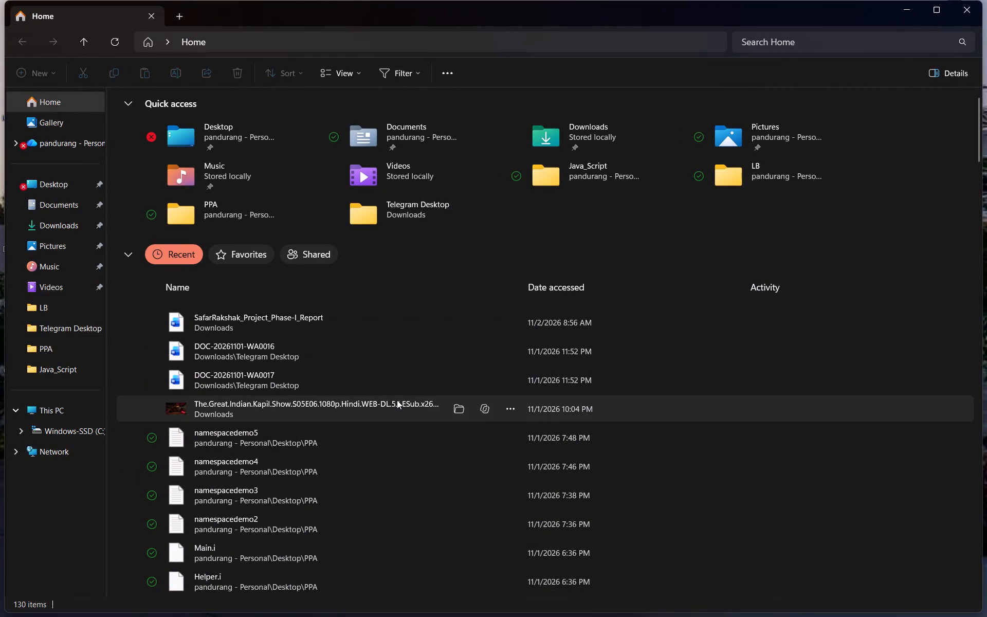
Open the SafarRakshak_Project_Phase-I_Report document from the recent files in Word.
double_click(334, 319)
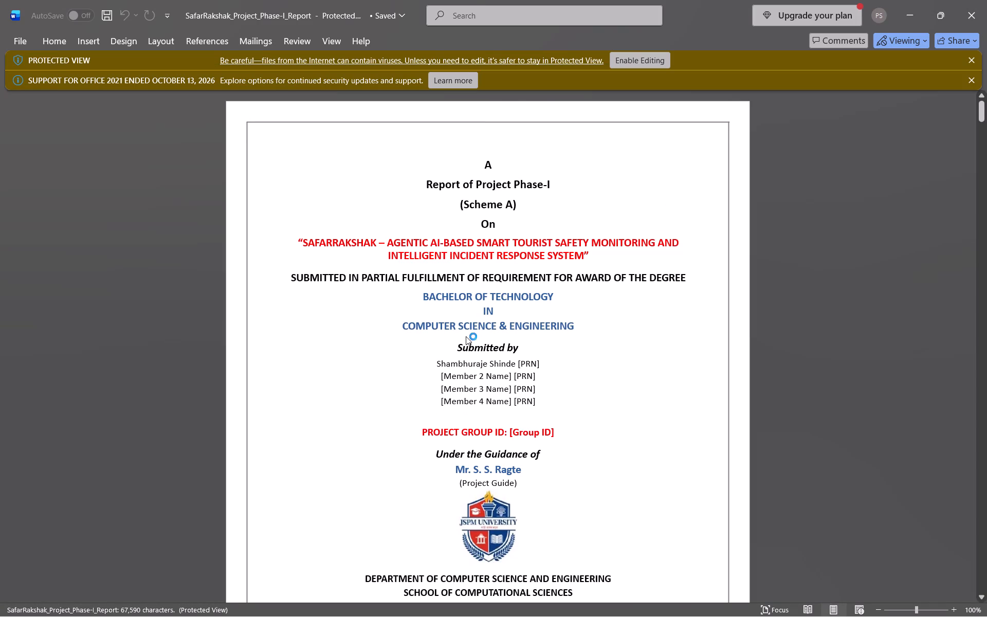
Take the SafarRakshak Project Phase-I report out of Protected View so that it can be edited.
click(644, 67)
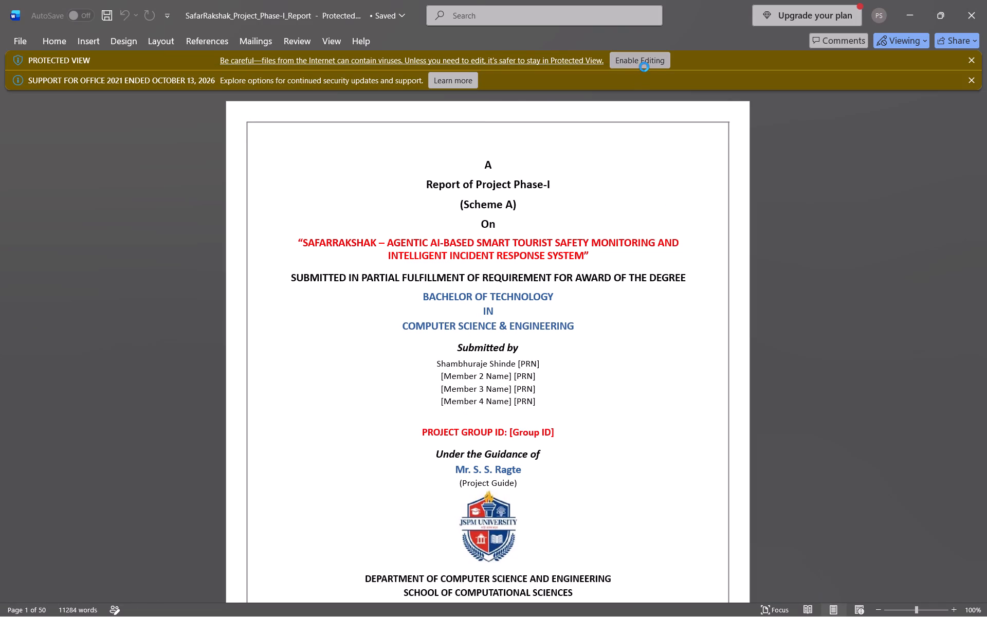
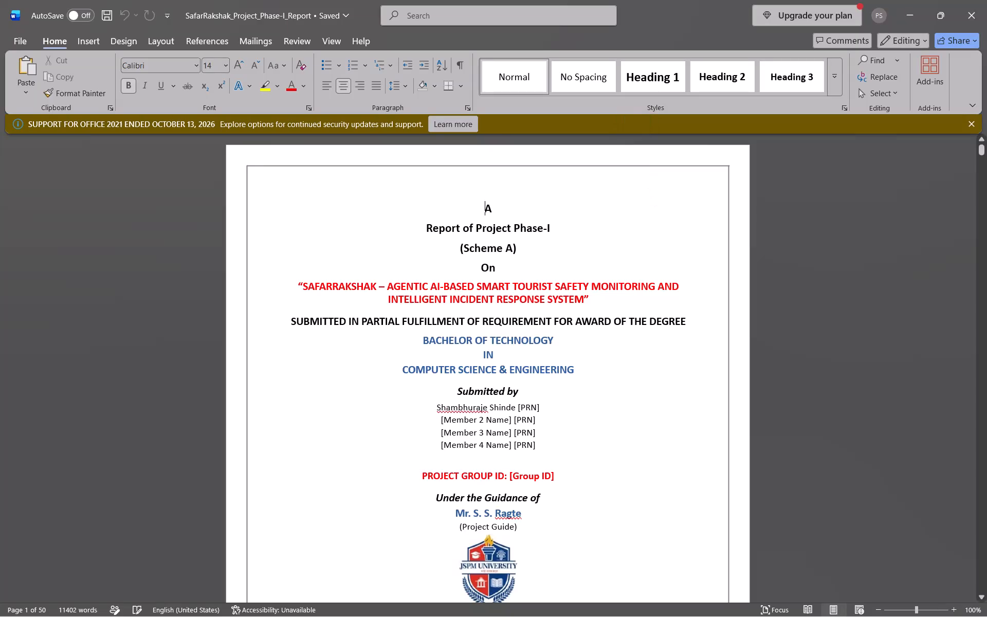
Replace the PRN placeholder on the first line under "Submitted by" with the first student's PRN, keeping the square brackets.
click(535, 408)
key(BackSpace)
key(BackSpace)
key(BackSpace)
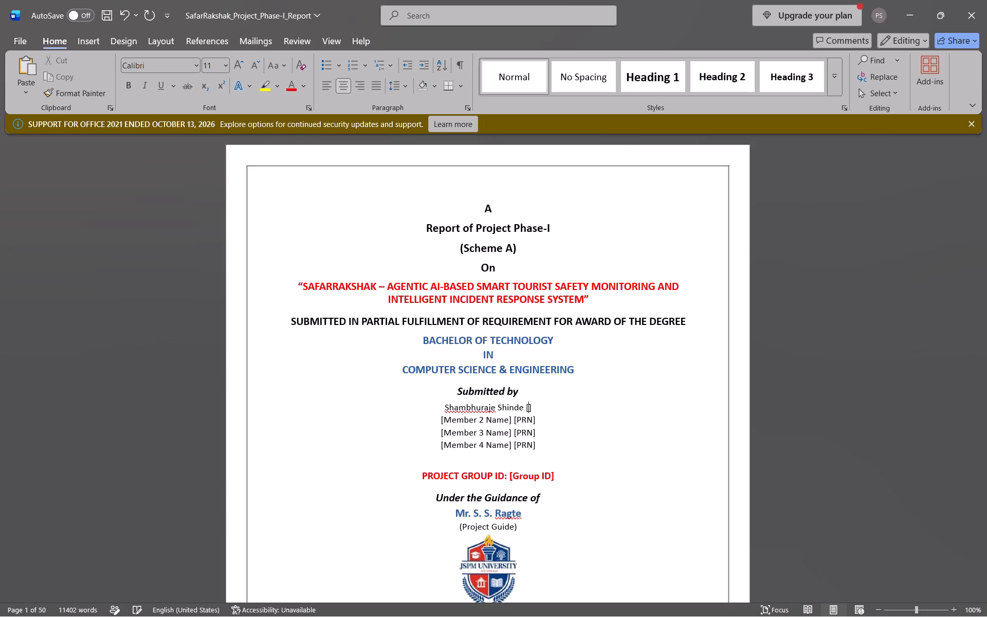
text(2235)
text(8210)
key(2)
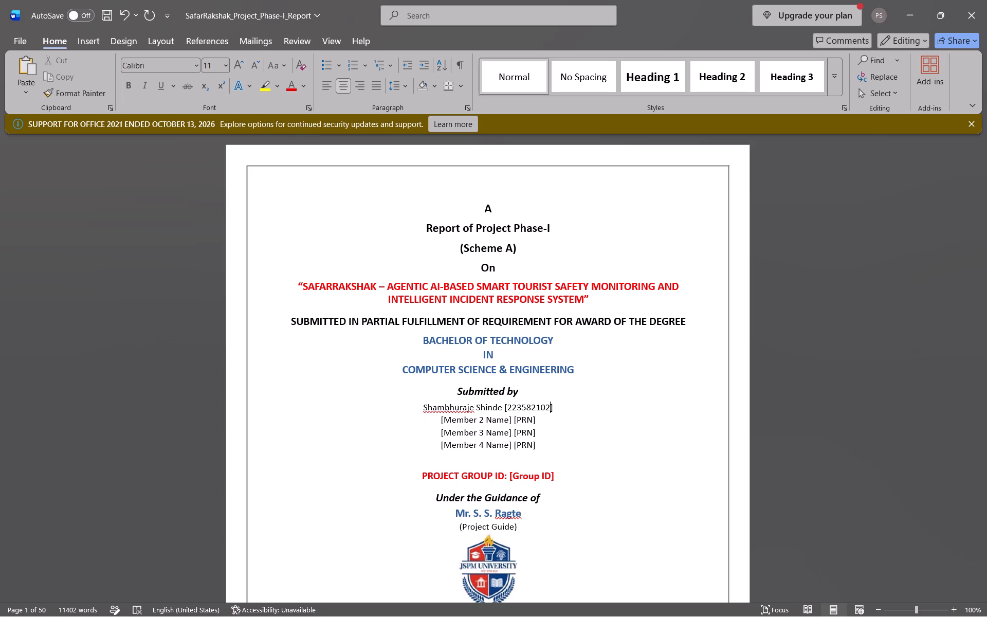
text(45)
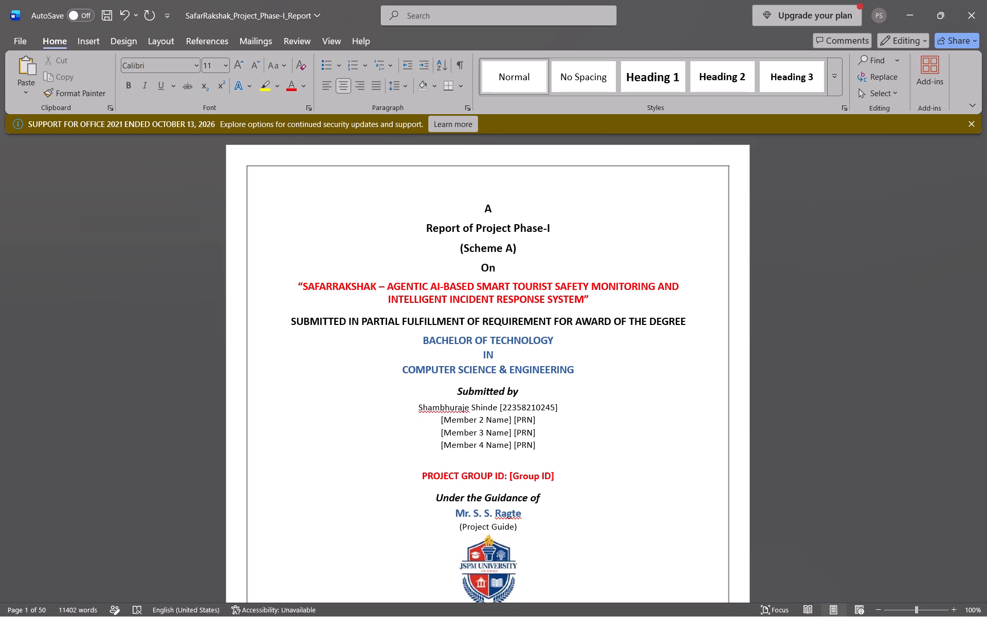
Replace the "[Member 2 Name]" placeholder on the title page with the second member's full name, without brackets.
click(510, 419)
click(510, 419)
key(BackSpace)
key(BackSpace)
key(BackSpace)
key(BackSpace)
key(BackSpace)
key(BackSpace)
key(BackSpace)
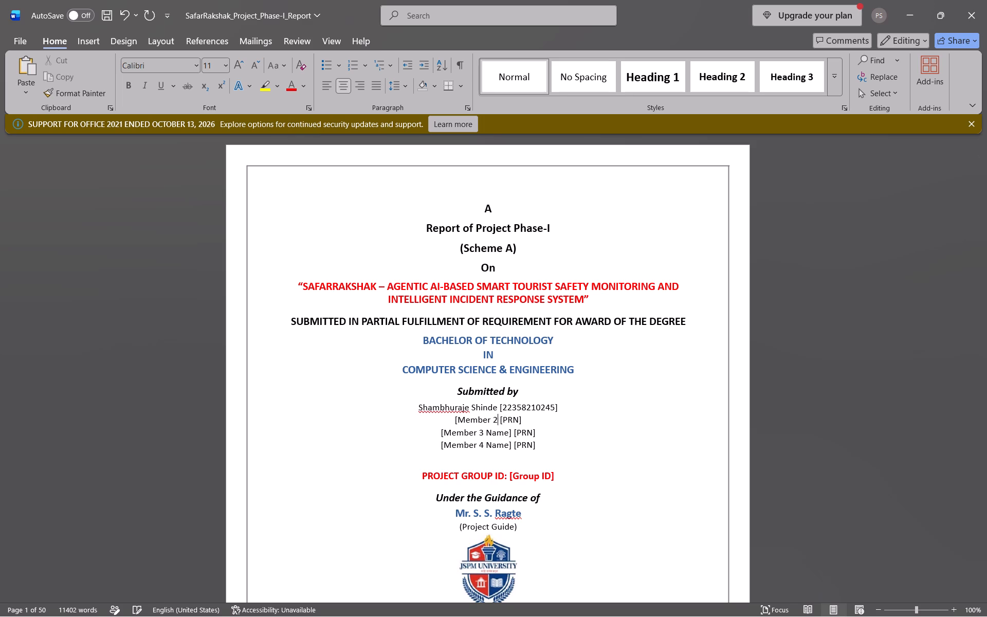
key(BackSpace)
key(BackSpace)
key(BackSpace)
key(BackSpace)
key(BackSpace)
key(BackSpace)
key(BackSpace)
key(BackSpace)
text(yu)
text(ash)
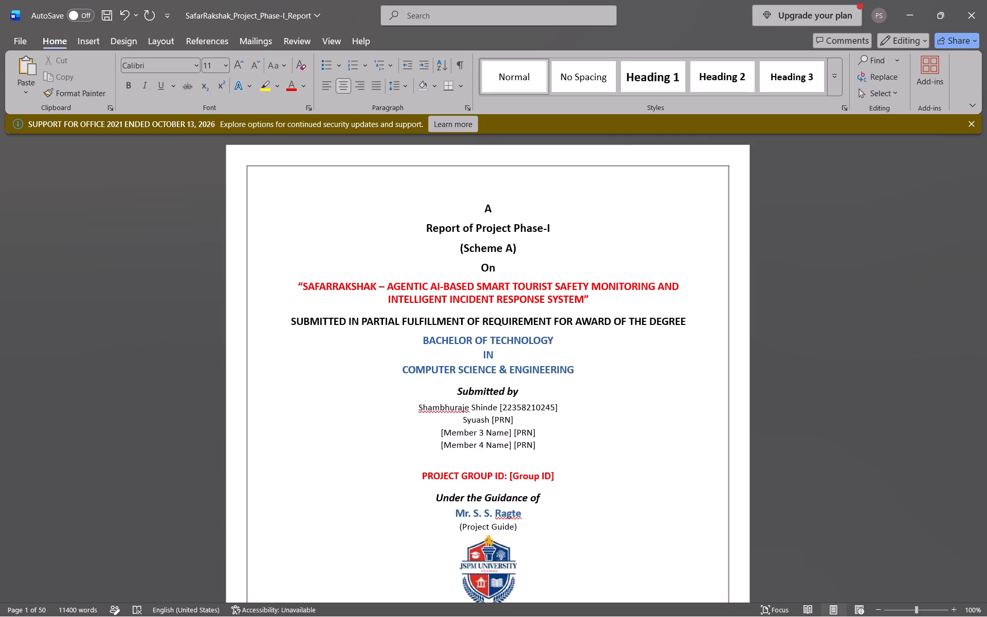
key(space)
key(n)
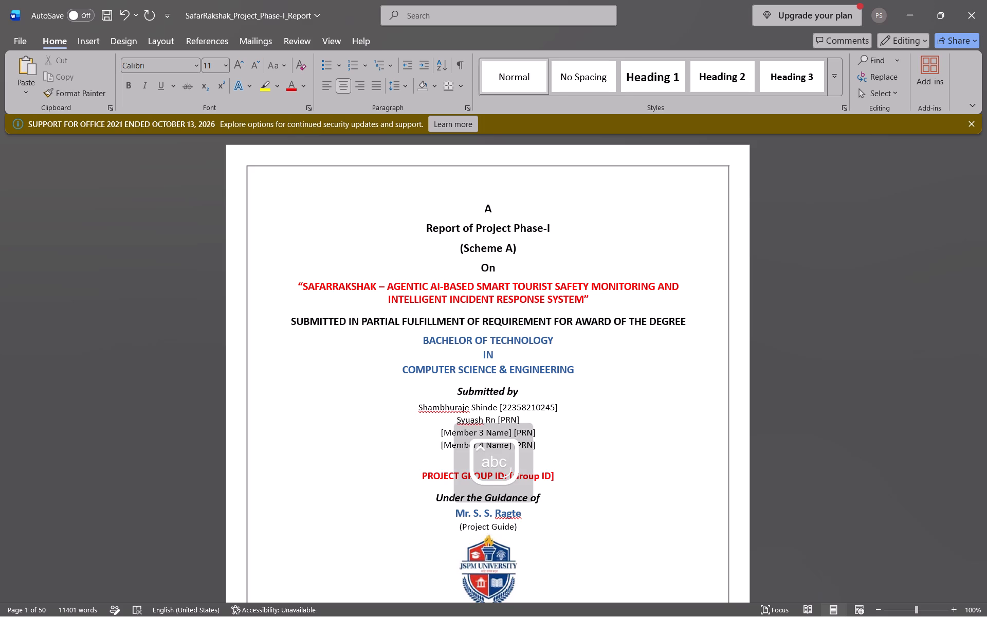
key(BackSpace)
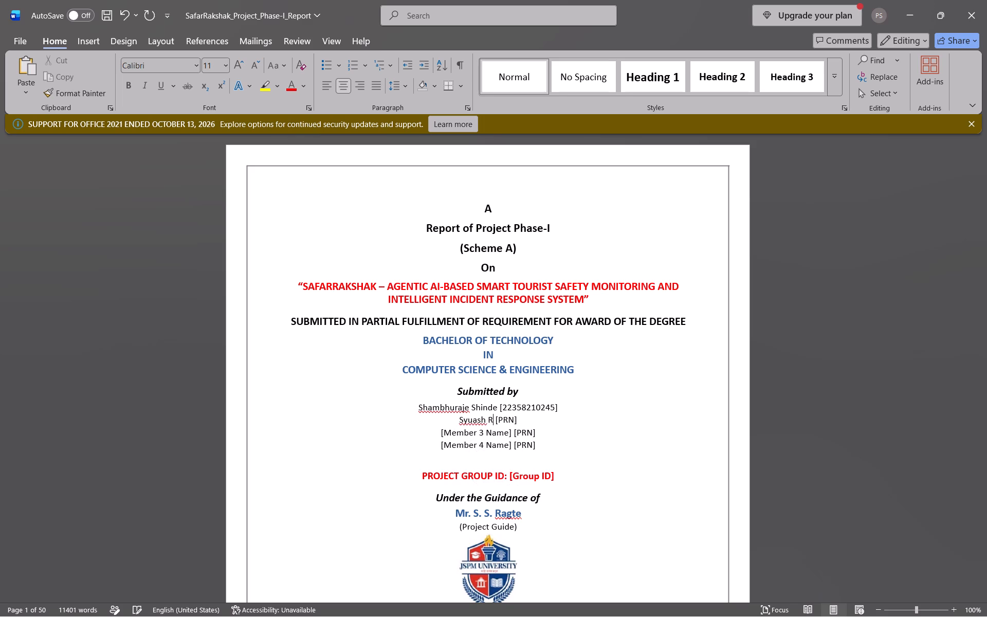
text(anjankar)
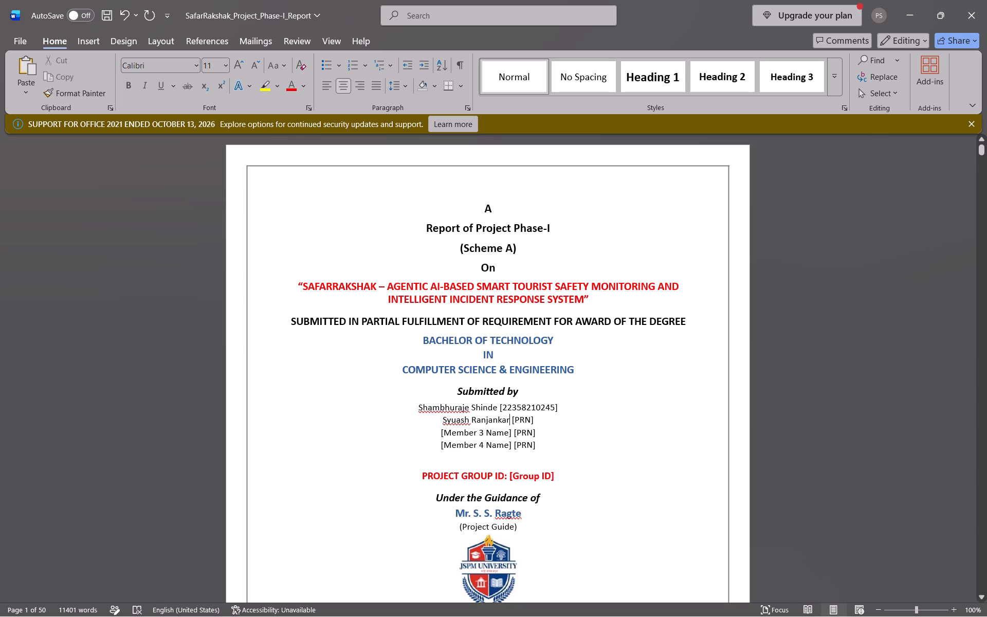
Replace the PRN placeholder beside the second member's name with that student's PRN, inside the square brackets.
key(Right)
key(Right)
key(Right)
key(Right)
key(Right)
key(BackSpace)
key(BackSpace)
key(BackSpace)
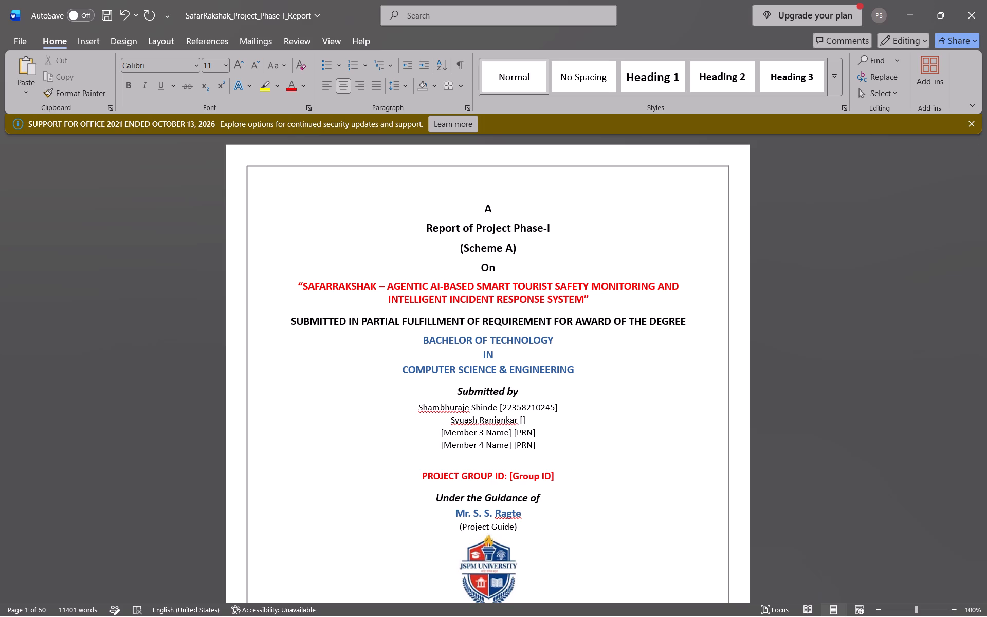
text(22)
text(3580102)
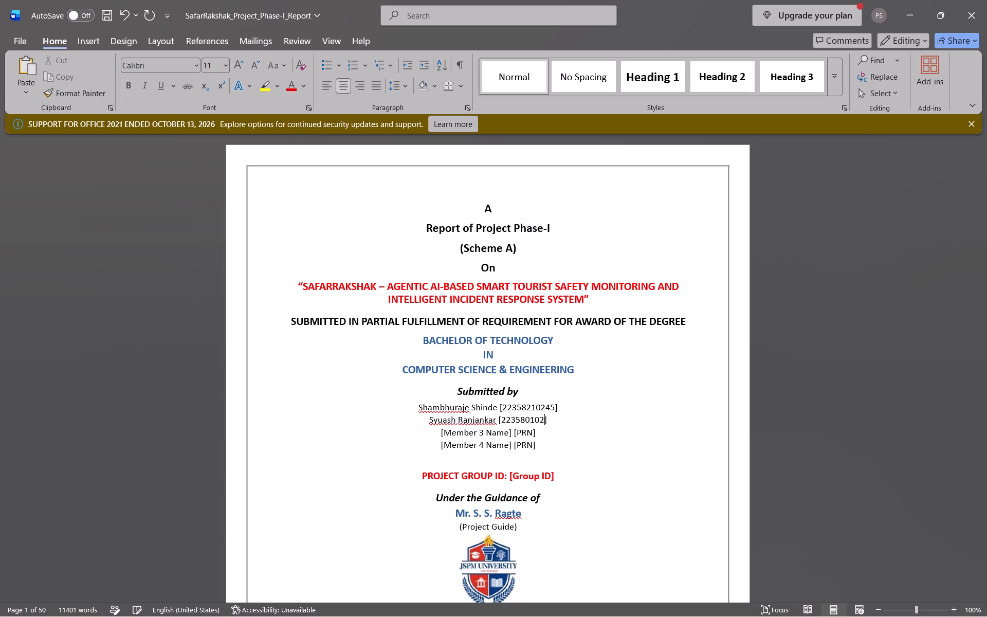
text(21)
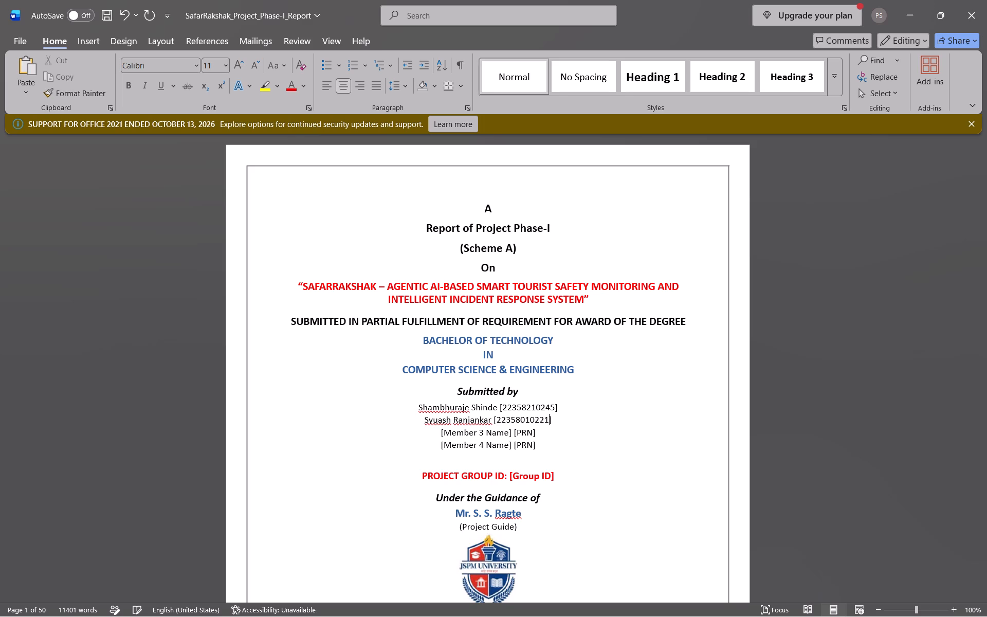
Replace the "[Member 3 Name]" placeholder on the title page with the third member's full name, without brackets.
click(512, 433)
key(BackSpace)
key(BackSpace)
key(BackSpace)
key(BackSpace)
key(BackSpace)
key(BackSpace)
key(BackSpace)
key(BackSpace)
key(BackSpace)
key(BackSpace)
key(BackSpace)
key(BackSpace)
key(BackSpace)
key(BackSpace)
key(BackSpace)
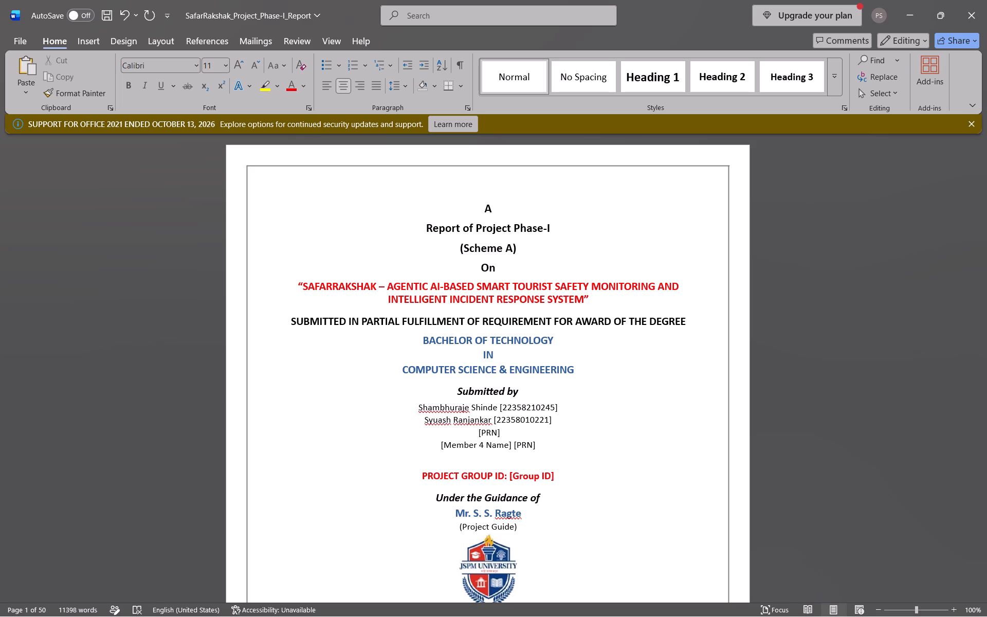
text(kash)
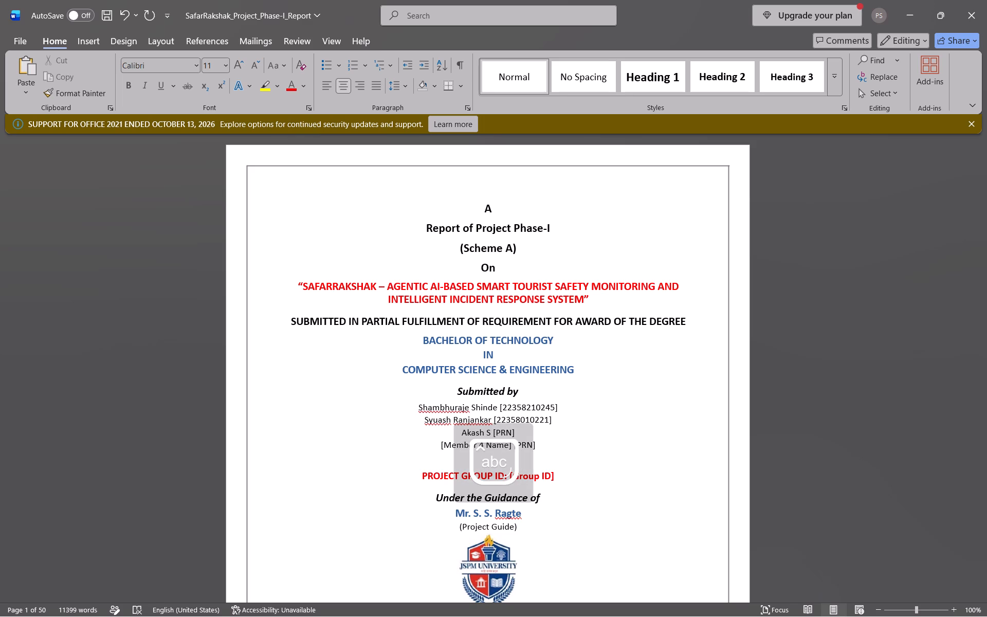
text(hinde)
Replace the PRN placeholder beside the third member's name with that student's PRN, inside the square brackets.
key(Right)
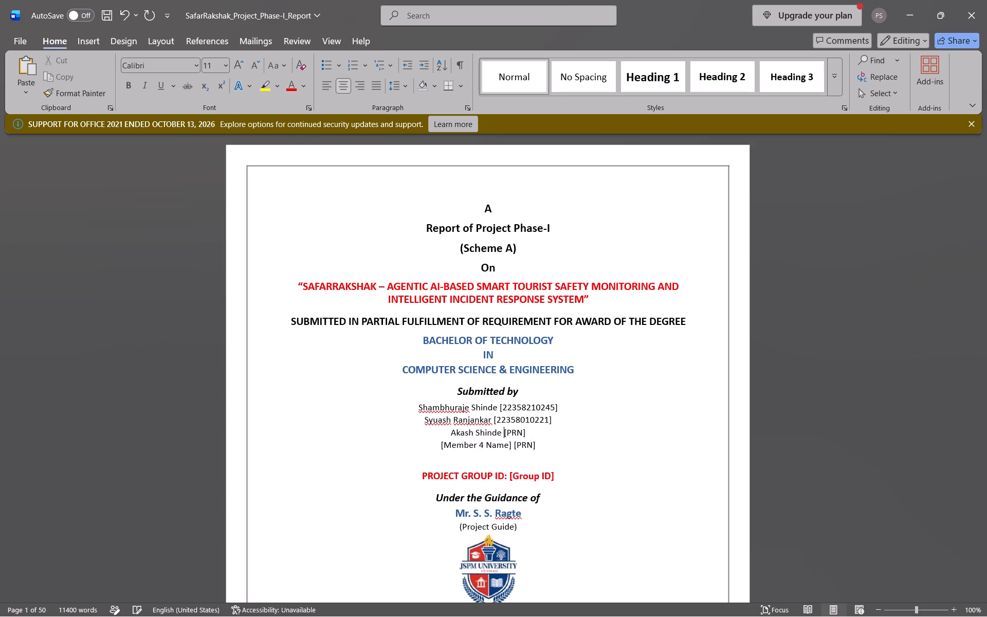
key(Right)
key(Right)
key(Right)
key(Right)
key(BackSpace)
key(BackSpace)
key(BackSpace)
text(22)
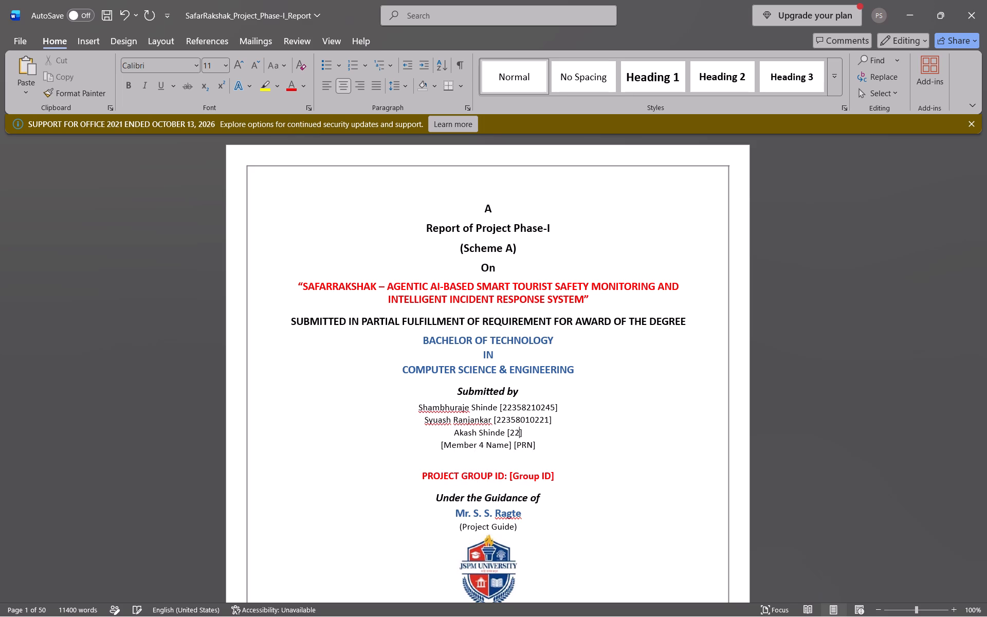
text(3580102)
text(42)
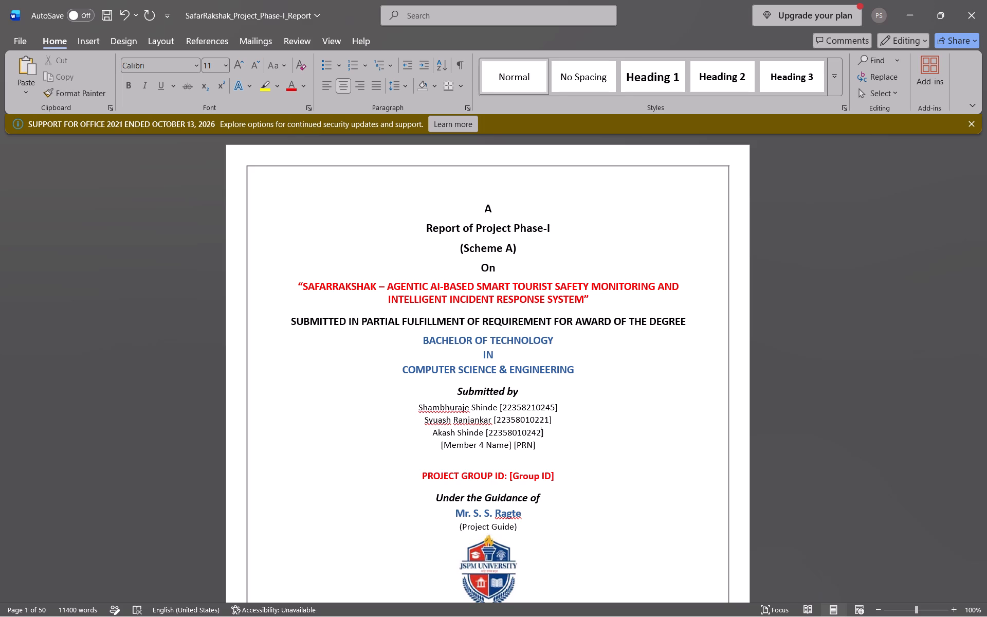
Replace the PRN placeholder on the "[Member 4 Name]" line with the fourth student's PRN, keeping the square brackets.
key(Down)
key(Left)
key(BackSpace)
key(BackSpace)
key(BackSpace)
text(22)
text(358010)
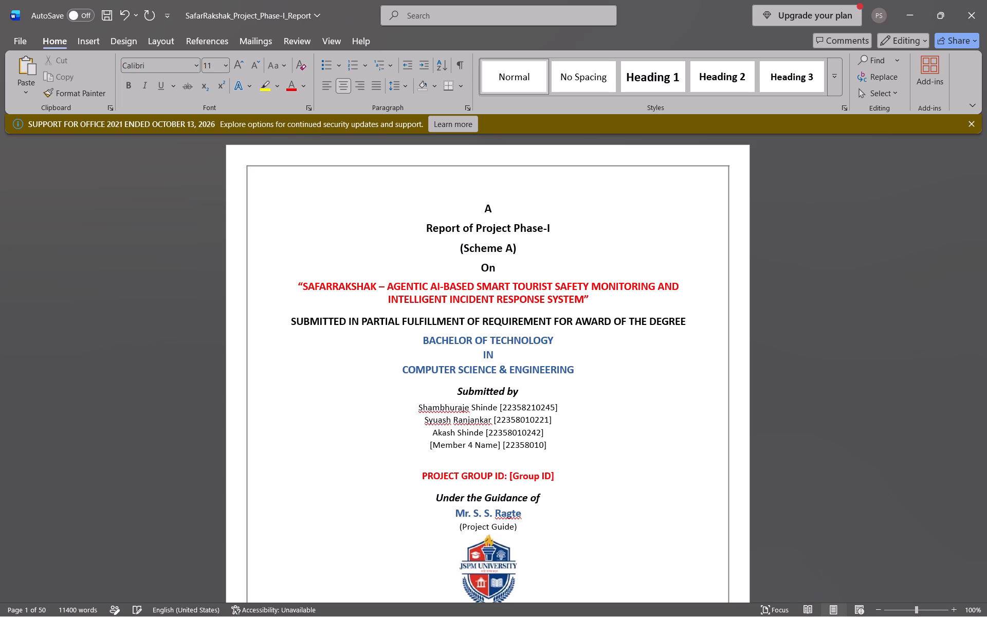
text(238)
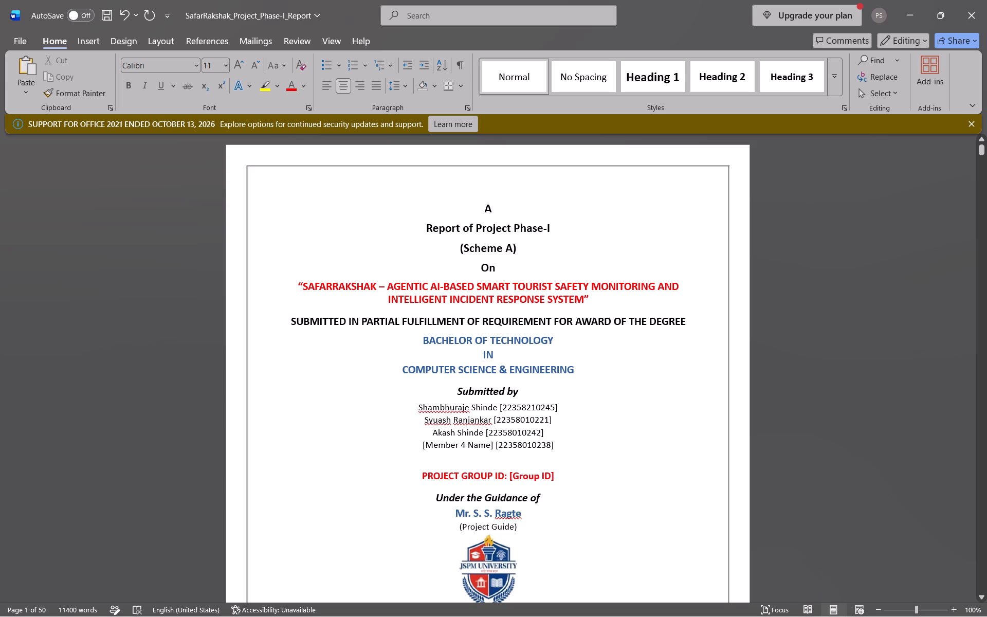
Replace the "[Member 4 Name]" placeholder on the title page with the fourth member's full name, without brackets.
click(493, 444)
key(BackSpace)
key(BackSpace)
key(BackSpace)
key(BackSpace)
key(BackSpace)
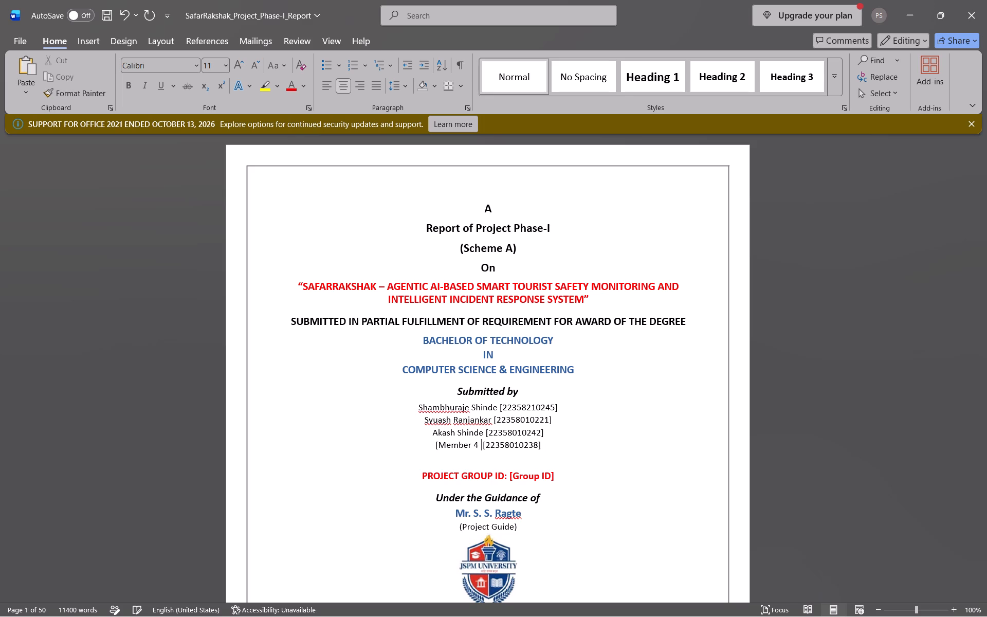
key(BackSpace)
key(BackSpace)
key(BackSpace)
key(BackSpace)
key(BackSpace)
key(BackSpace)
key(BackSpace)
key(BackSpace)
key(BackSpace)
key(BackSpace)
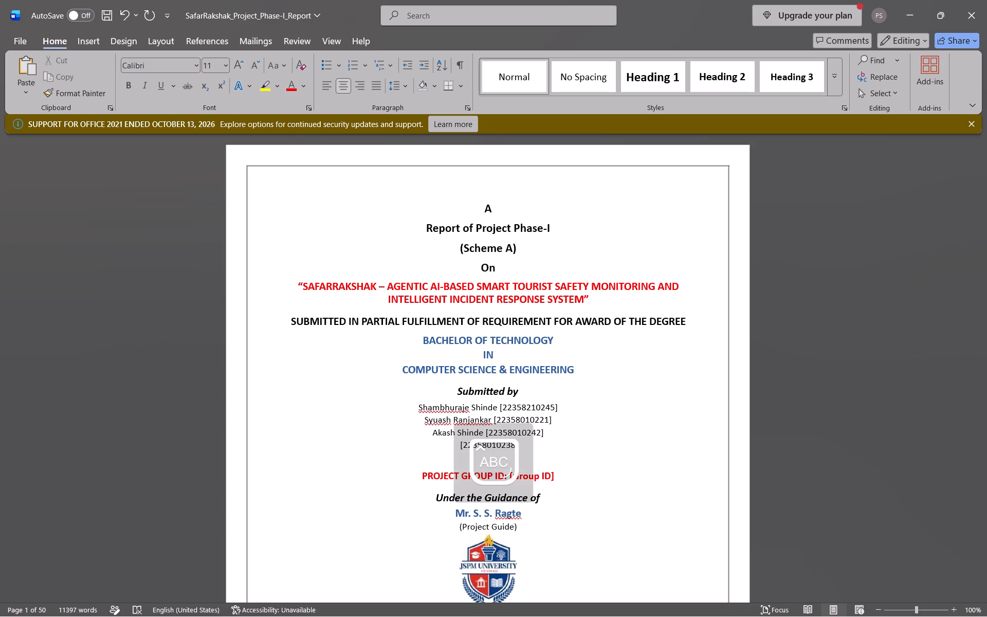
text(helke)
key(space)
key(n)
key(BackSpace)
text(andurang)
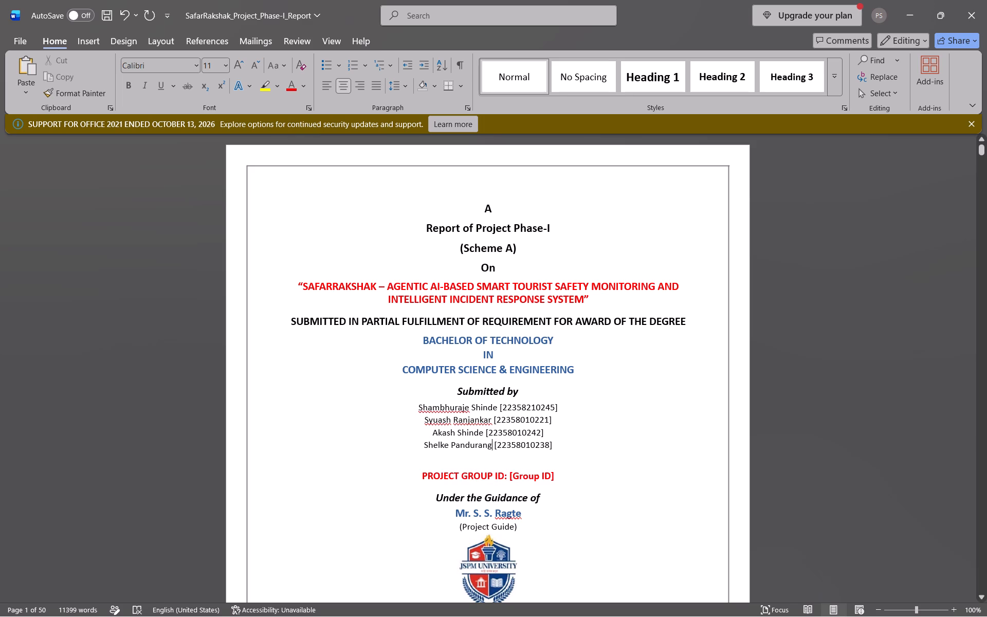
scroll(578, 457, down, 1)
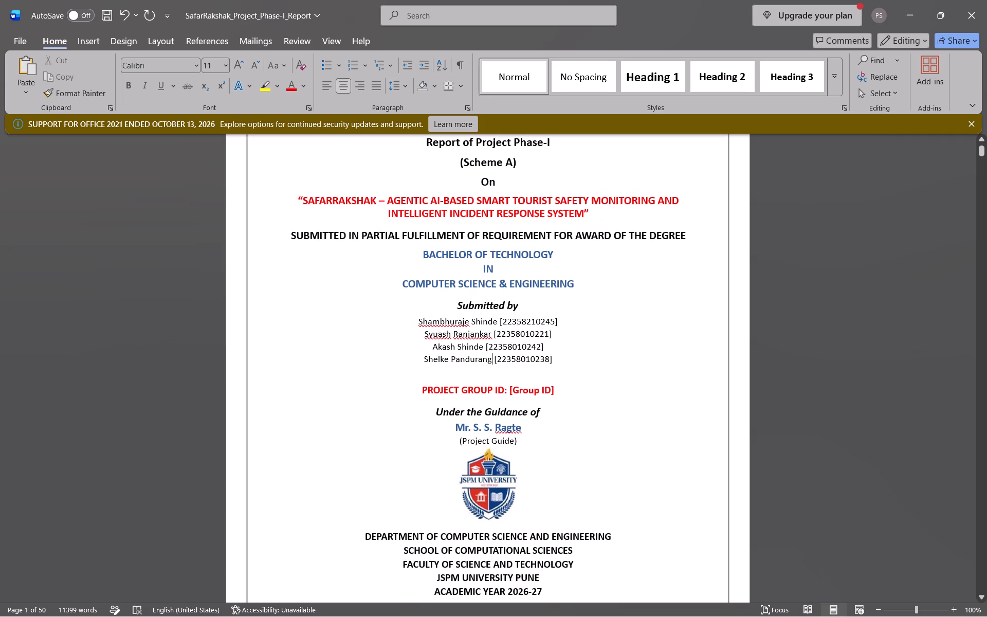
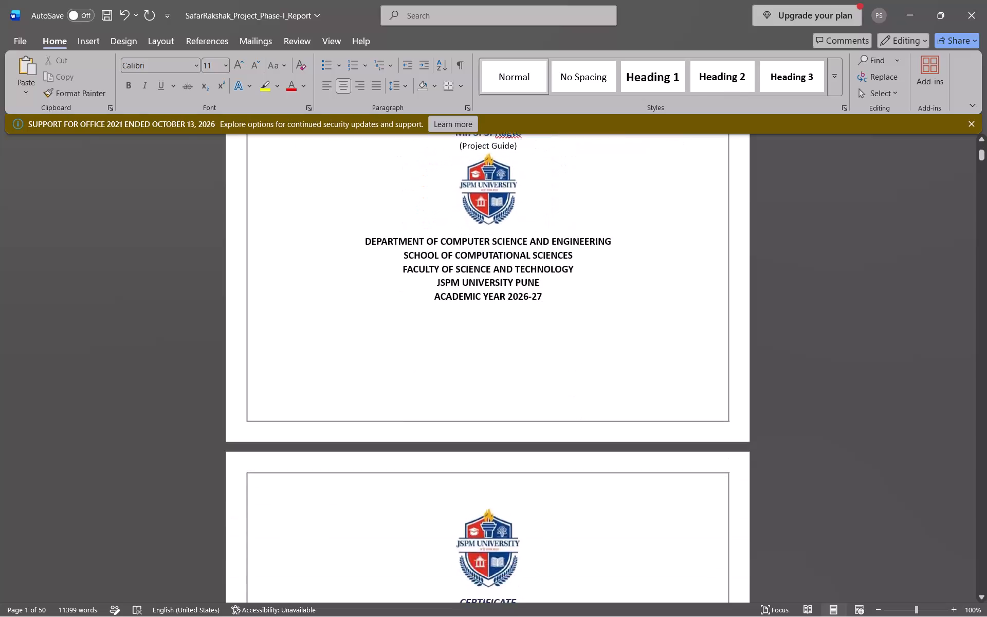
Replace the PRN placeholder beside the first member's name on the certificate page with that student's PRN, keeping the square brackets.
scroll(566, 439, down, 2)
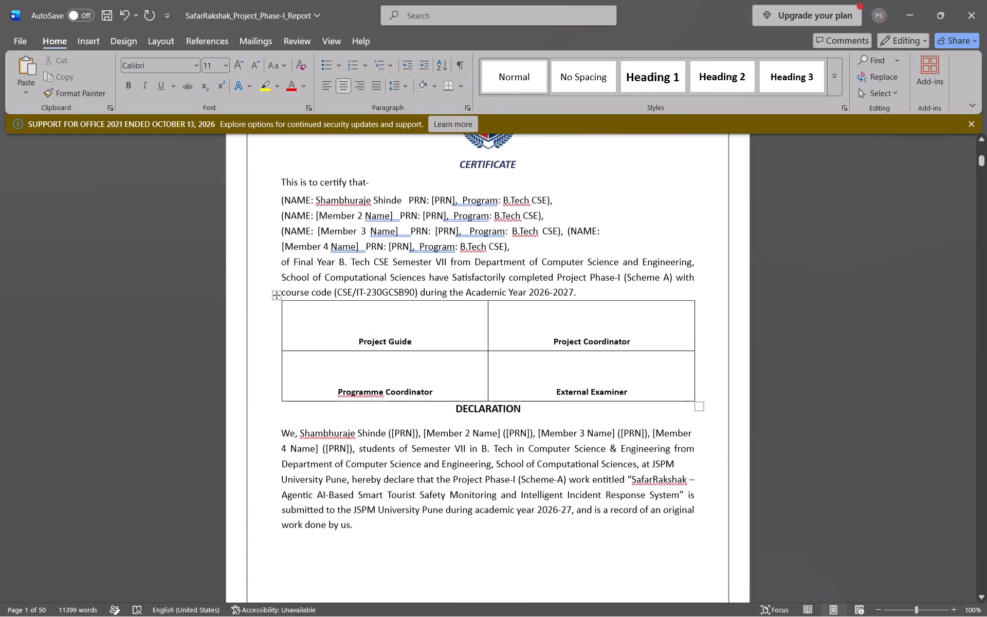
scroll(566, 439, down, 2)
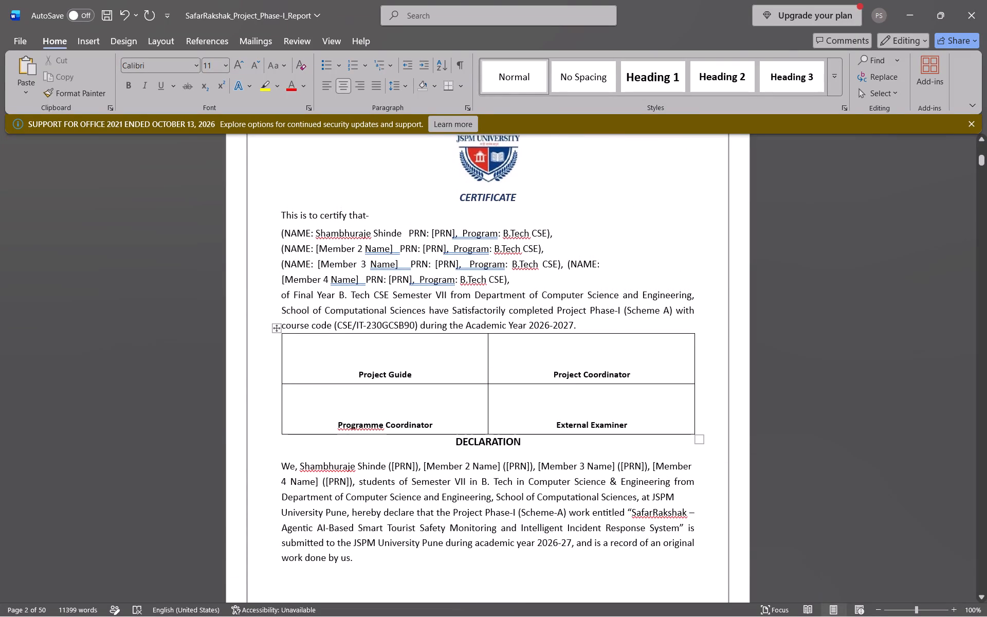
click(452, 232)
key(BackSpace)
key(BackSpace)
key(BackSpace)
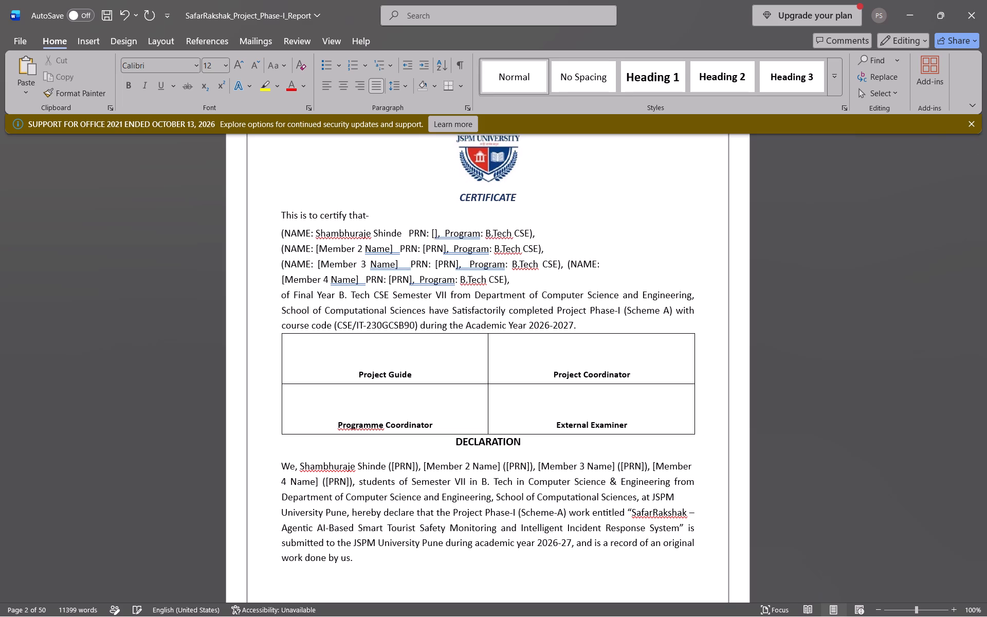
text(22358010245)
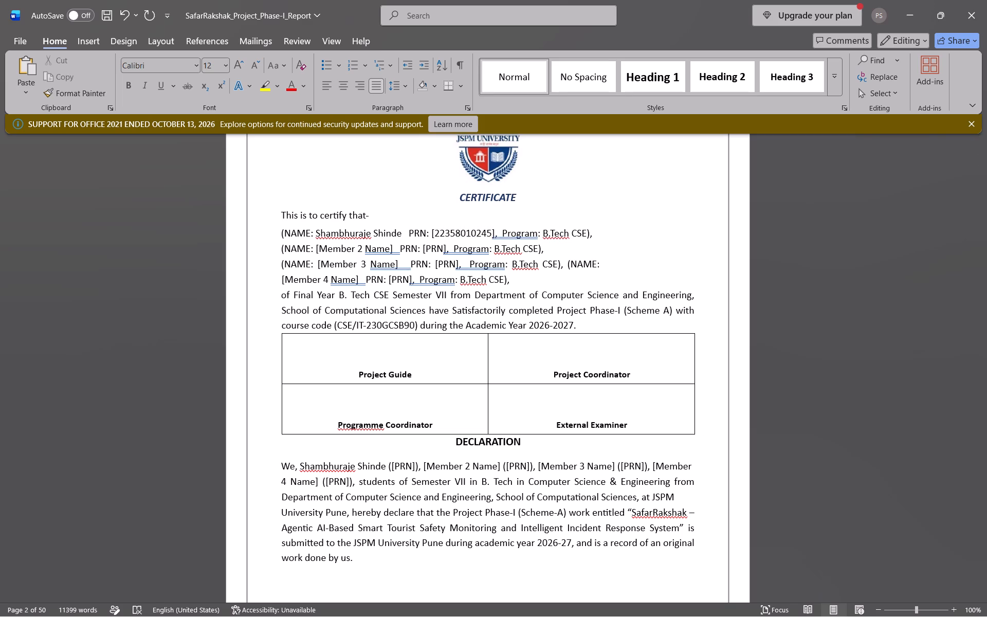
Delete the "[Member 2 Name]" placeholder, including its brackets, from the certificate's second name line.
click(393, 249)
key(BackSpace)
key(BackSpace)
key(BackSpace)
key(BackSpace)
key(BackSpace)
key(BackSpace)
key(BackSpace)
key(BackSpace)
key(BackSpace)
key(BackSpace)
key(BackSpace)
key(BackSpace)
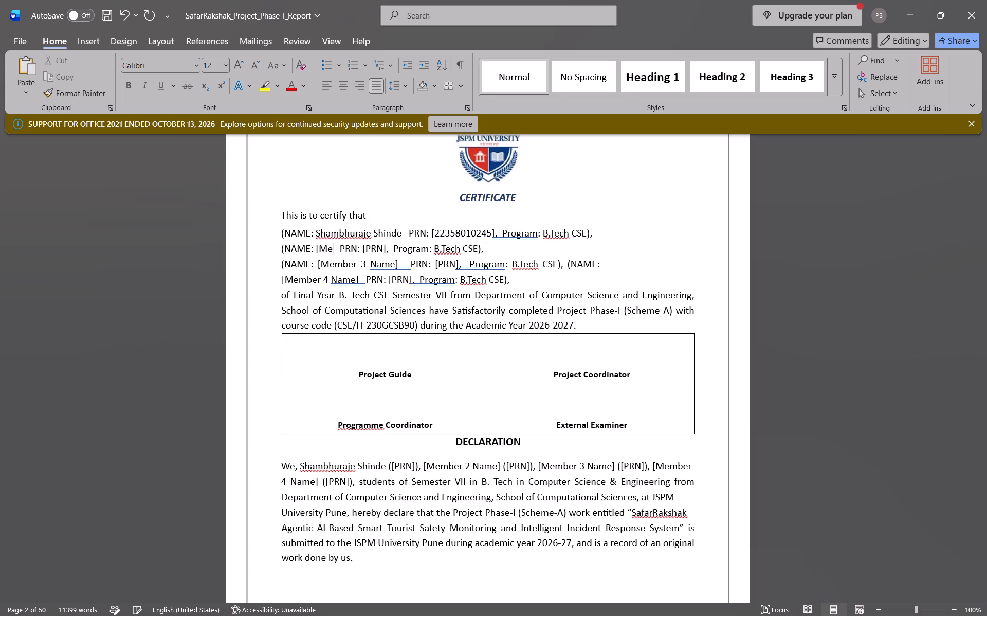
key(BackSpace)
key(BackSpace)
key(BackSpace)
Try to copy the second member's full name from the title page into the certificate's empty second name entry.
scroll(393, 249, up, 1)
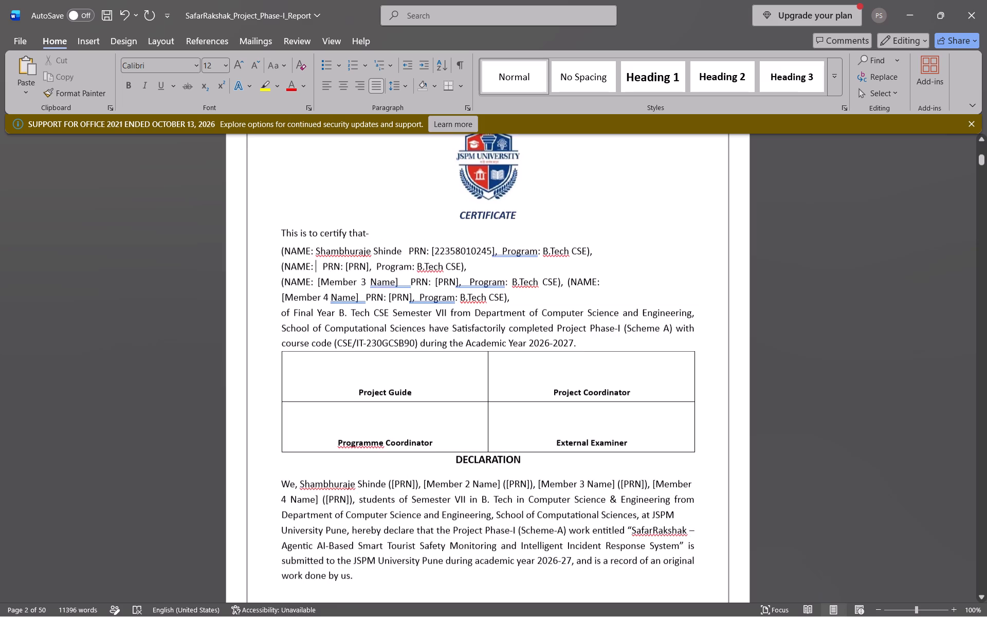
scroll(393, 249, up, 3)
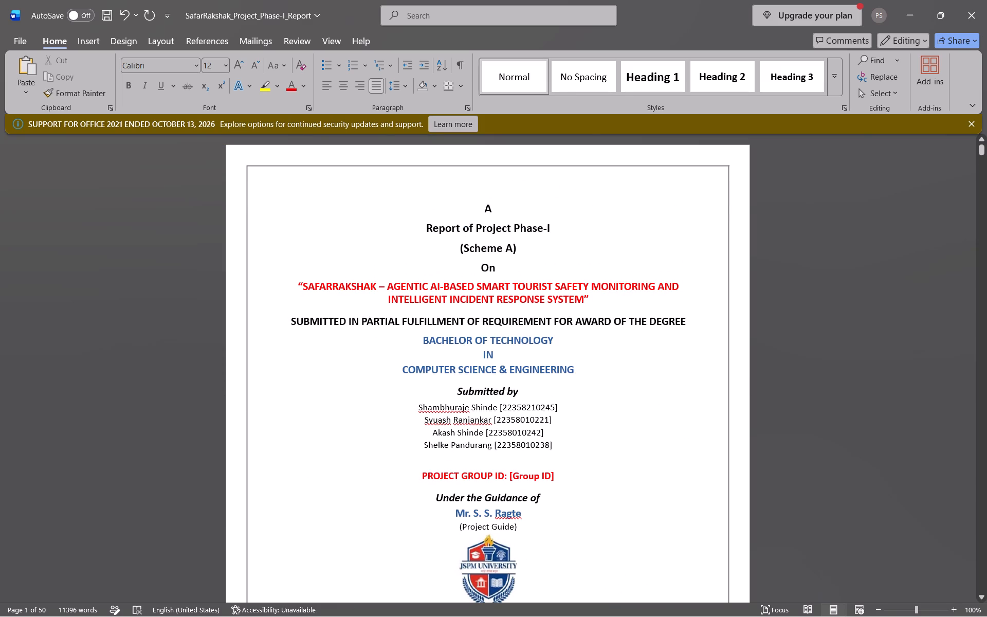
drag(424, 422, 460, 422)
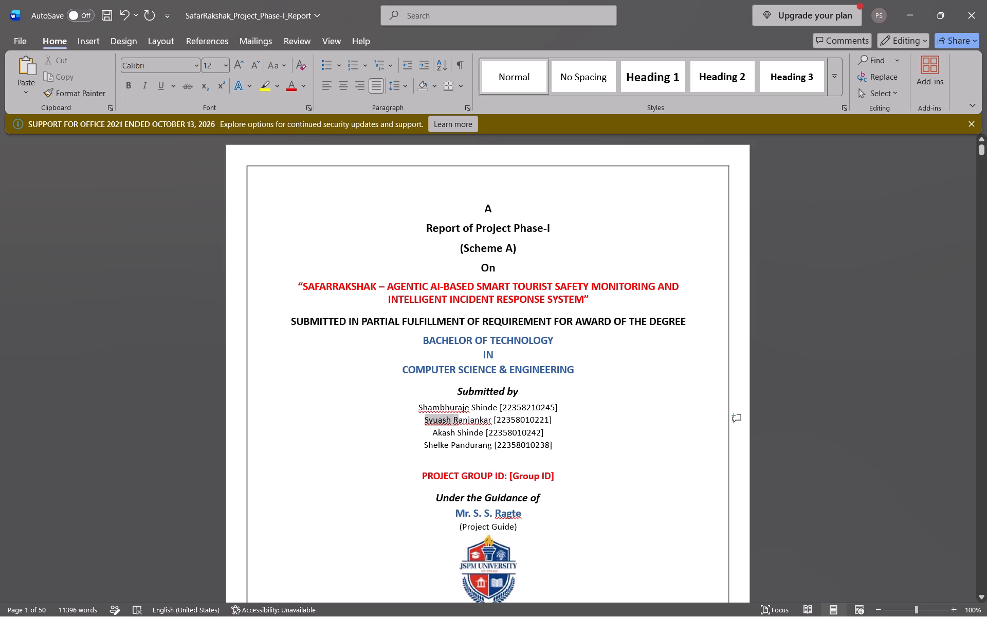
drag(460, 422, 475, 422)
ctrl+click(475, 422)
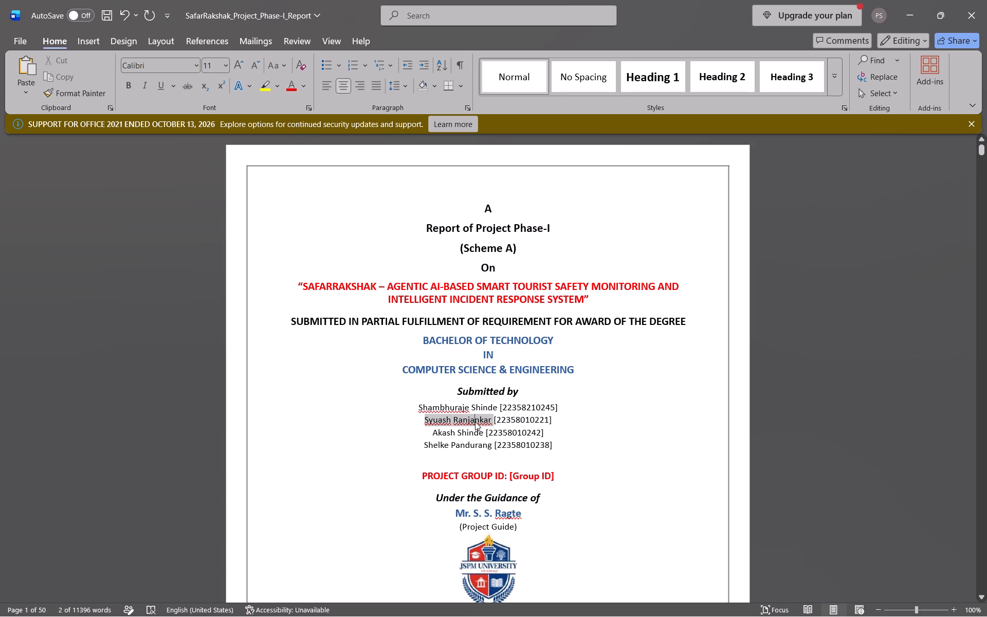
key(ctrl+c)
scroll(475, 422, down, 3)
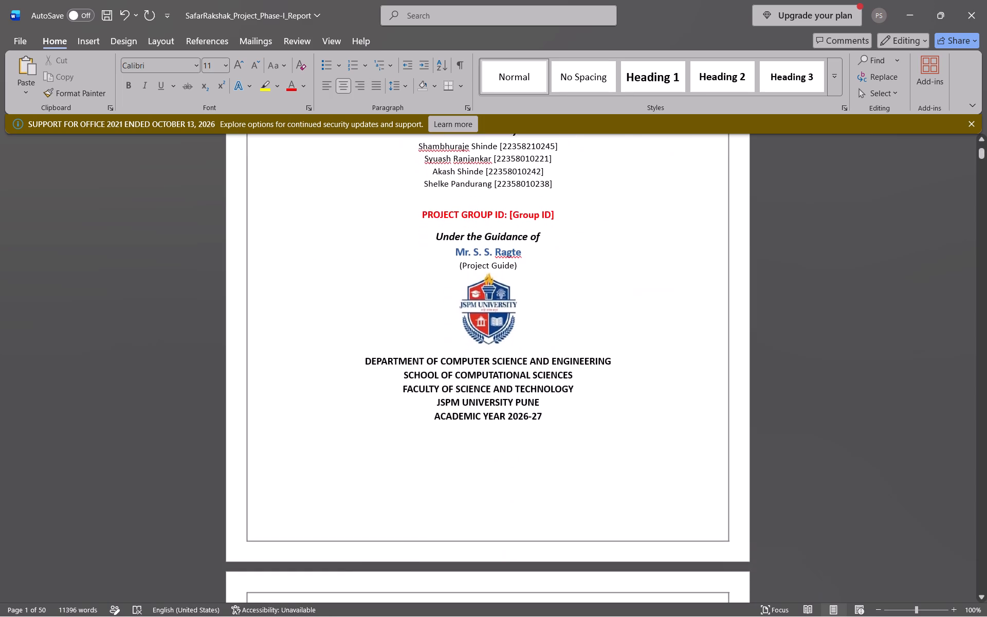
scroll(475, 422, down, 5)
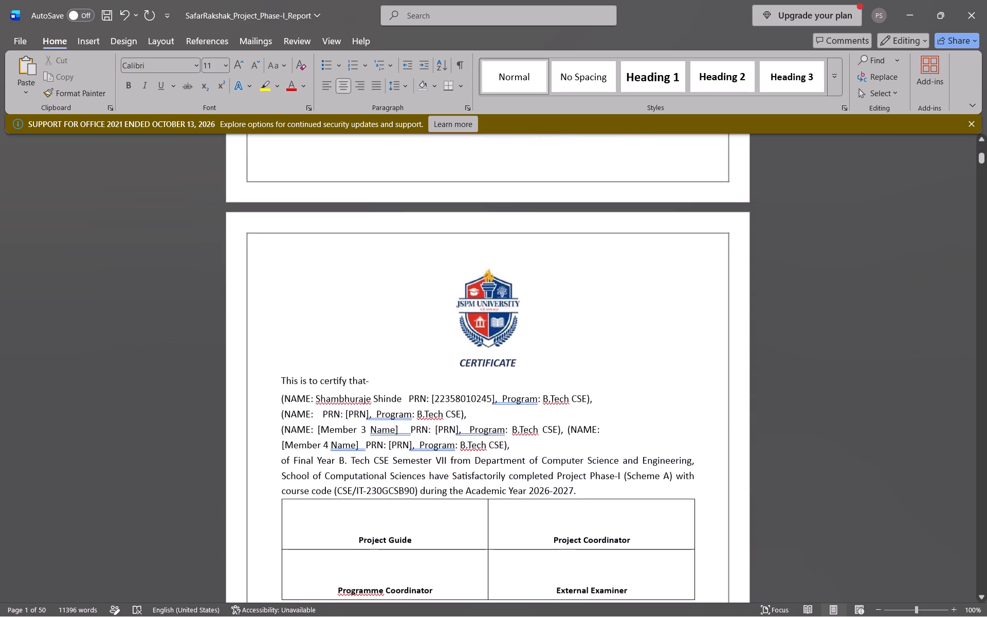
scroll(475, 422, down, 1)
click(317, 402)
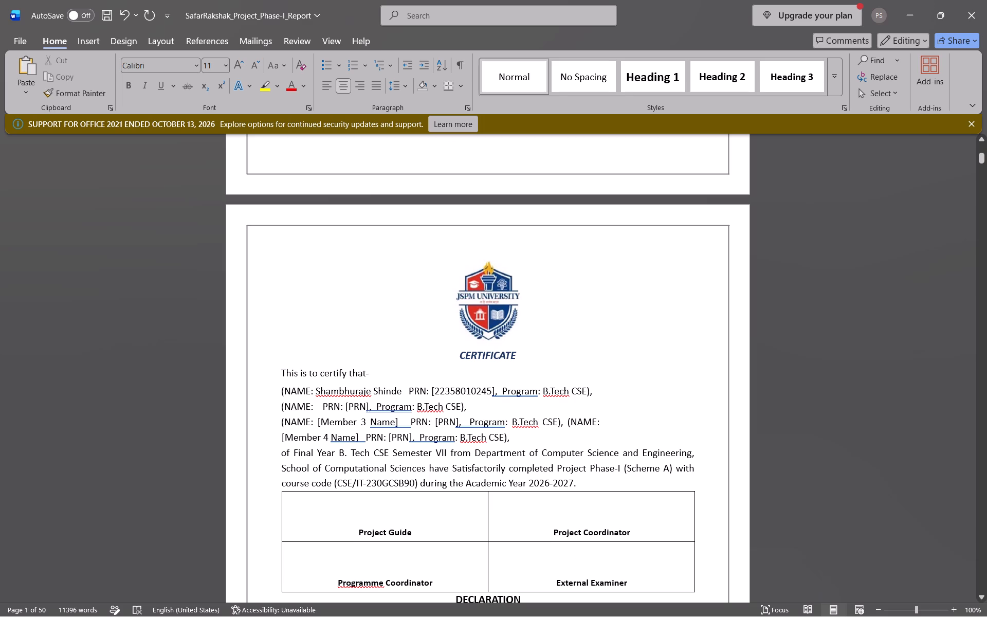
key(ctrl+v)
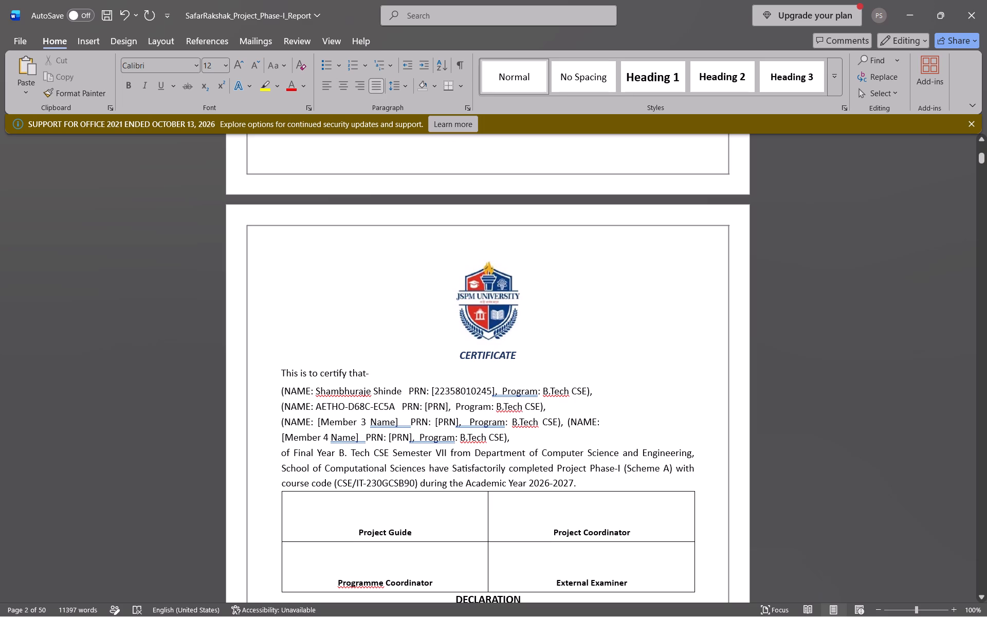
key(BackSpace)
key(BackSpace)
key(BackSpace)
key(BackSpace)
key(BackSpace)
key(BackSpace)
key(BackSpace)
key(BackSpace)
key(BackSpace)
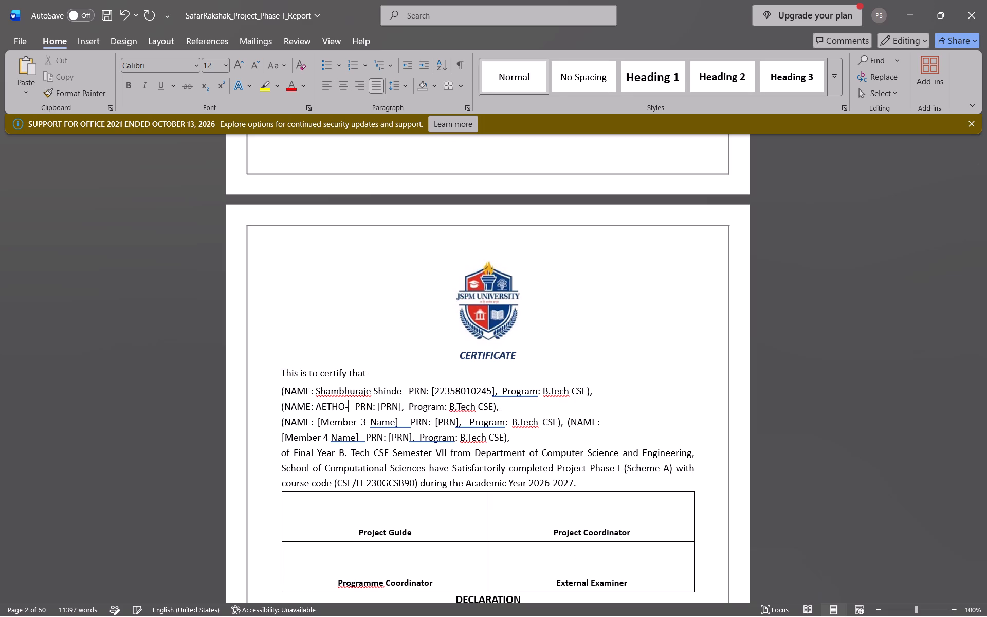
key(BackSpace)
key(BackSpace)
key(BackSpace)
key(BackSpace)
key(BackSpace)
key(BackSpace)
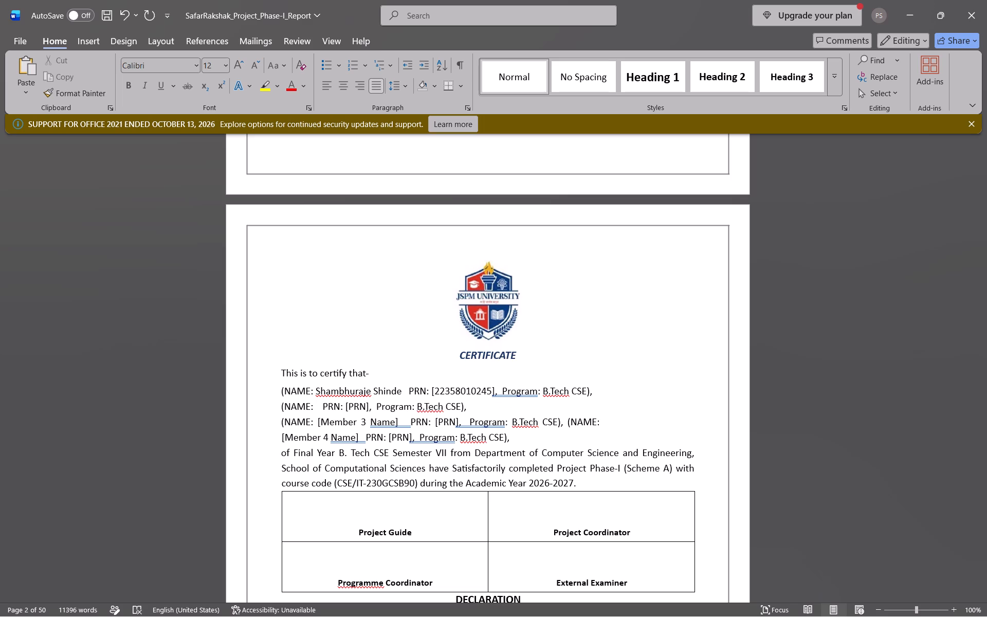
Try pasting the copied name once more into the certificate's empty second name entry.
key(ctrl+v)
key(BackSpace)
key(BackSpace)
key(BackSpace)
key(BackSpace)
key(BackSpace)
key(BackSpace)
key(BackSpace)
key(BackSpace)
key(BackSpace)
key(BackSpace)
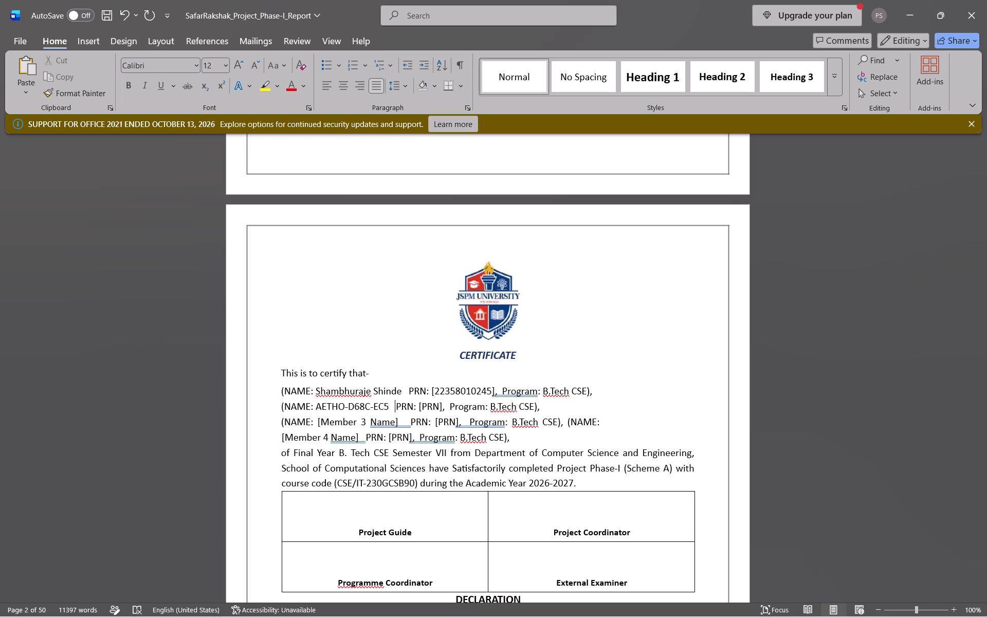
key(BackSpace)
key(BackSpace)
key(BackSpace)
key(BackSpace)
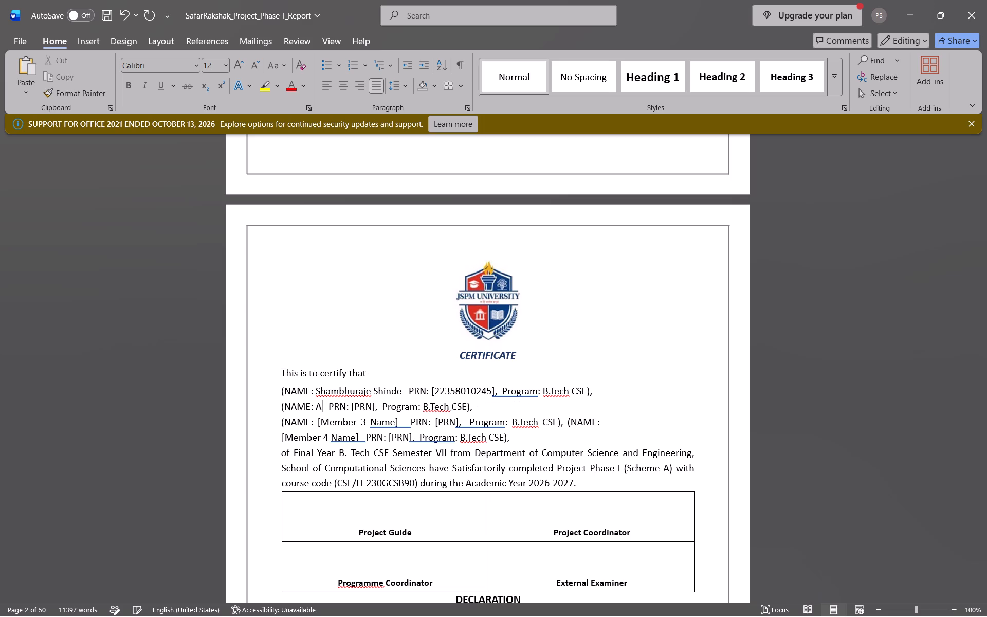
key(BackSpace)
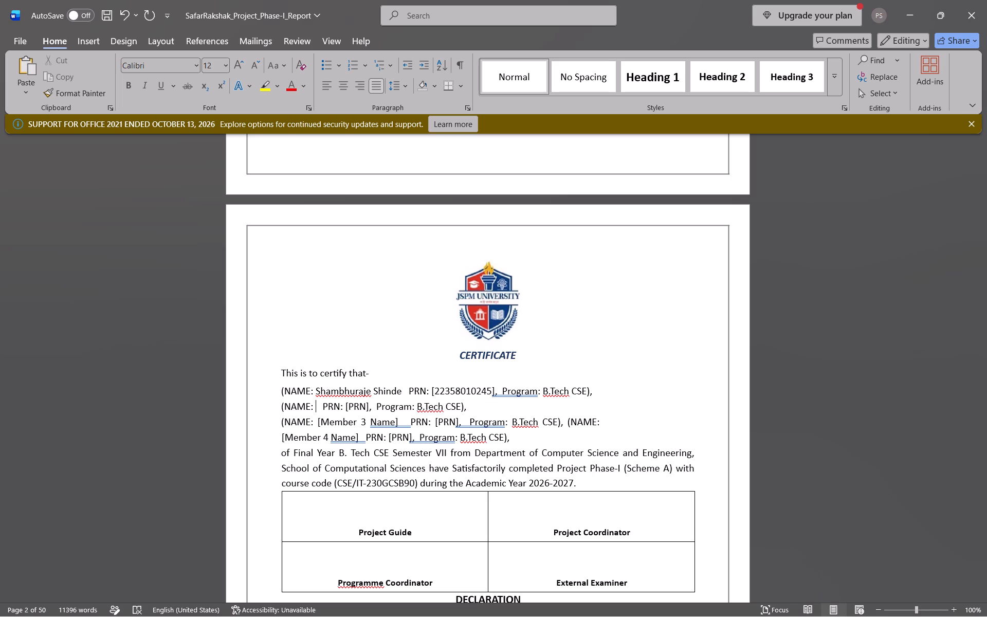
Enter the second member's full name in the empty name entry on the certificate's second line.
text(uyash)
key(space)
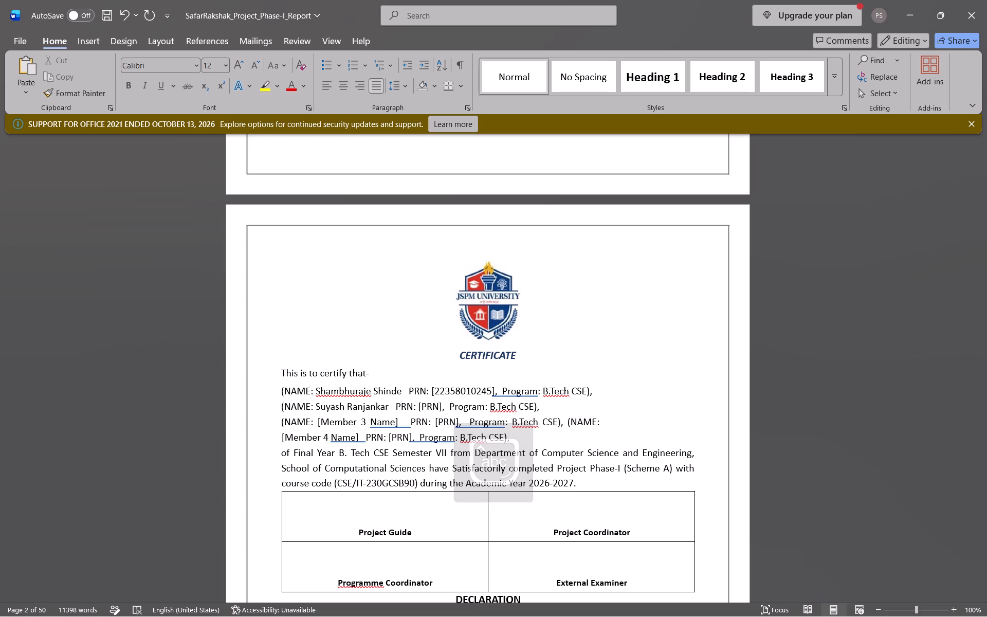
Replace the PRN placeholder beside the second member's name on the certificate with a student PRN, keeping the square brackets.
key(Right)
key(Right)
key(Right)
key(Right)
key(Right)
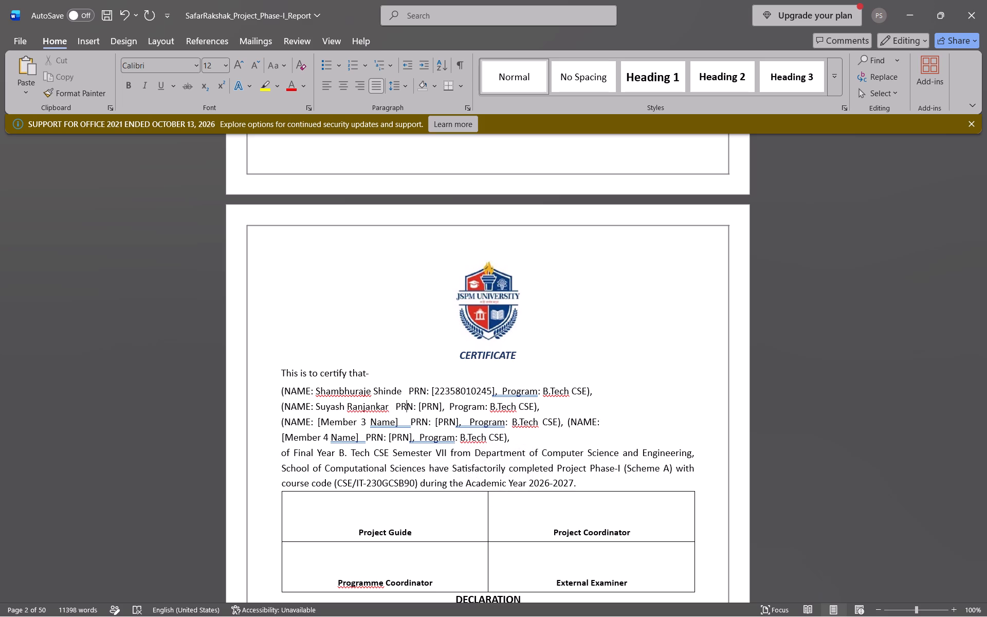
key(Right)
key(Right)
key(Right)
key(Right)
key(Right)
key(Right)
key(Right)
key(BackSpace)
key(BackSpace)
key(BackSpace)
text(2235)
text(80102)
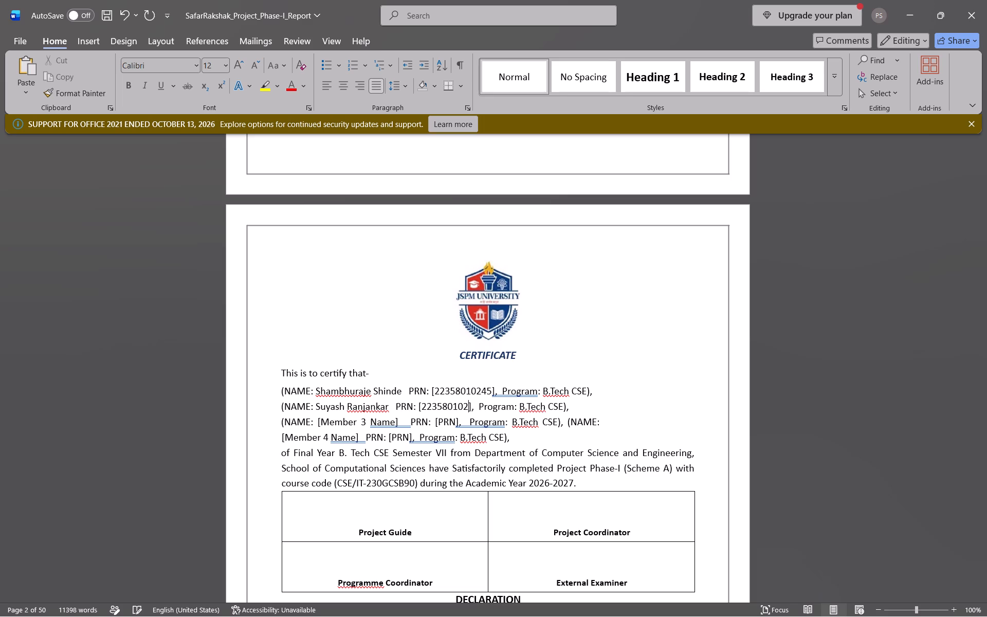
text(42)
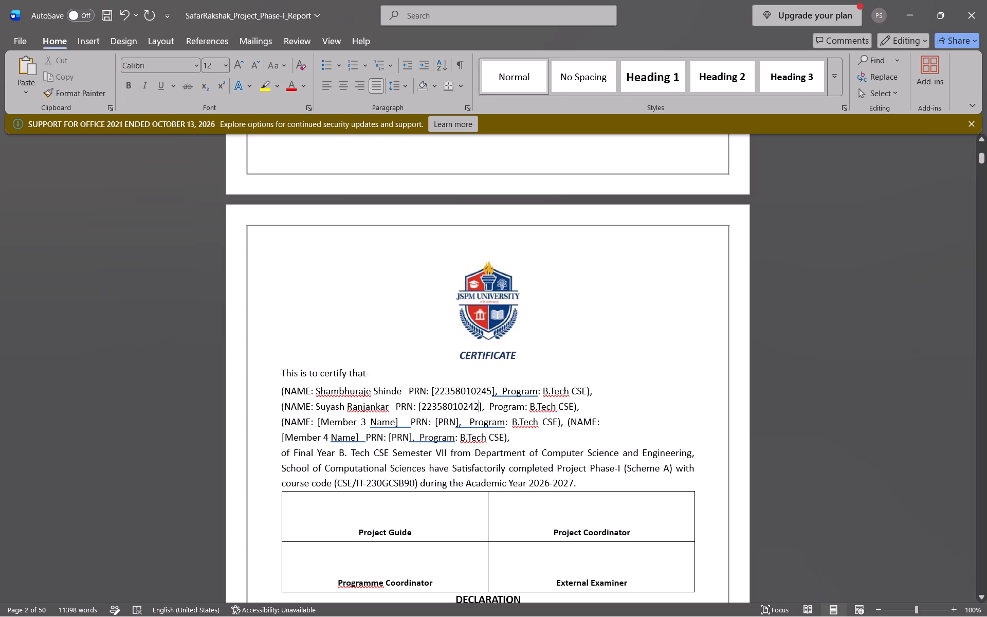
Replace the "[Member 3 Name]" placeholder on the certificate with the third member's full name, without brackets.
click(400, 420)
key(BackSpace)
key(BackSpace)
key(BackSpace)
key(BackSpace)
key(BackSpace)
key(BackSpace)
key(BackSpace)
key(BackSpace)
key(BackSpace)
key(BackSpace)
key(BackSpace)
key(BackSpace)
key(BackSpace)
key(BackSpace)
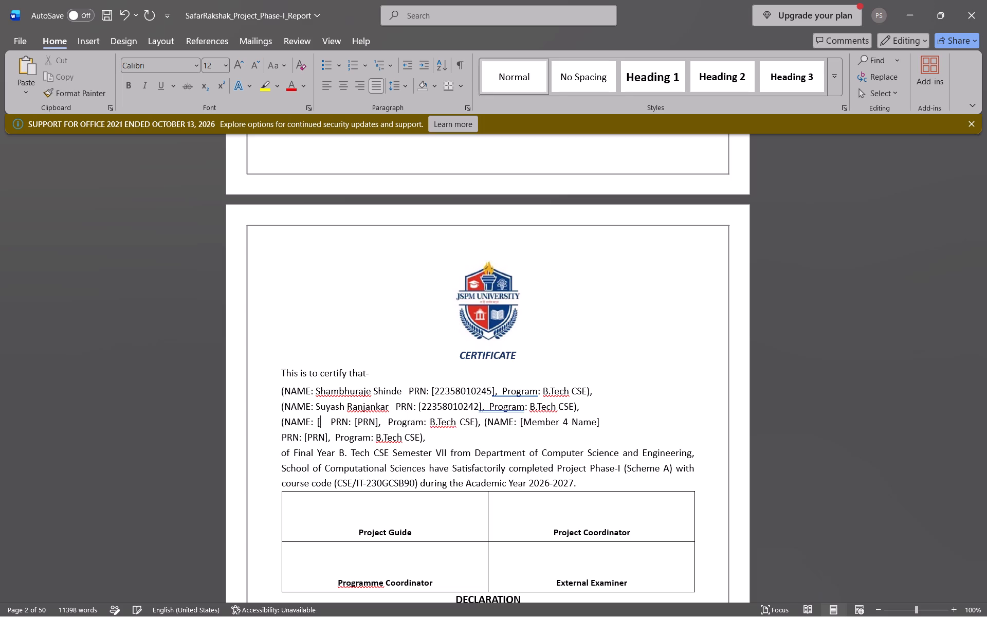
key(BackSpace)
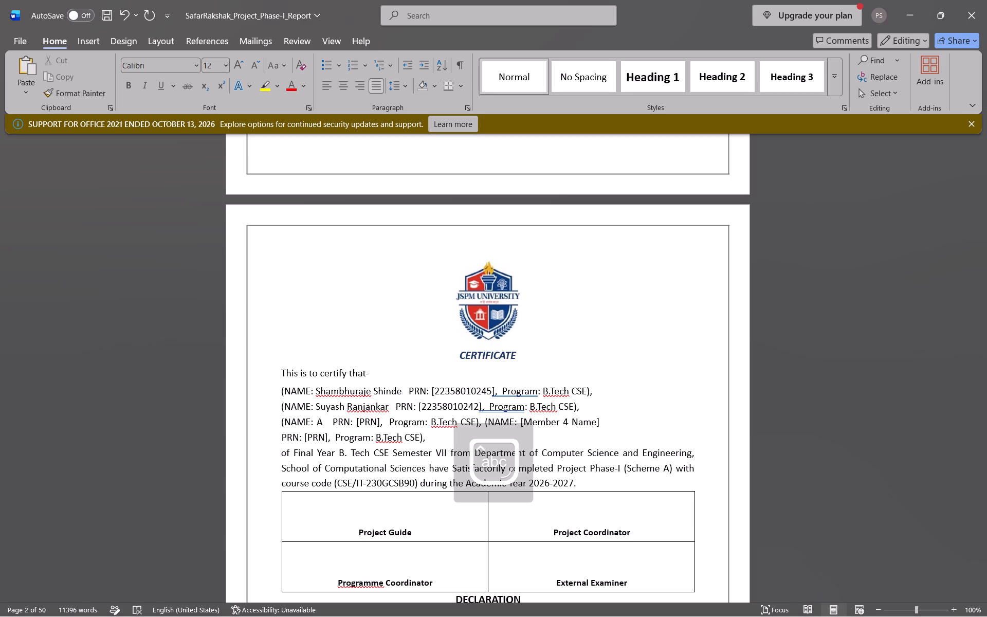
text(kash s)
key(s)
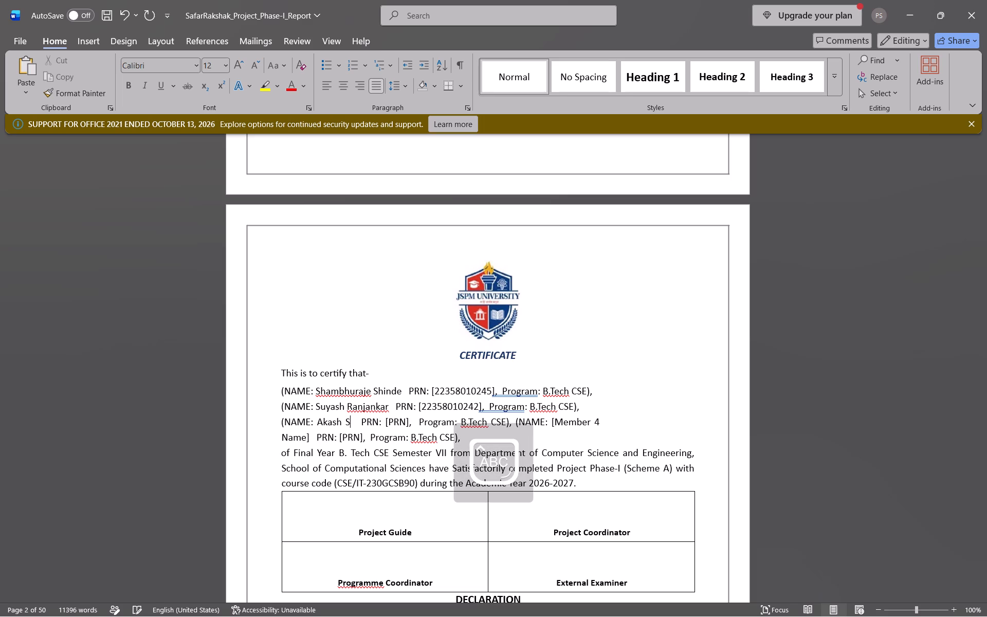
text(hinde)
Replace the PRN placeholder beside the third member's name on the certificate with that student's PRN, keeping the square brackets.
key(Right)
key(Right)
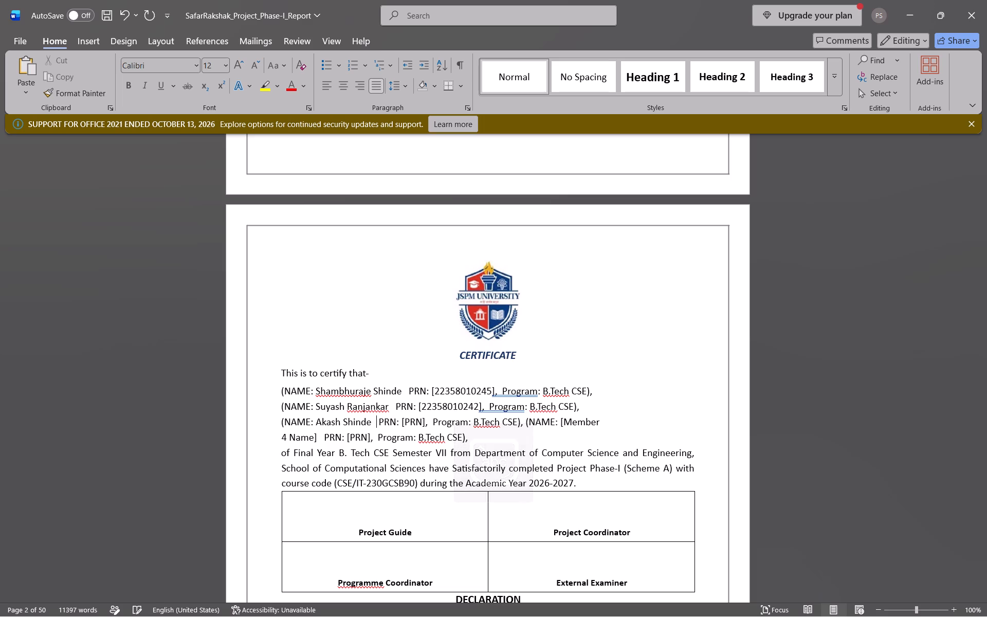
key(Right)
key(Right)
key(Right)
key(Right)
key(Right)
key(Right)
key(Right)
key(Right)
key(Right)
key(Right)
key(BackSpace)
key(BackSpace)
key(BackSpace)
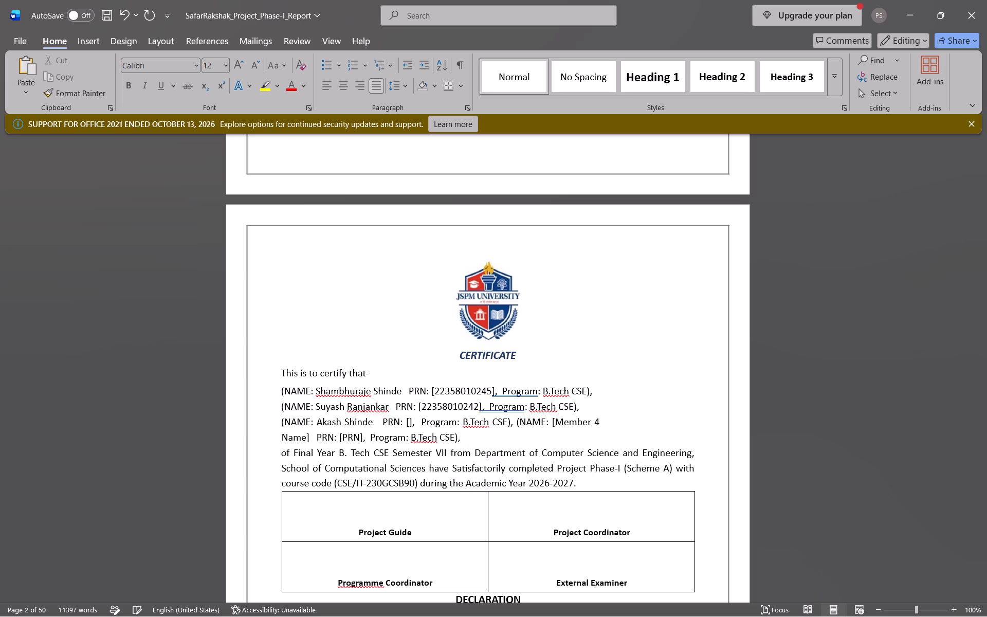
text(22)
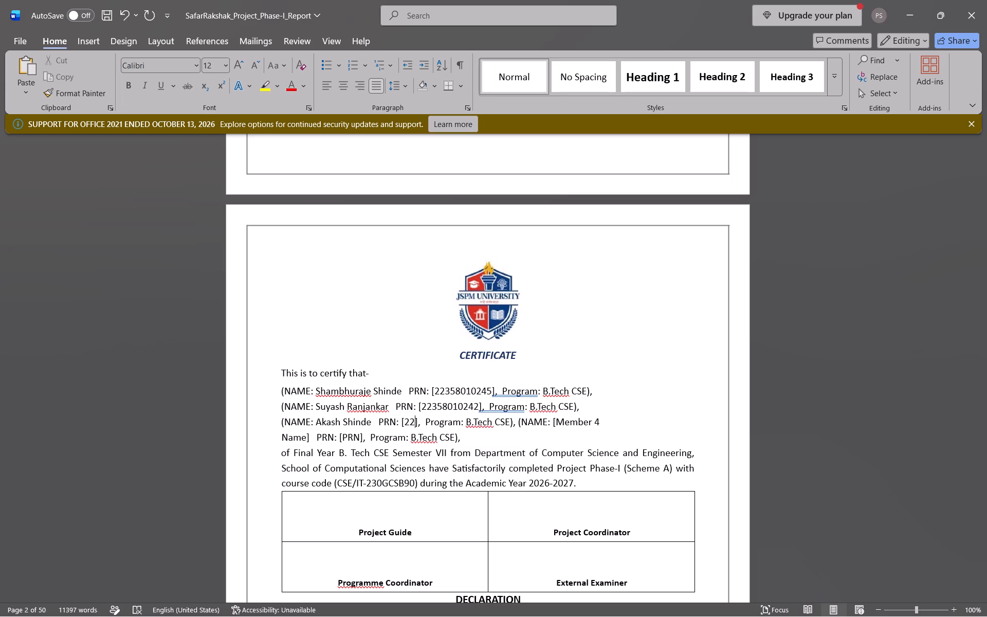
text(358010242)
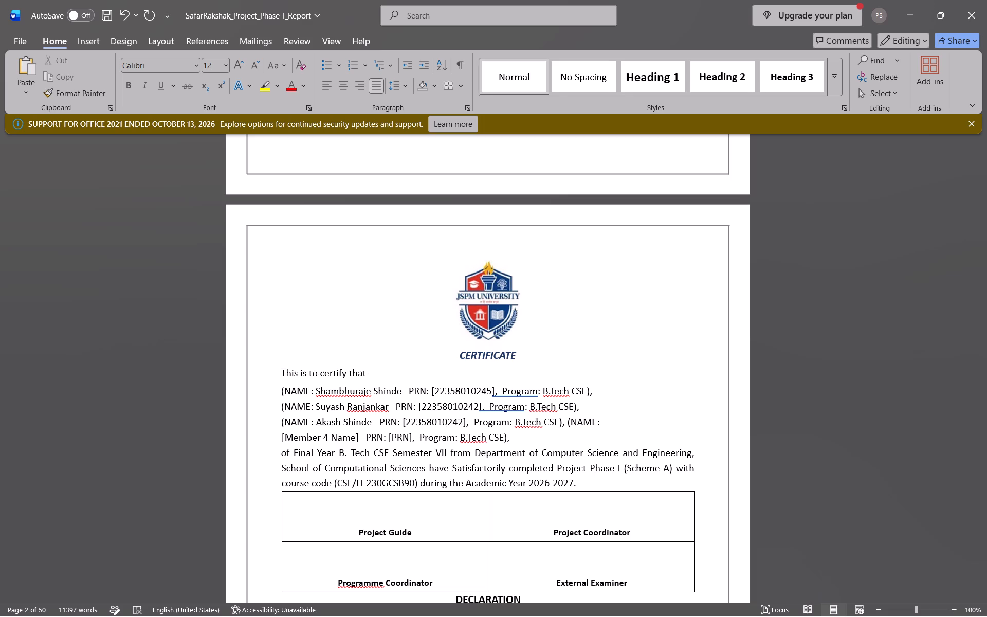
Correct the last two digits of the second member's PRN on the certificate.
click(480, 406)
key(BackSpace)
key(BackSpace)
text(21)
Replace the "4 Name]" part of the "[Member 4 Name]" placeholder on the certificate with the fourth member's full name, leaving "[Member" in front.
click(363, 441)
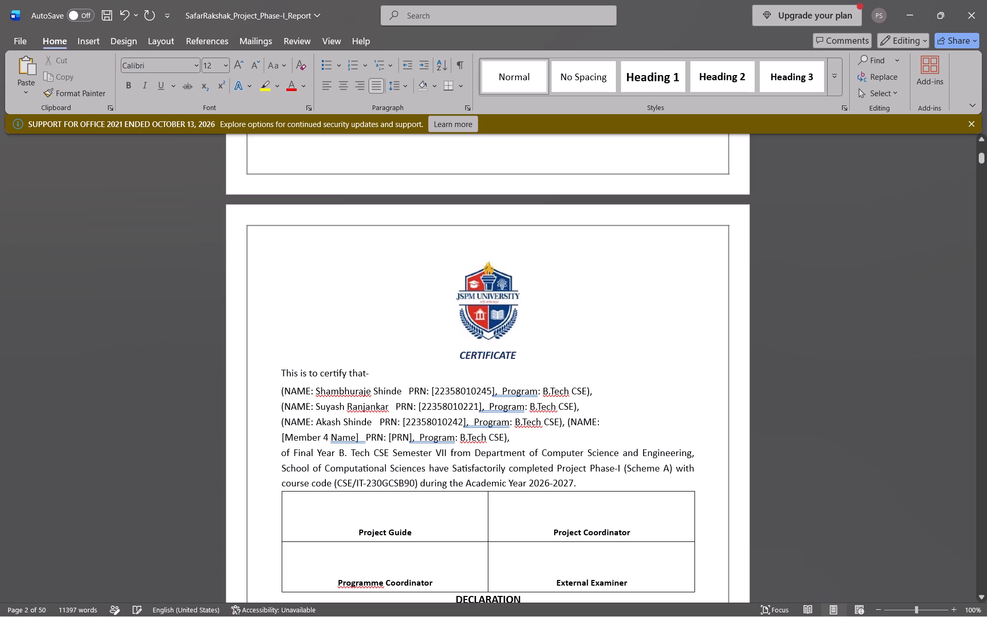
key(BackSpace)
key(BackSpace)
key(BackSpace)
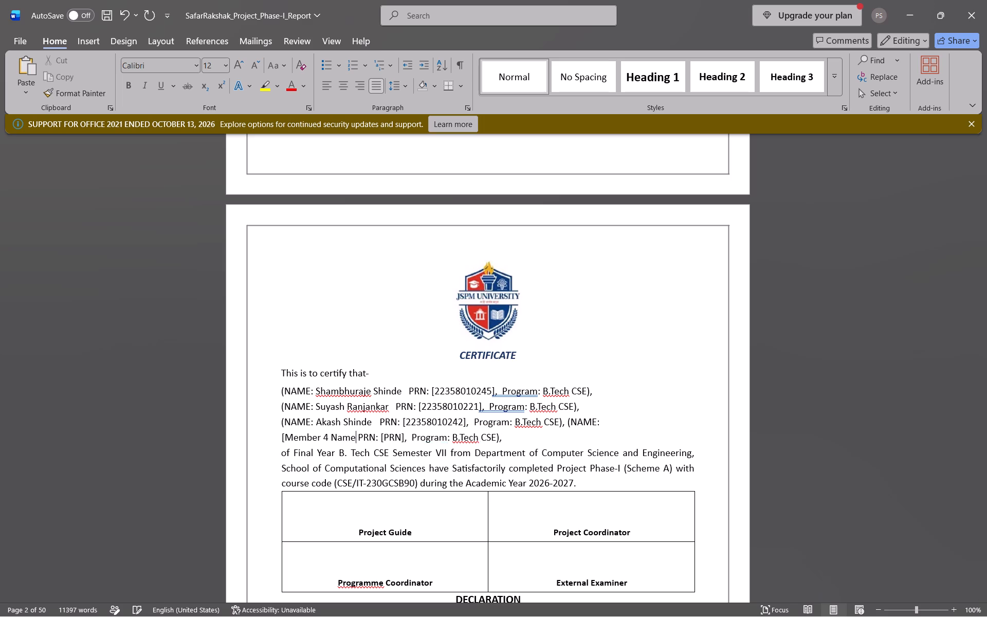
key(BackSpace)
key(BackSpace)
key(BackSpace)
key(BackSpace)
key(BackSpace)
key(BackSpace)
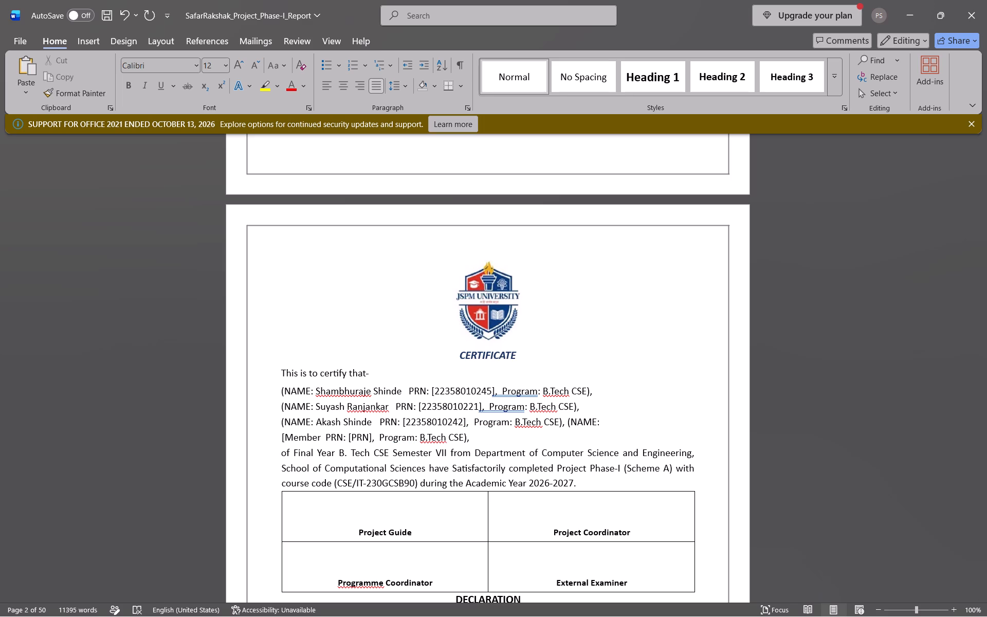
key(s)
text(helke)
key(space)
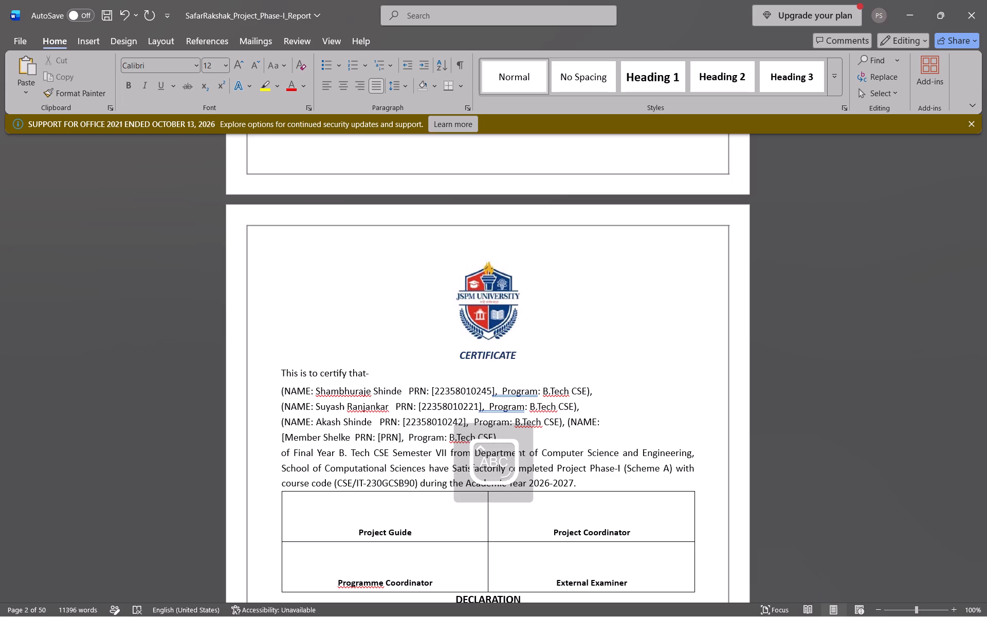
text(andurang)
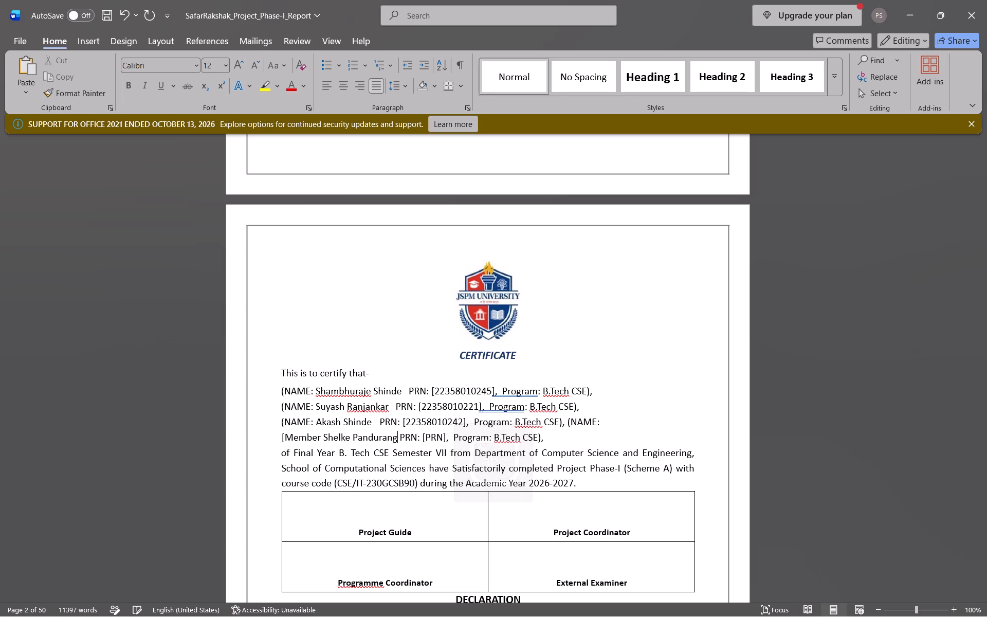
Replace the PRN placeholder beside the fourth member's name on the certificate with that student's PRN, keeping the square brackets.
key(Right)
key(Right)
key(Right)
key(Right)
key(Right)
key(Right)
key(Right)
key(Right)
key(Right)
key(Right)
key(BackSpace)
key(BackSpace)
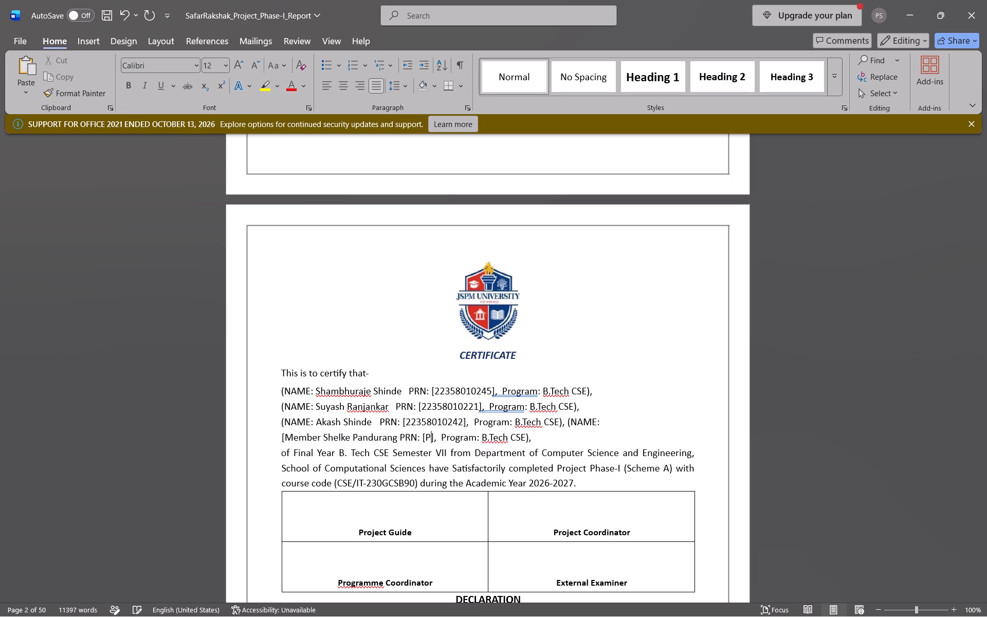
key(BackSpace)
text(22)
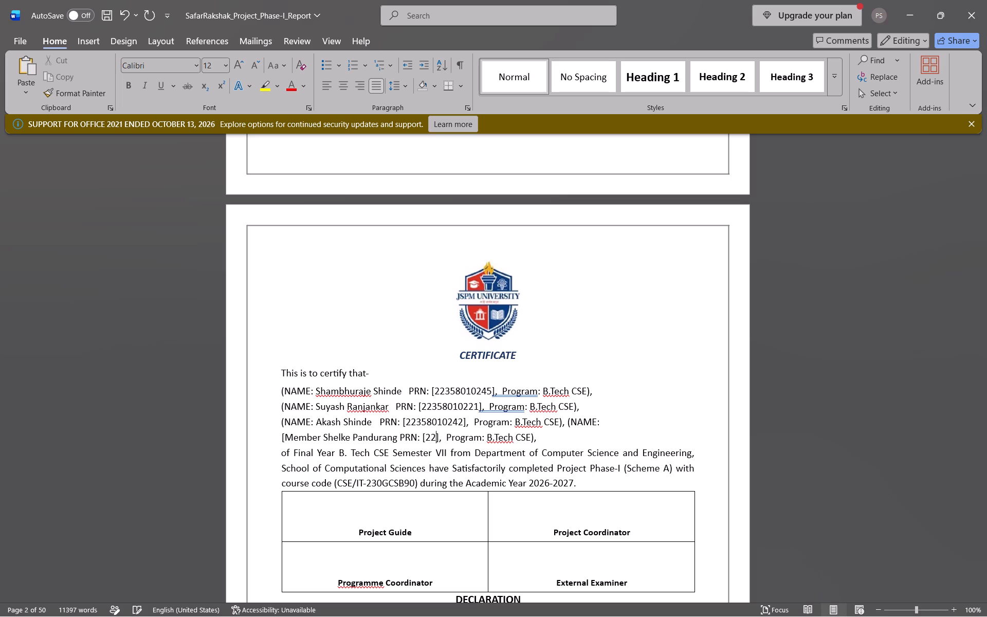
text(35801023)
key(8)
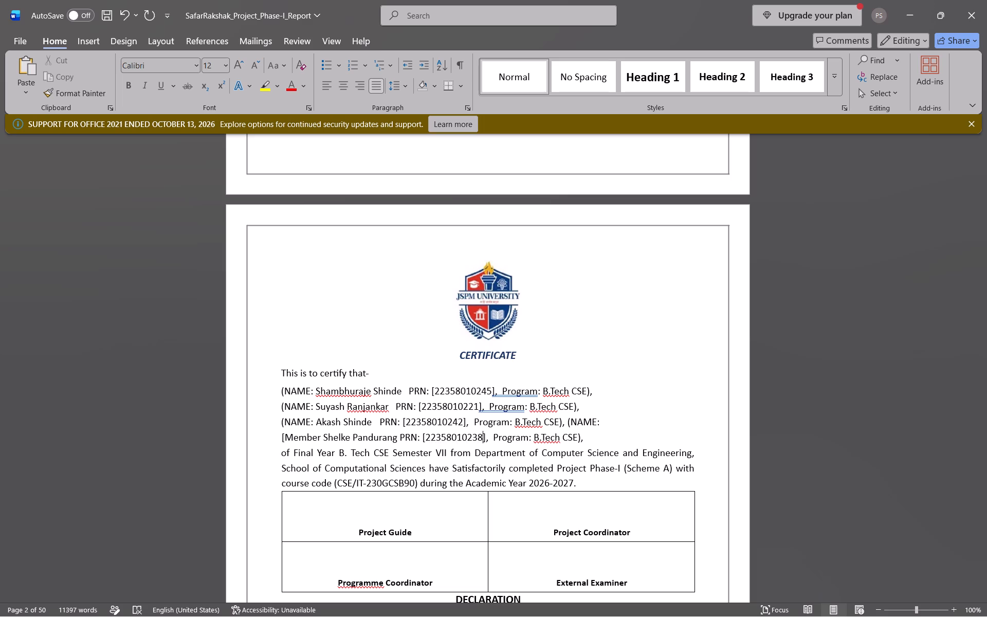
Replace the "[Member 2 Name]" placeholder in the Declaration paragraph with the second member's full name, without brackets.
scroll(359, 437, down, 2)
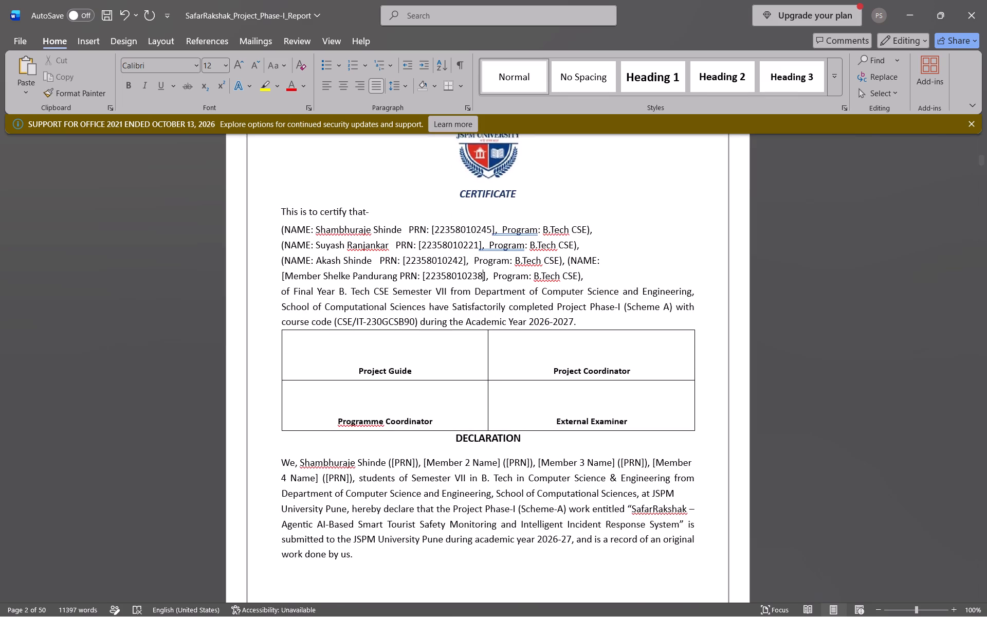
scroll(359, 437, down, 1)
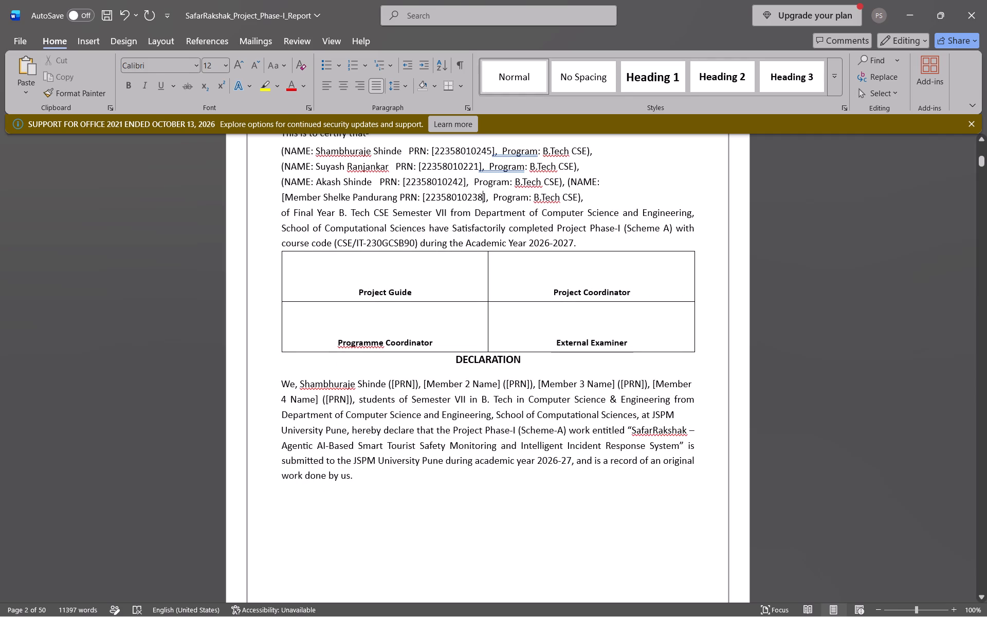
scroll(359, 437, down, 1)
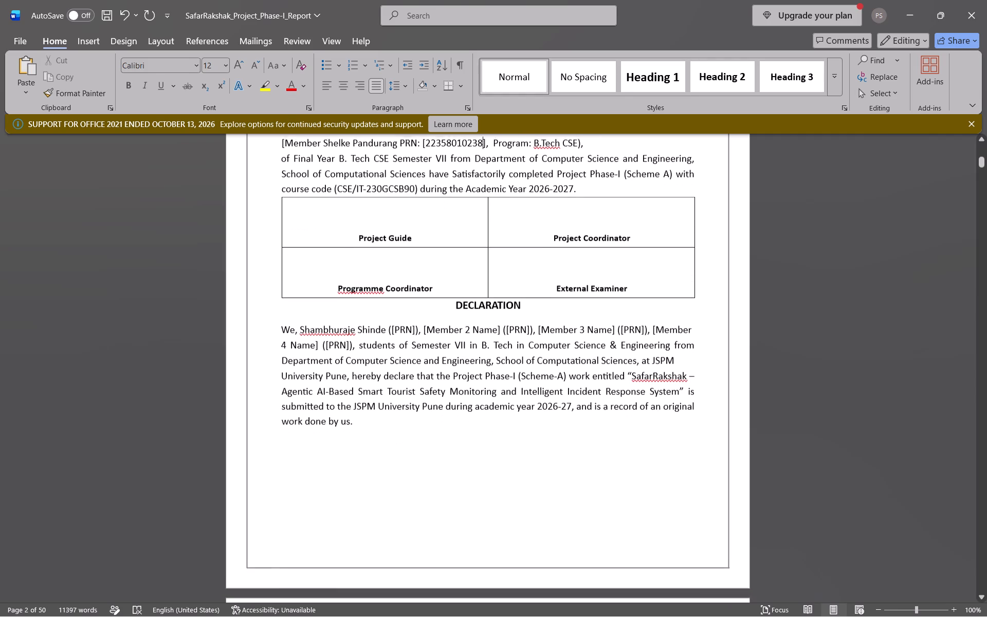
scroll(359, 437, down, 1)
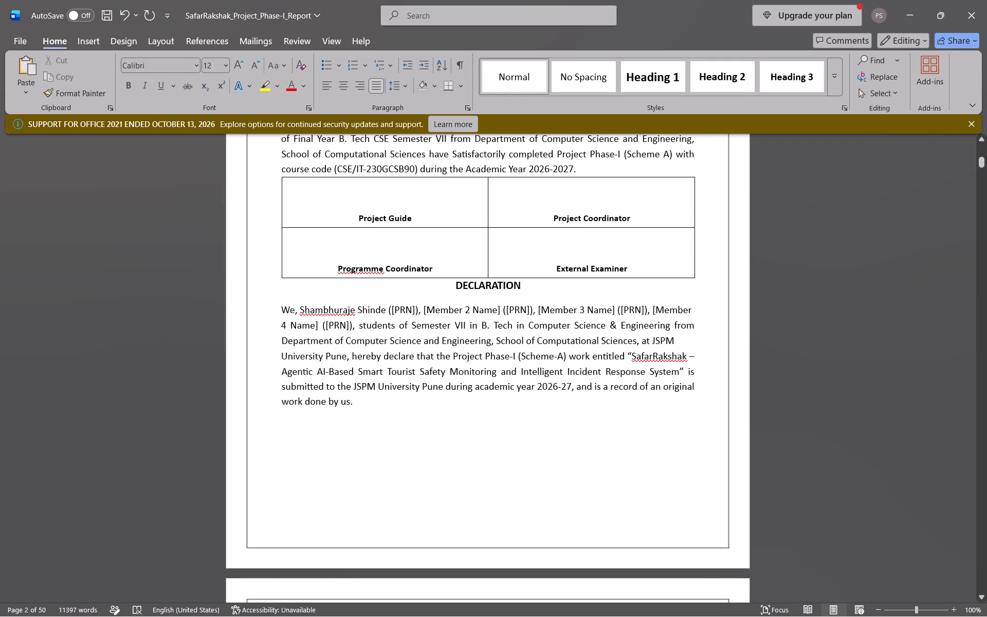
click(500, 312)
key(BackSpace)
key(BackSpace)
key(BackSpace)
key(BackSpace)
key(BackSpace)
key(BackSpace)
key(BackSpace)
key(BackSpace)
key(BackSpace)
key(BackSpace)
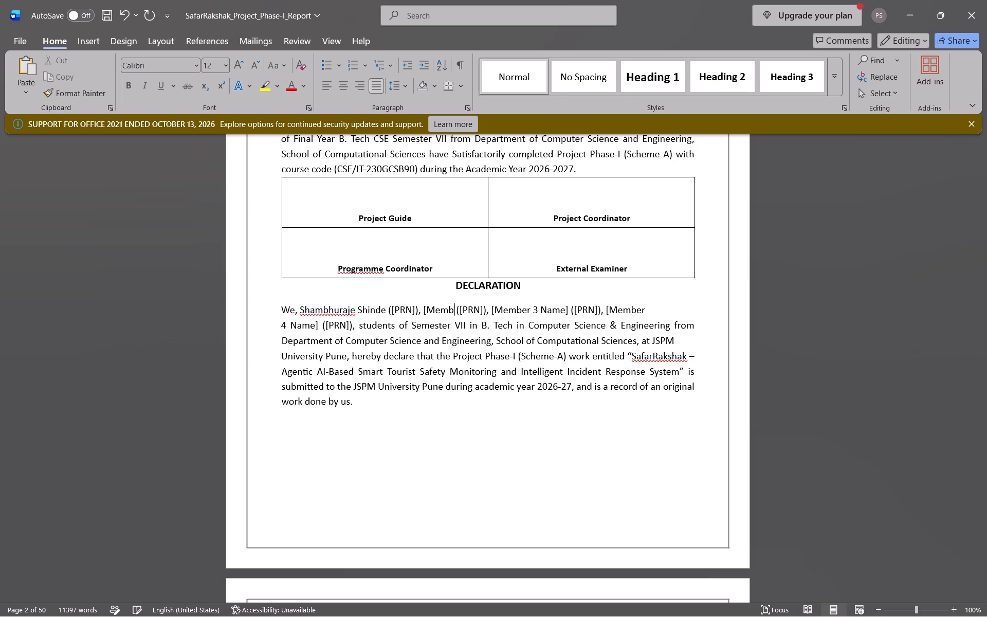
key(BackSpace)
key(BackSpace)
key(BackSpace)
key(BackSpace)
key(BackSpace)
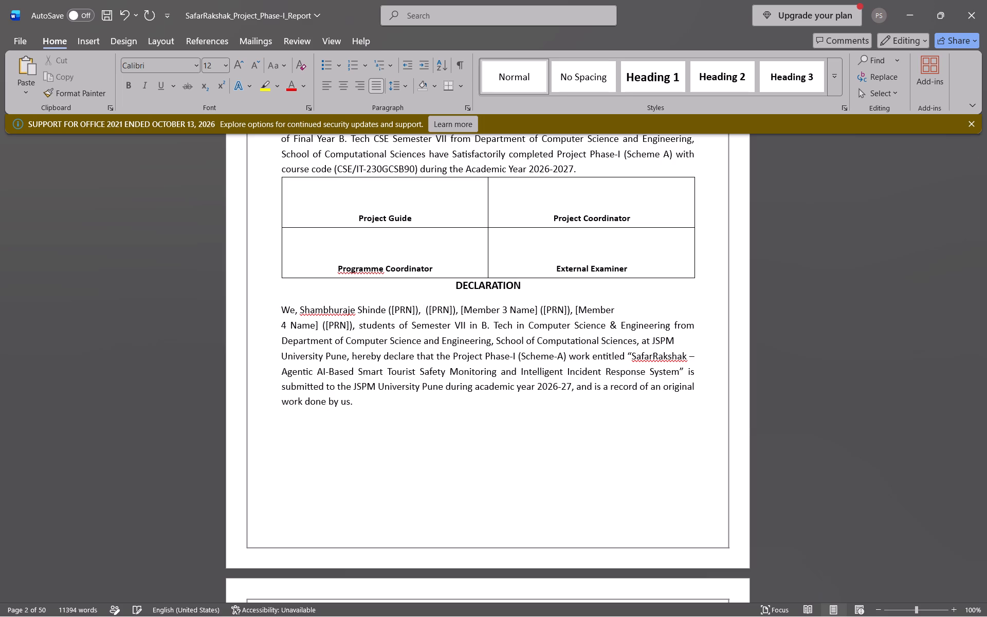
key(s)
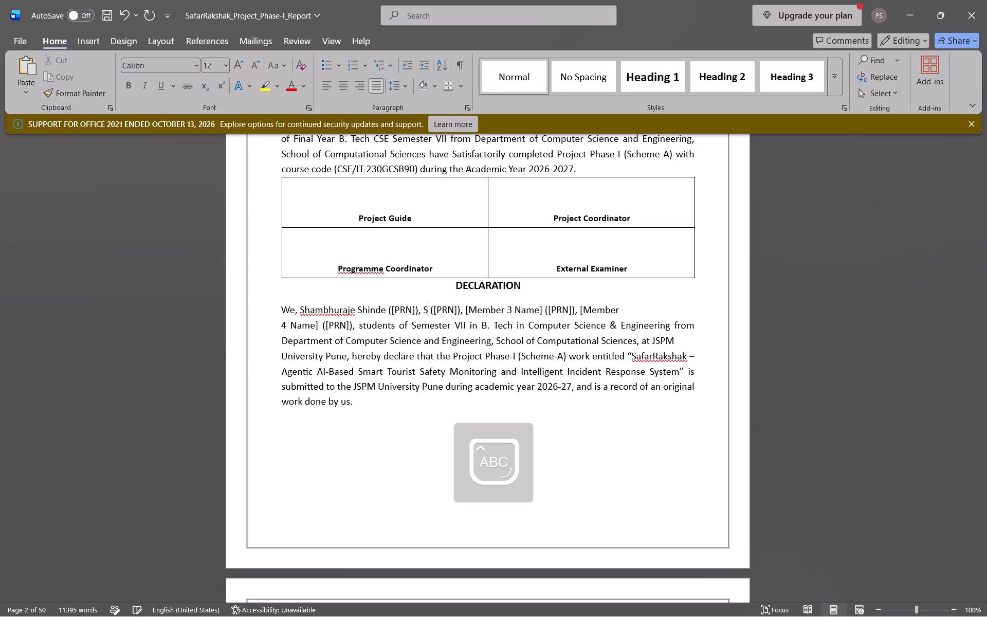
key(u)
key(BackSpace)
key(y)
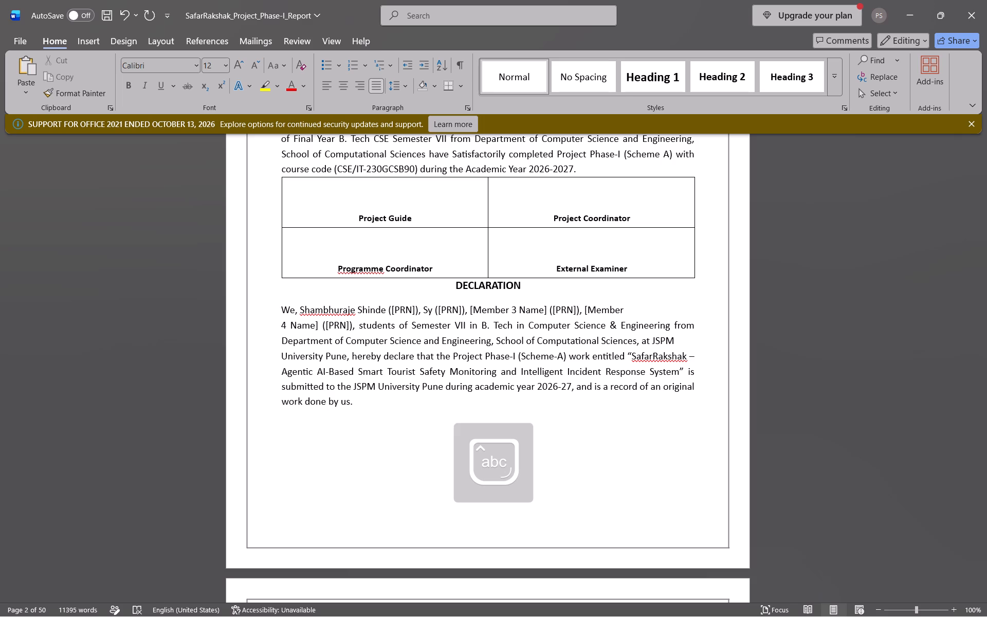
key(BackSpace)
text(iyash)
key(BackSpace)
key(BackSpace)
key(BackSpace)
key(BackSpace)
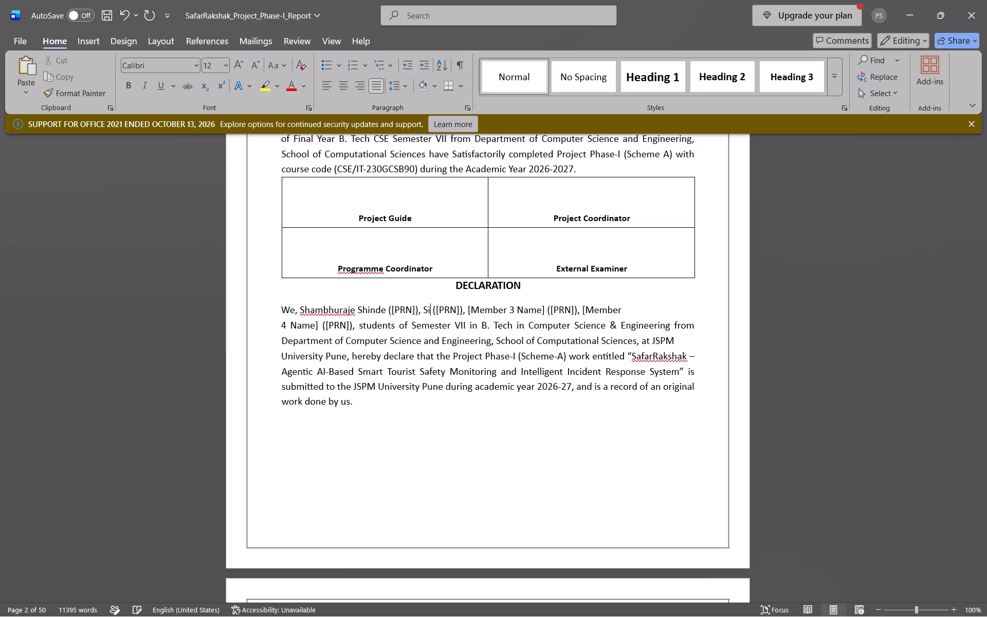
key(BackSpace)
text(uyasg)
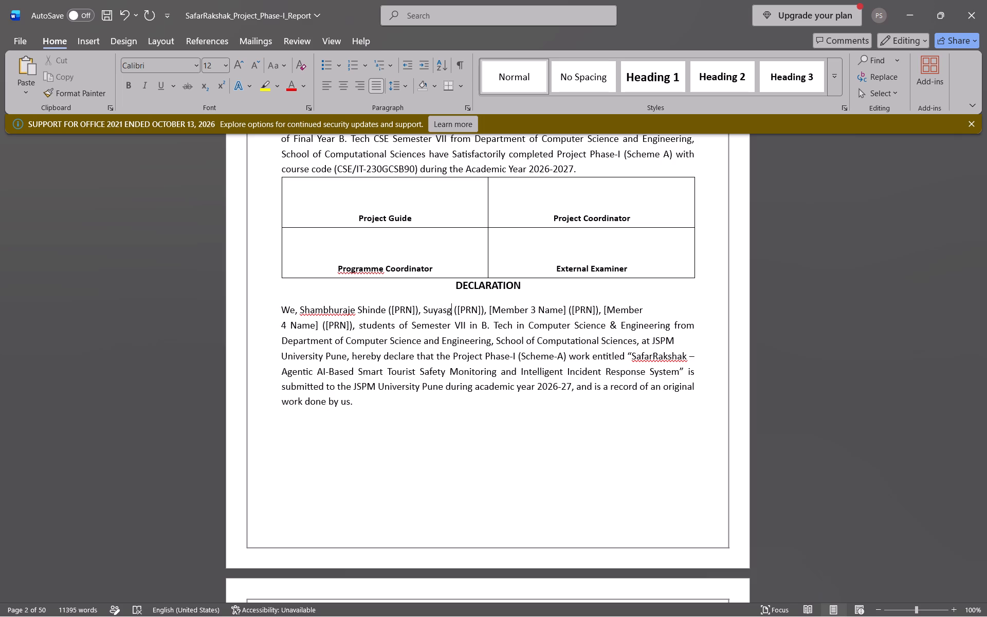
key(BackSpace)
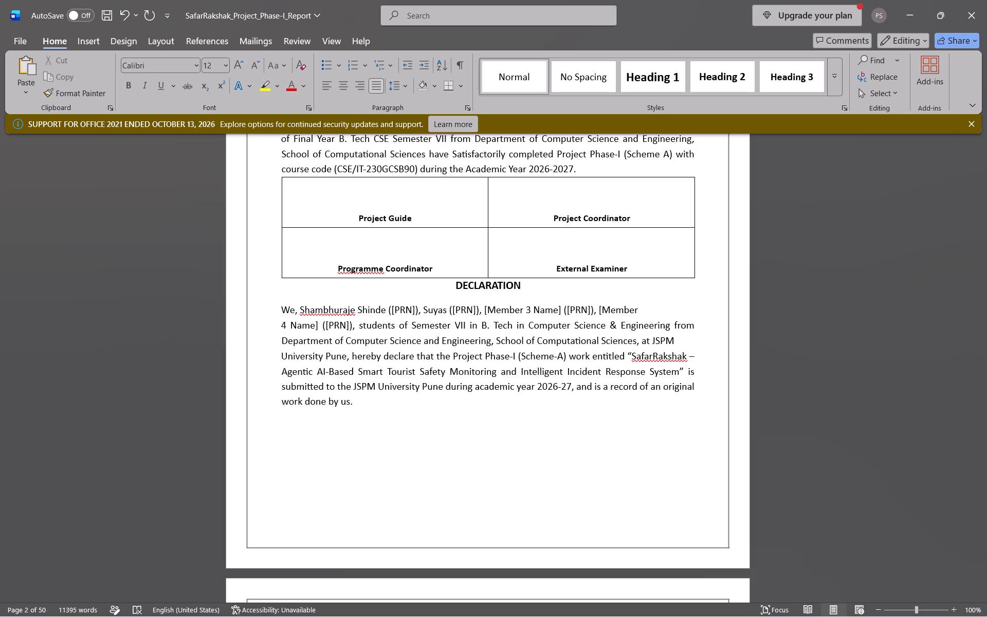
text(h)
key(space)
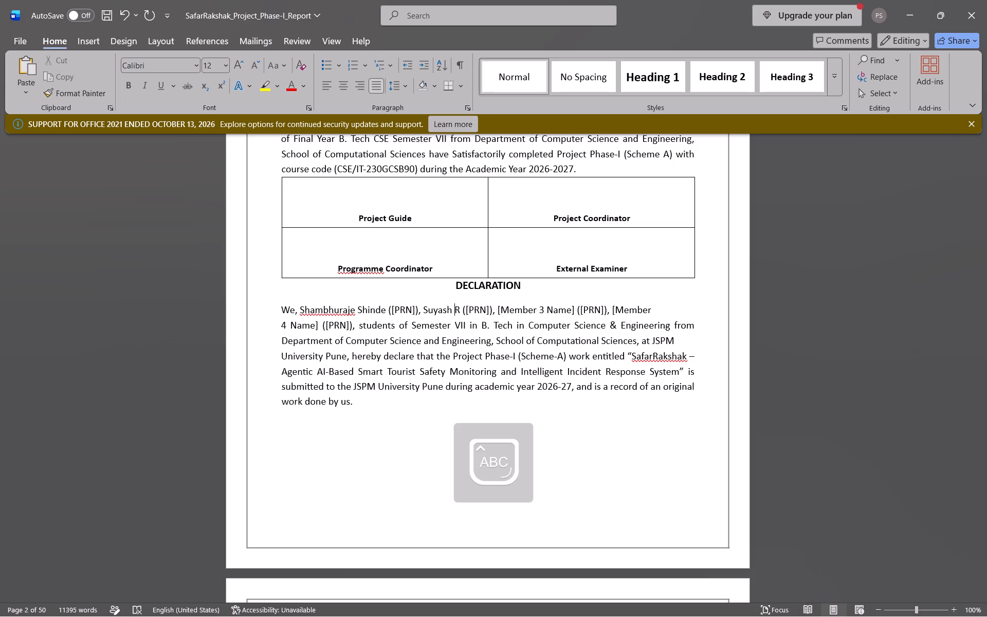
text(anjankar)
Replace the PRN placeholder beside the second member's name in the Declaration with that student's PRN, keeping the brackets.
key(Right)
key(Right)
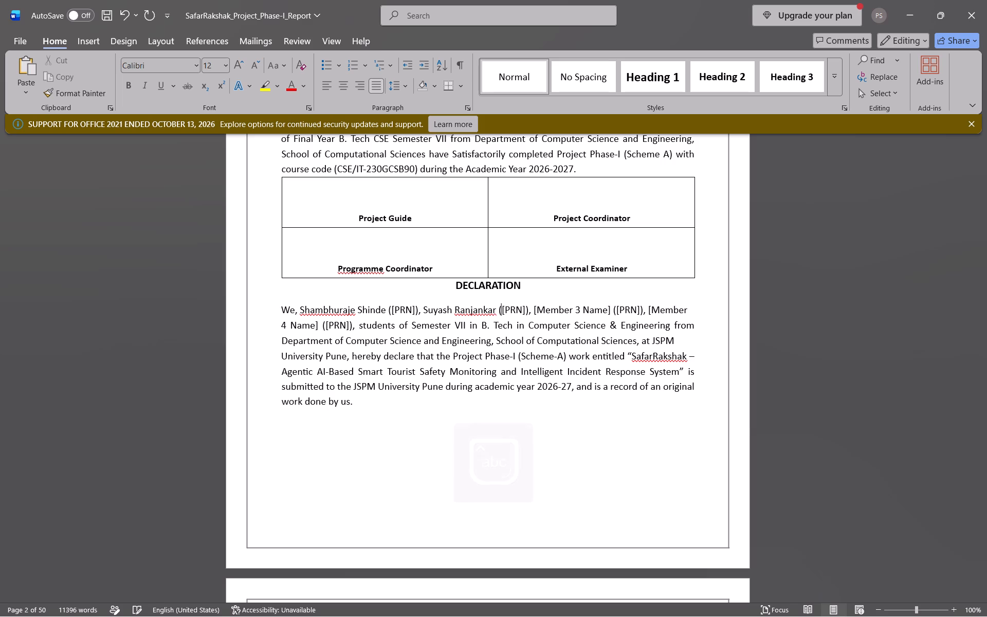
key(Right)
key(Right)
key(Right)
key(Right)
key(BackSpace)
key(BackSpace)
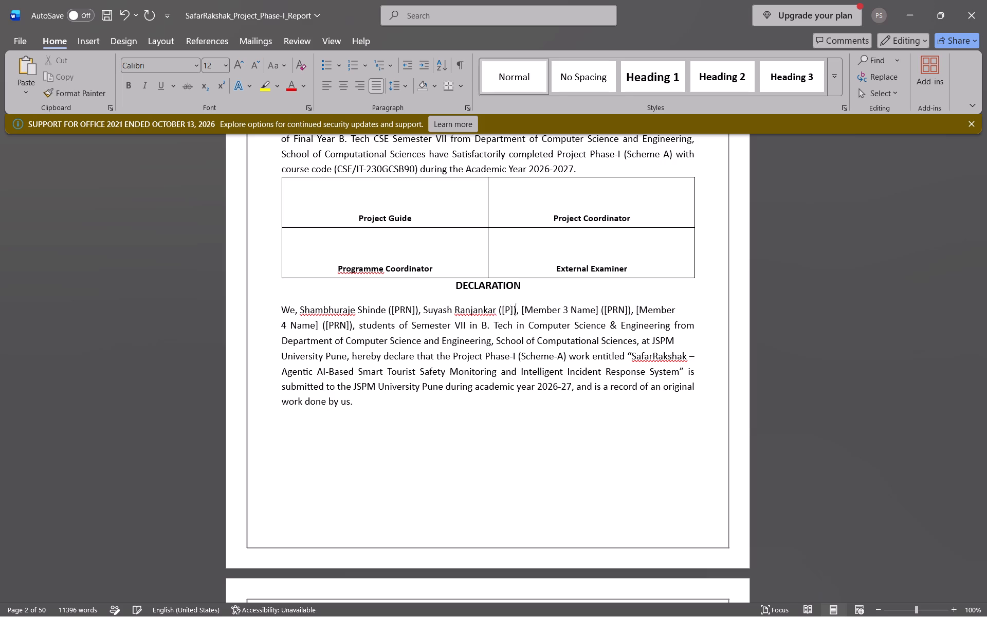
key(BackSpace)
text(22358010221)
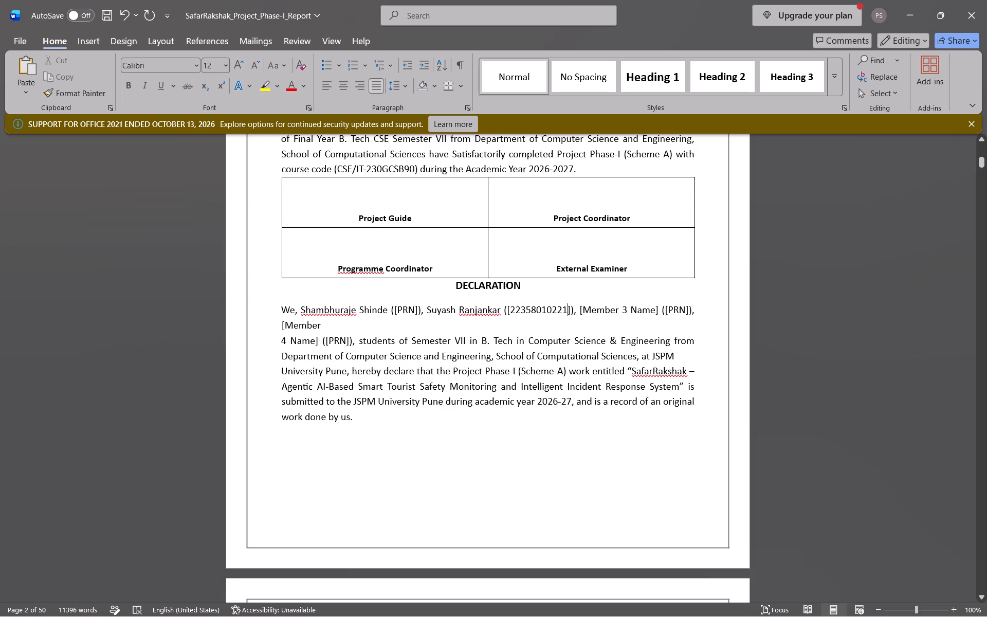
Replace the "[Member 3 Name]" placeholder in the Declaration paragraph with the third member's full name, without square brackets.
click(660, 308)
key(BackSpace)
key(BackSpace)
key(BackSpace)
key(BackSpace)
key(BackSpace)
key(BackSpace)
key(BackSpace)
key(BackSpace)
key(BackSpace)
key(BackSpace)
key(BackSpace)
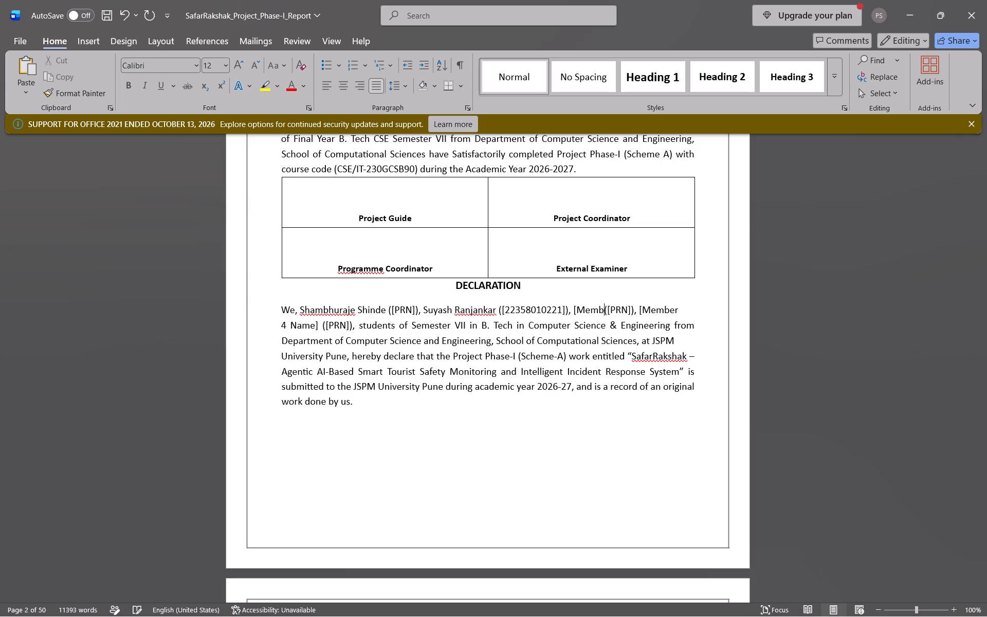
key(BackSpace)
key(BackSpace)
key(BackSpace)
key(BackSpace)
key(BackSpace)
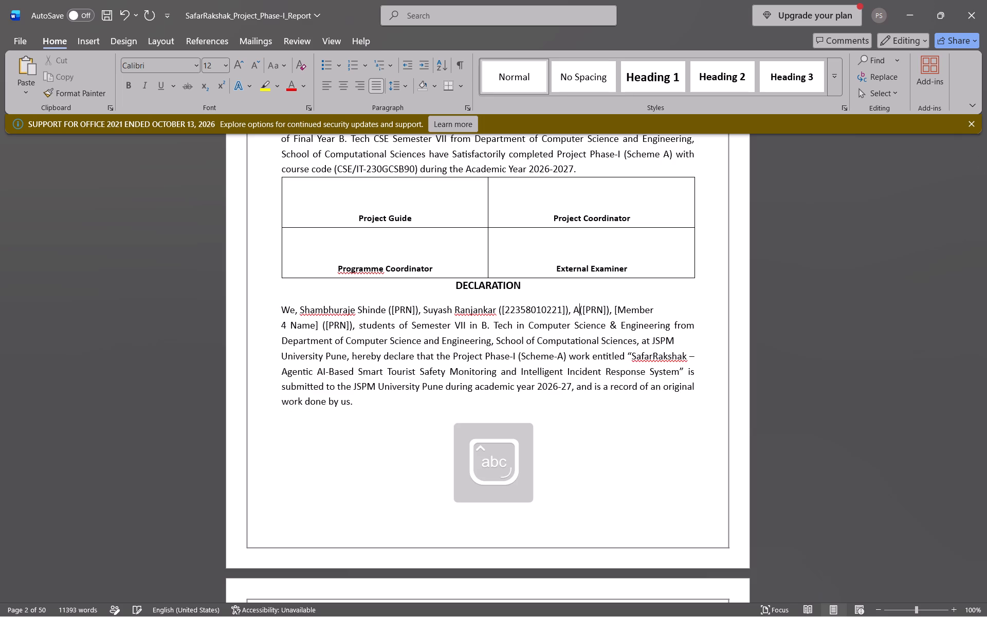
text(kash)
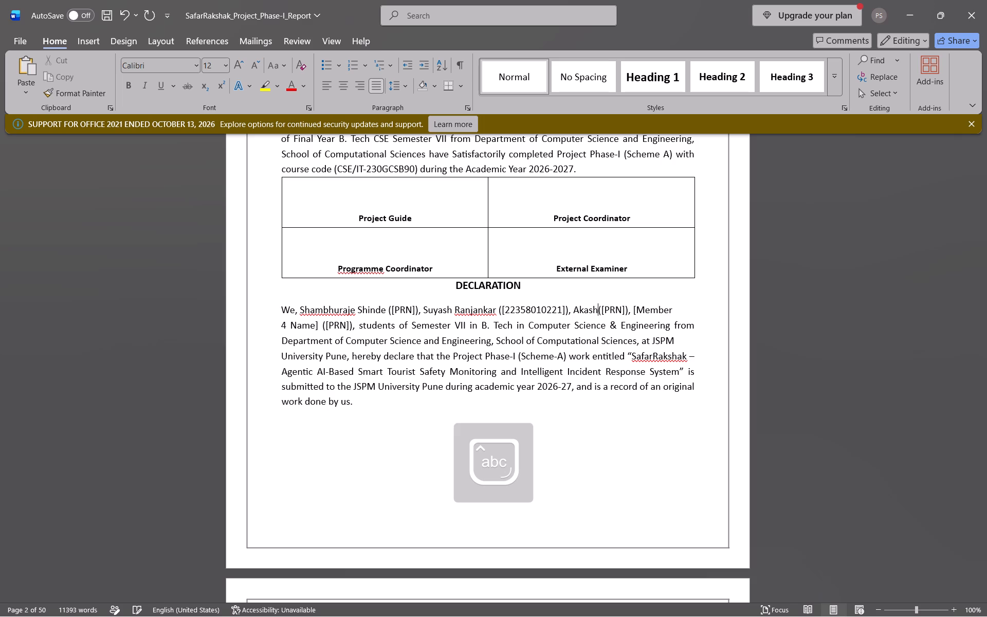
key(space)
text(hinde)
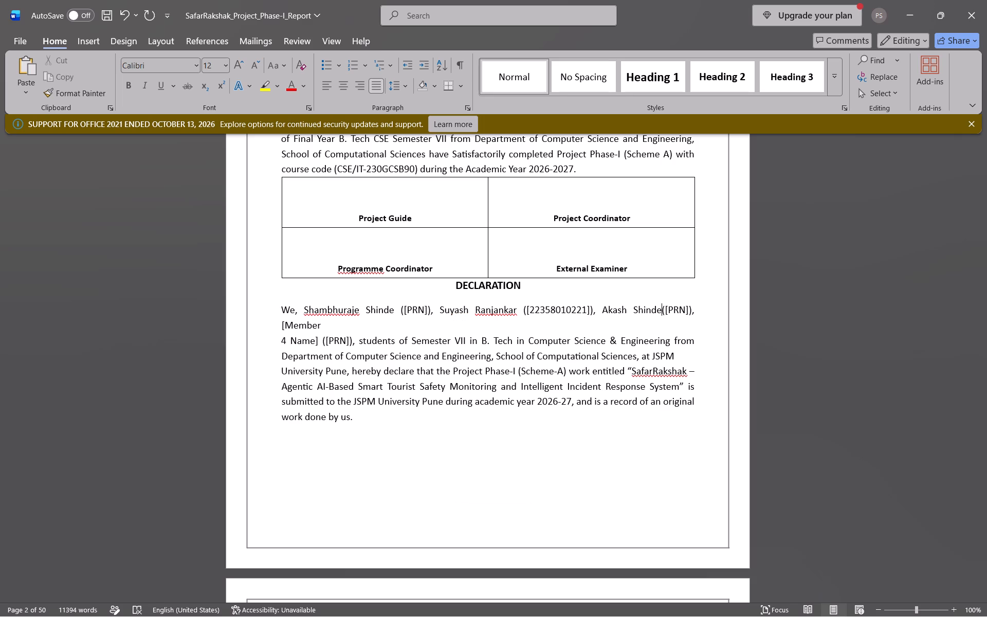
Replace the bracketed PRN placeholder beside the third member's name in the Declaration with that student's PRN, without square brackets.
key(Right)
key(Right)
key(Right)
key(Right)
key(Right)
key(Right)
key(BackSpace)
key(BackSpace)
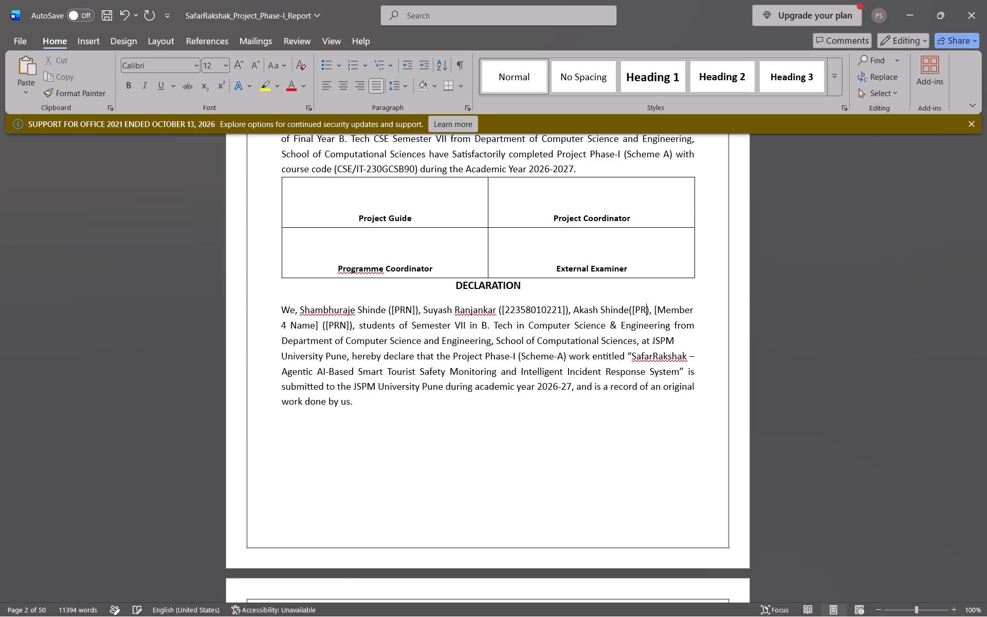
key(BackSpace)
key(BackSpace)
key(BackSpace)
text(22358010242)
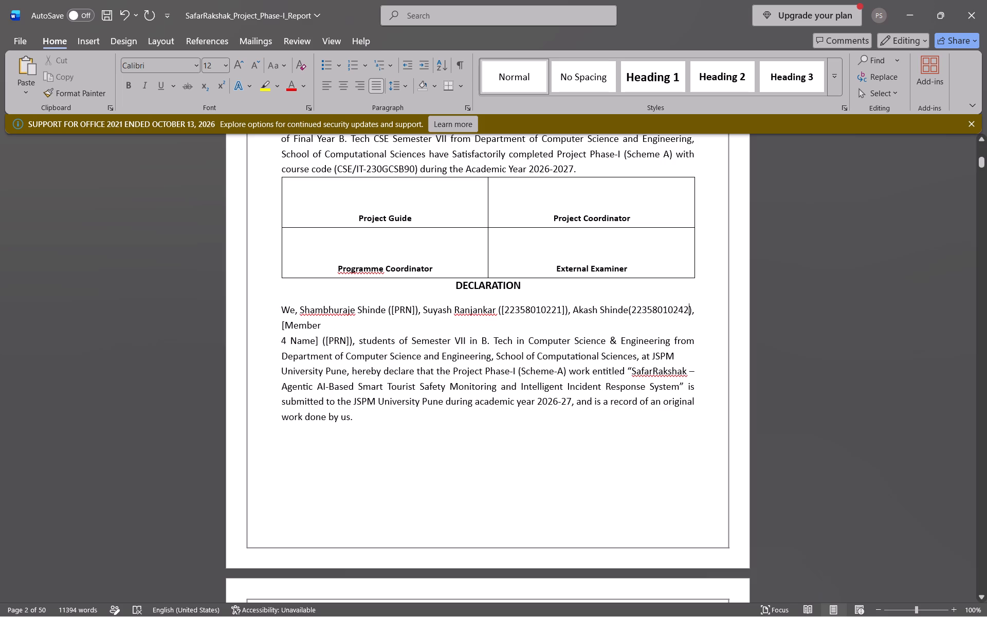
Replace the bracketed PRN placeholder beside the first member's name in the Declaration with that student's PRN, without square brackets.
click(411, 309)
key(BackSpace)
key(BackSpace)
key(BackSpace)
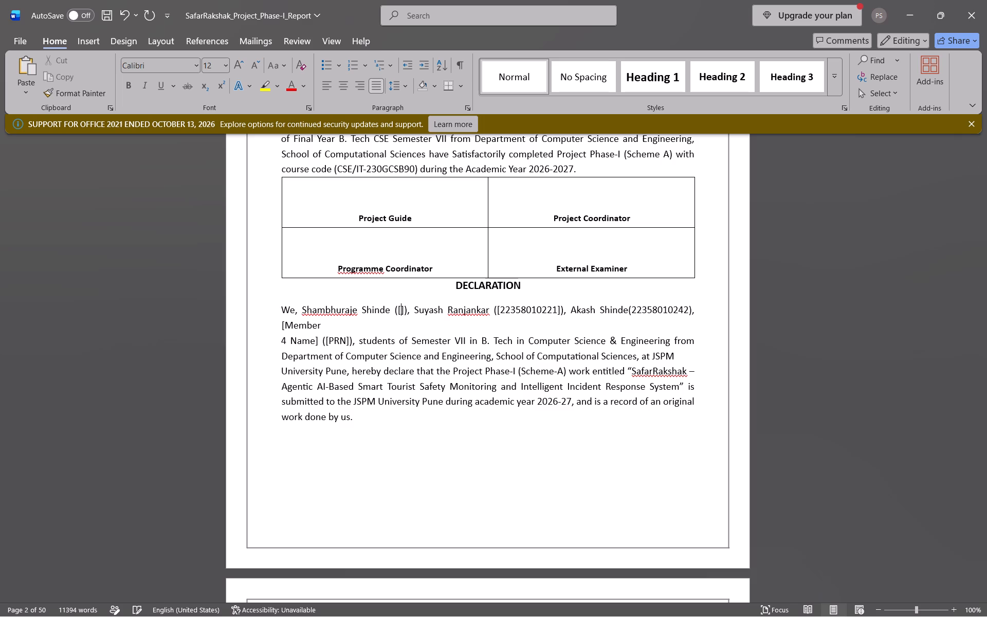
key(Right)
key(BackSpace)
key(BackSpace)
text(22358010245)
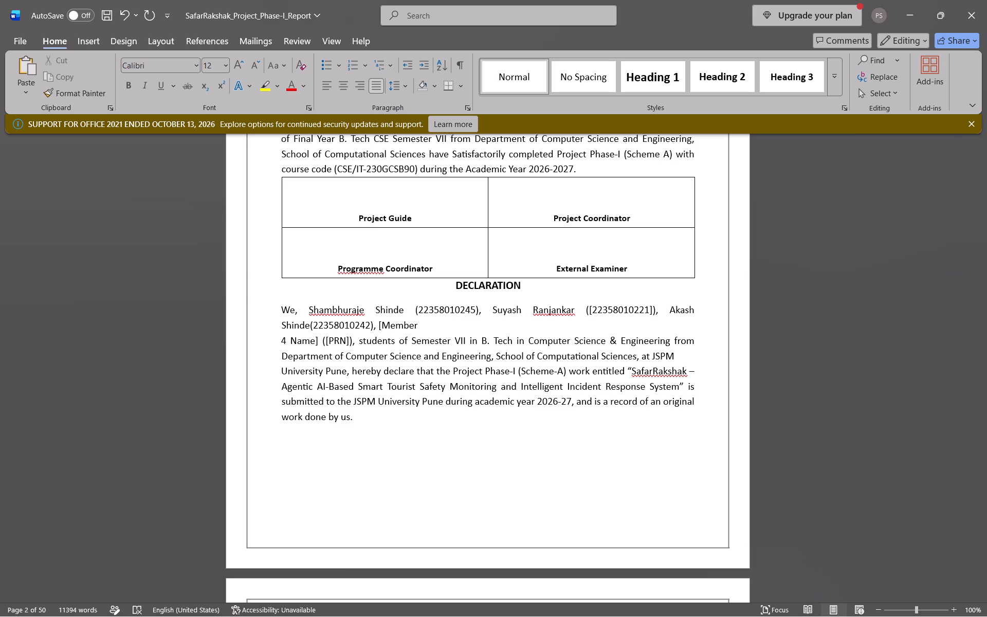
Remove the spaces within the first and second members' names, before their PRNs, and between their two entries in the Declaration.
click(665, 308)
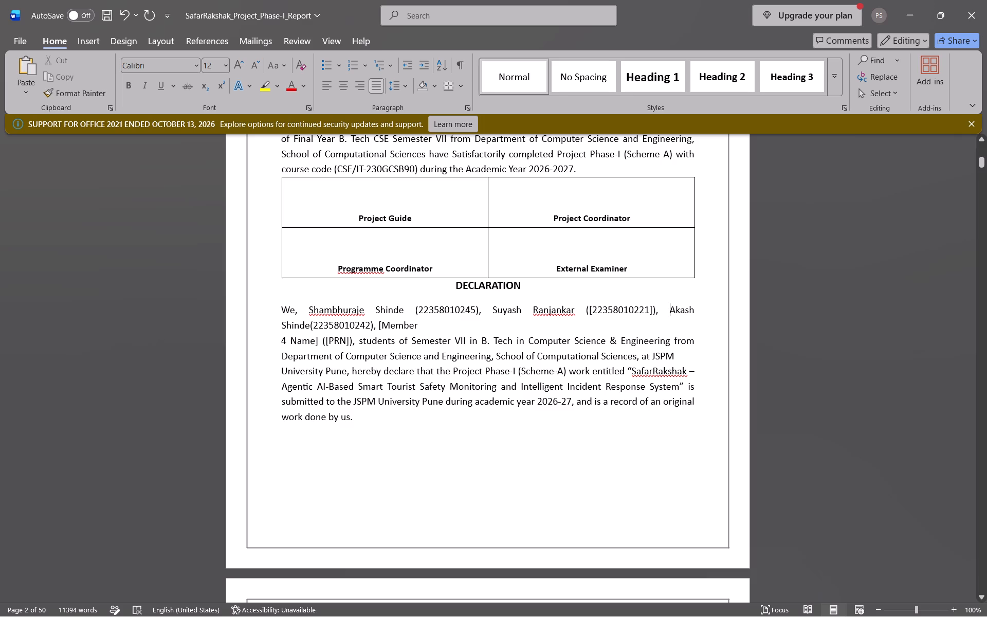
click(491, 308)
key(BackSpace)
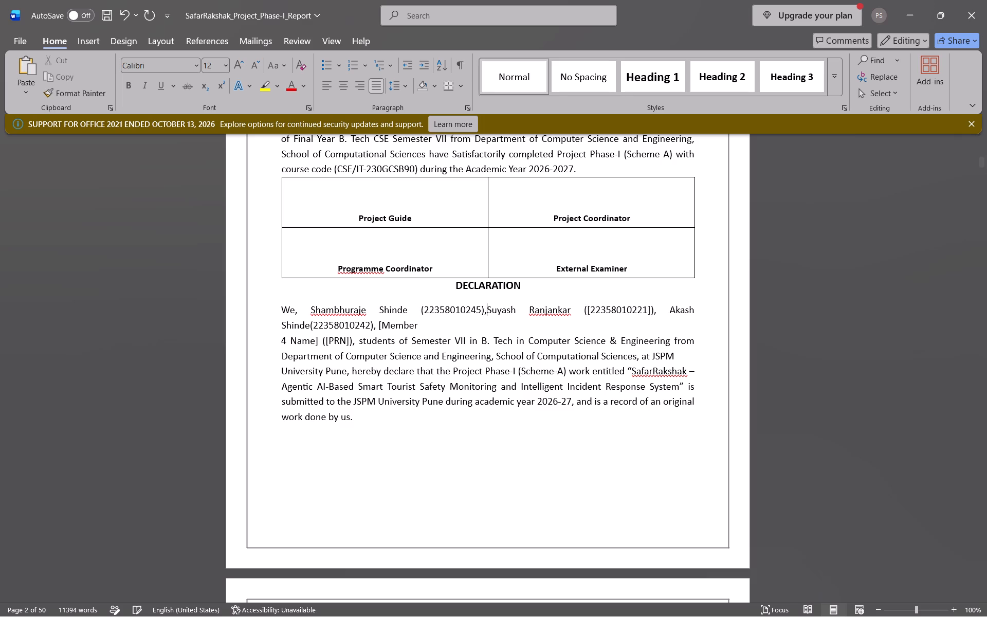
click(528, 311)
key(BackSpace)
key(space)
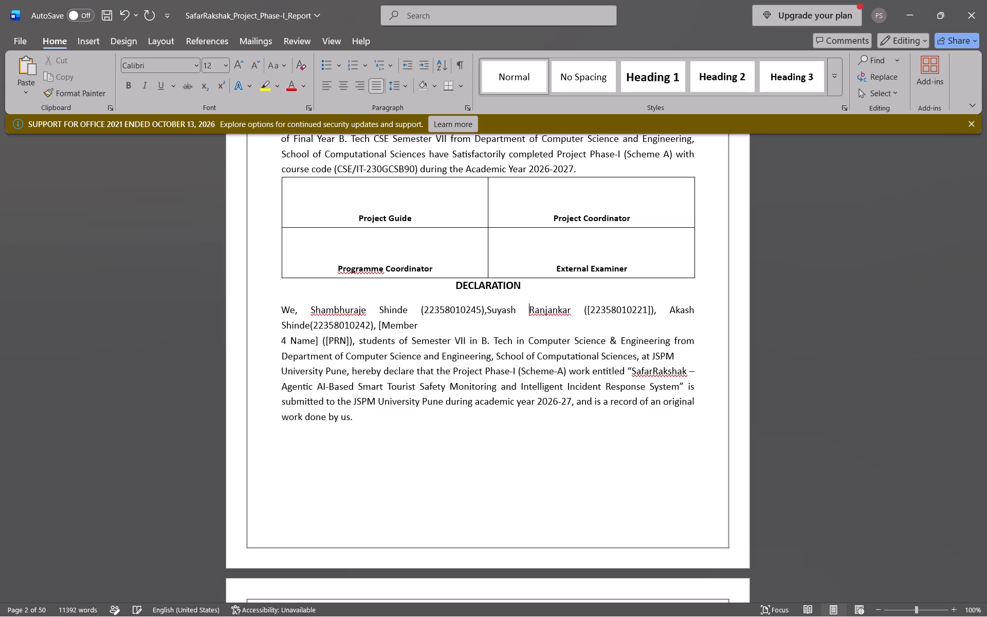
key(BackSpace)
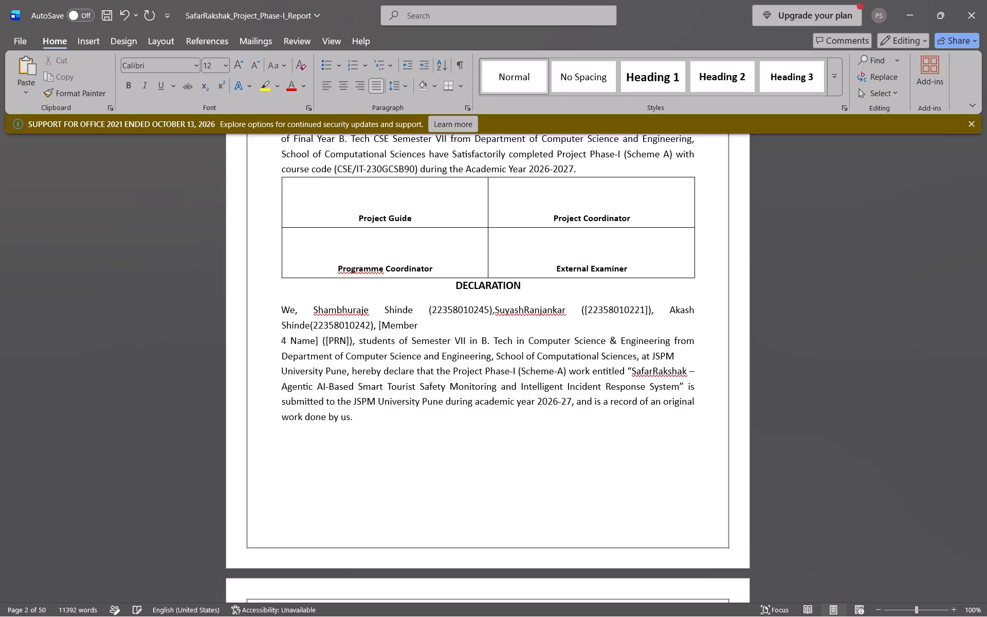
click(382, 307)
key(BackSpace)
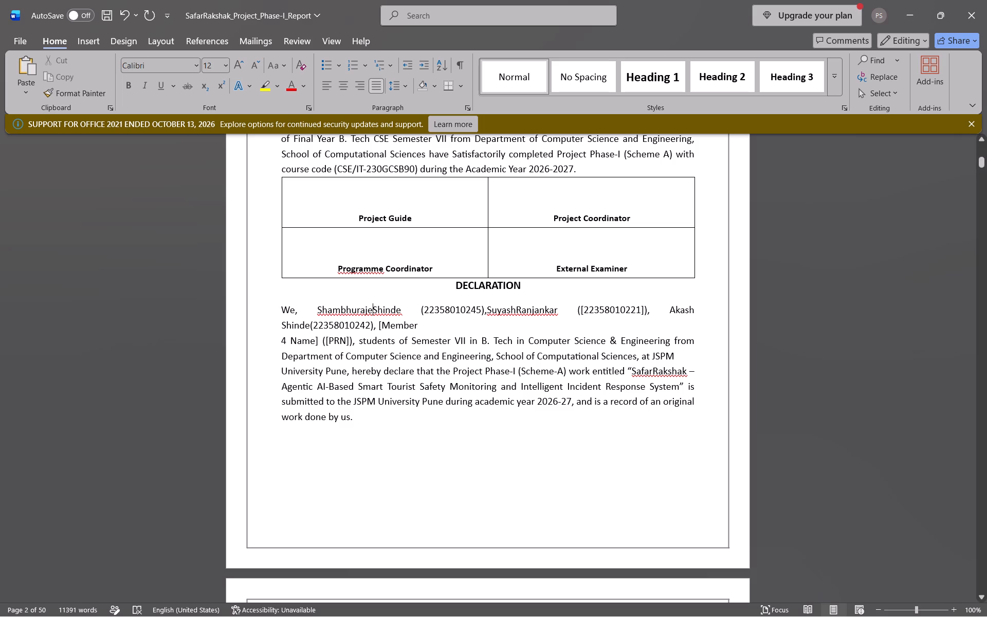
click(420, 309)
key(BackSpace)
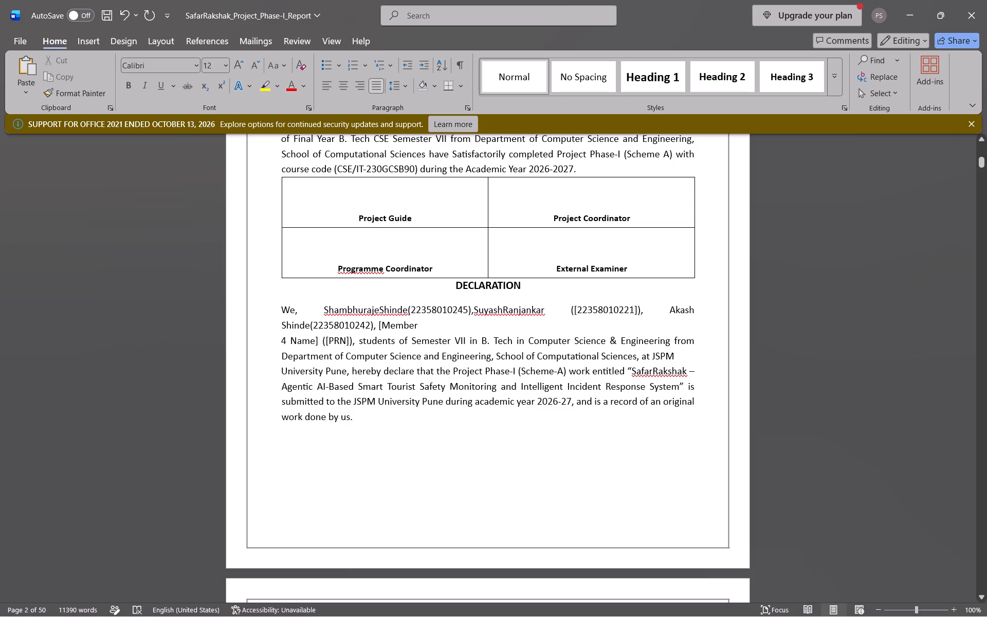
click(566, 307)
key(BackSpace)
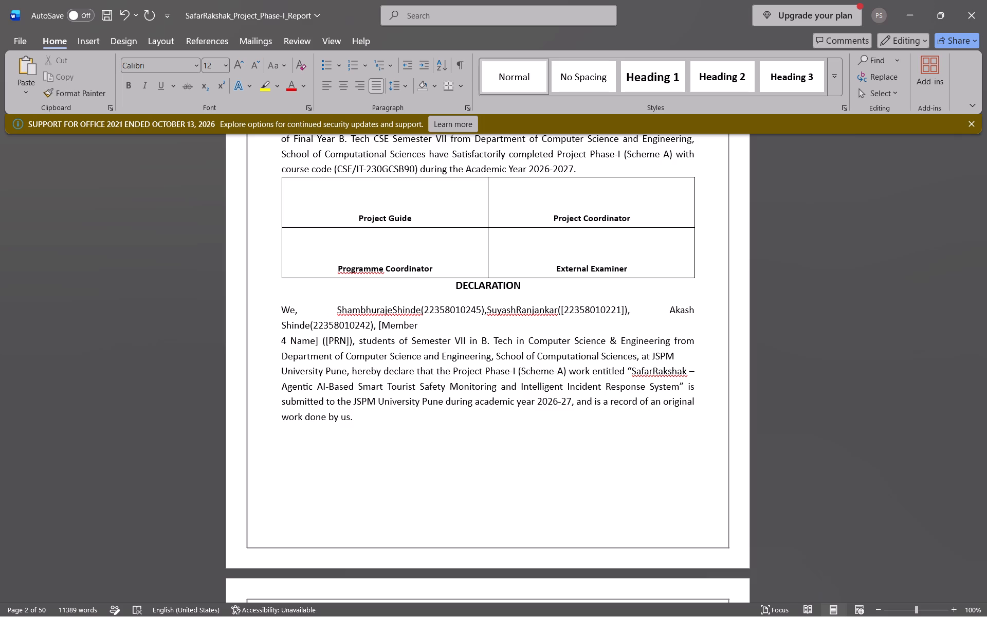
Remove the spaces before and within the third member's name and the space after "We," in the Declaration.
click(668, 311)
key(BackSpace)
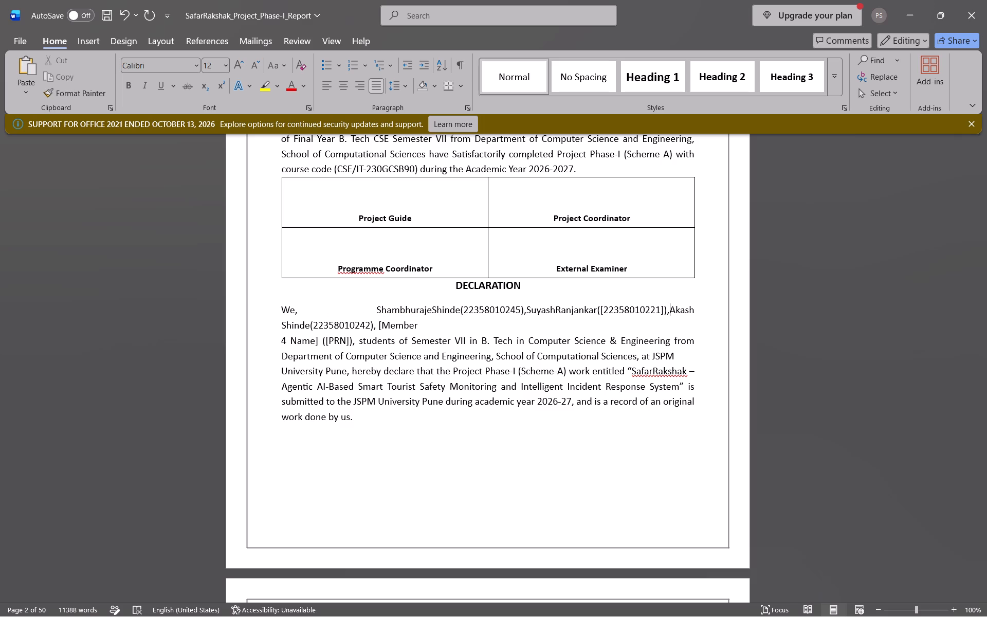
click(377, 309)
key(BackSpace)
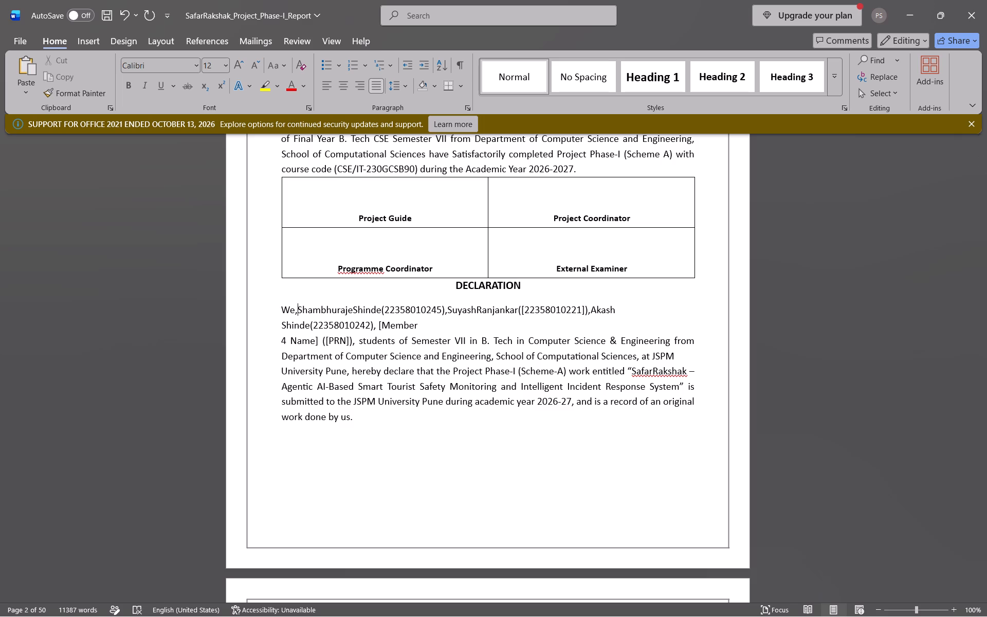
click(282, 322)
key(BackSpace)
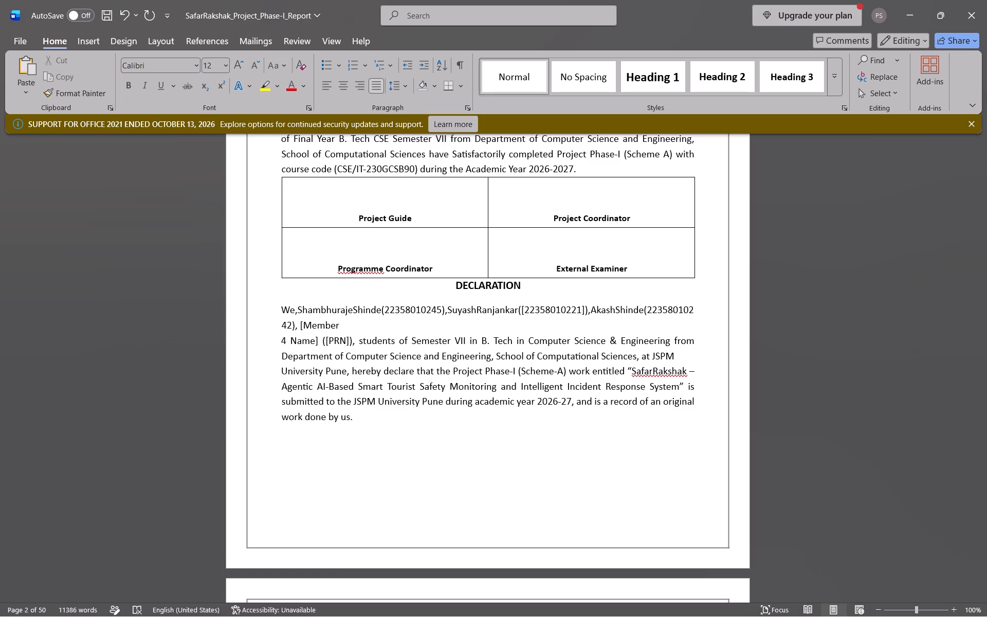
click(282, 322)
Replace the "[Member" part of the fourth member's placeholder in the Declaration with that member's full name, surname first.
click(341, 326)
key(BackSpace)
key(BackSpace)
key(BackSpace)
key(BackSpace)
key(BackSpace)
key(BackSpace)
key(BackSpace)
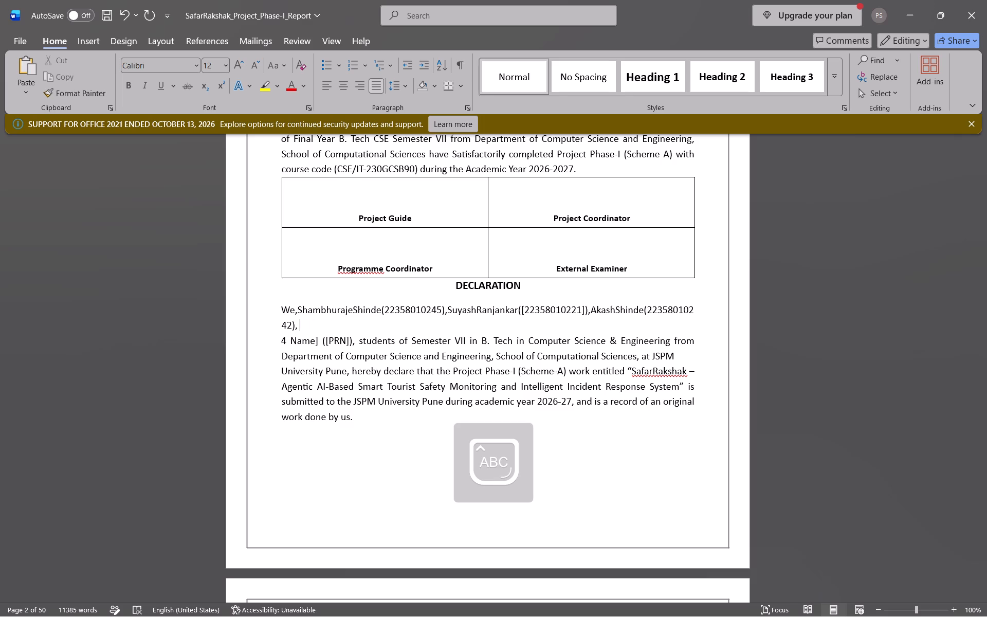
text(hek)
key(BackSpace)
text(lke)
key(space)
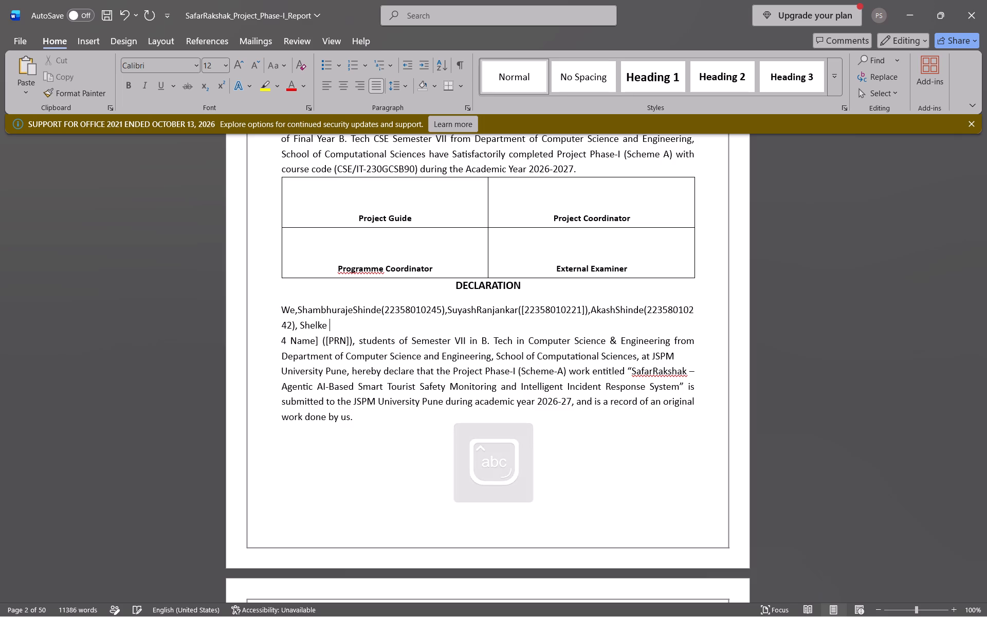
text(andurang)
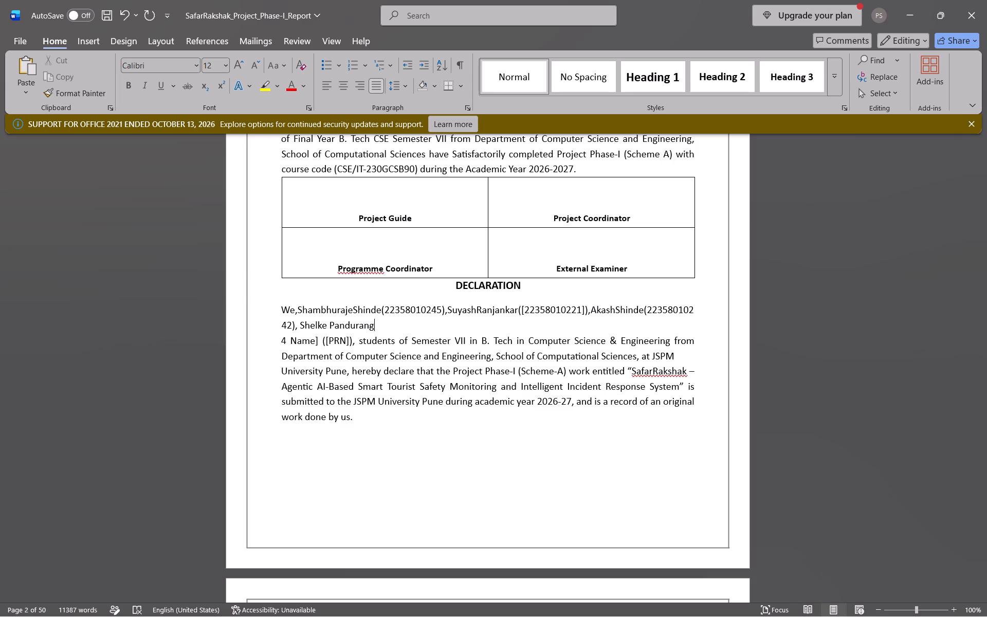
Add the fourth member's PRN in parentheses after that member's name in the Declaration, separated by a space.
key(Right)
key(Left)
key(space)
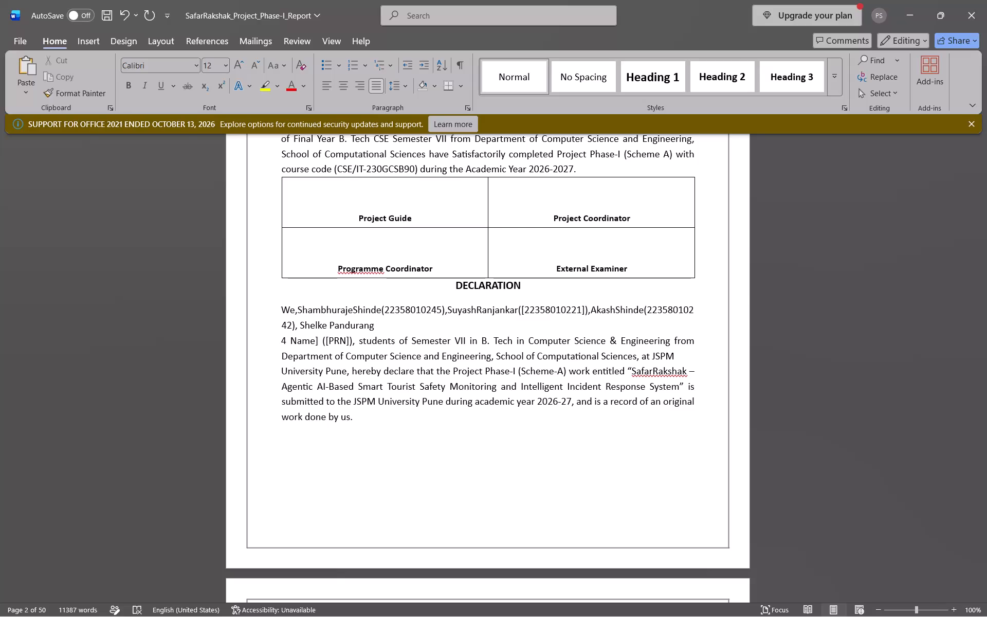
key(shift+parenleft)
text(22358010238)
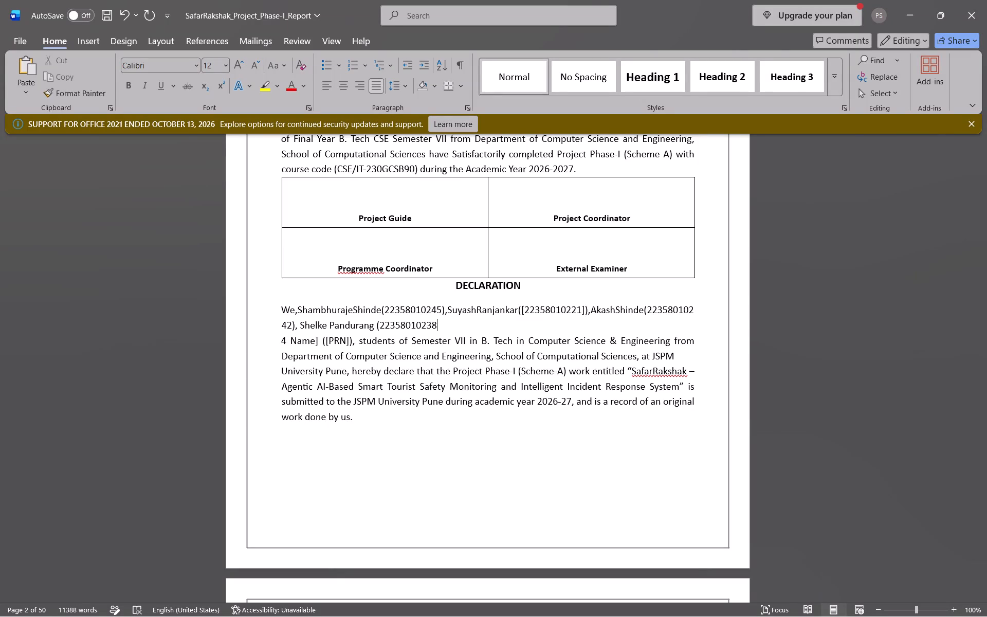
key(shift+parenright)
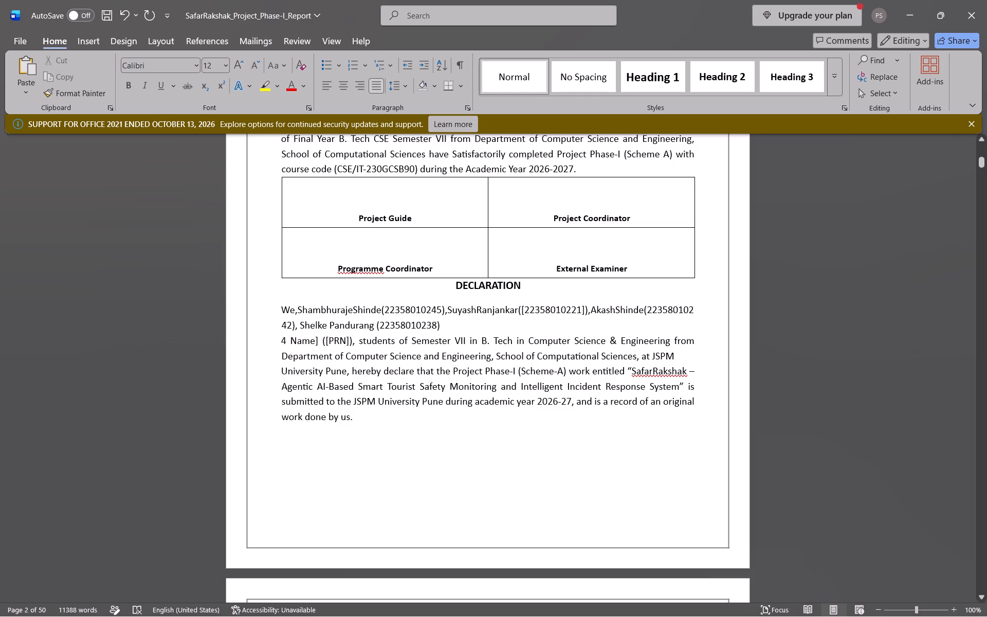
Delete the leftover "4 Name] ([PRN])" placeholder text before ", students of Semester VII" in the Declaration.
click(353, 341)
click(353, 341)
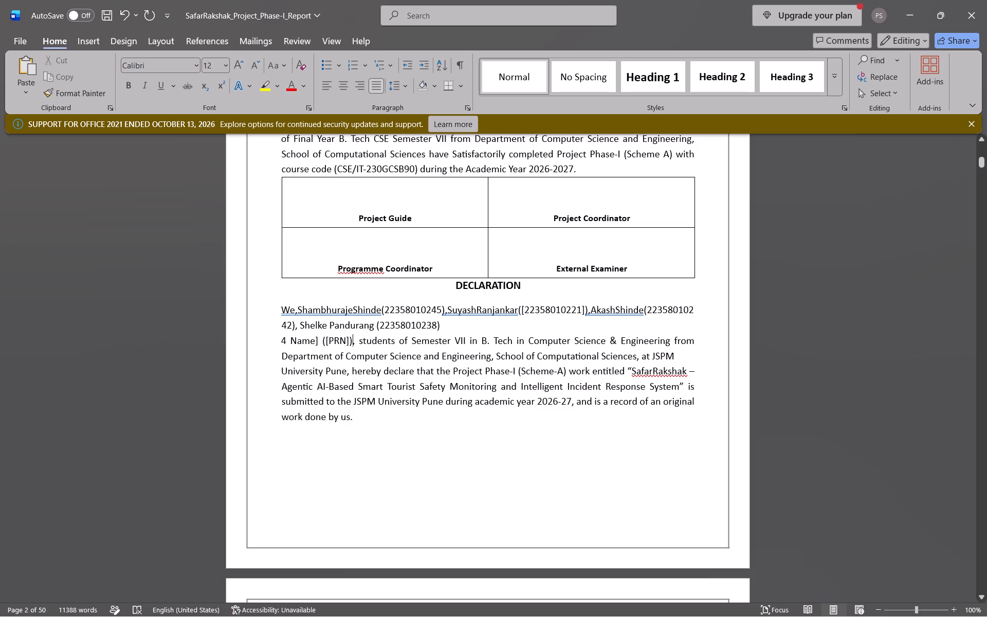
key(BackSpace)
key(BackSpace)
key(BackSpace)
key(BackSpace)
key(BackSpace)
key(BackSpace)
key(BackSpace)
key(BackSpace)
key(BackSpace)
key(BackSpace)
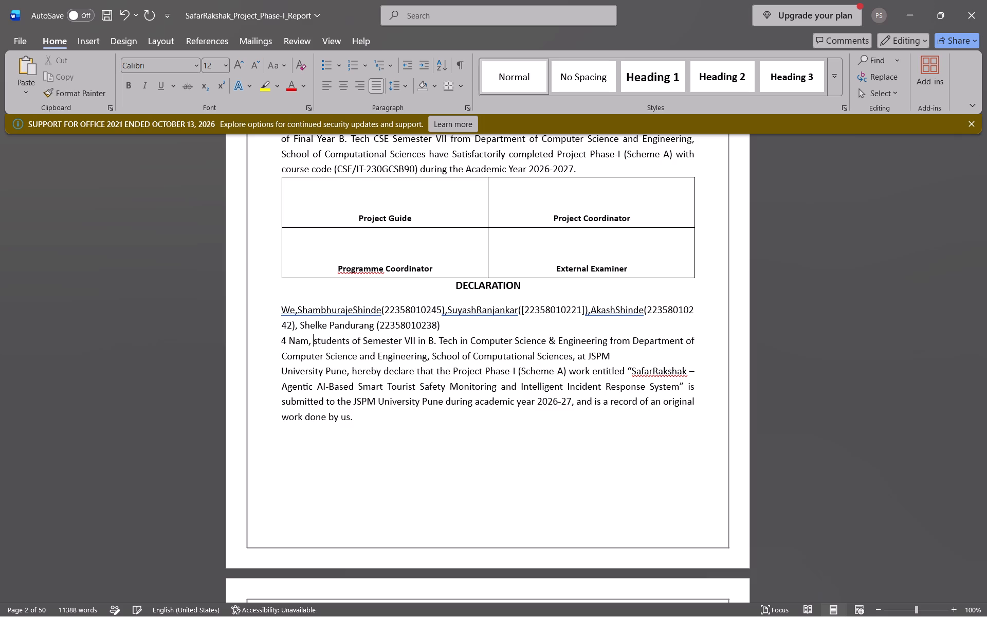
key(BackSpace)
key(BackSpace)
key(BackSpace)
key(BackSpace)
key(BackSpace)
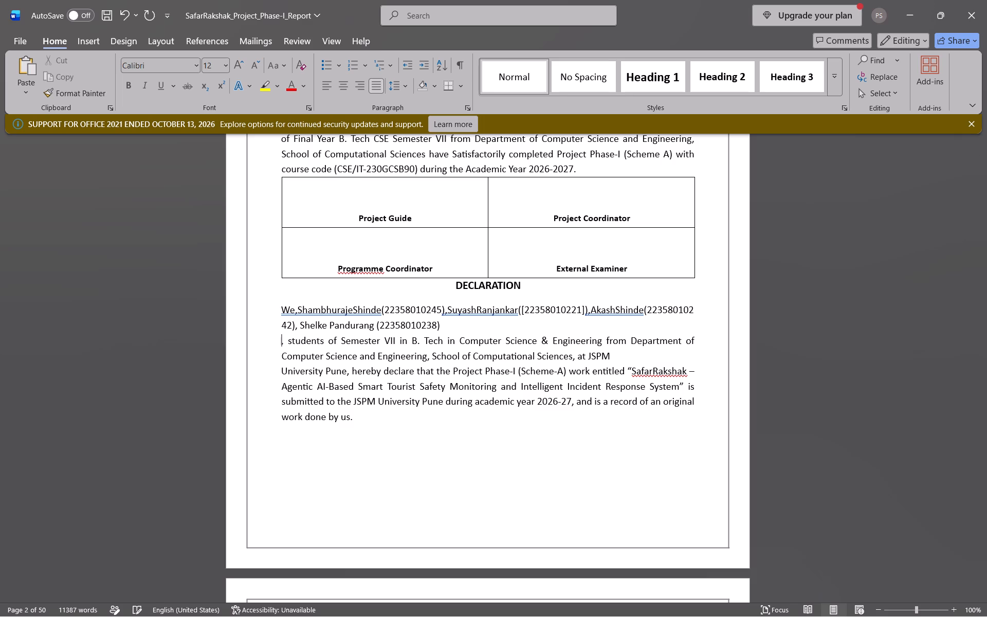
key(BackSpace)
key(BackSpace)
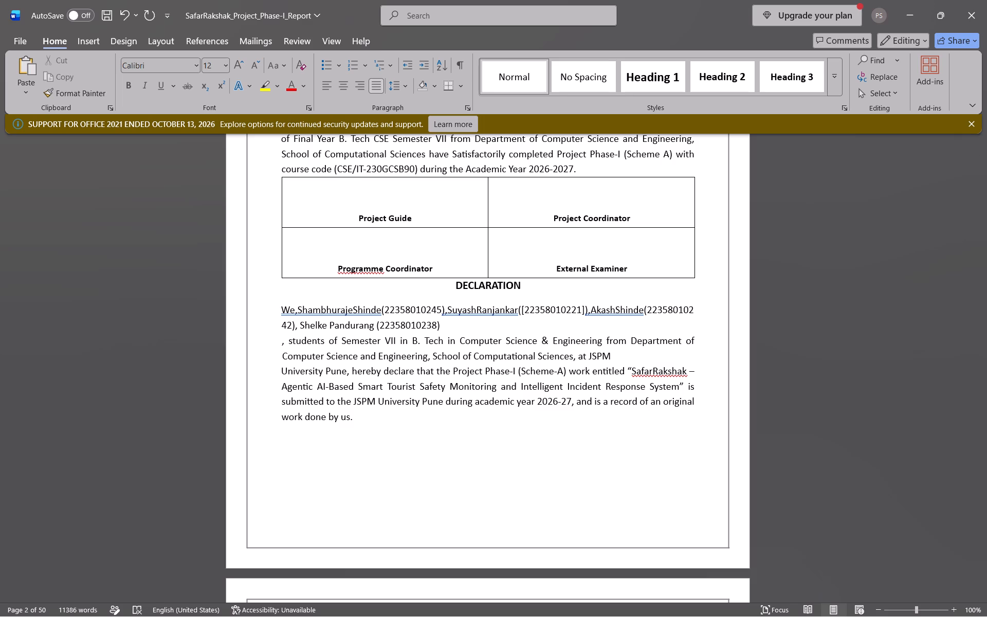
Remove the comma and line break before "students of Semester VII" in the Declaration, joining it to the fourth member's PRN.
key(Right)
key(BackSpace)
key(BackSpace)
key(BackSpace)
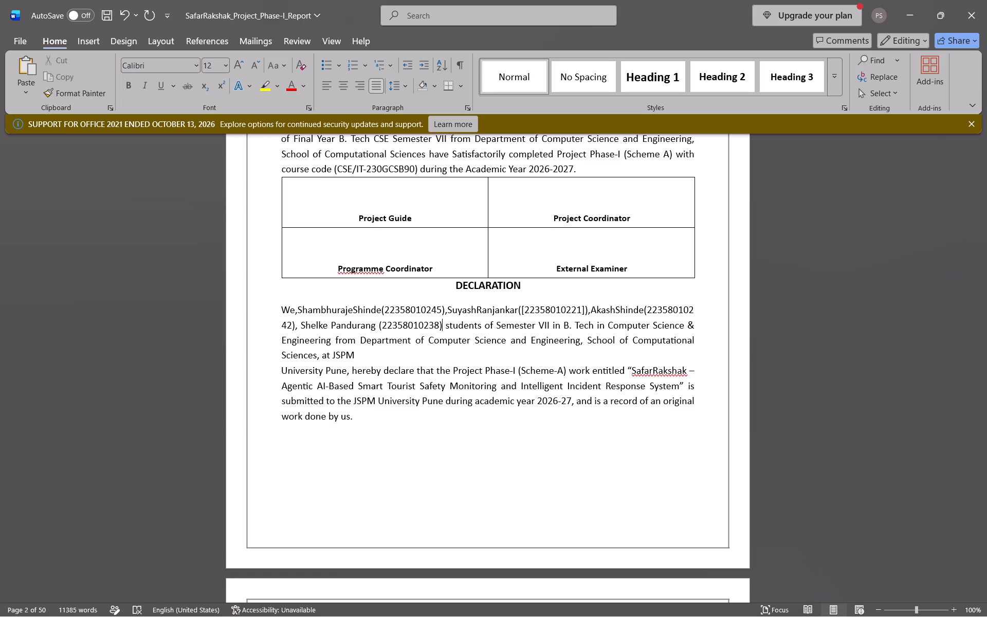
Remove the paragraph break before "University Pune, hereby declare" in the Declaration so it directly follows "JSPM".
click(280, 370)
key(BackSpace)
key(BackSpace)
key(BackSpace)
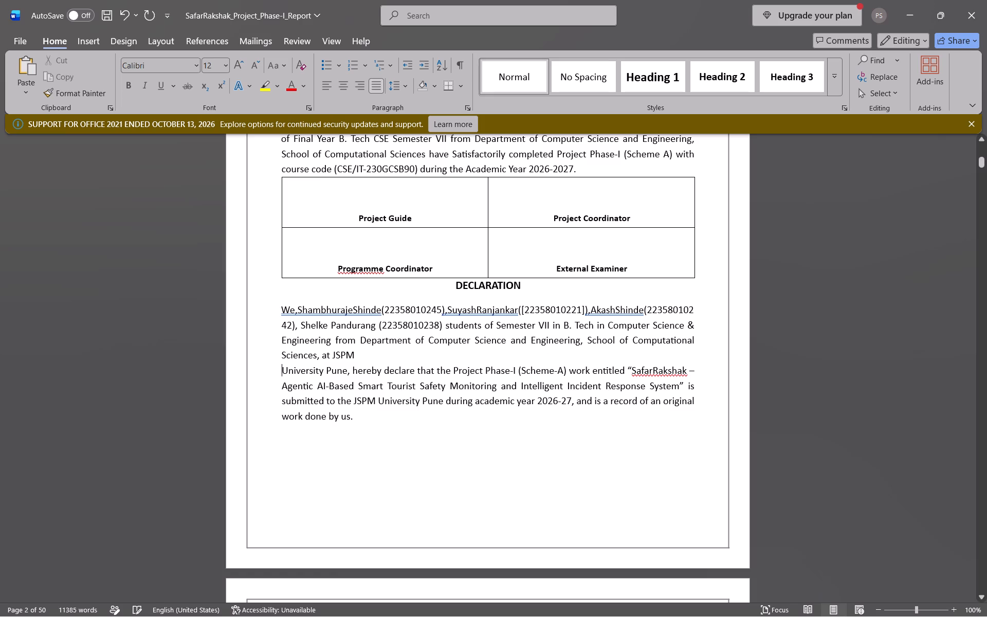
key(BackSpace)
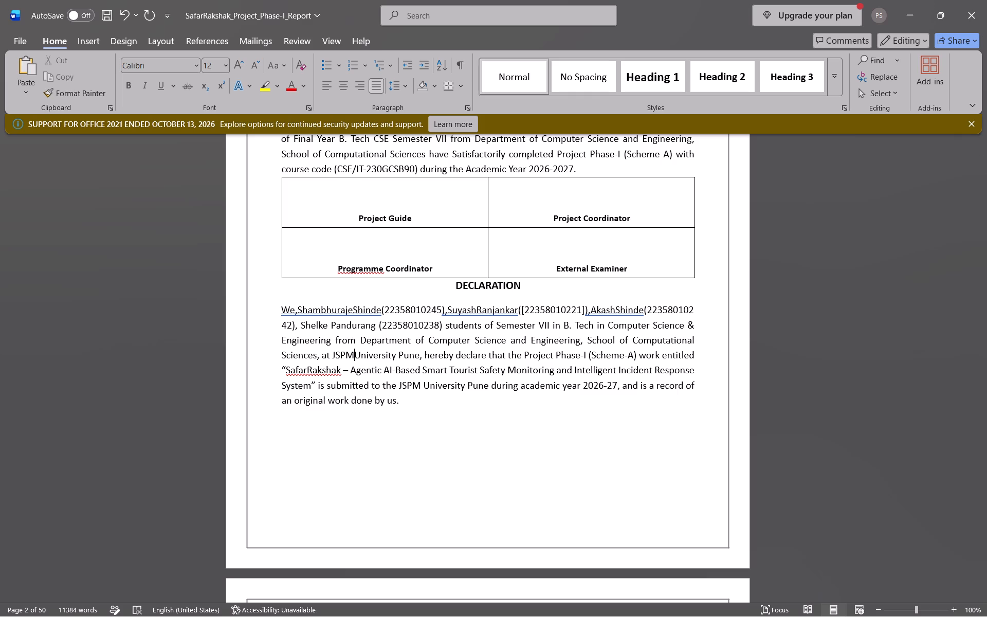
Copy the four member name and PRN lines under "Submitted by" on the title page.
scroll(377, 460, down, 4)
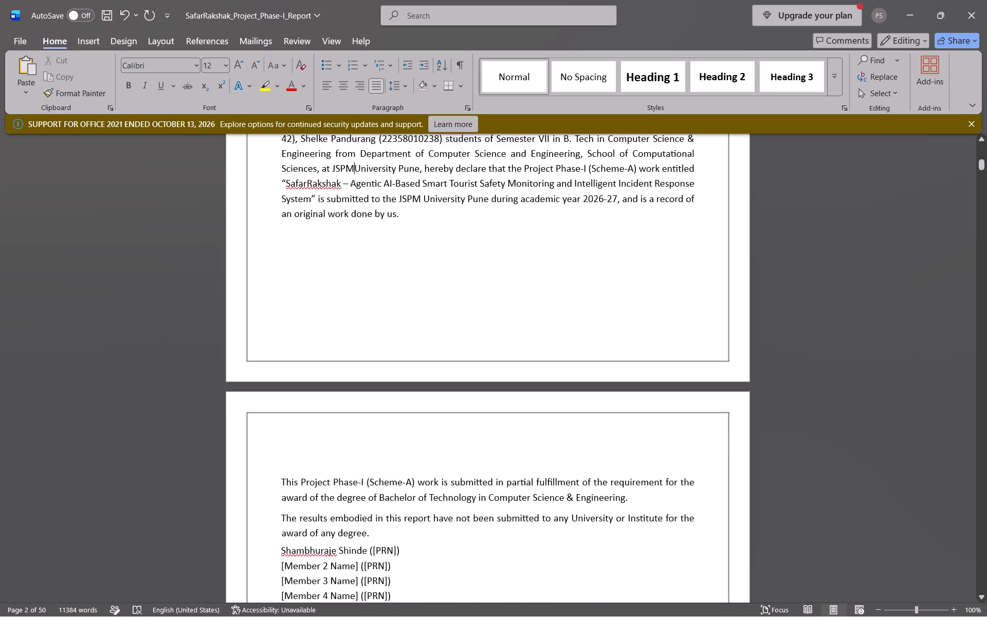
scroll(377, 460, down, 3)
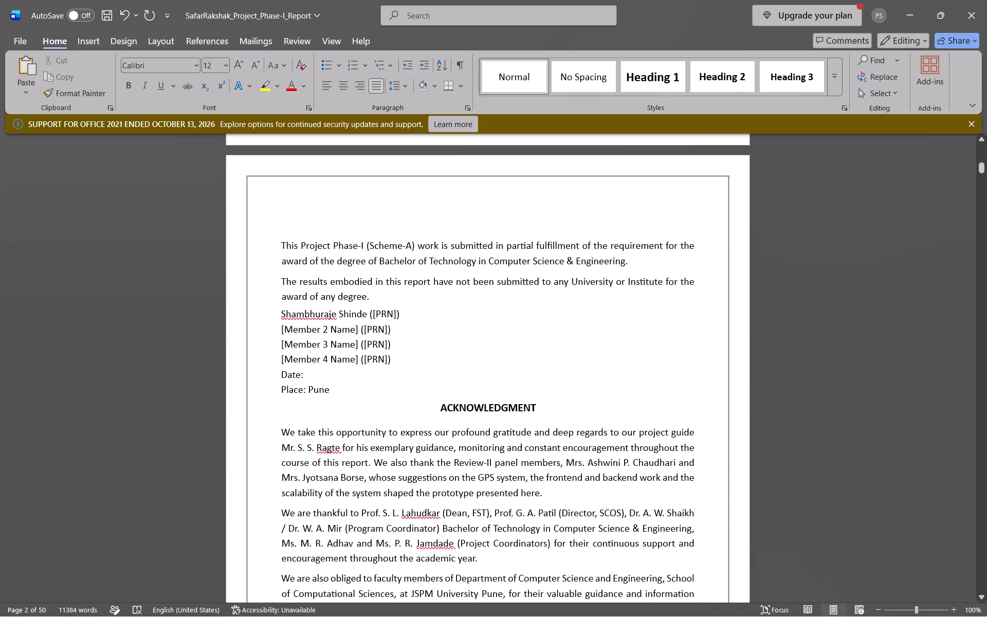
click(395, 312)
scroll(395, 312, up, 7)
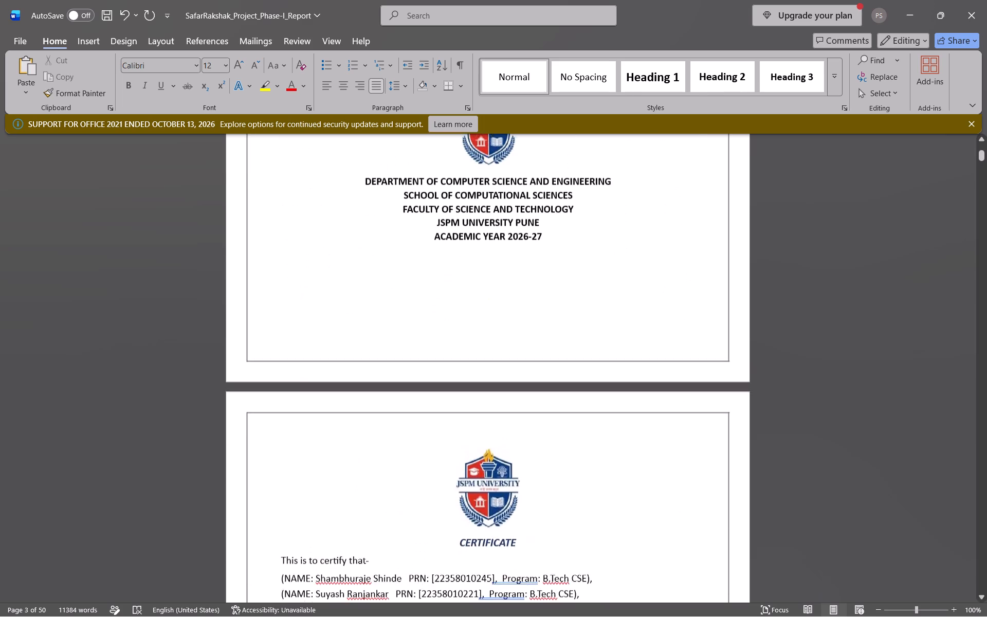
scroll(395, 312, up, 2)
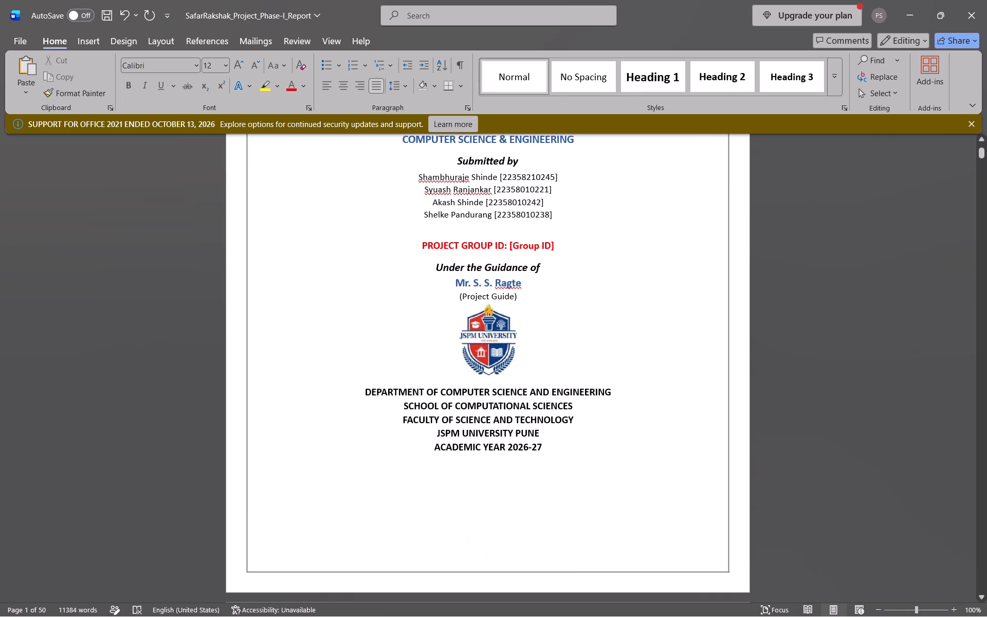
drag(417, 175, 542, 203)
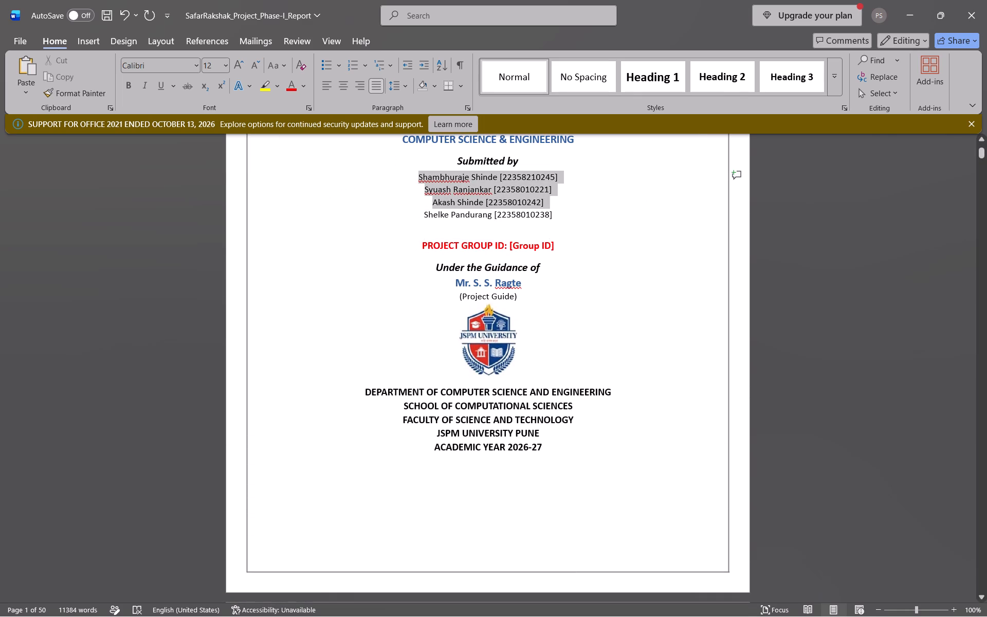
drag(542, 203, 557, 215)
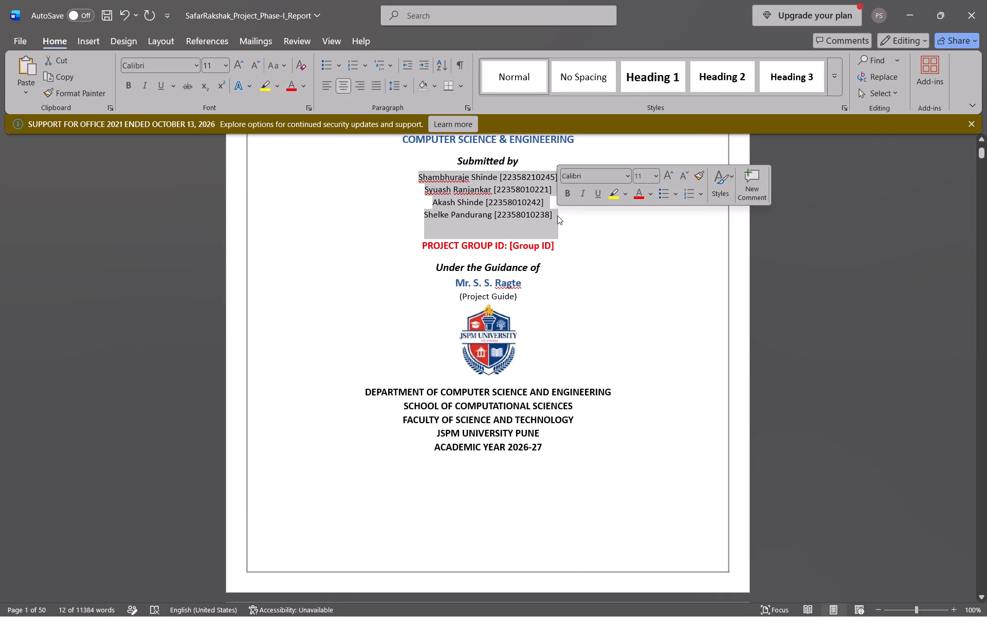
key(ctrl+c)
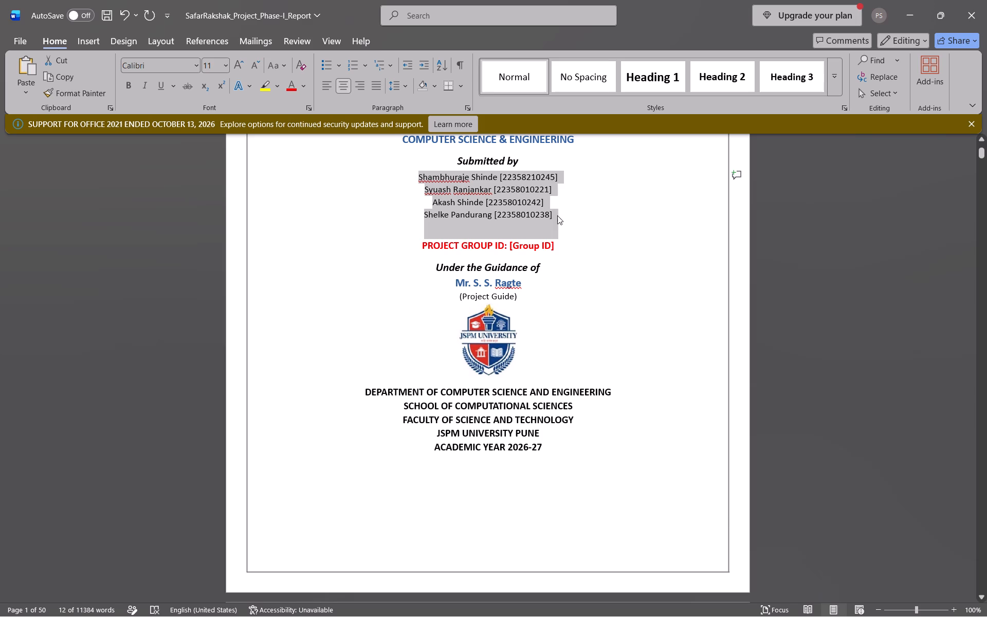
Replace the four member placeholder lines above "Date:" at the end of the Declaration with the copied names and PRNs.
scroll(557, 215, down, 8)
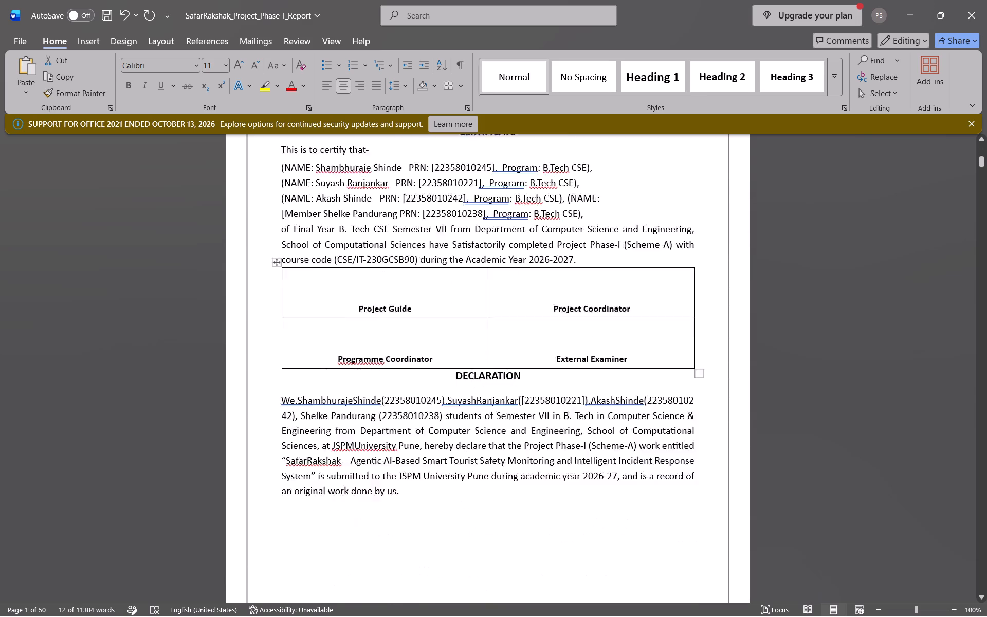
scroll(557, 215, down, 6)
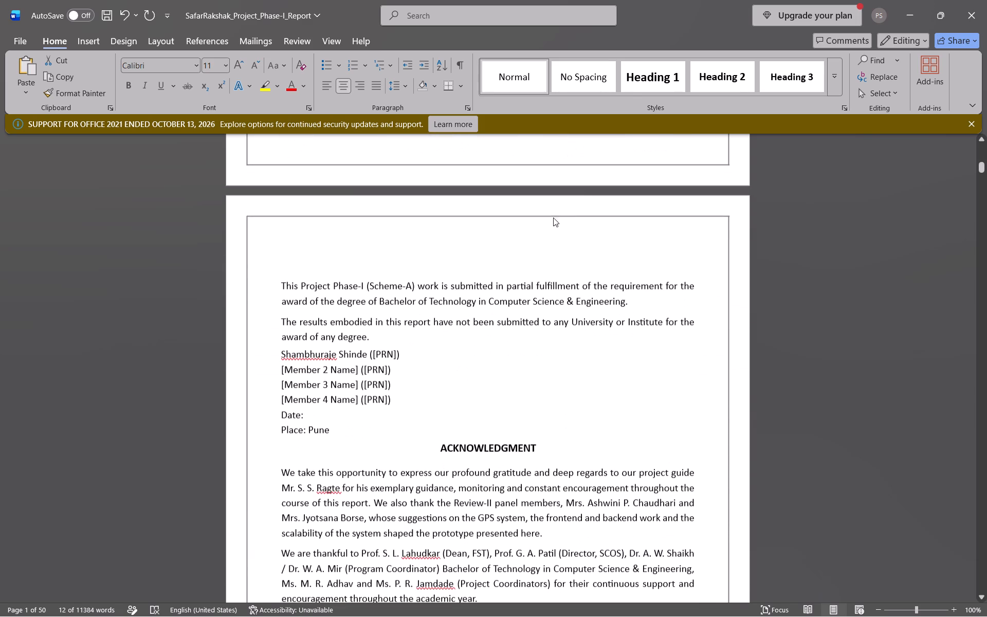
drag(279, 353, 368, 395)
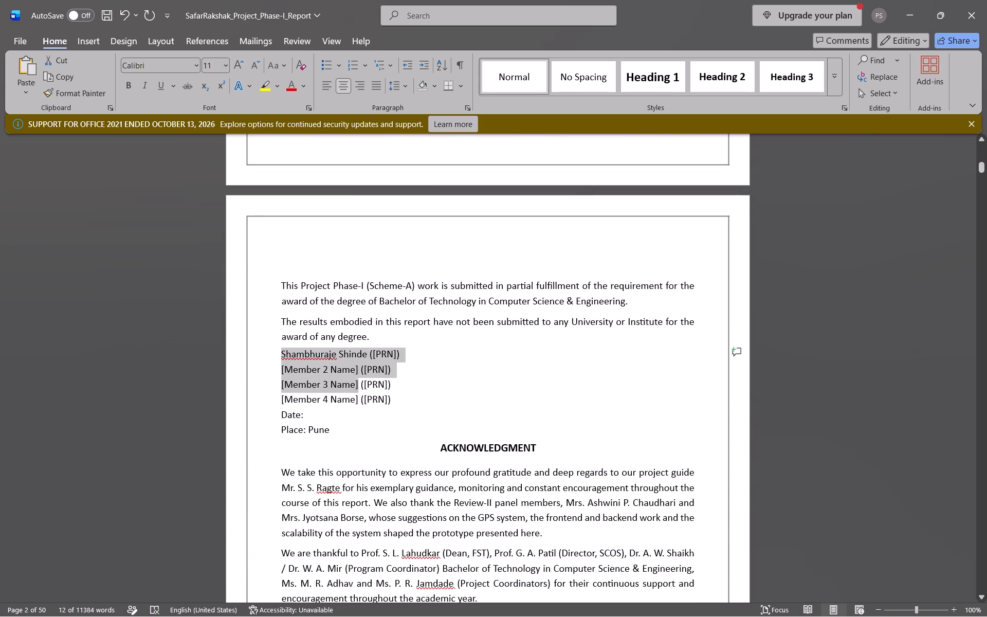
drag(368, 395, 398, 403)
key(BackSpace)
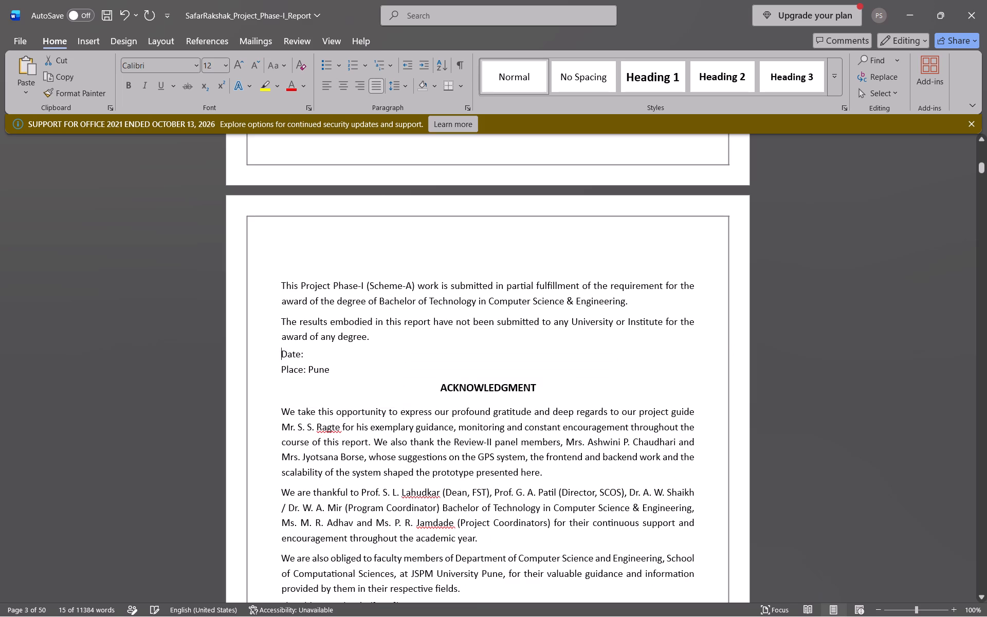
key(ctrl+v)
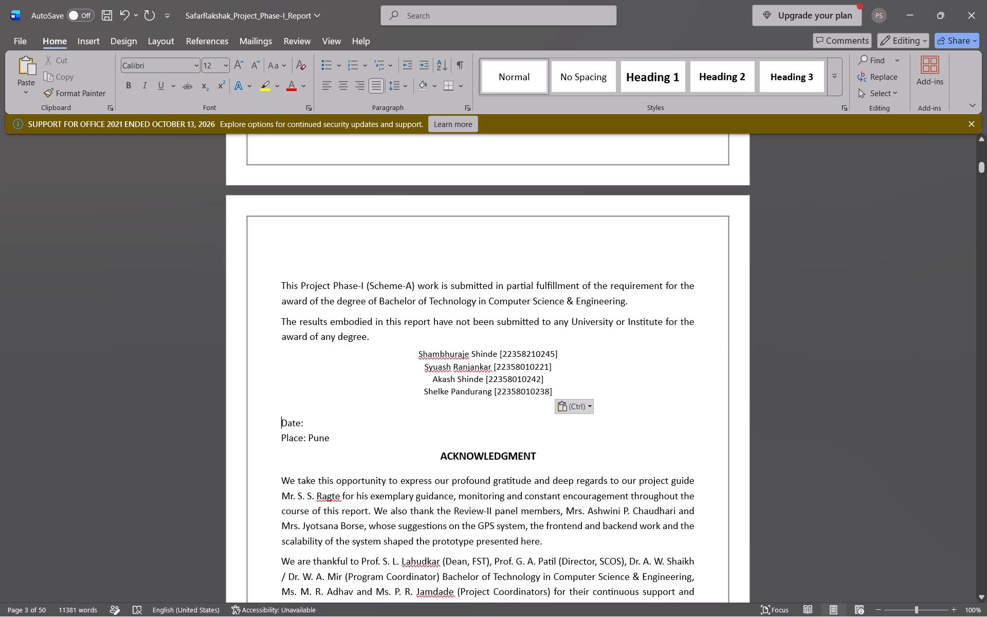
Remove the centred alignment from the four pasted member lines in the Declaration so each starts at the page's left margin.
click(412, 350)
key(BackSpace)
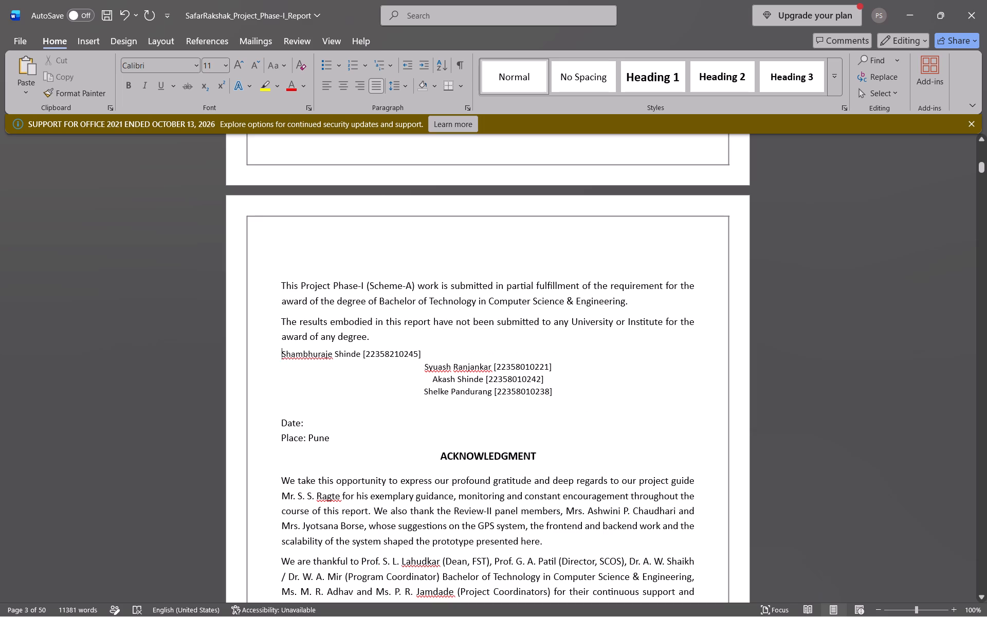
key(Down)
key(BackSpace)
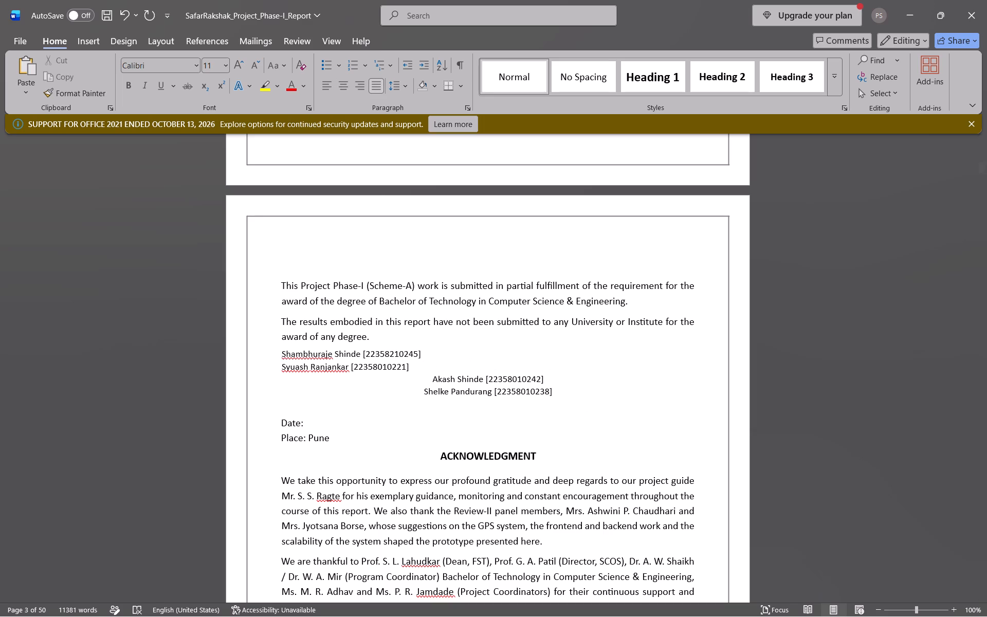
key(Down)
key(BackSpace)
key(Down)
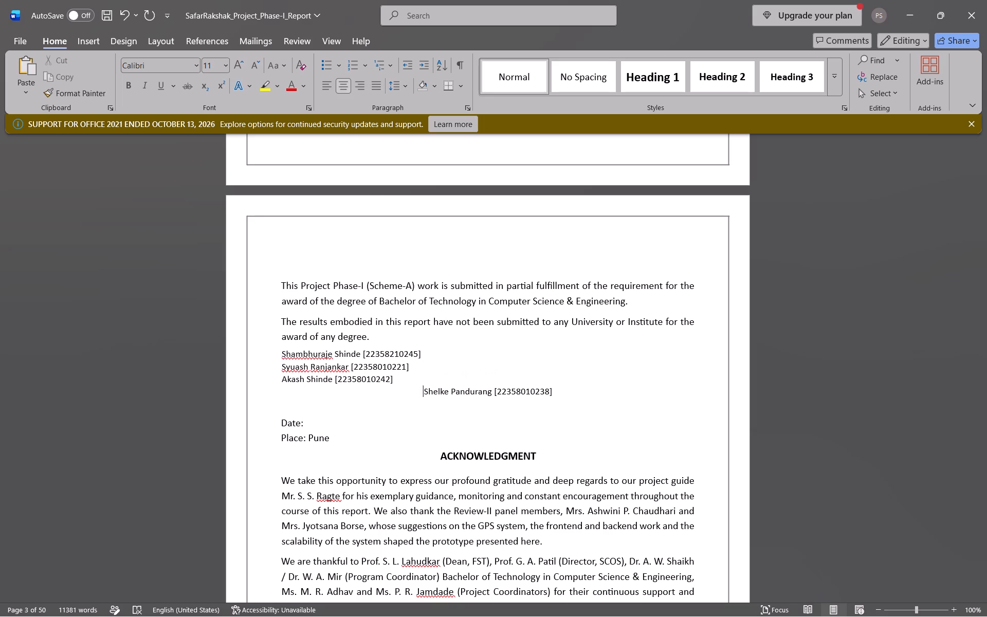
key(BackSpace)
click(565, 357)
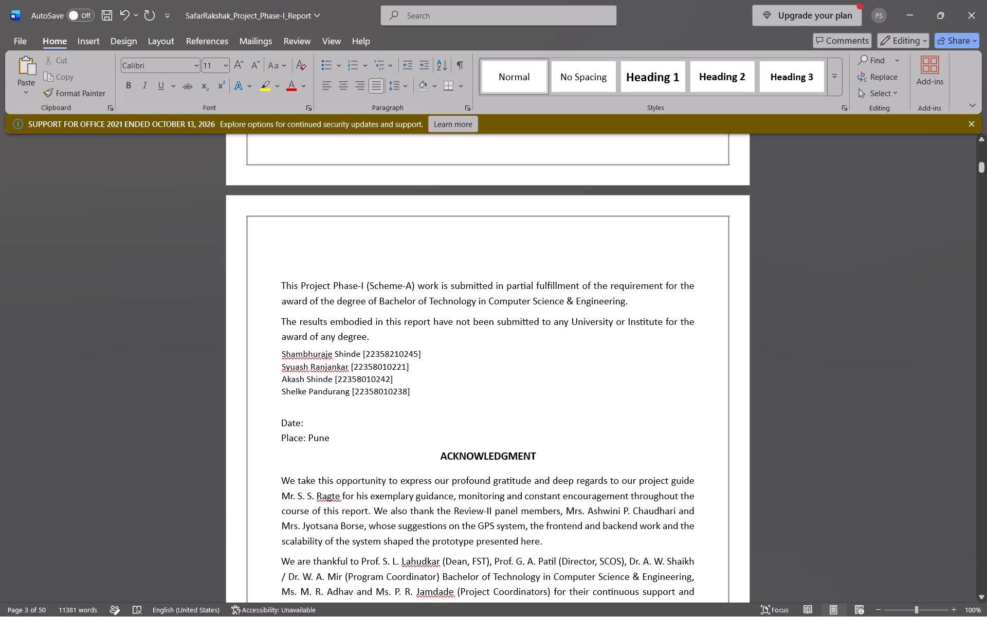
Replace the four member placeholder lines at the end of the Acknowledgment with the copied names and PRNs.
scroll(565, 357, down, 1)
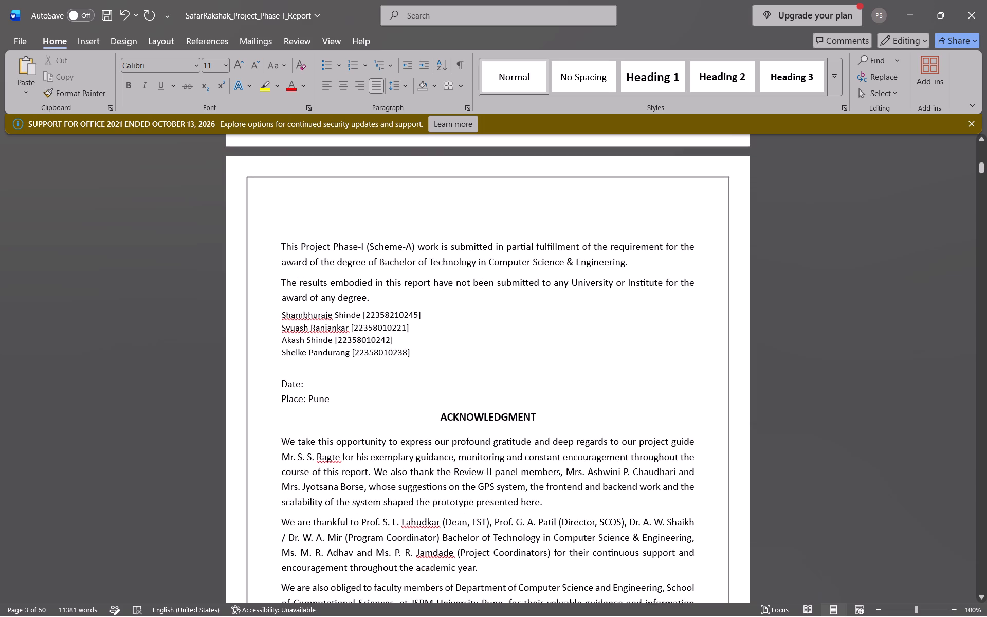
scroll(565, 357, down, 3)
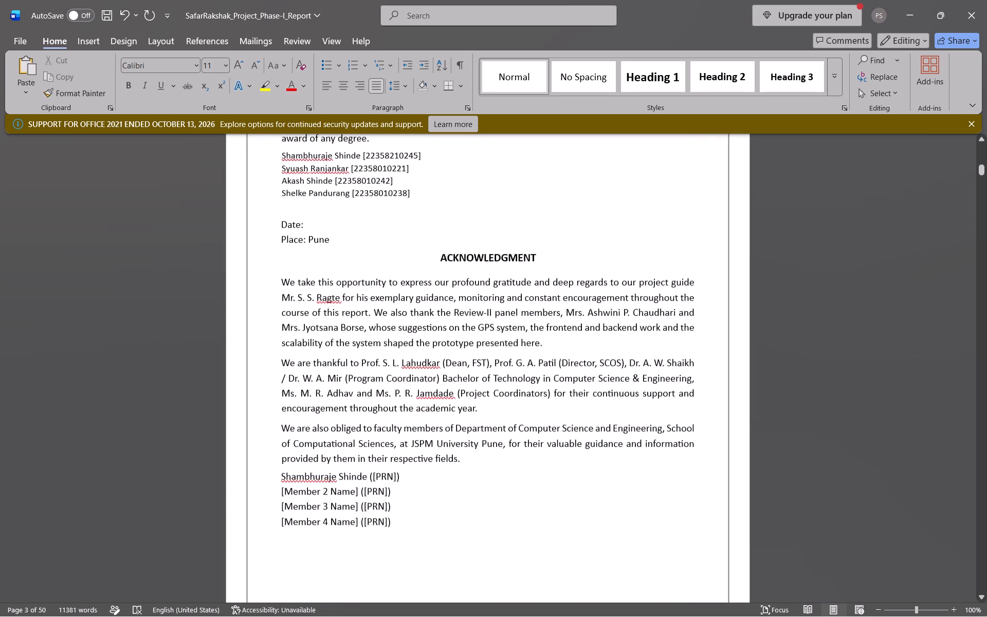
scroll(565, 357, down, 2)
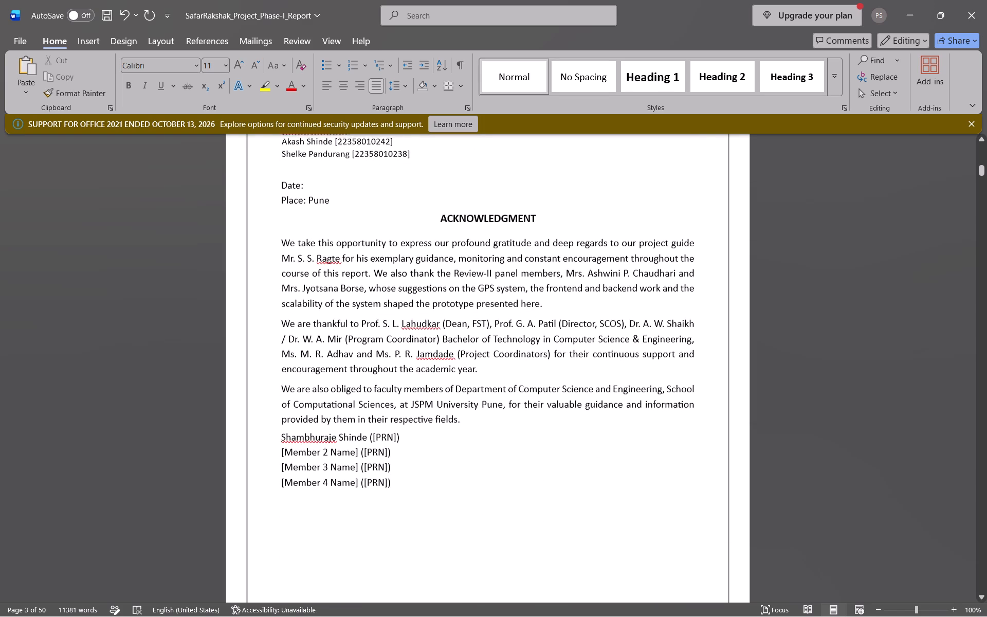
scroll(565, 357, down, 1)
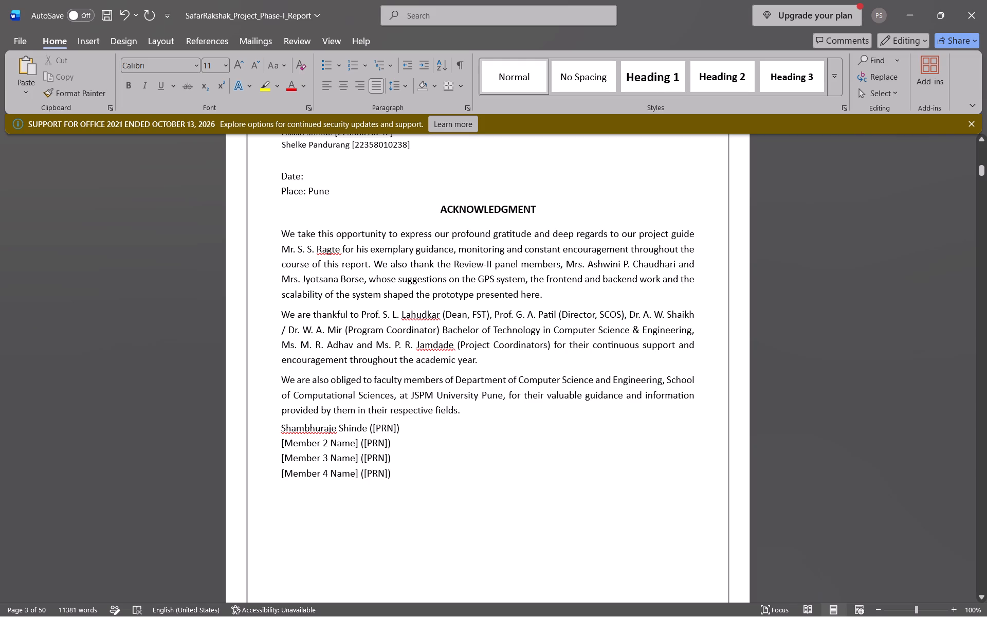
drag(278, 426, 387, 471)
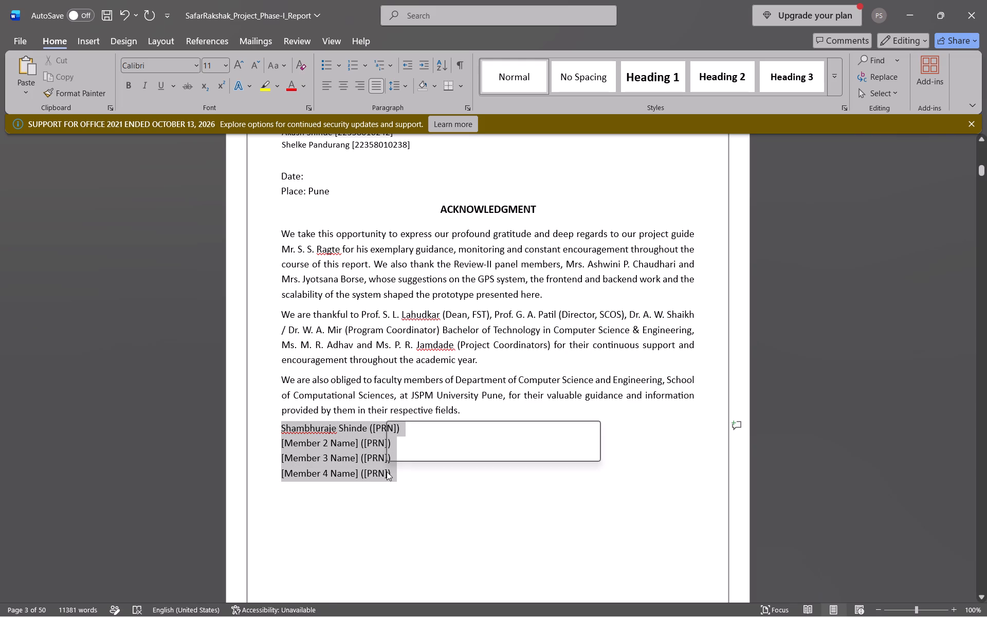
key(ctrl+v)
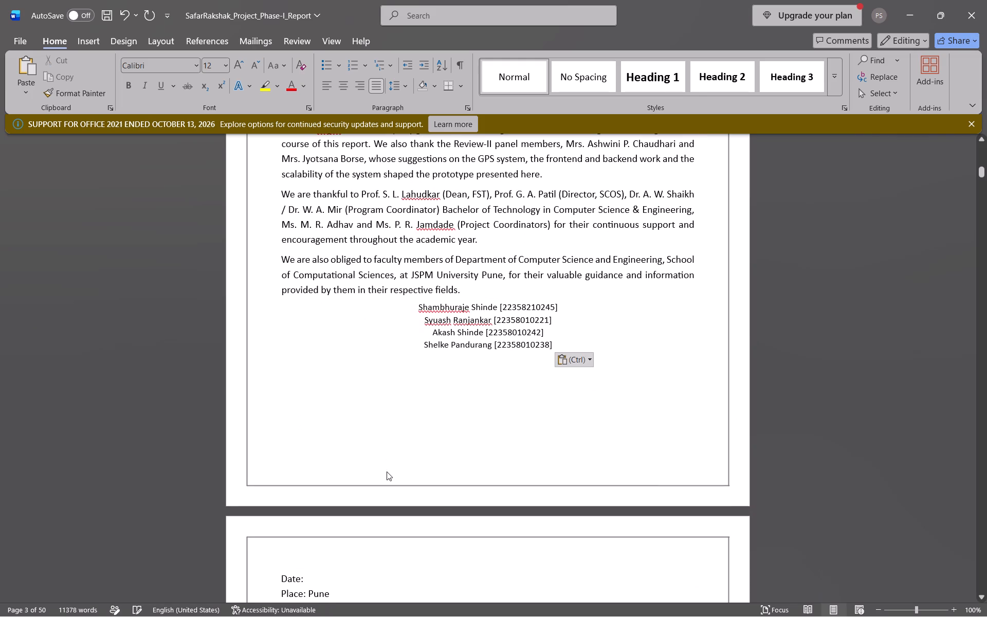
Remove the centred alignment from the four pasted member lines in the Acknowledgment so each starts at the page's left margin.
click(412, 310)
key(BackSpace)
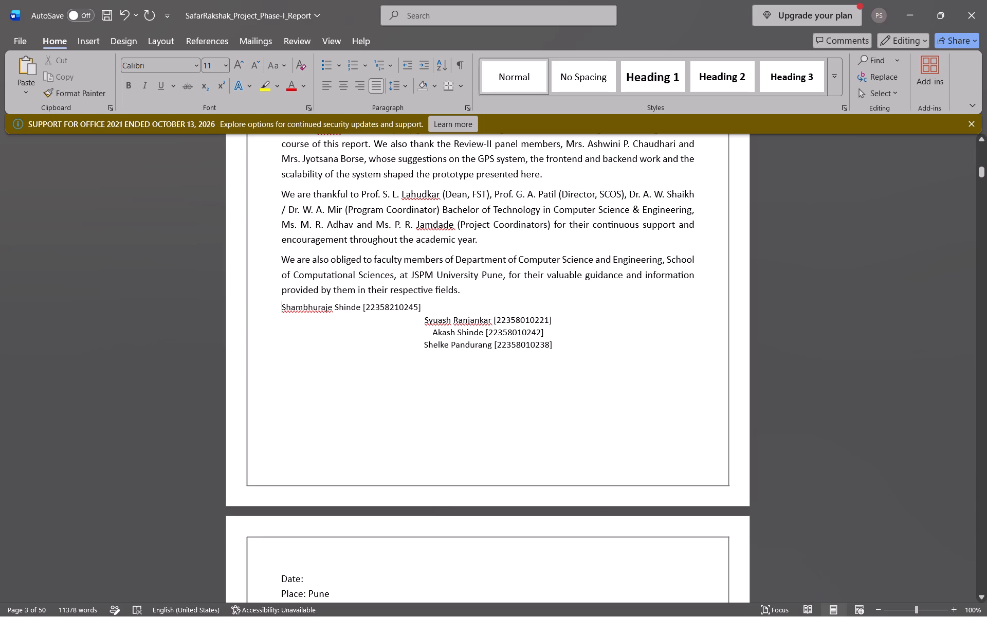
click(423, 320)
key(BackSpace)
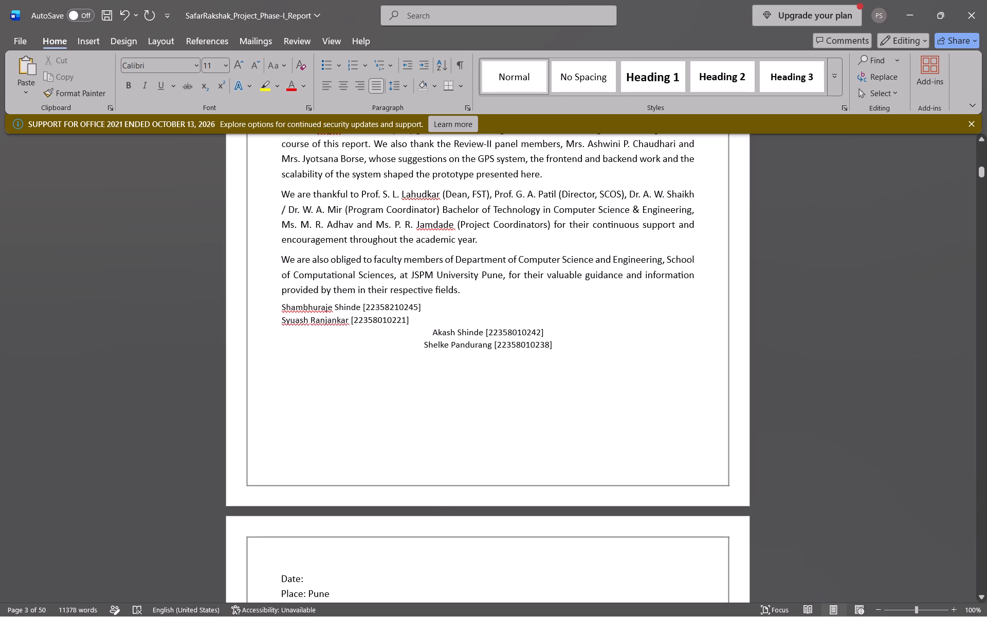
click(429, 331)
key(BackSpace)
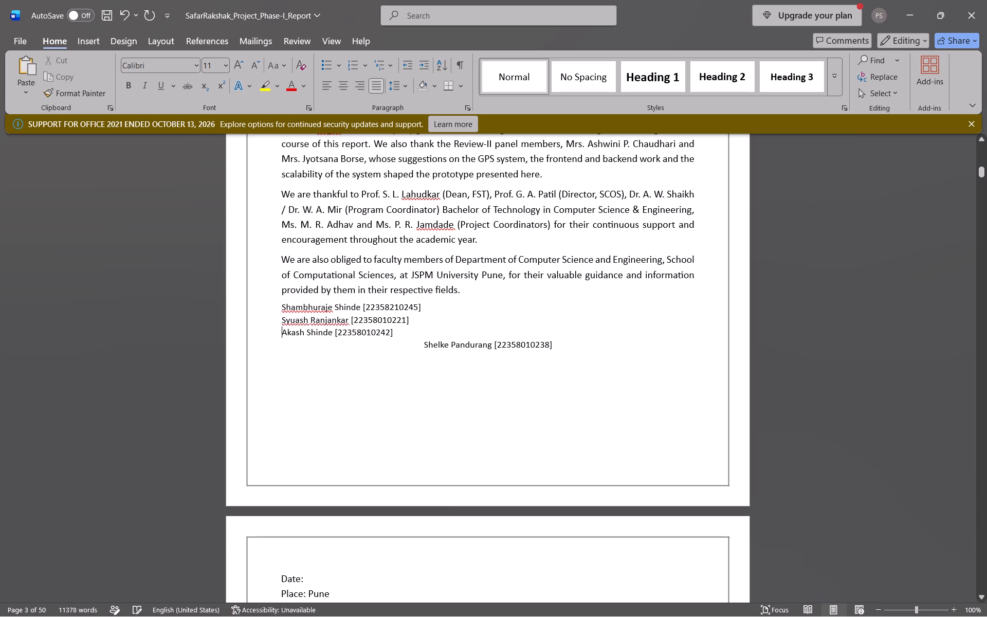
click(423, 340)
key(BackSpace)
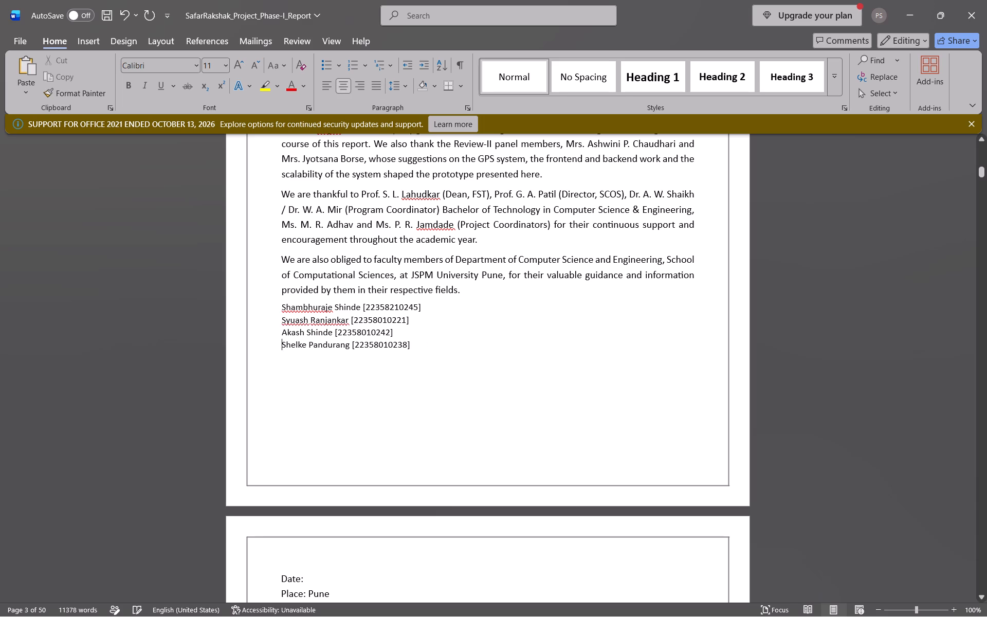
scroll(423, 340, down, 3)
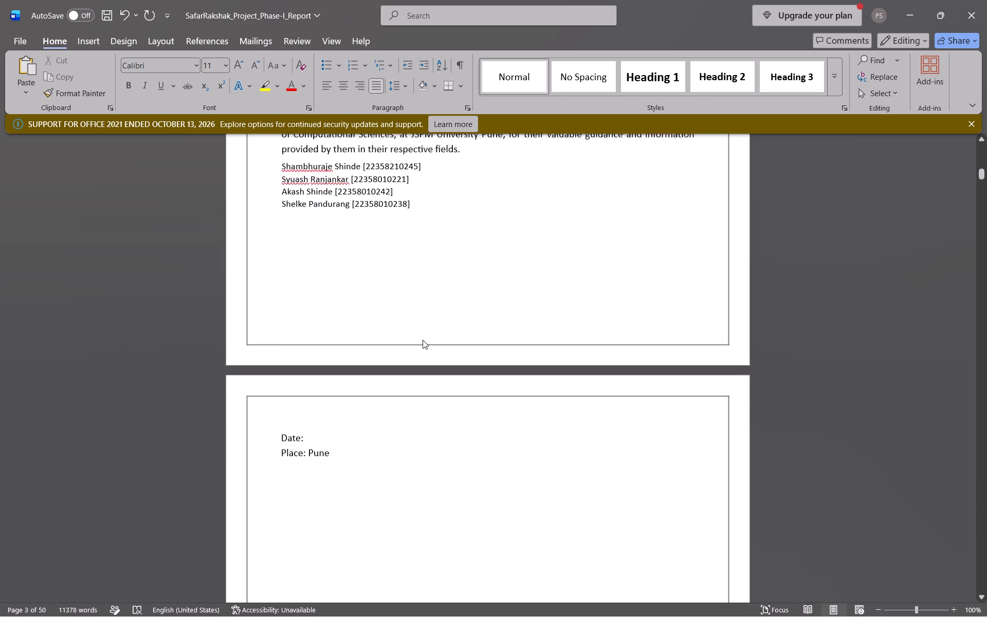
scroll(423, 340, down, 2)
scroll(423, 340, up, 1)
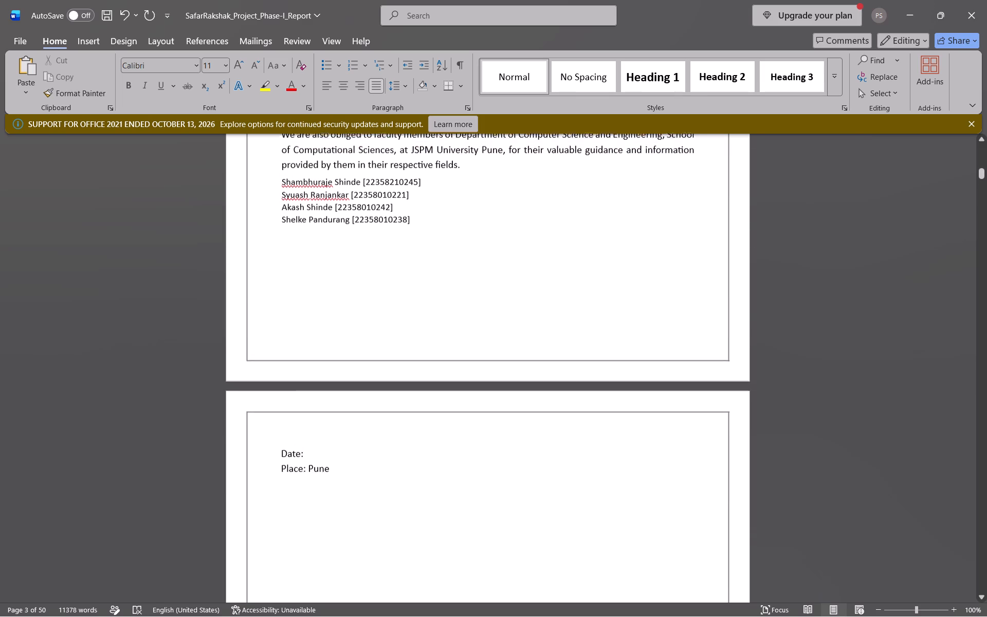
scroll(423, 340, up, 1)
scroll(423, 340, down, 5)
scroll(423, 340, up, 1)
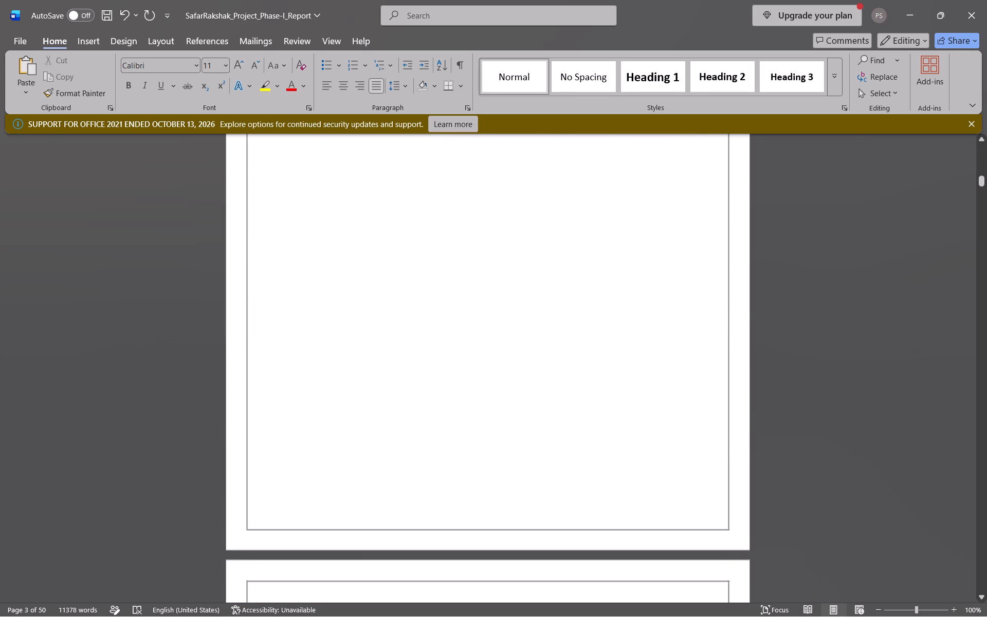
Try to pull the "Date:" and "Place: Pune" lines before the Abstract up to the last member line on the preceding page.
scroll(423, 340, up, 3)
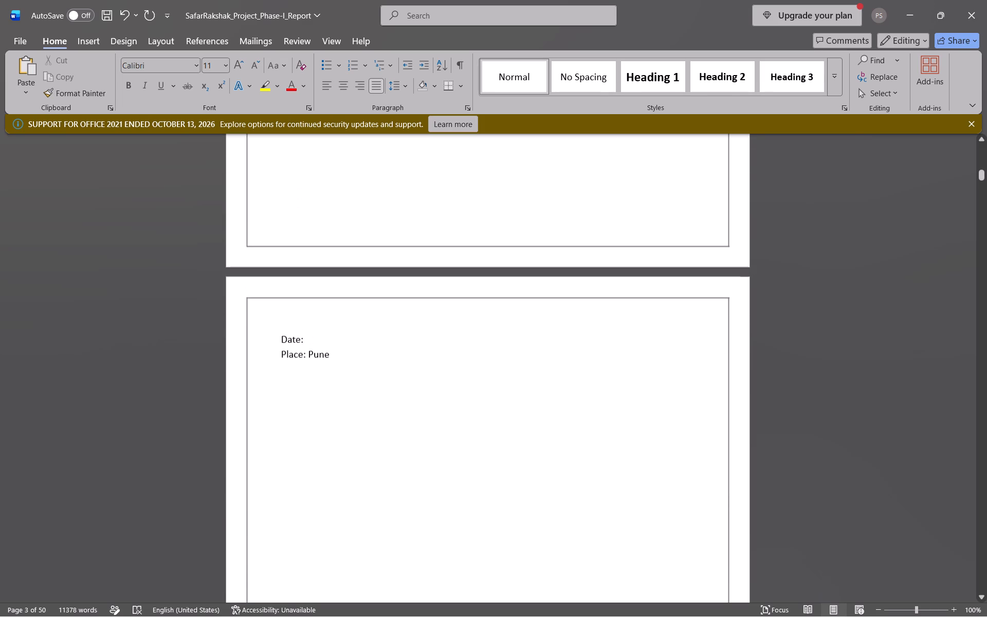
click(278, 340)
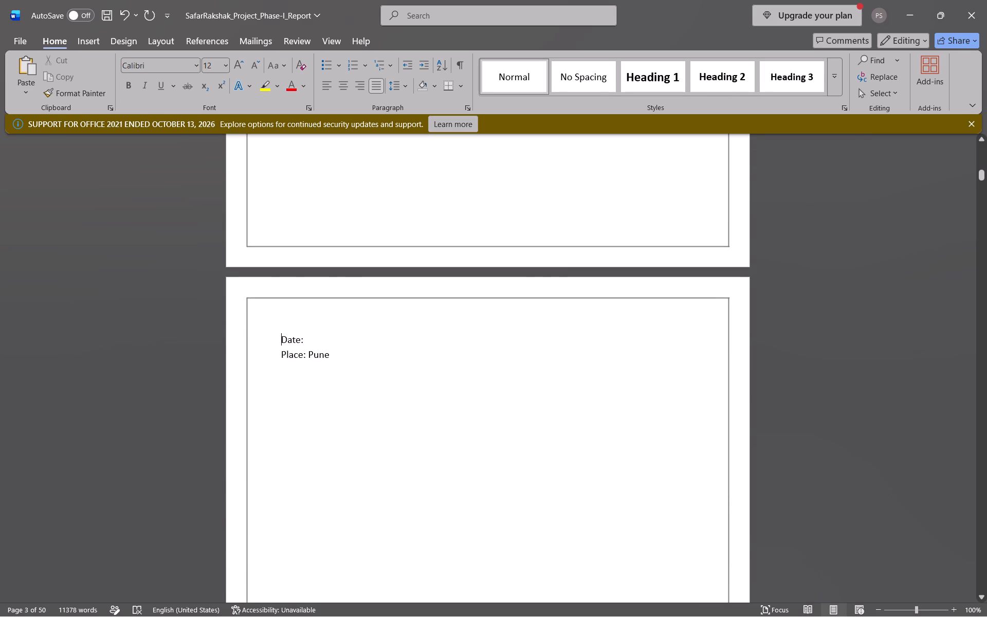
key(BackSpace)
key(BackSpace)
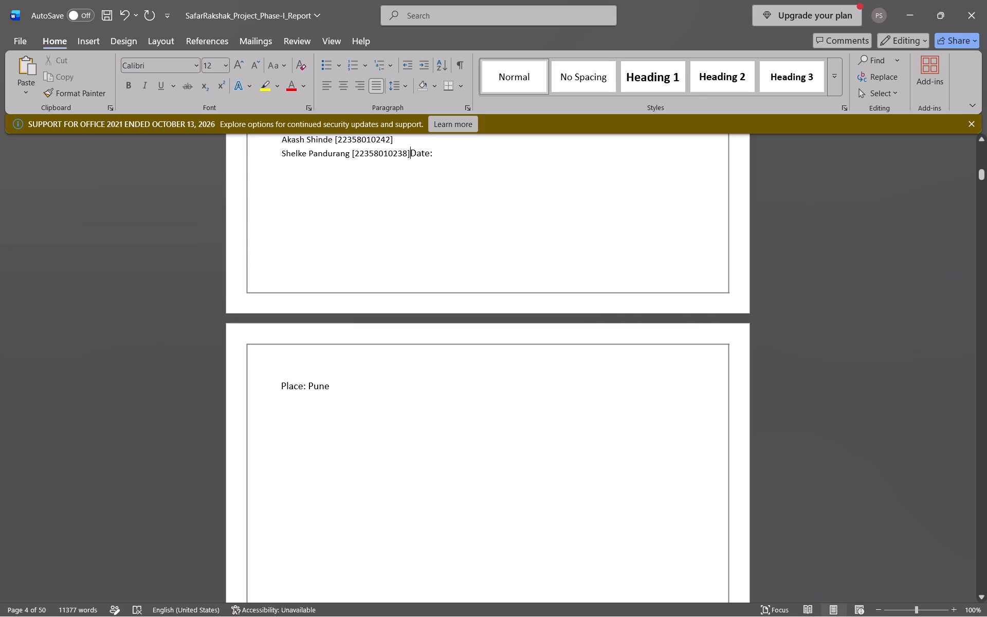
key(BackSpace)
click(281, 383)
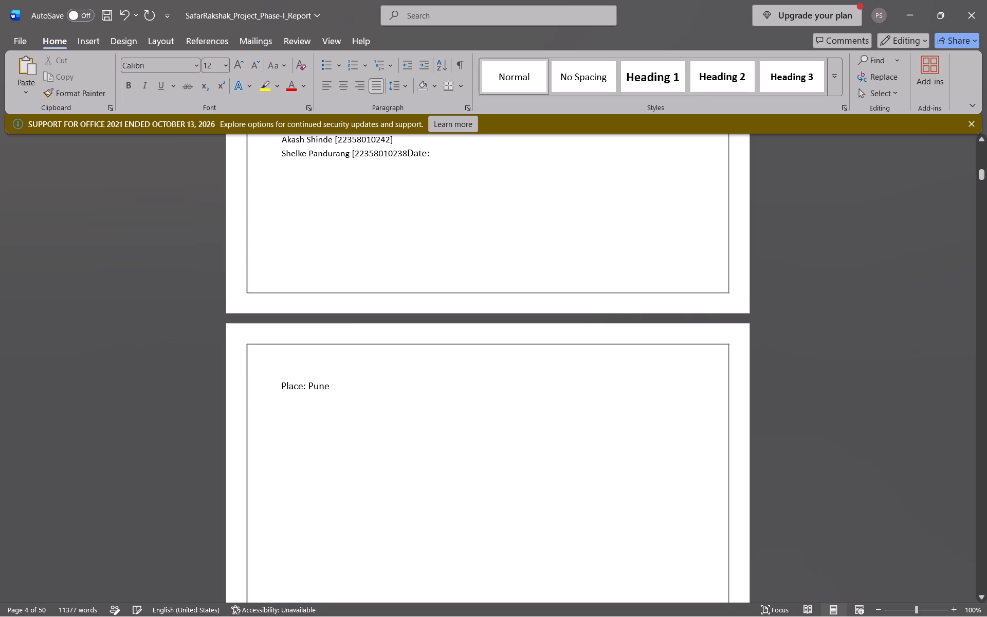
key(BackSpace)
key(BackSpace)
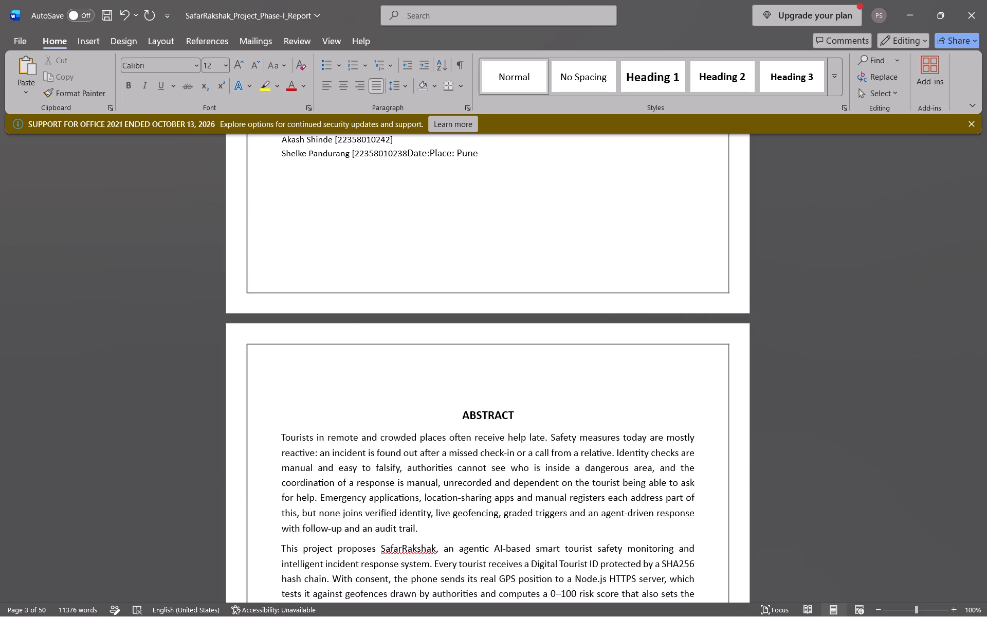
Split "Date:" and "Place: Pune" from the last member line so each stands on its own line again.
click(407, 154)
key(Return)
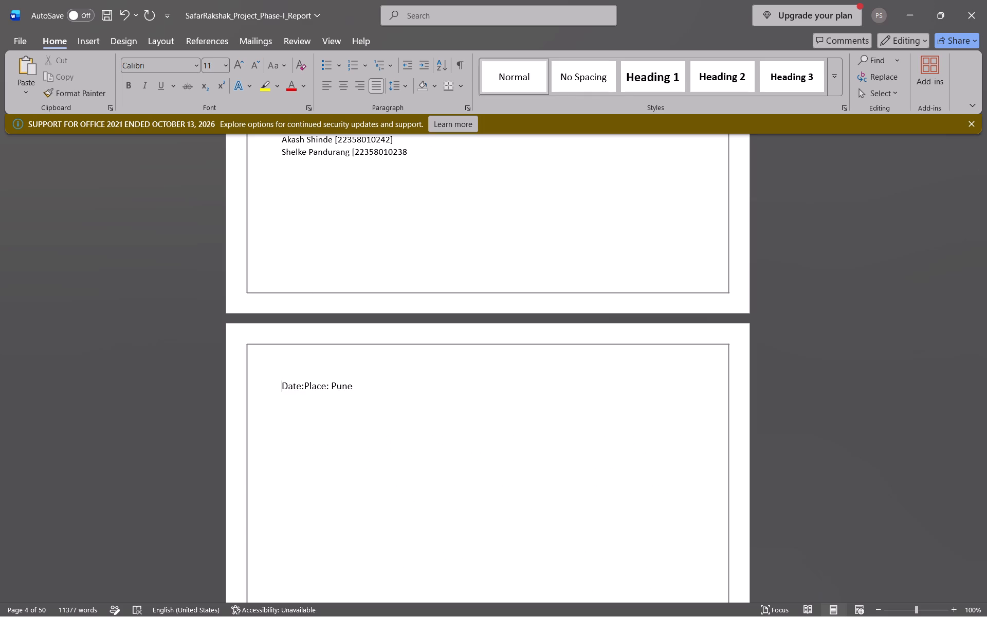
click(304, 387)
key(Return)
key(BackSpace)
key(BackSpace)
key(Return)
Review the report from the Abstract through the lists, table of contents and chapters for layout and remaining placeholders.
scroll(304, 387, down, 6)
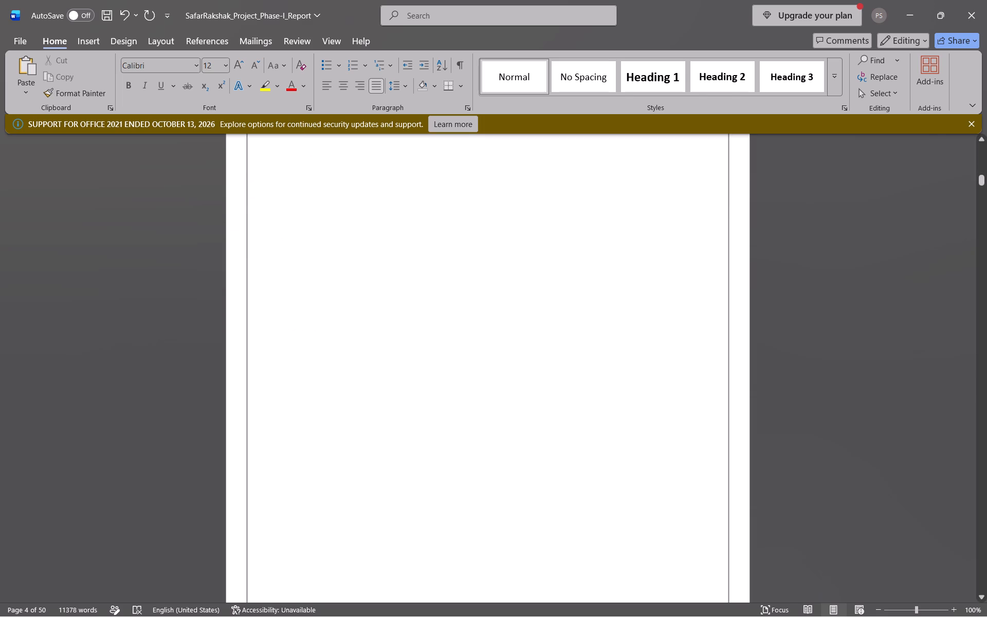
scroll(304, 387, down, 3)
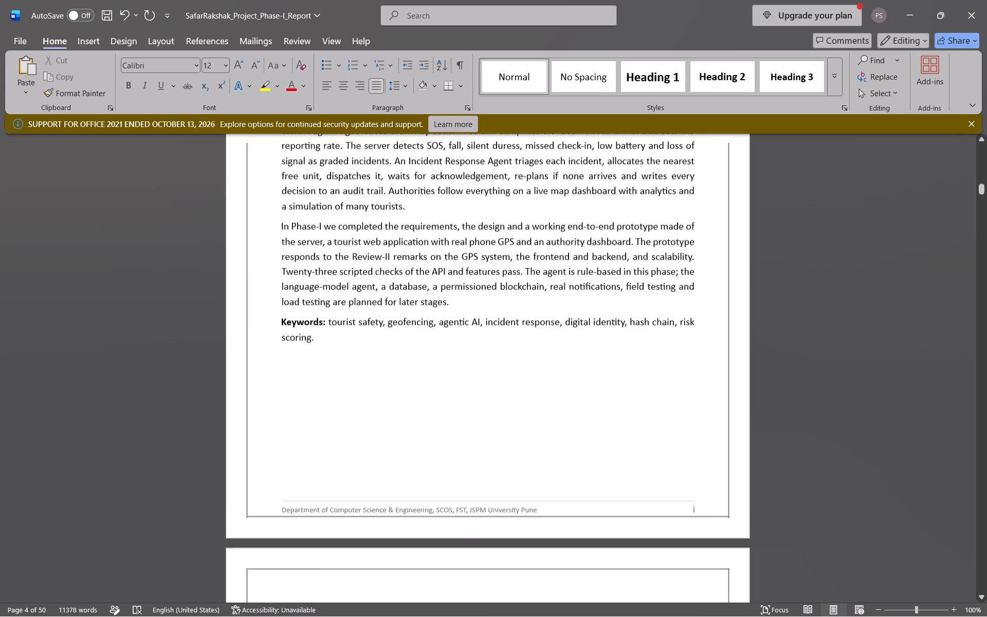
scroll(304, 387, down, 2)
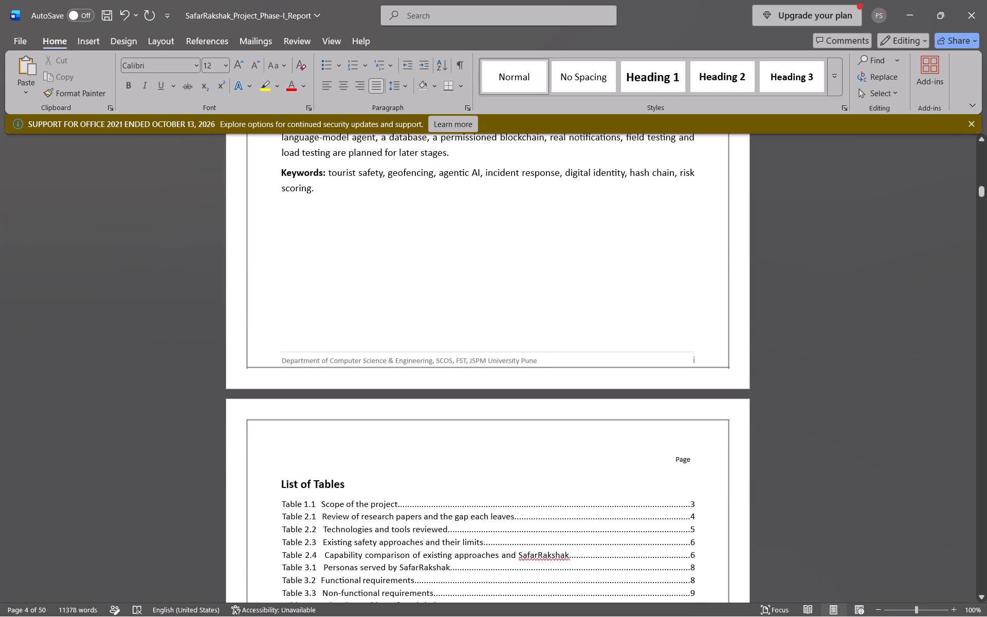
scroll(304, 387, down, 7)
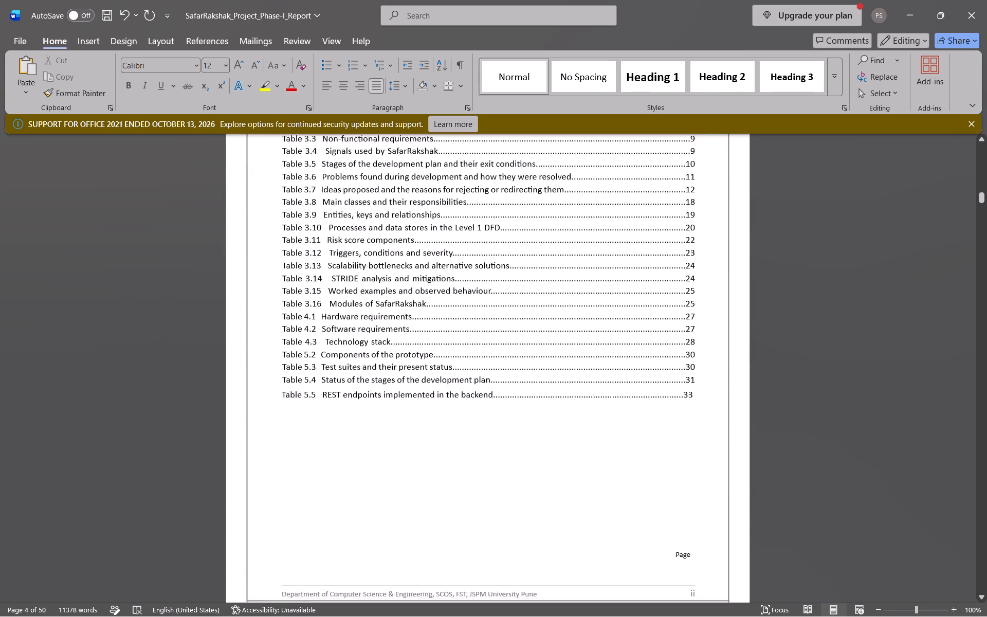
scroll(304, 387, down, 7)
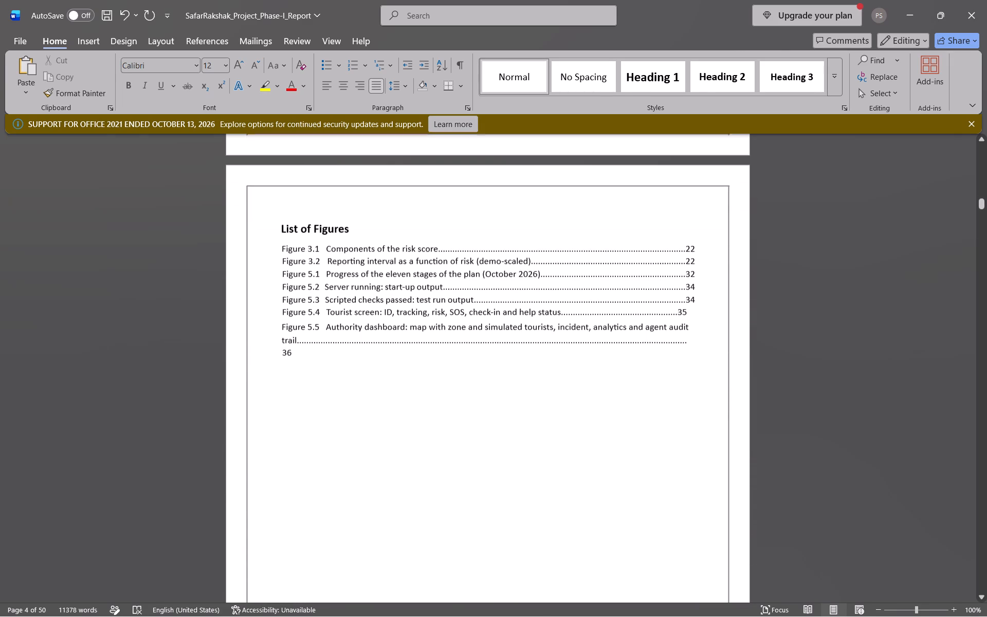
scroll(304, 387, down, 3)
scroll(304, 387, up, 4)
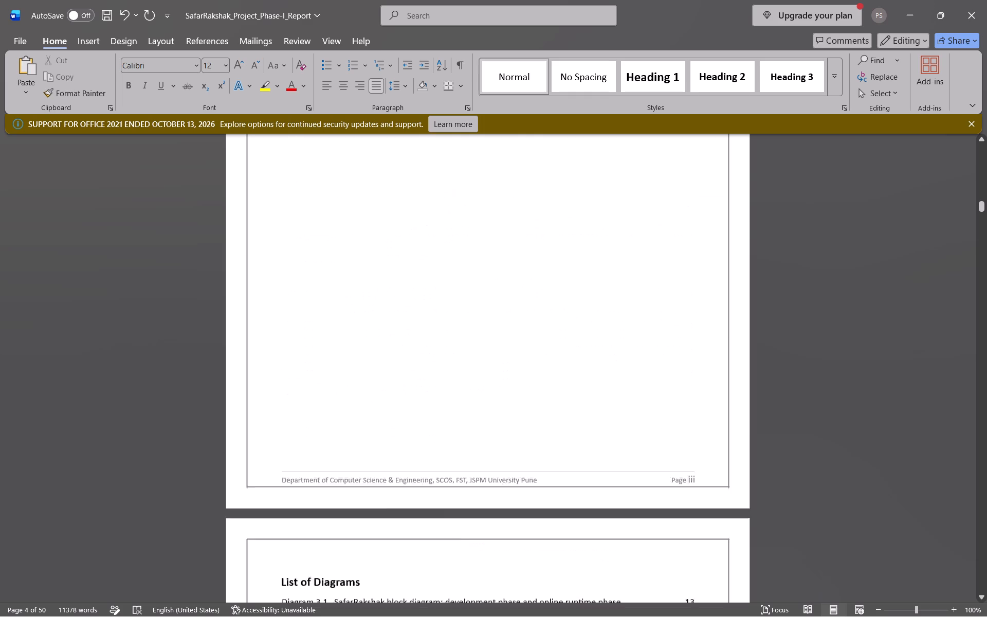
scroll(304, 387, up, 7)
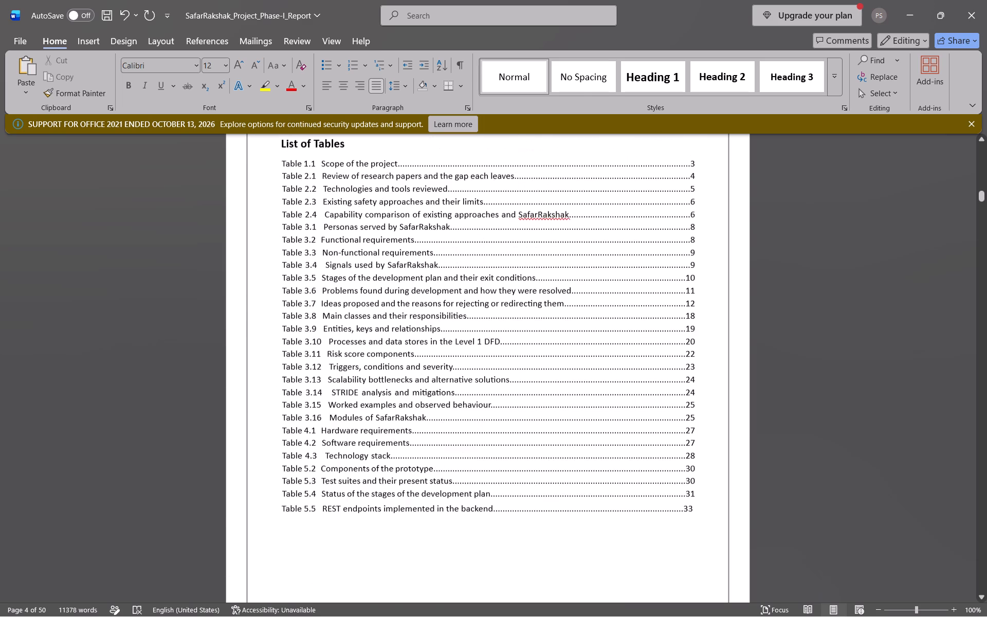
scroll(304, 387, up, 4)
scroll(304, 387, down, 1)
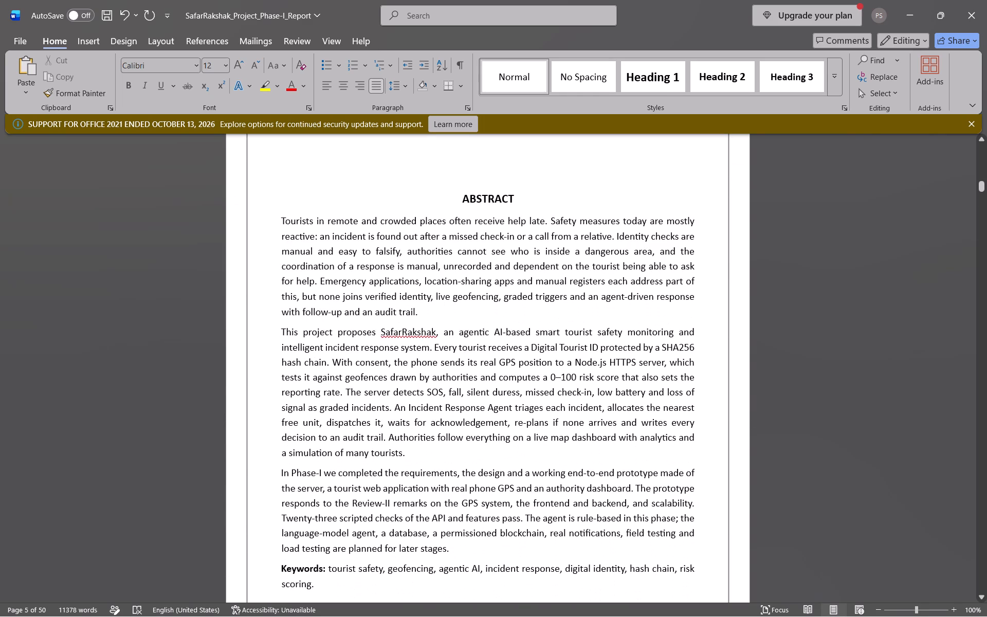
scroll(304, 387, down, 9)
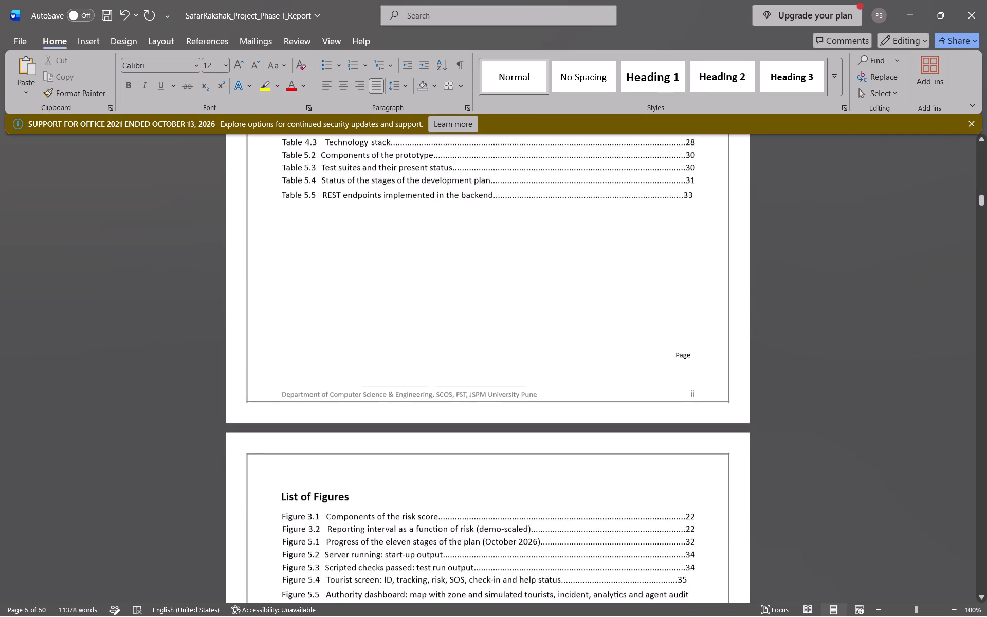
scroll(304, 387, down, 8)
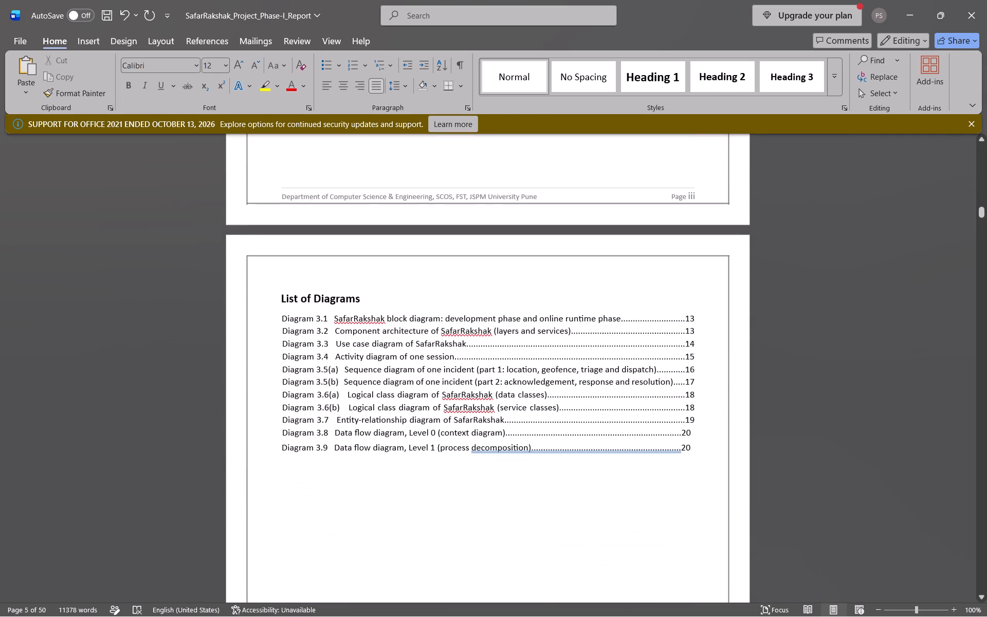
scroll(304, 387, down, 8)
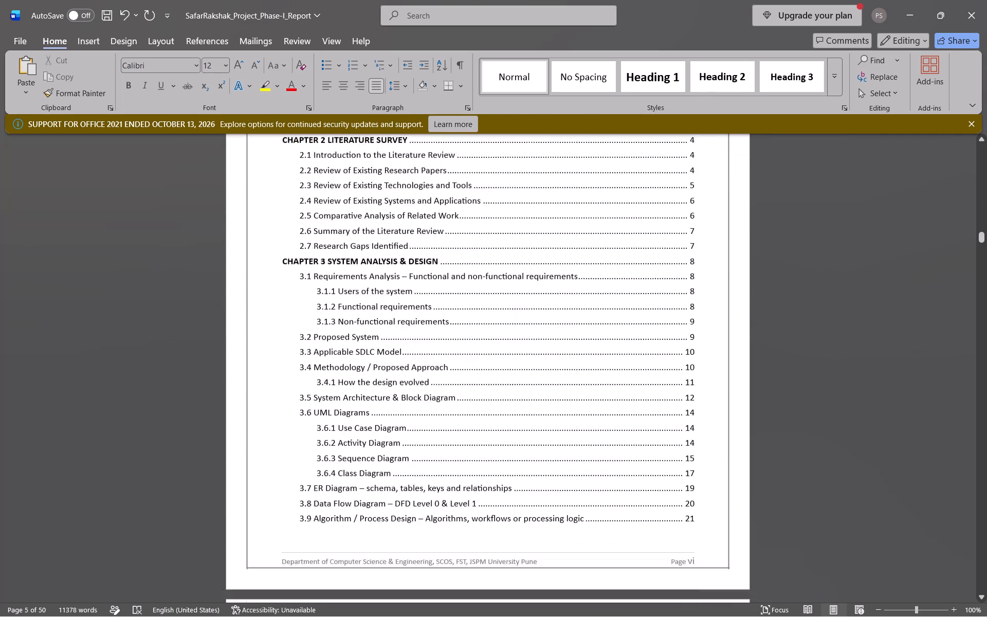
scroll(304, 387, down, 5)
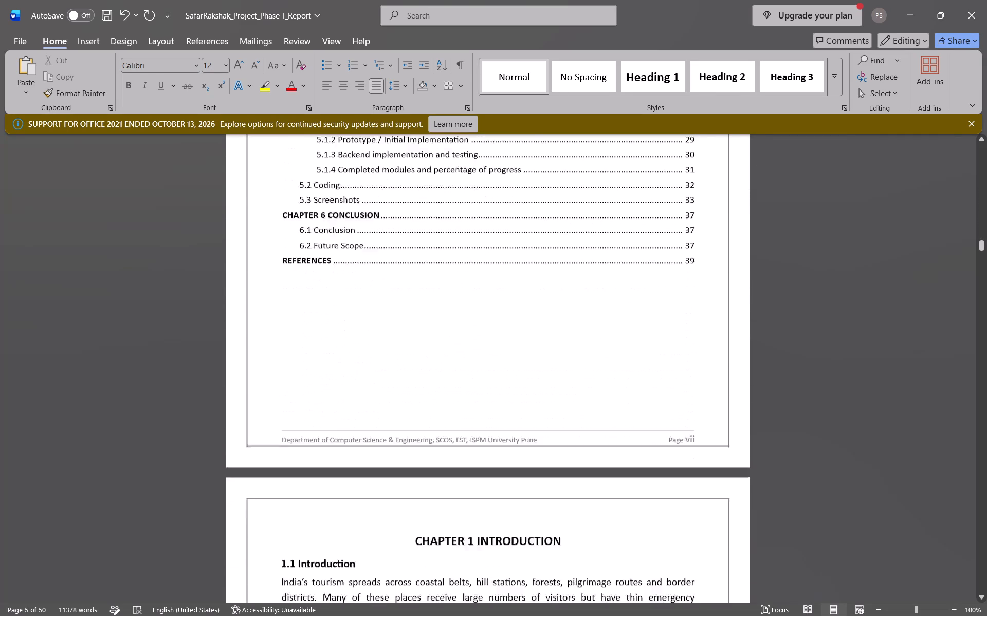
scroll(304, 387, down, 6)
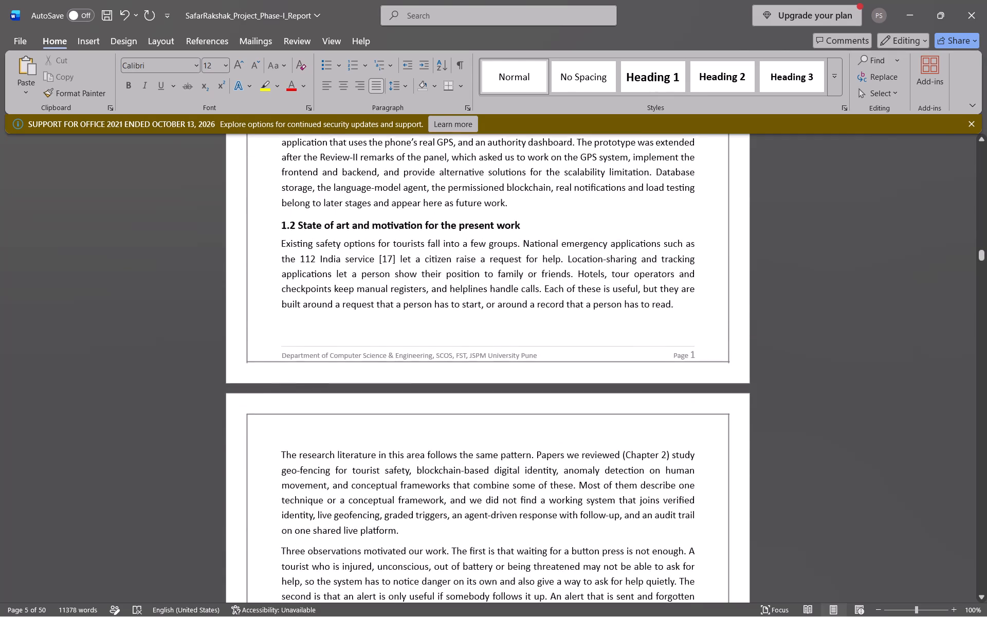
scroll(304, 387, down, 7)
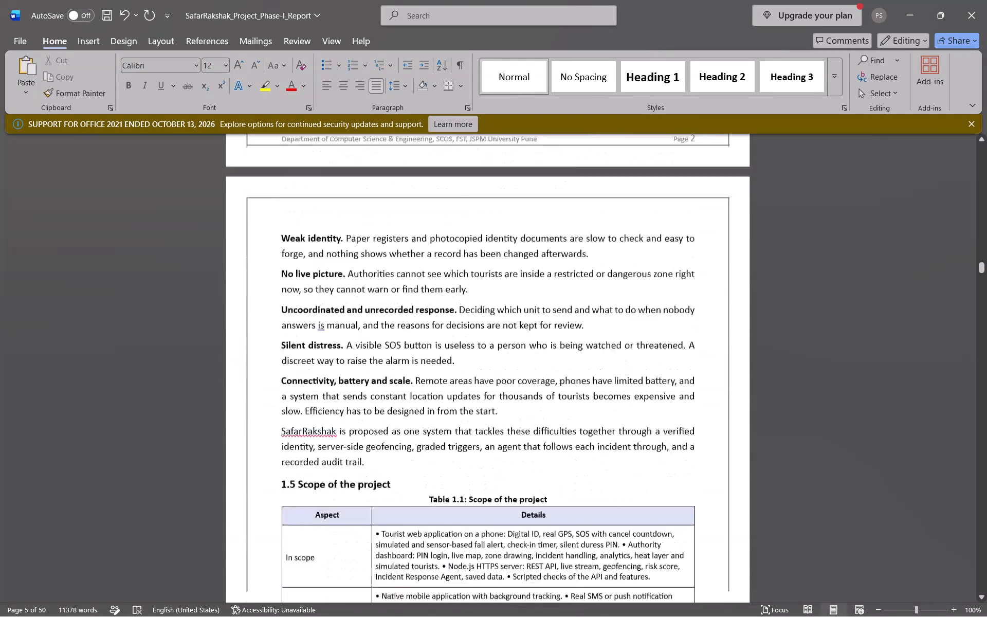
scroll(304, 387, down, 6)
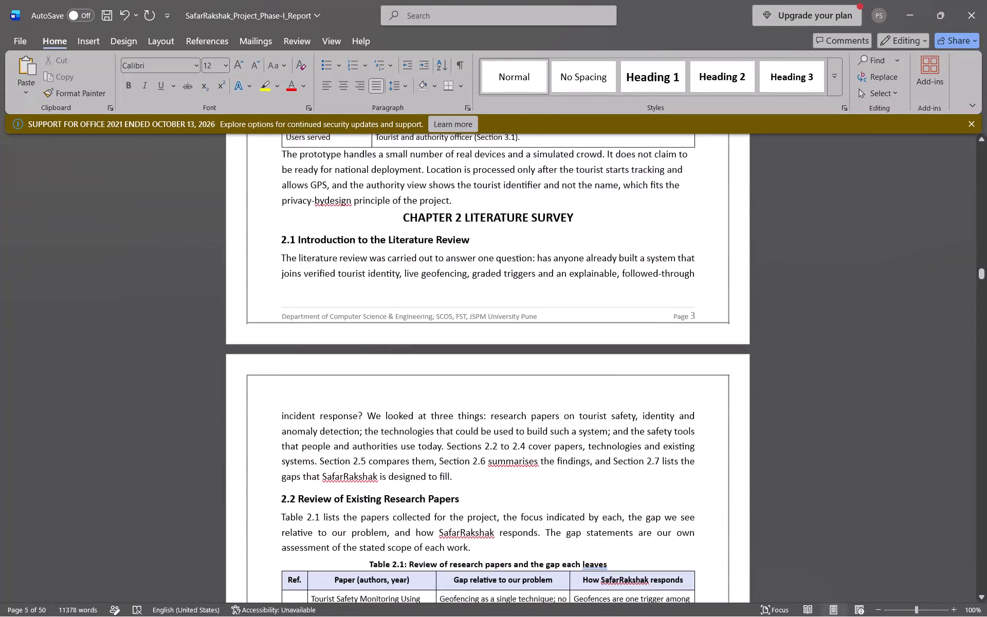
scroll(304, 387, down, 6)
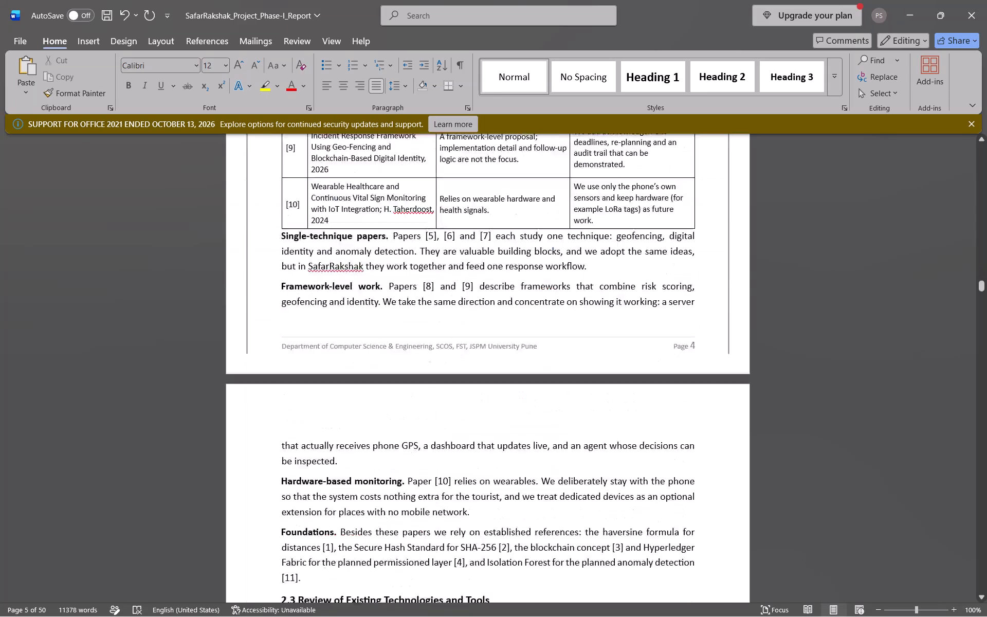
scroll(304, 387, down, 15)
scroll(304, 387, down, 7)
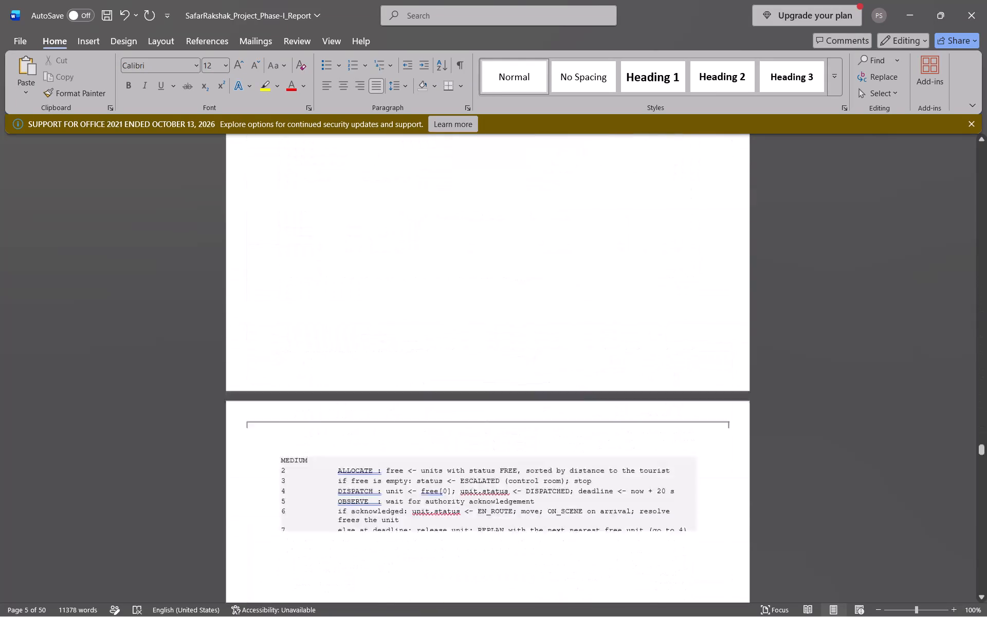
scroll(304, 387, down, 7)
Replace the Group ID placeholder on the title page with CSE_(D)R_65, keeping the square brackets.
scroll(304, 387, up, 18)
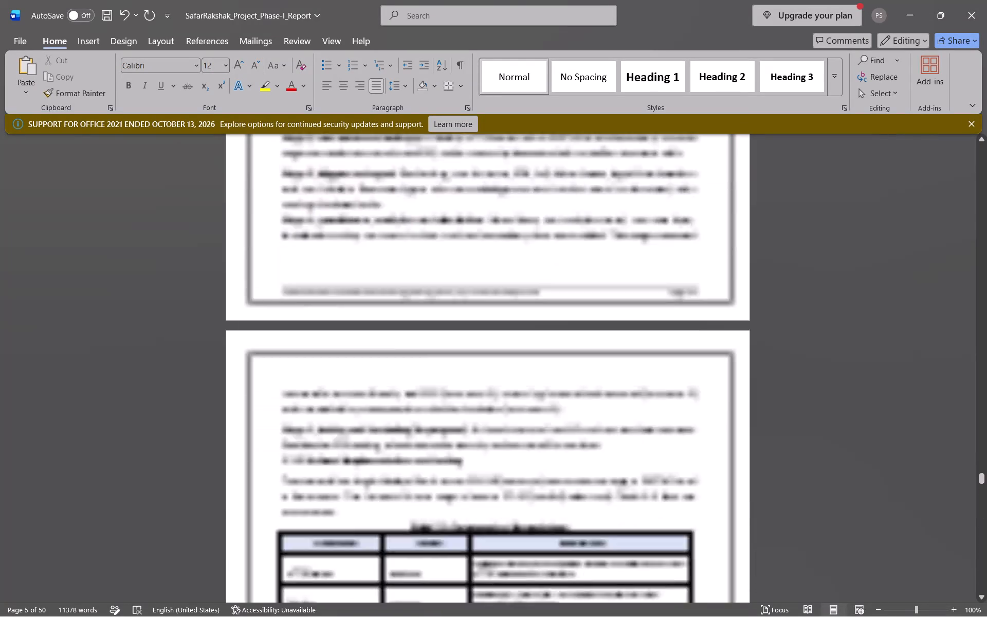
scroll(304, 387, up, 15)
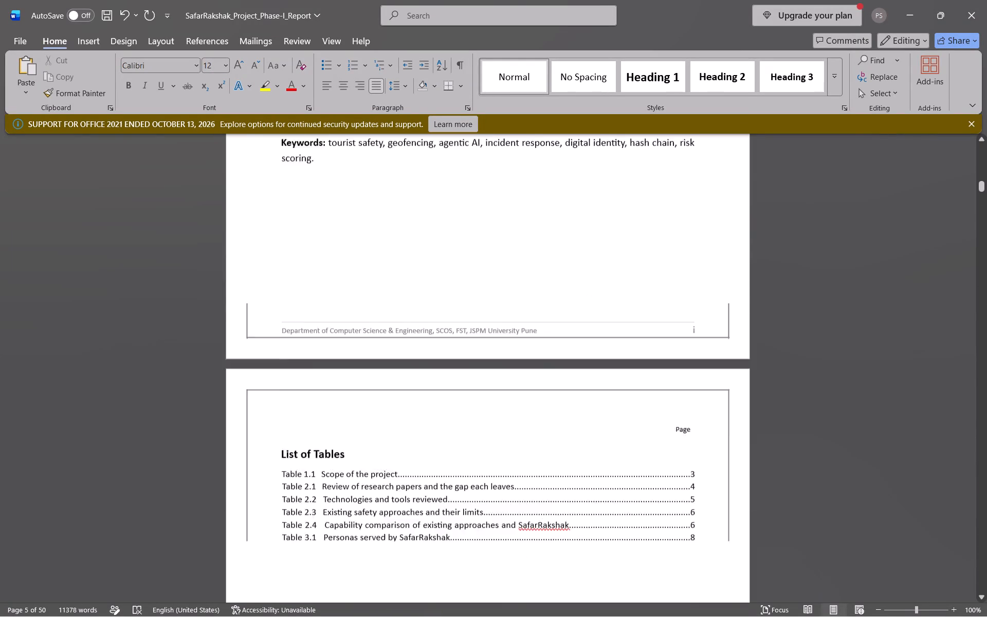
scroll(304, 387, up, 8)
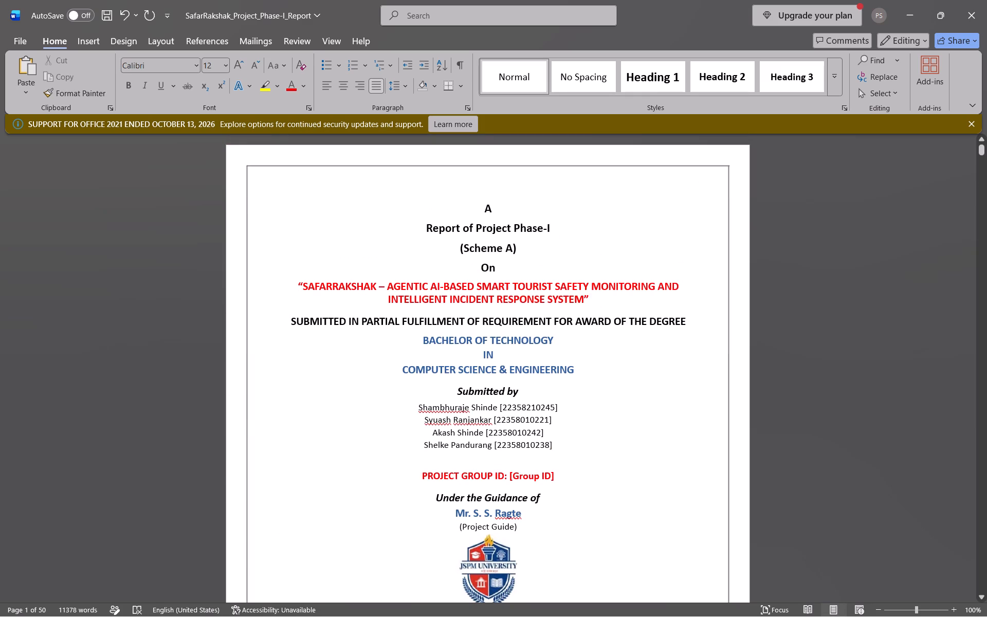
scroll(304, 387, down, 1)
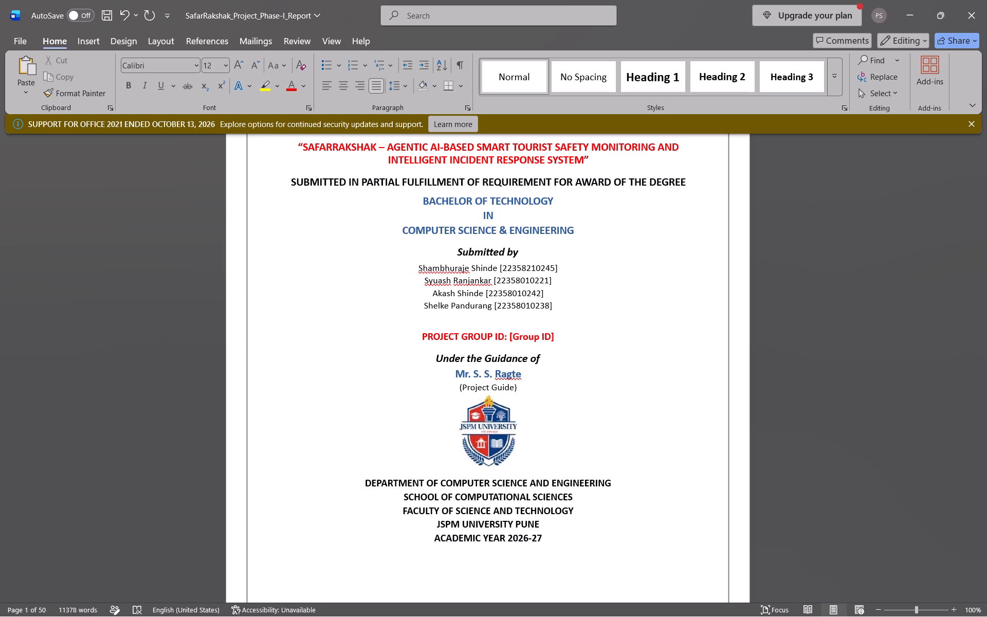
click(550, 337)
key(BackSpace)
key(BackSpace)
key(BackSpace)
key(BackSpace)
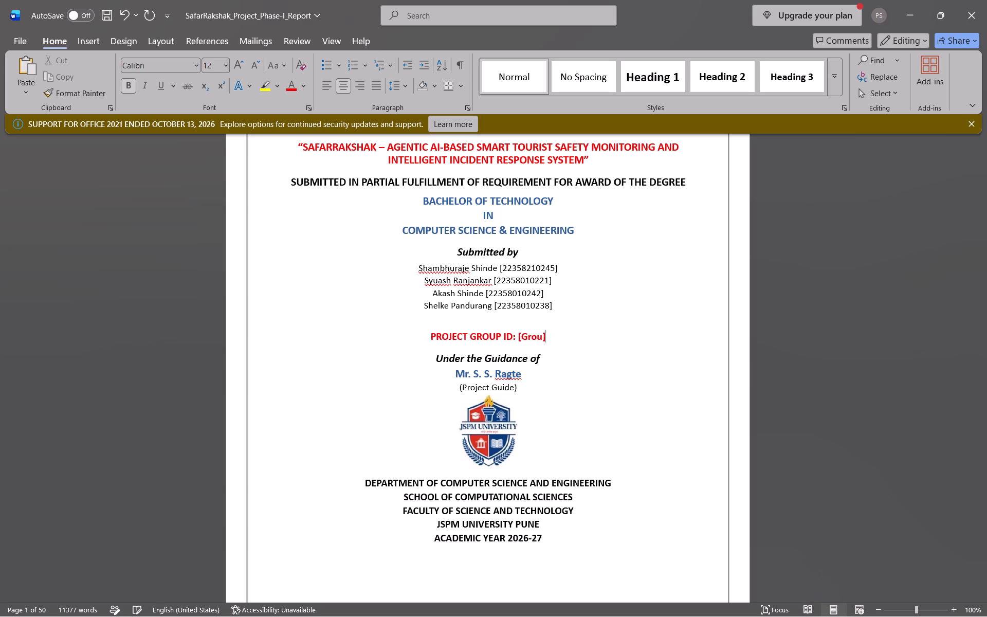
key(BackSpace)
key(BackSpace)
key(BackSpace)
key(BackSpace)
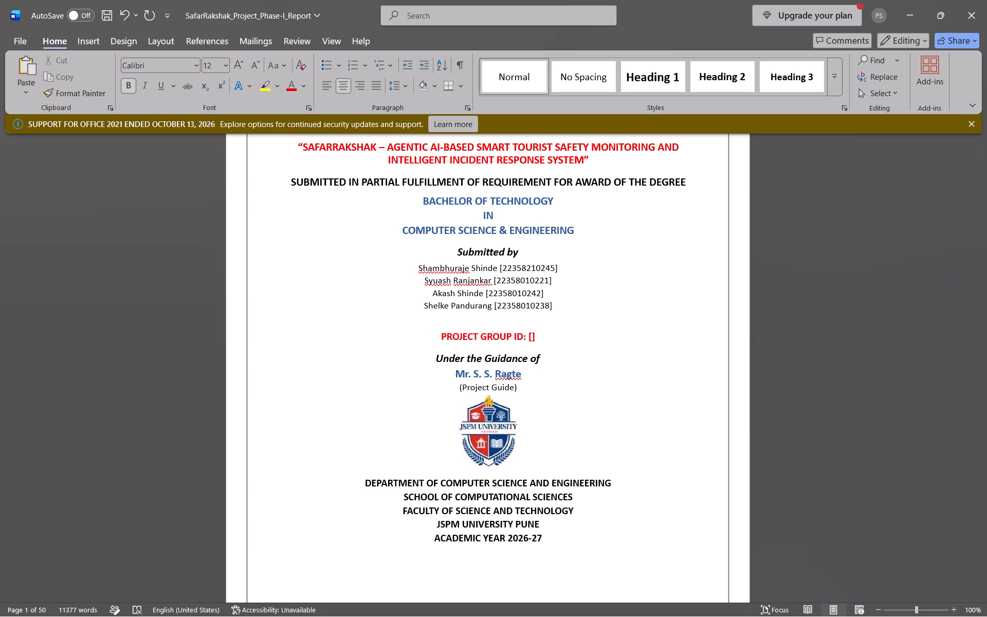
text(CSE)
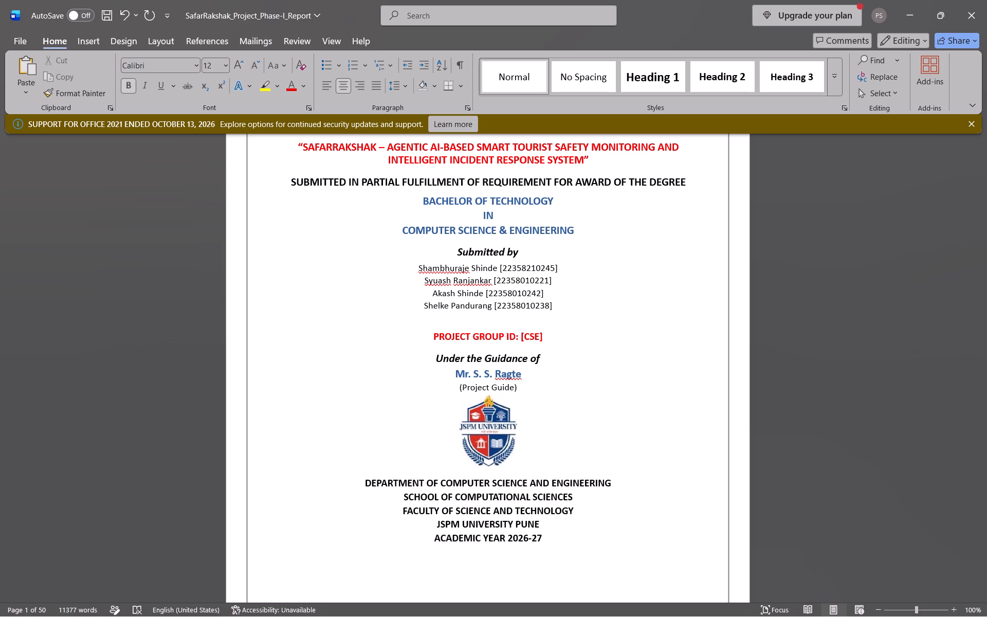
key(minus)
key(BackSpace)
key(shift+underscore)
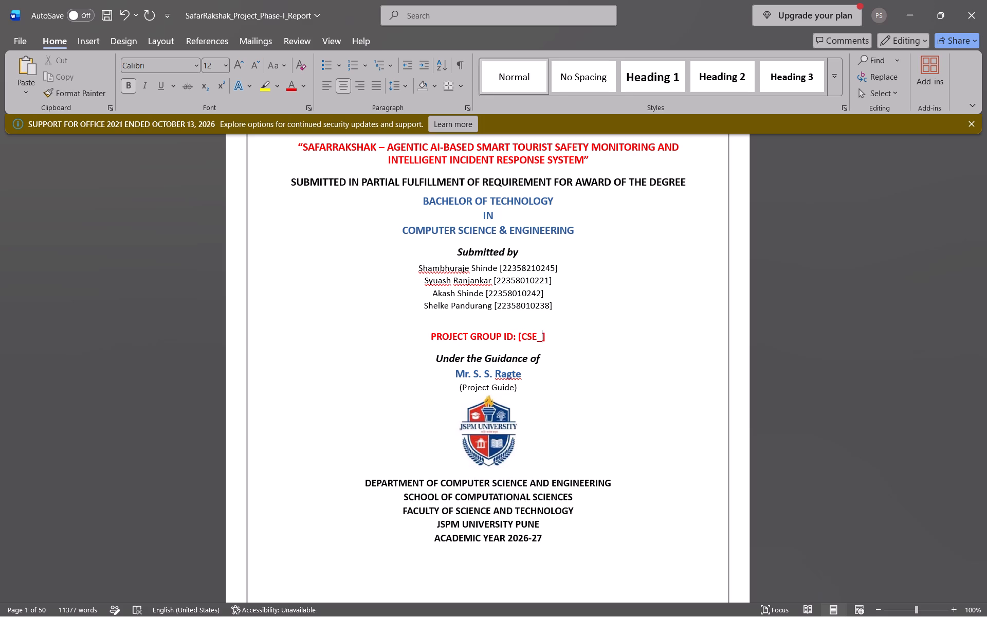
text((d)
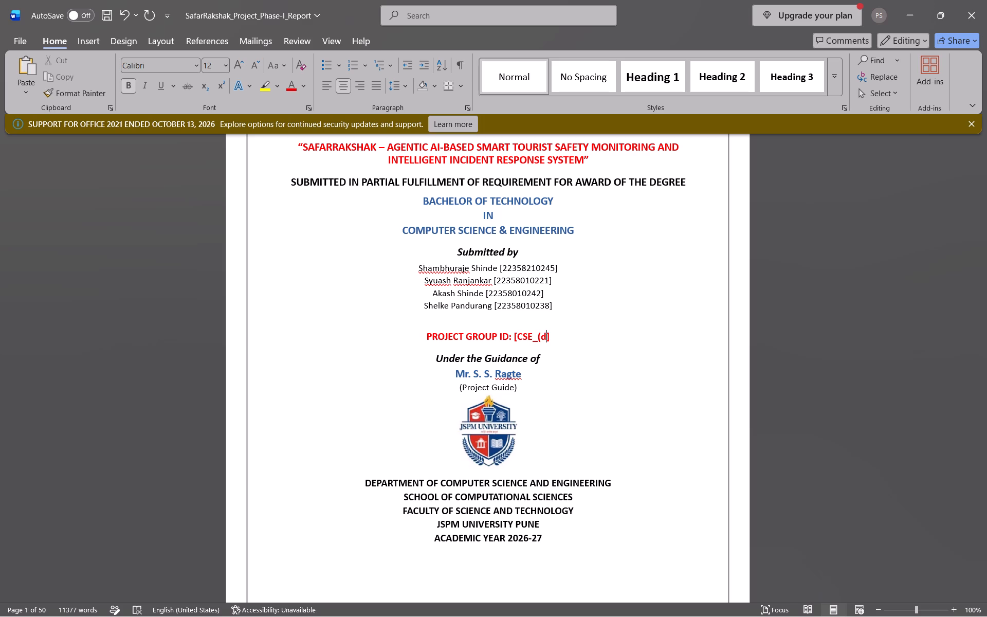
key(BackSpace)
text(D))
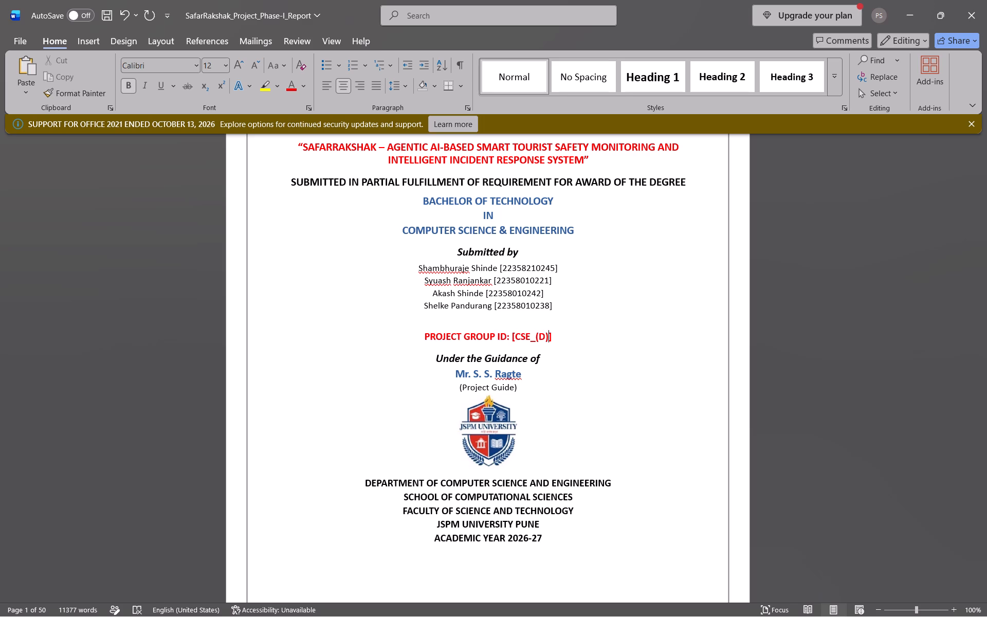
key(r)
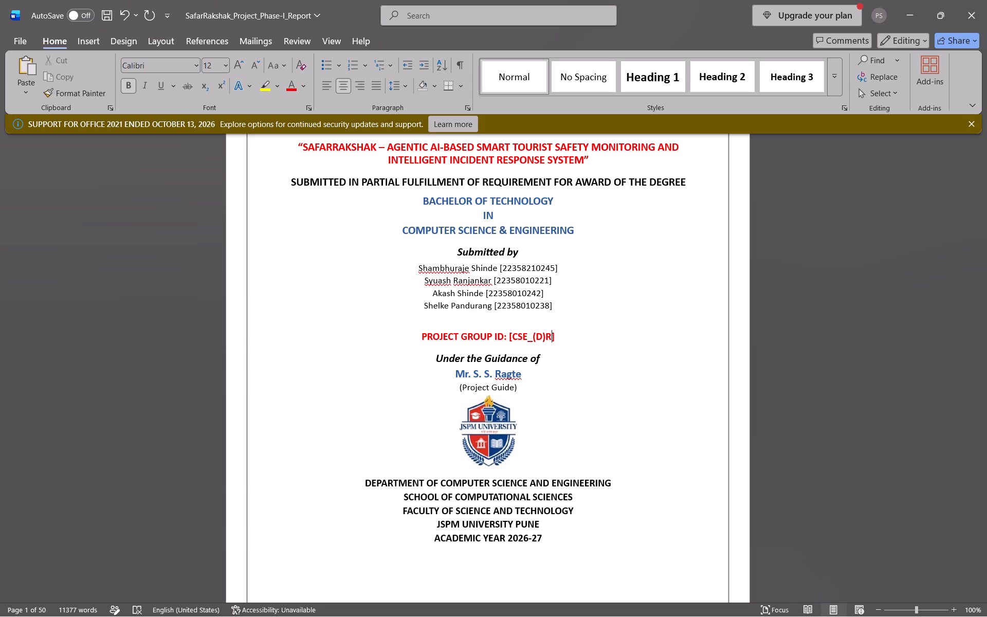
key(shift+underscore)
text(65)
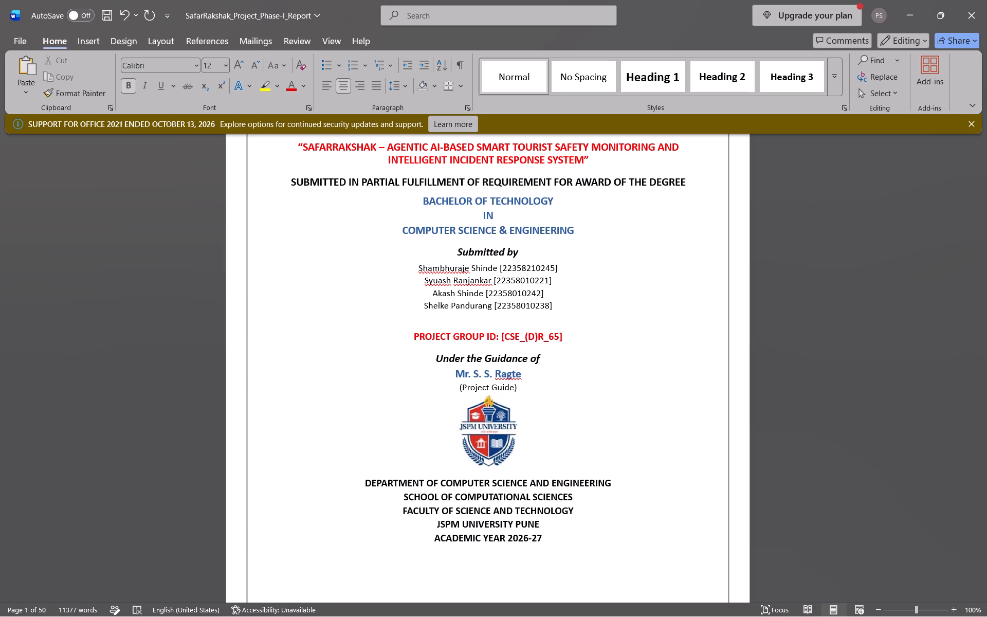
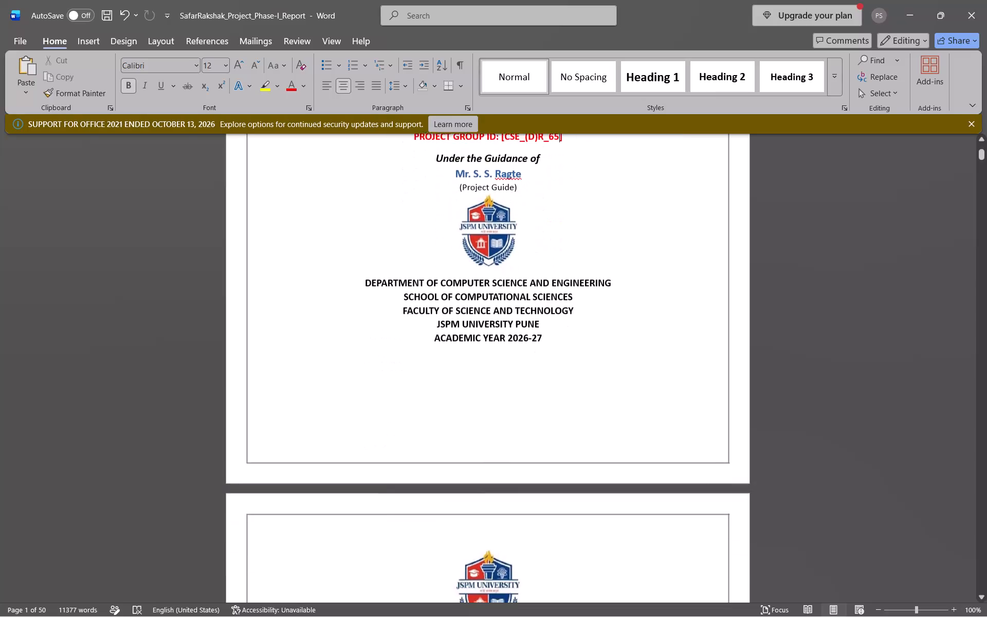
In the Certificate's fourth member entry, replace the leftover word "Member" after the opening square bracket with "NAME:".
scroll(561, 407, down, 3)
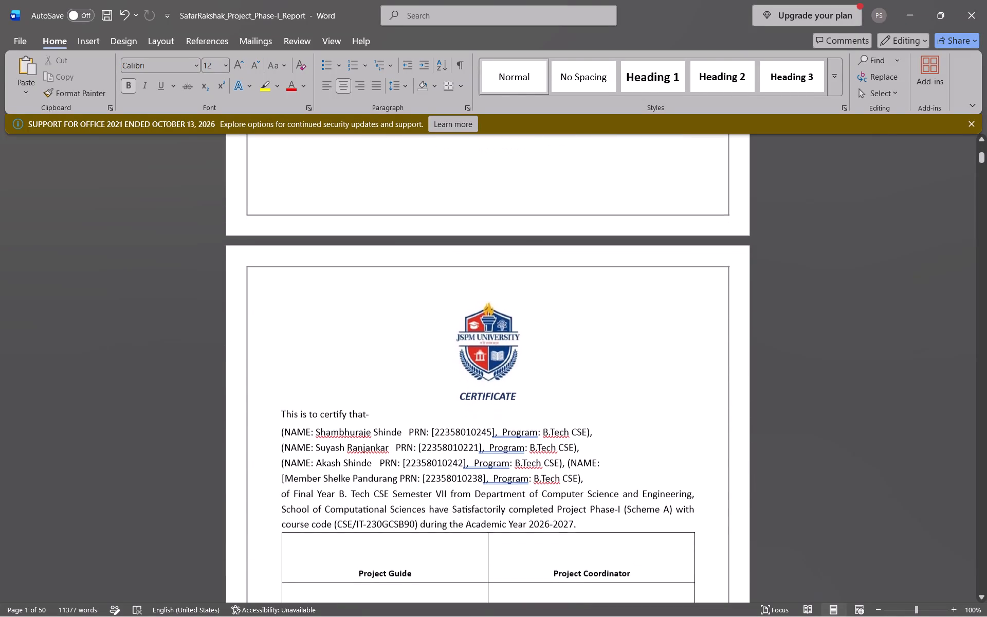
scroll(561, 407, down, 1)
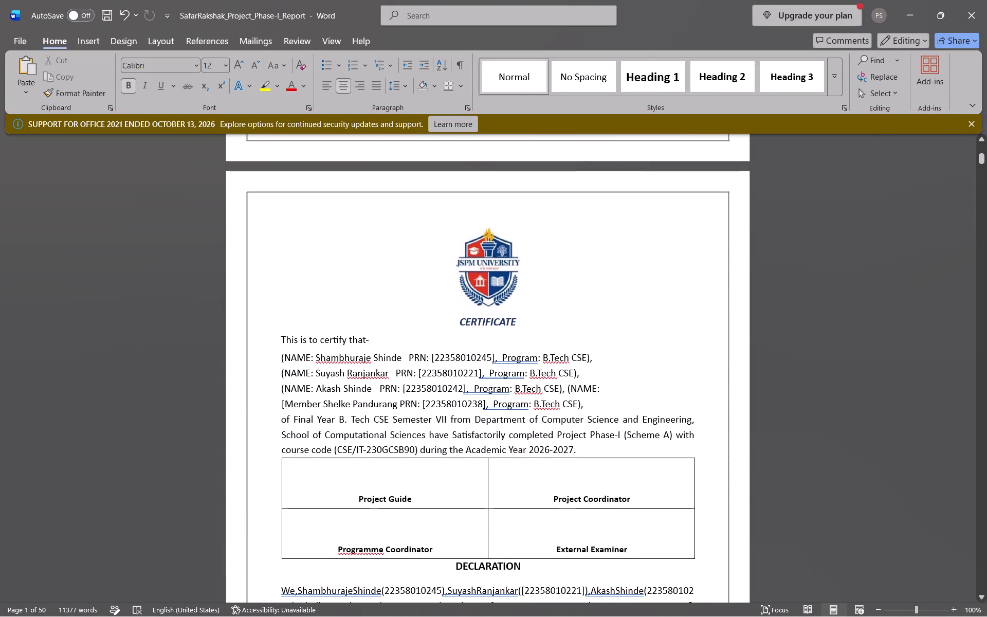
scroll(561, 407, down, 1)
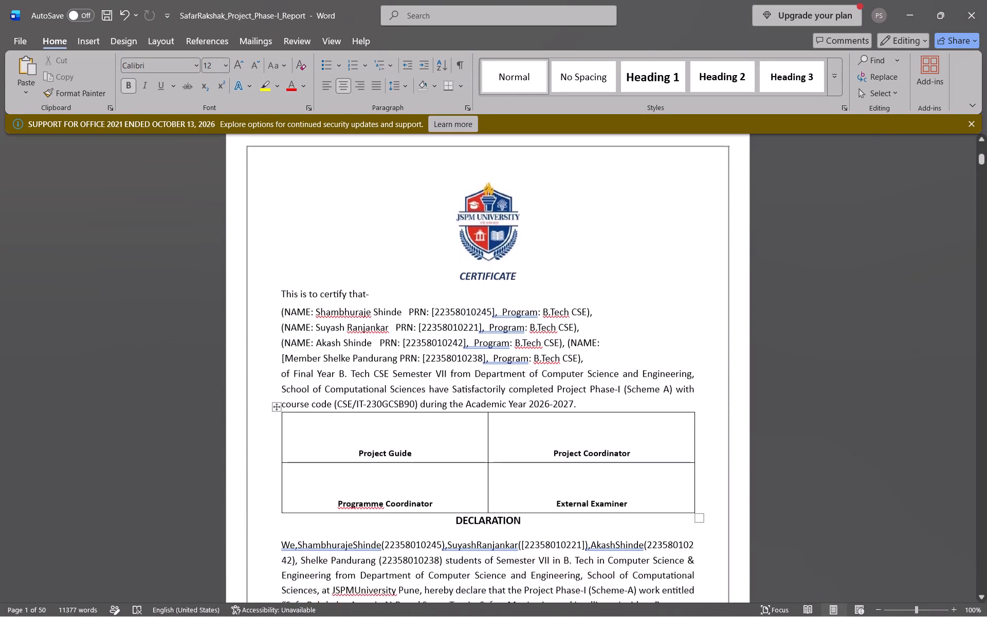
scroll(561, 407, down, 1)
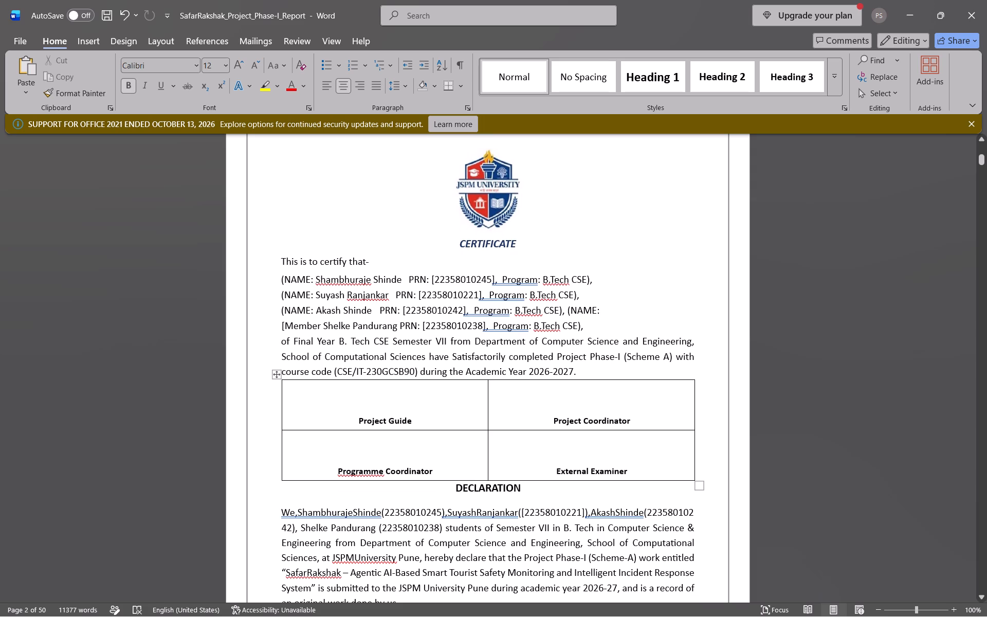
click(323, 326)
key(BackSpace)
key(BackSpace)
key(BackSpace)
key(BackSpace)
key(BackSpace)
key(BackSpace)
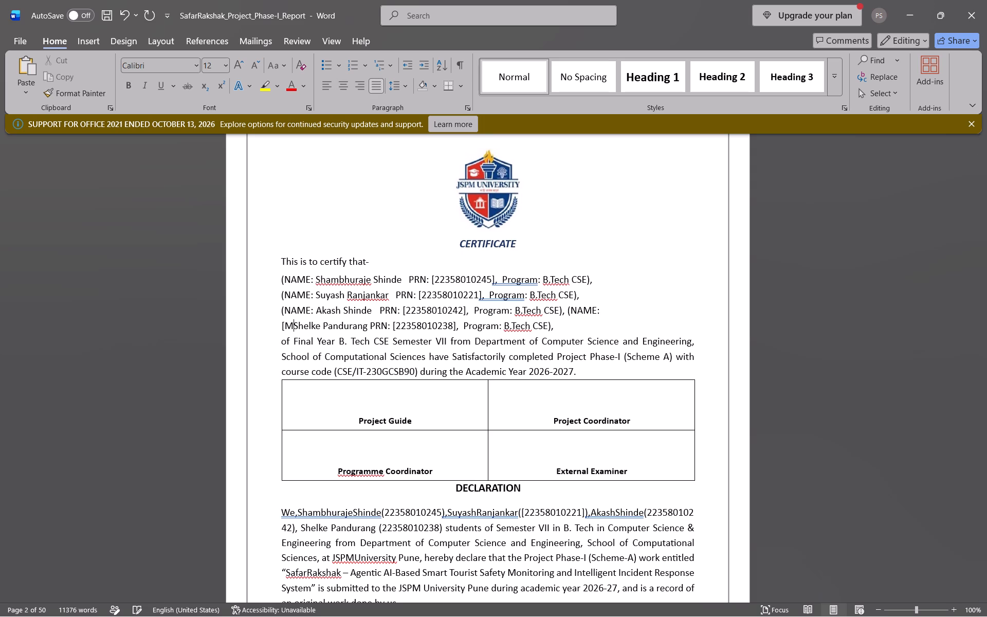
key(BackSpace)
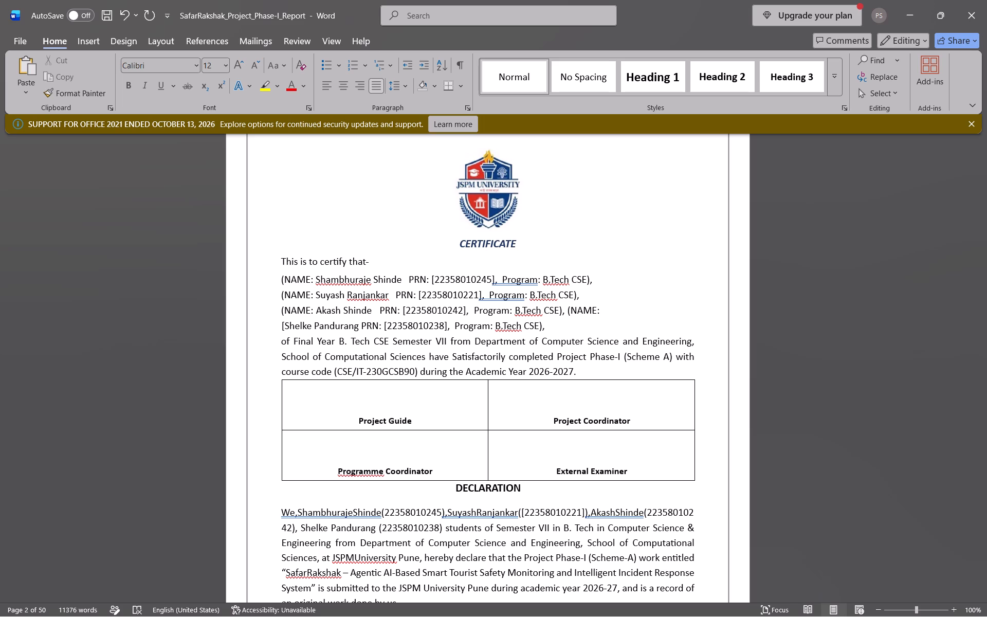
text(NA)
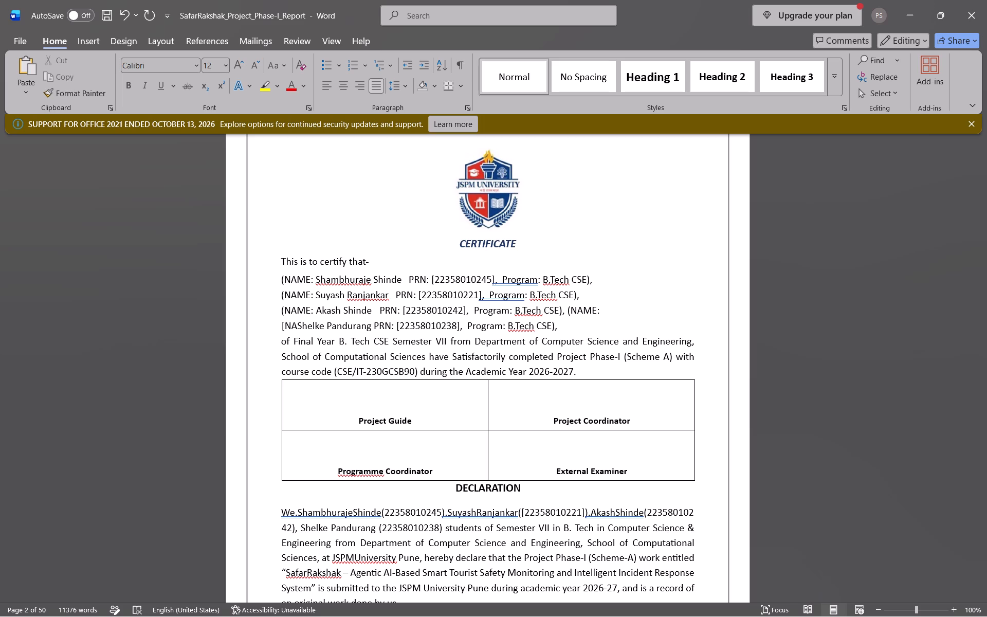
text(ME)
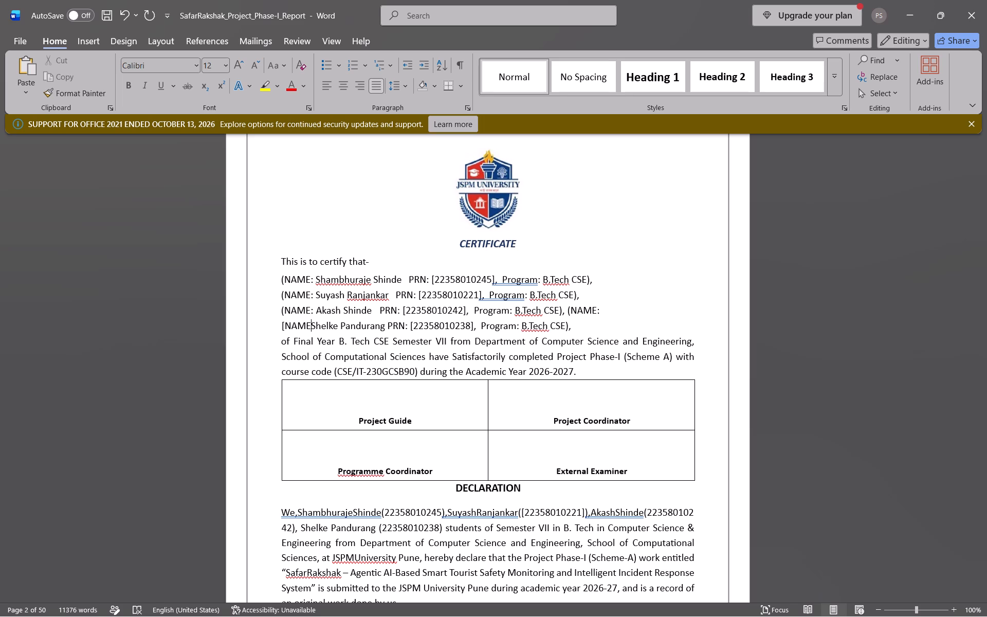
key(semicolon)
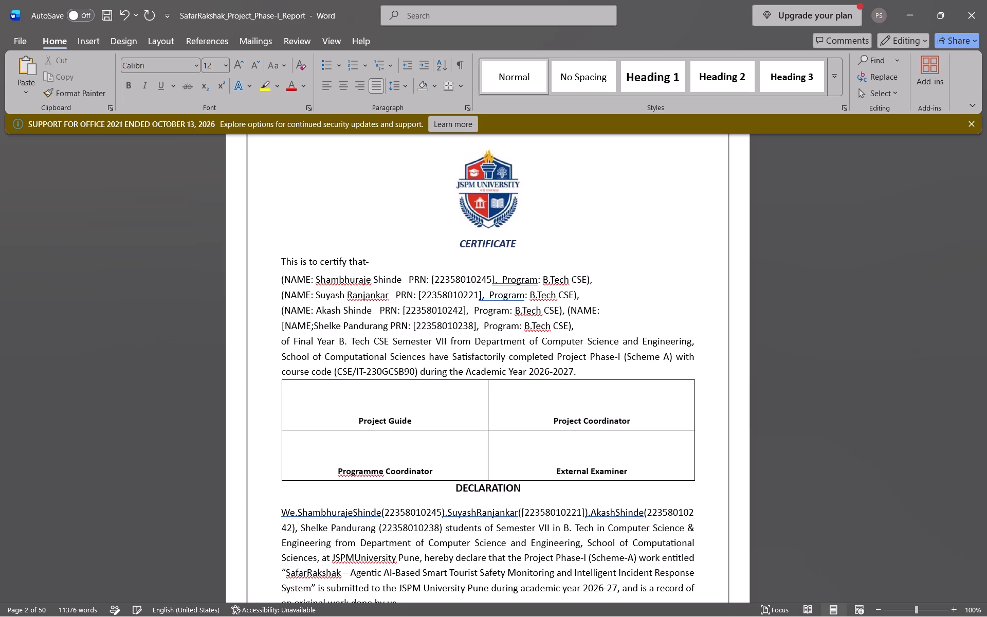
key(BackSpace)
key(shift+colon)
Remove the space after "(NAME:" at the end of the third member's line to join it to the fourth member's entry, keeping the colon.
click(604, 311)
key(BackSpace)
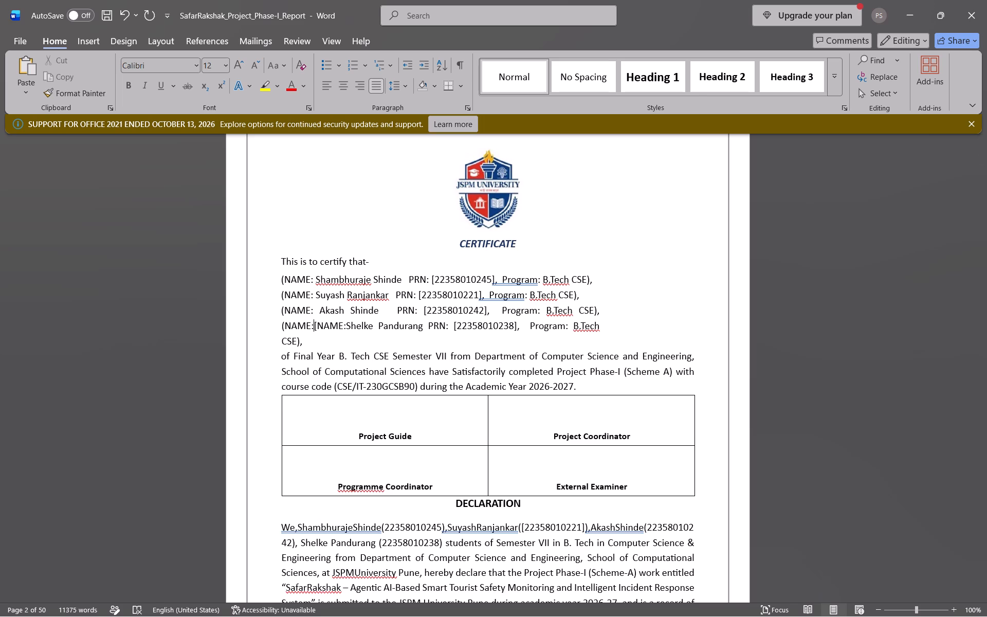
key(shift+z)
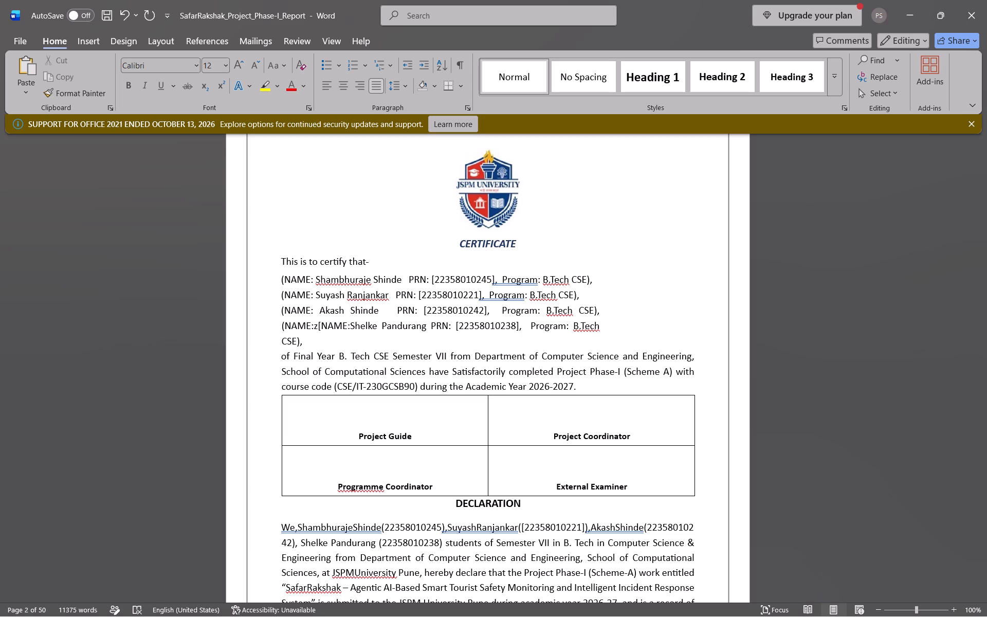
key(BackSpace)
key(ctrl+z)
key(BackSpace)
key(BackSpace)
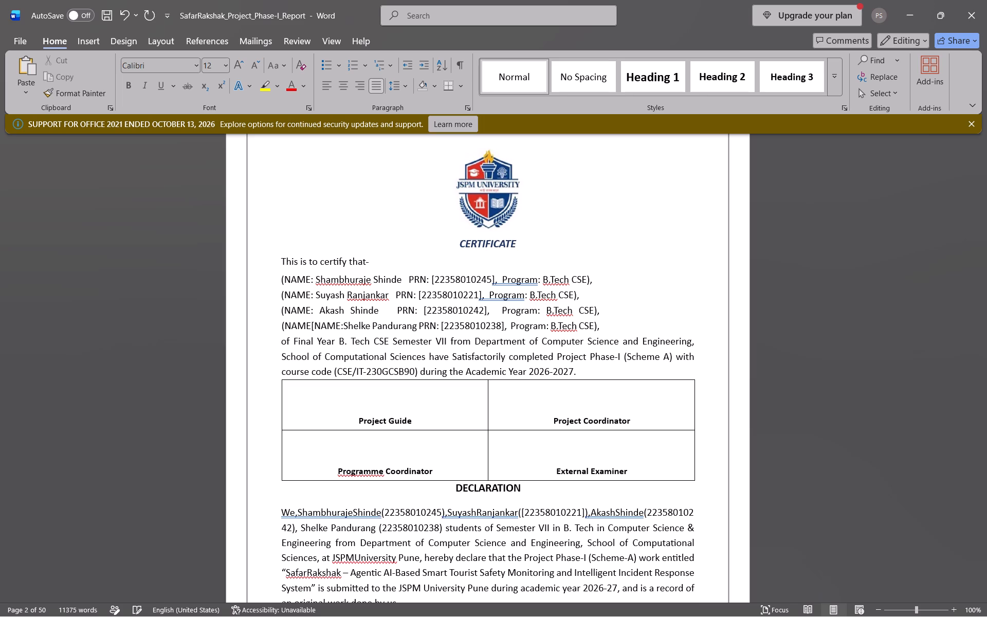
key(shift+colon)
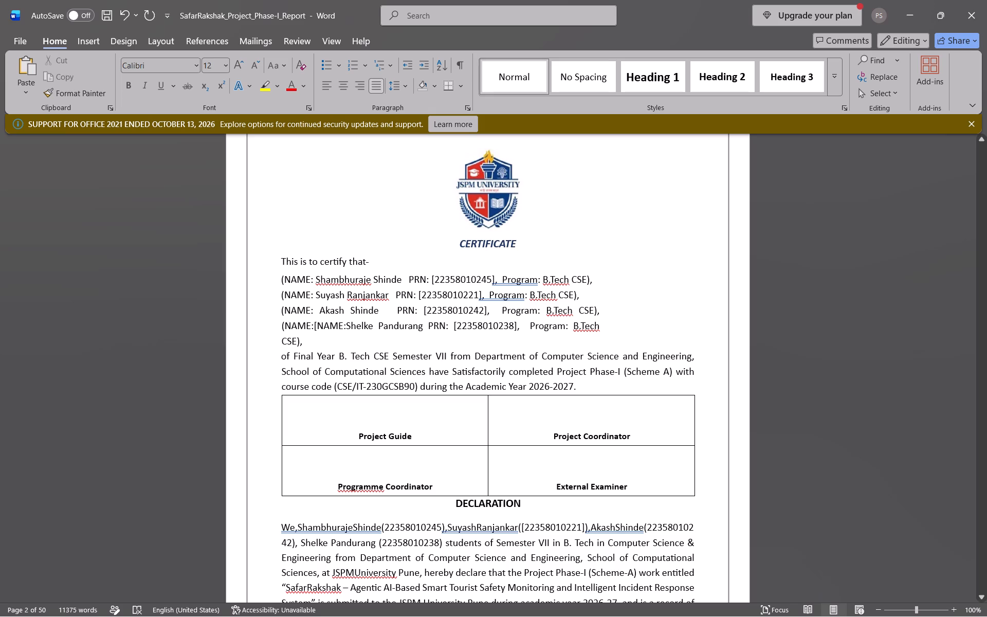
Tighten the third member's Certificate entry by removing extra spaces before "PRN", within the name and before "Program", keeping a space after "NAME:".
click(394, 311)
key(BackSpace)
key(BackSpace)
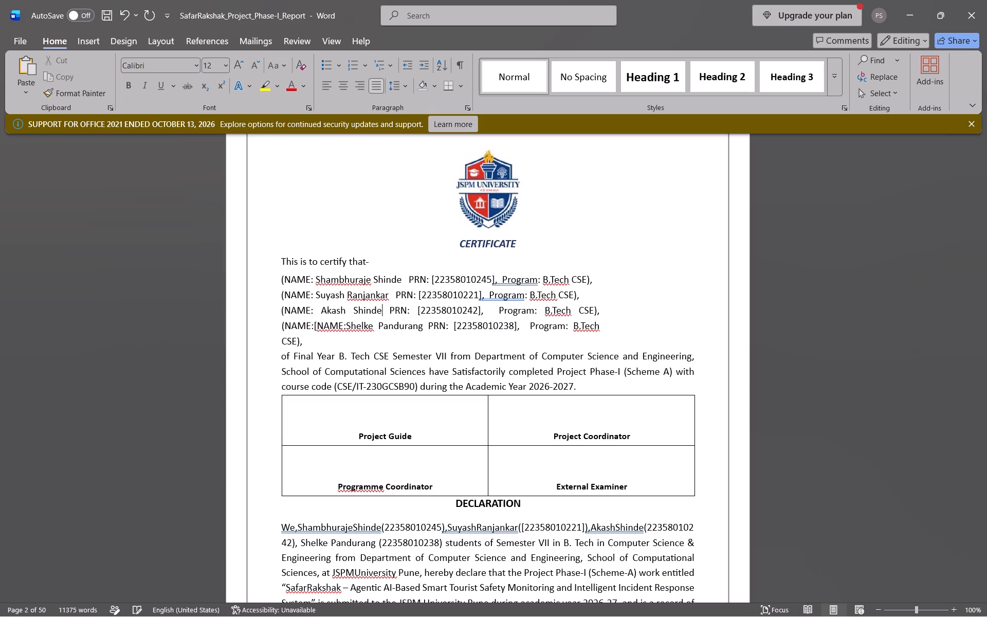
click(352, 312)
key(BackSpace)
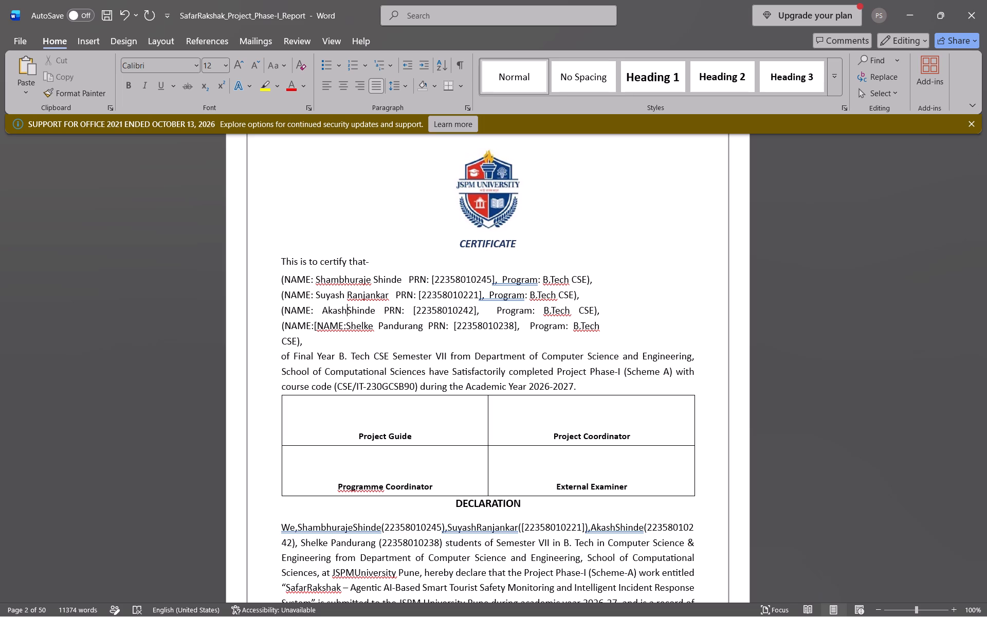
key(space)
click(320, 310)
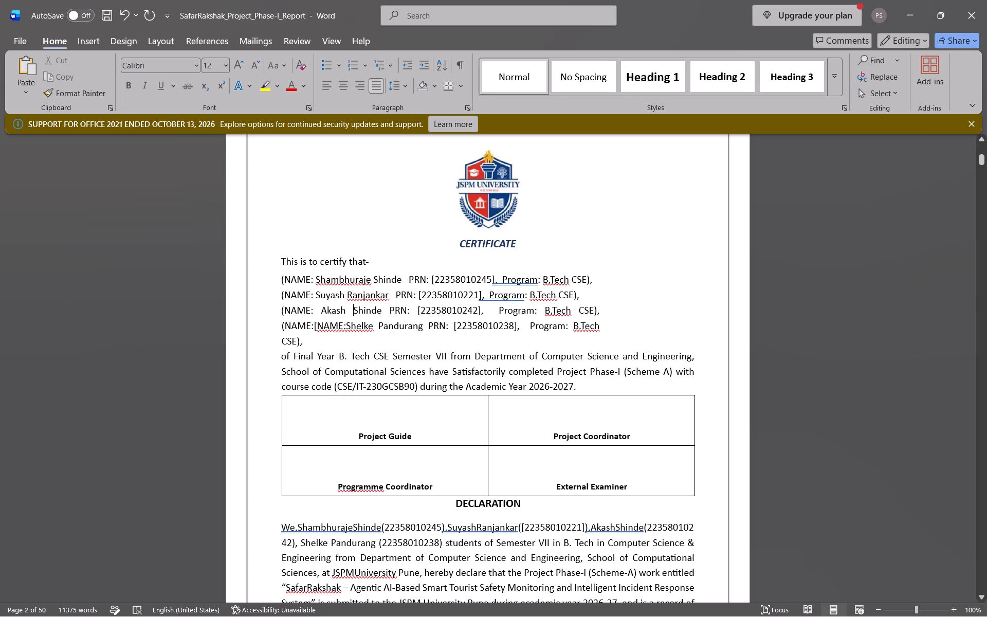
key(BackSpace)
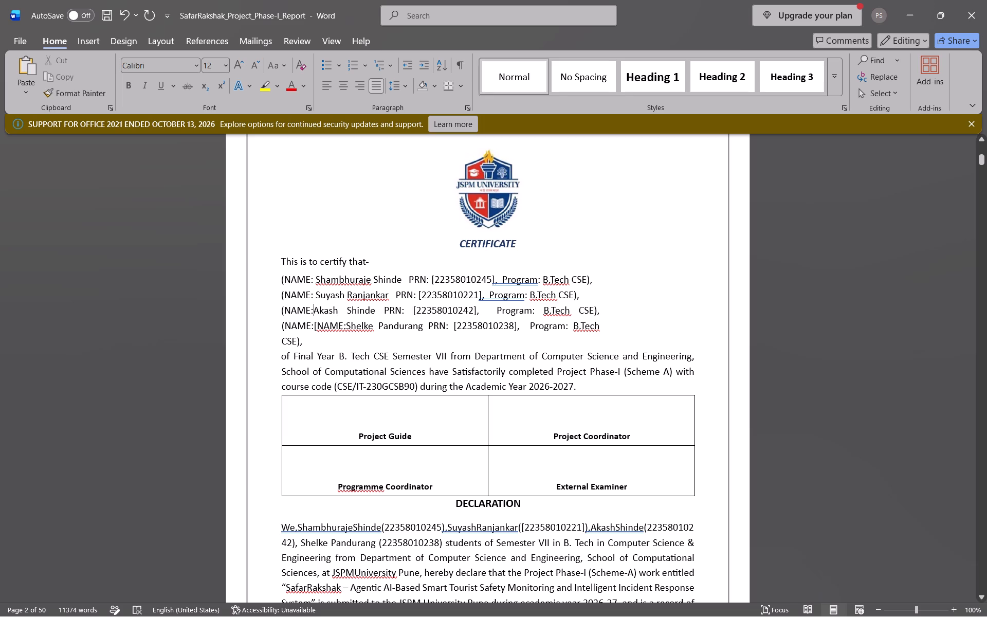
click(346, 308)
key(BackSpace)
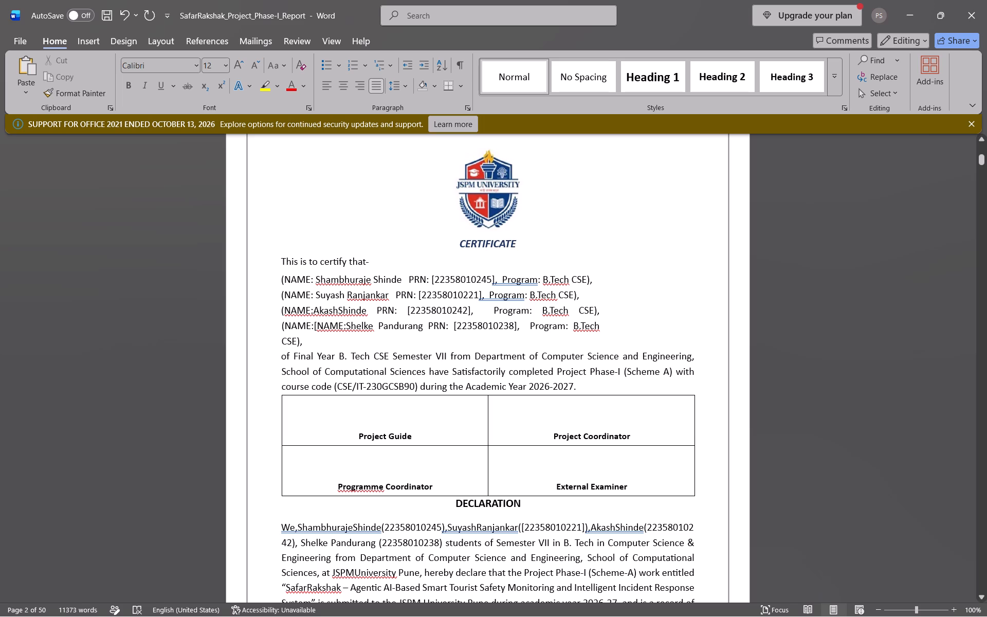
click(314, 310)
key(space)
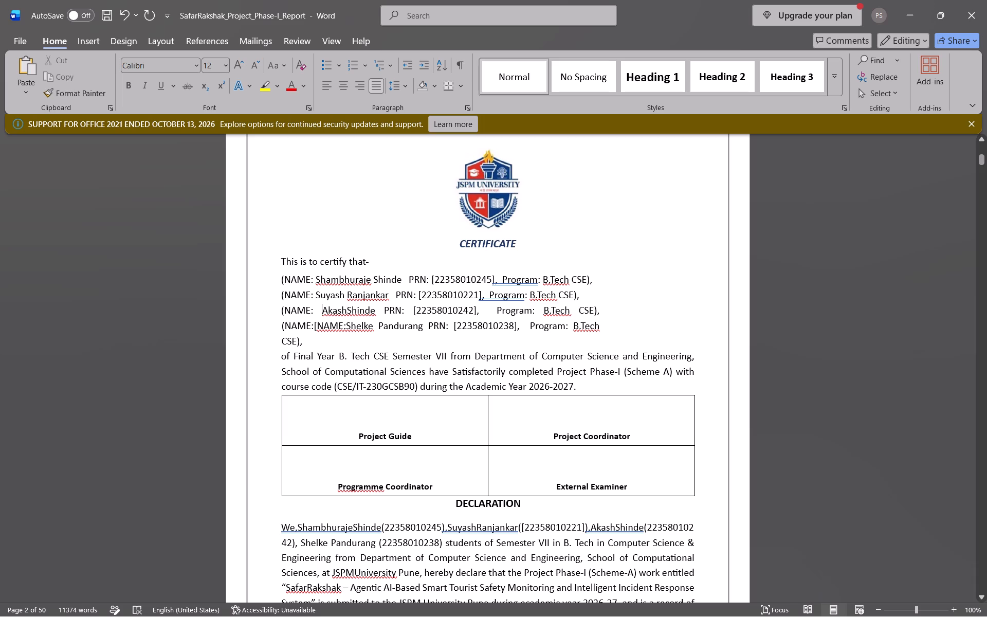
click(494, 309)
key(BackSpace)
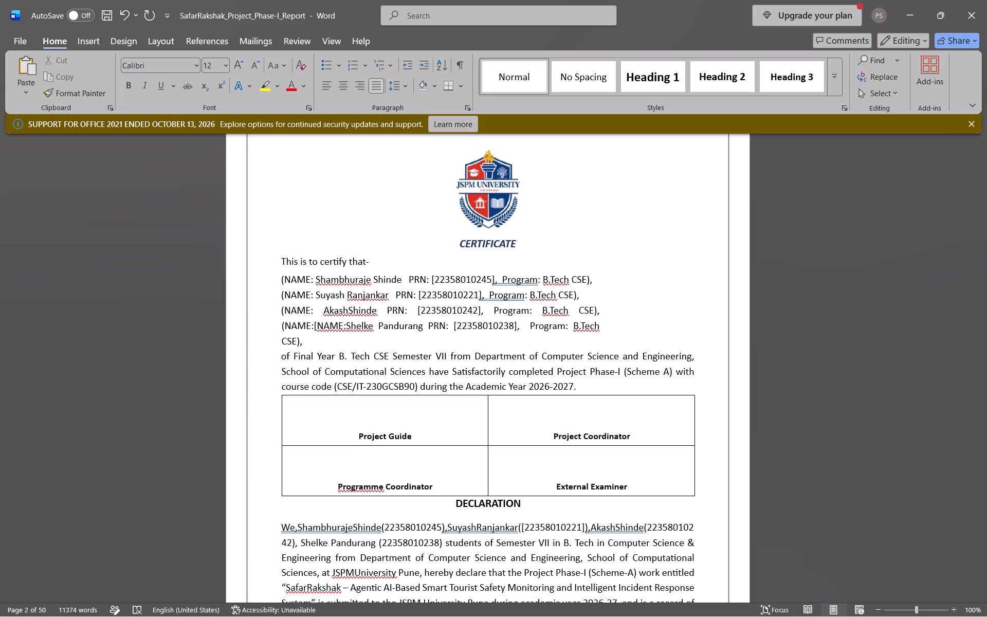
key(BackSpace)
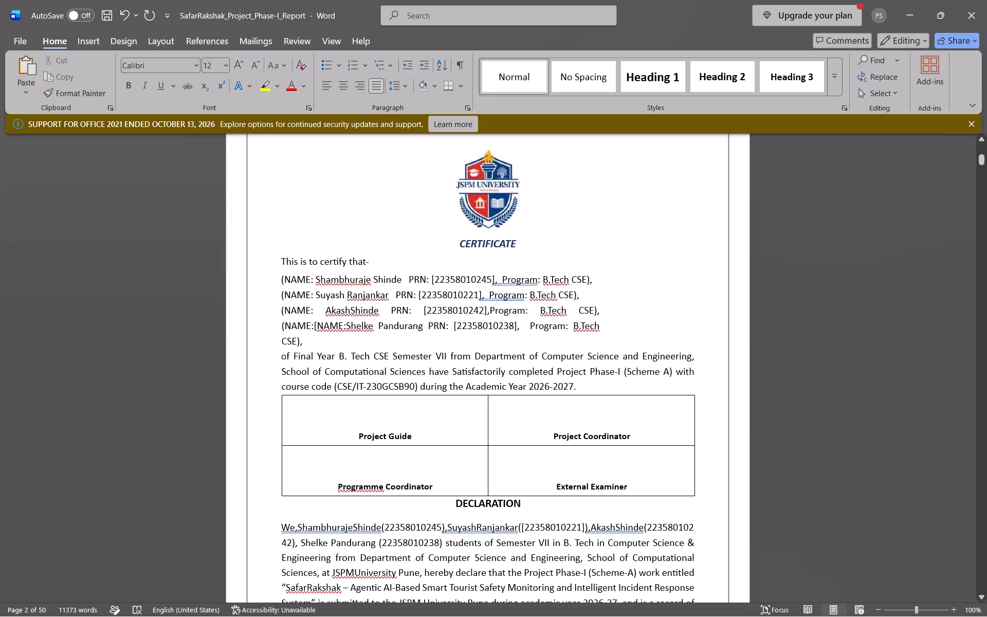
Remove the spaces between "B.Tech" and "CSE" and within the name in the fourth member's entry to fit it on one line.
click(280, 343)
key(BackSpace)
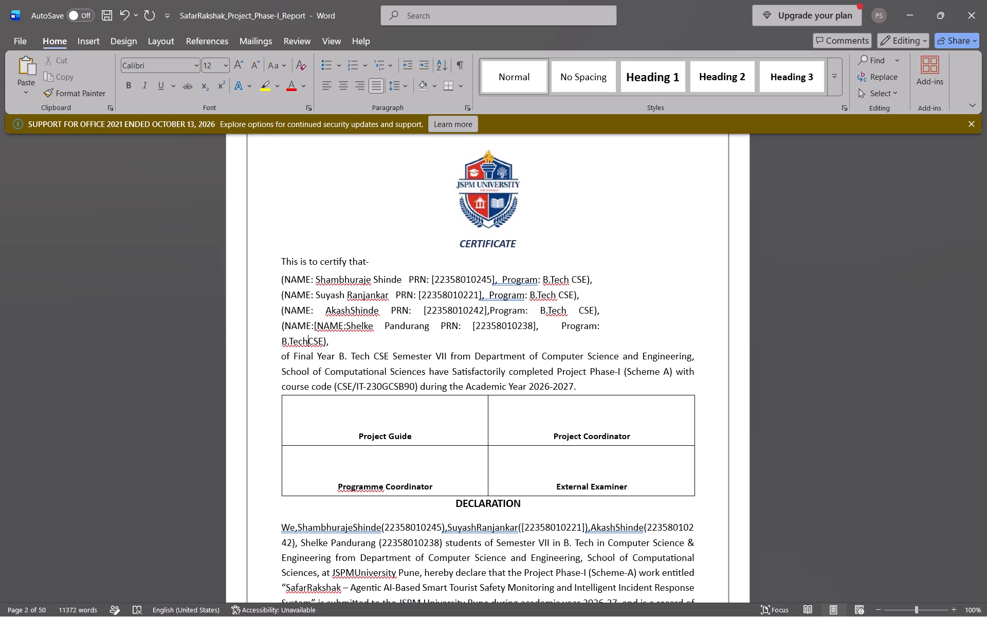
click(384, 327)
key(BackSpace)
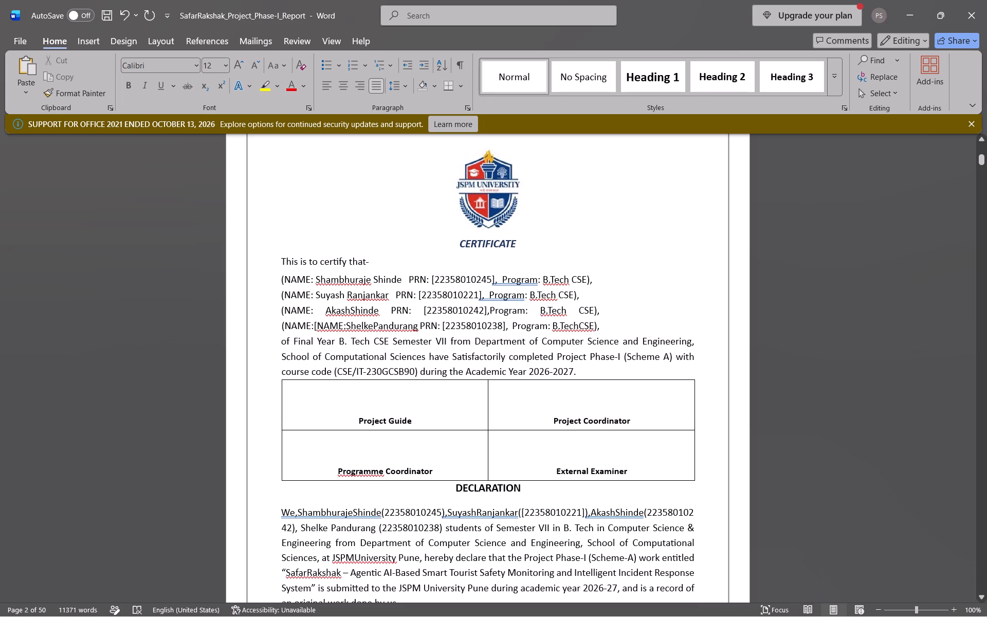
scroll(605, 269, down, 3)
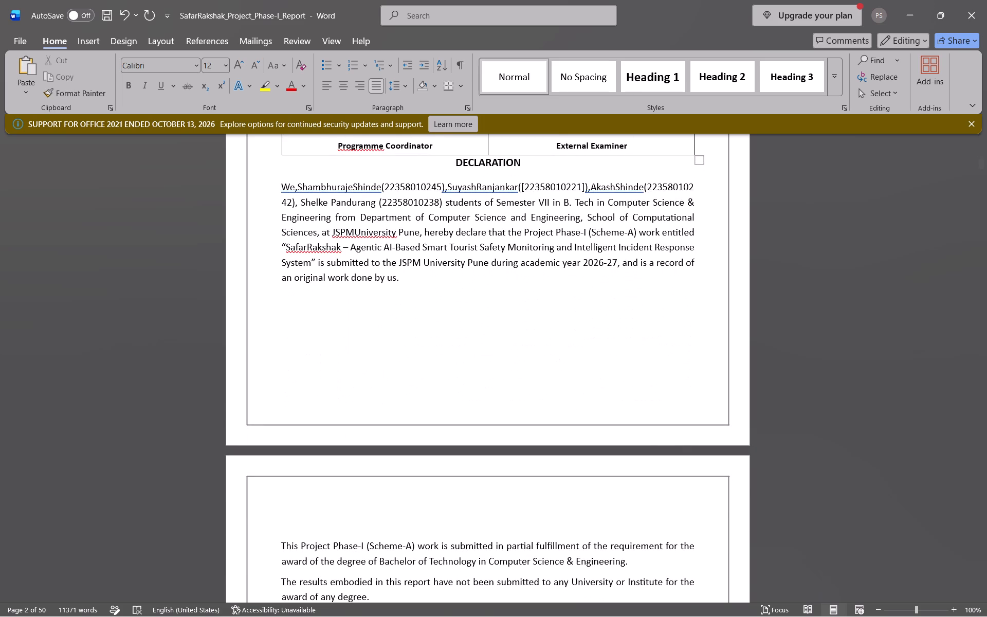
Review the front matter from the Declaration through the Acknowledgment and Abstract to the List of Tables, and return to the title page.
scroll(605, 269, down, 3)
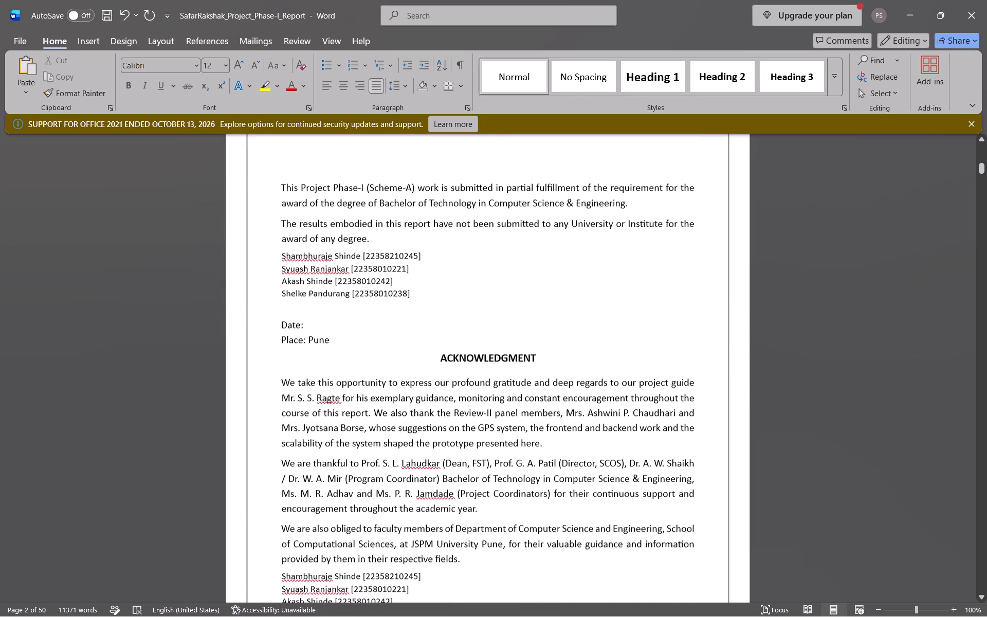
scroll(605, 269, down, 2)
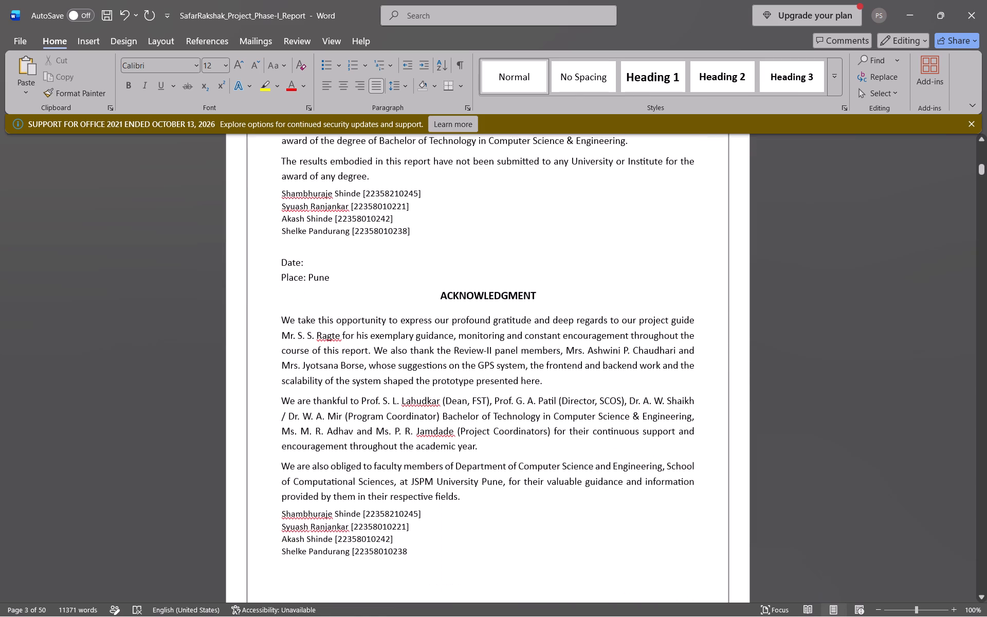
scroll(605, 269, down, 1)
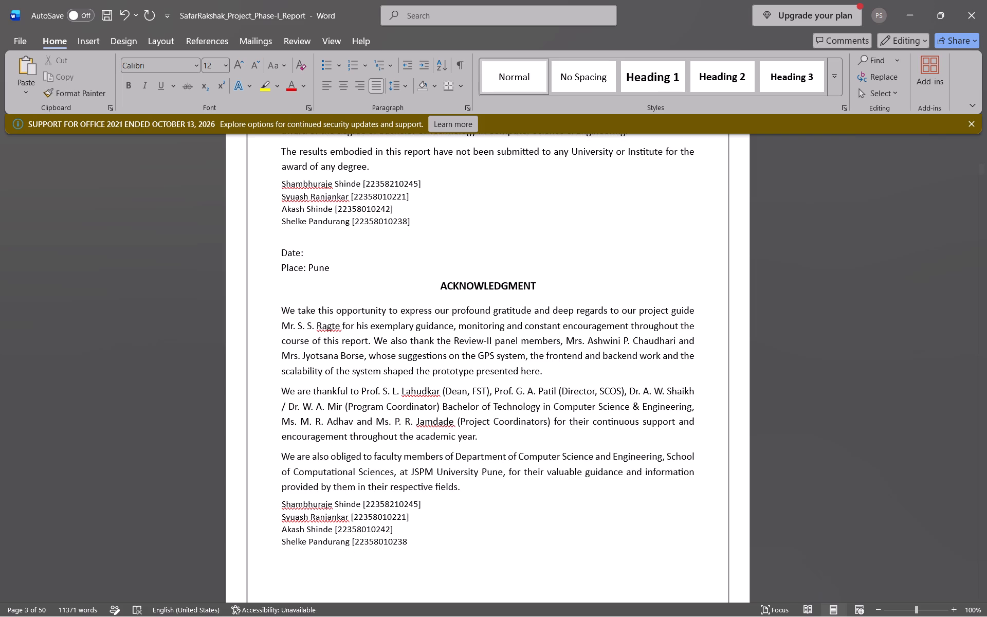
scroll(605, 269, down, 1)
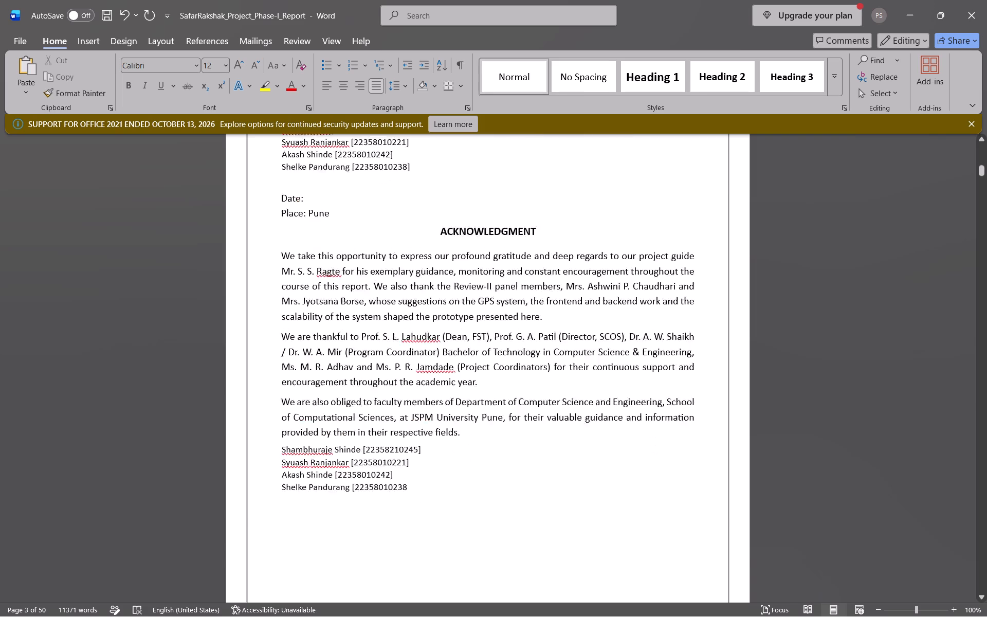
scroll(605, 269, down, 6)
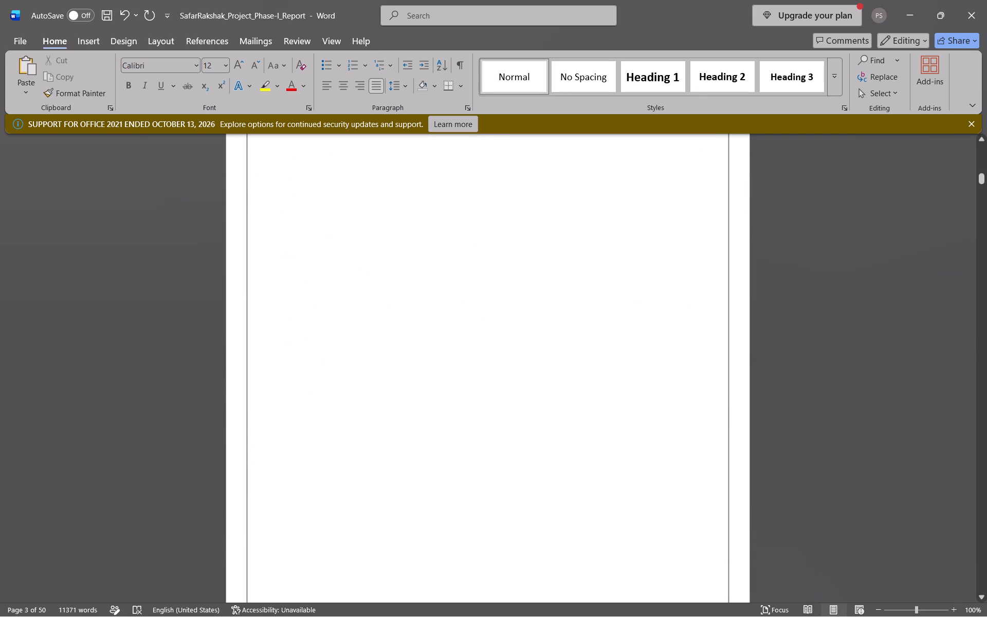
scroll(605, 269, down, 4)
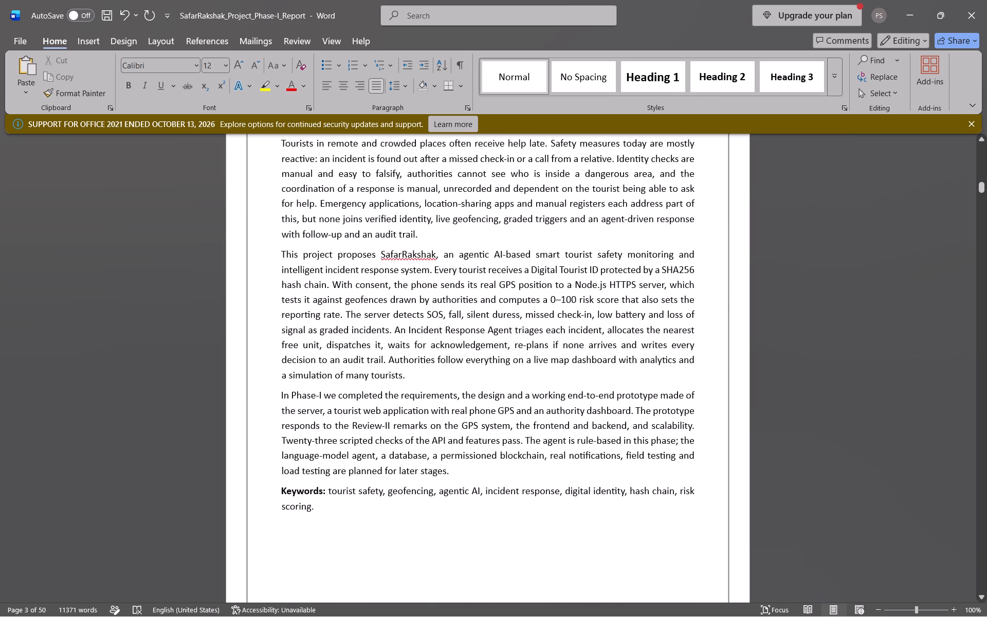
scroll(605, 269, down, 4)
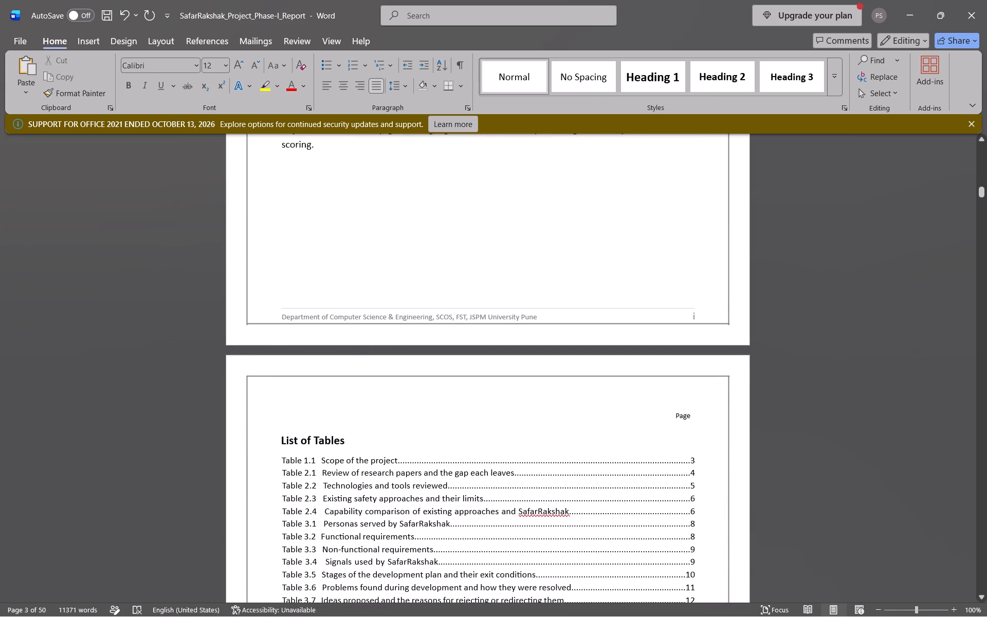
scroll(605, 269, up, 3)
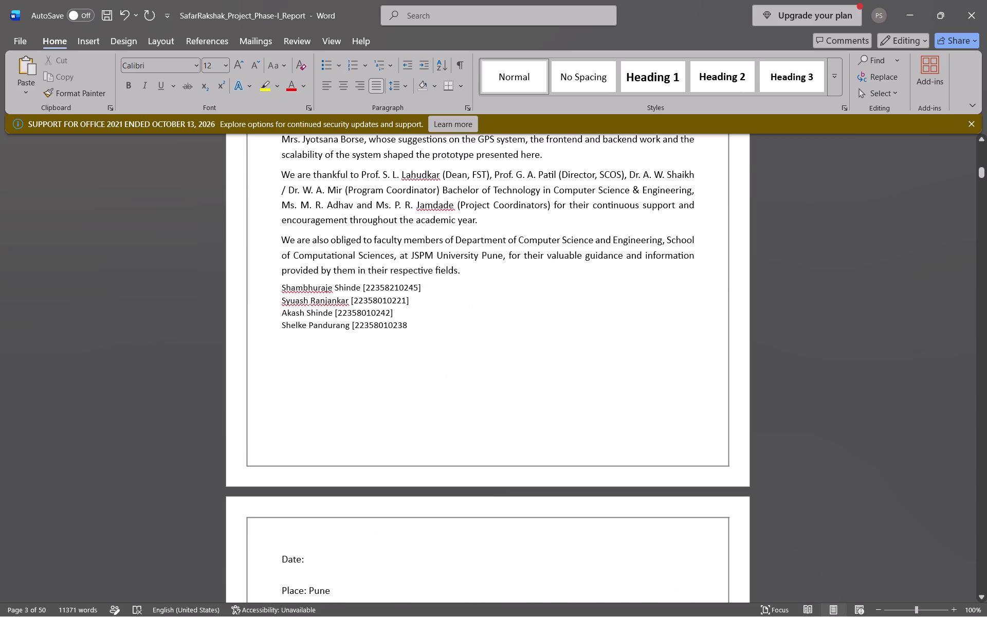
scroll(605, 269, up, 9)
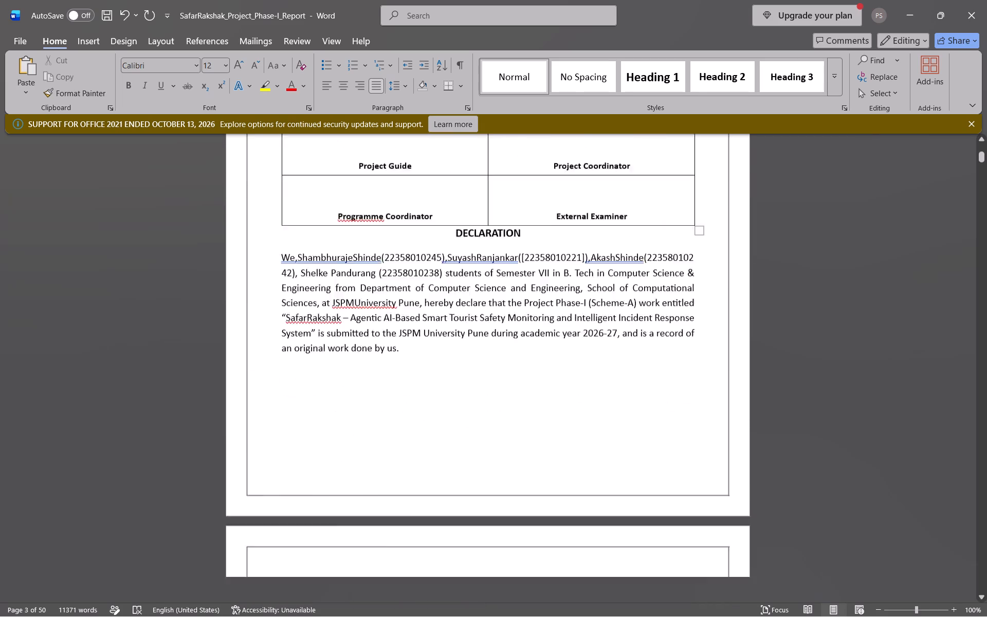
scroll(605, 269, up, 20)
scroll(605, 269, up, 7)
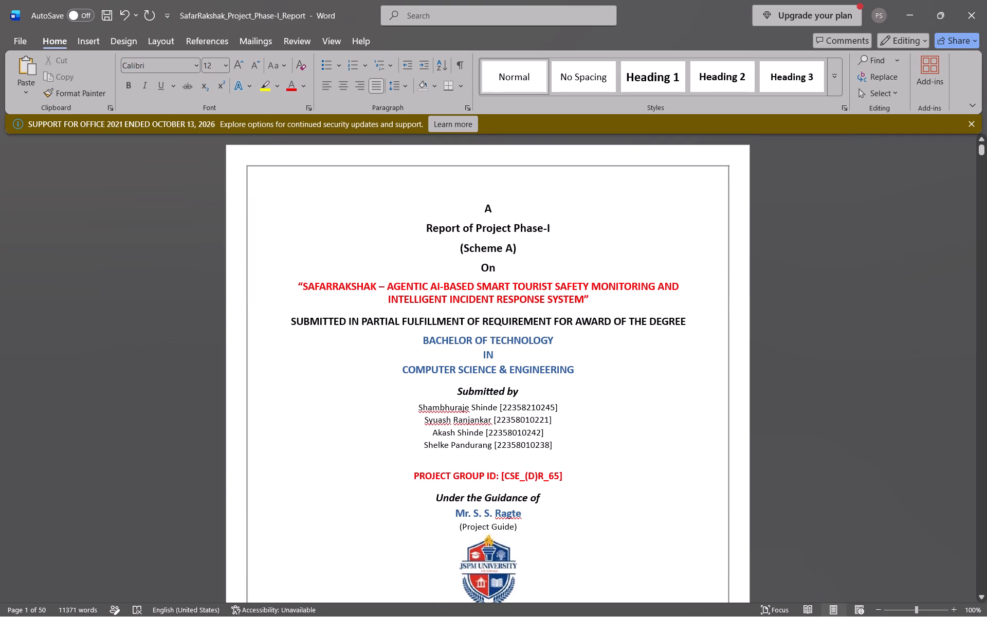
Save a copy of the report in the Downloads folder as a Word Document named SafarRakshak_Project_Phase-I_Report26.
click(19, 42)
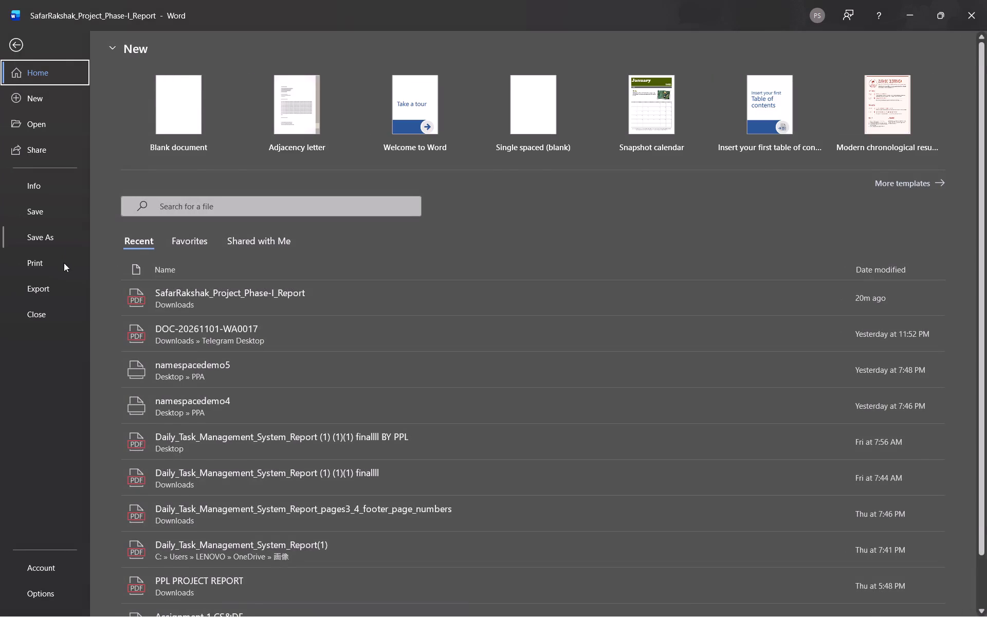
click(61, 239)
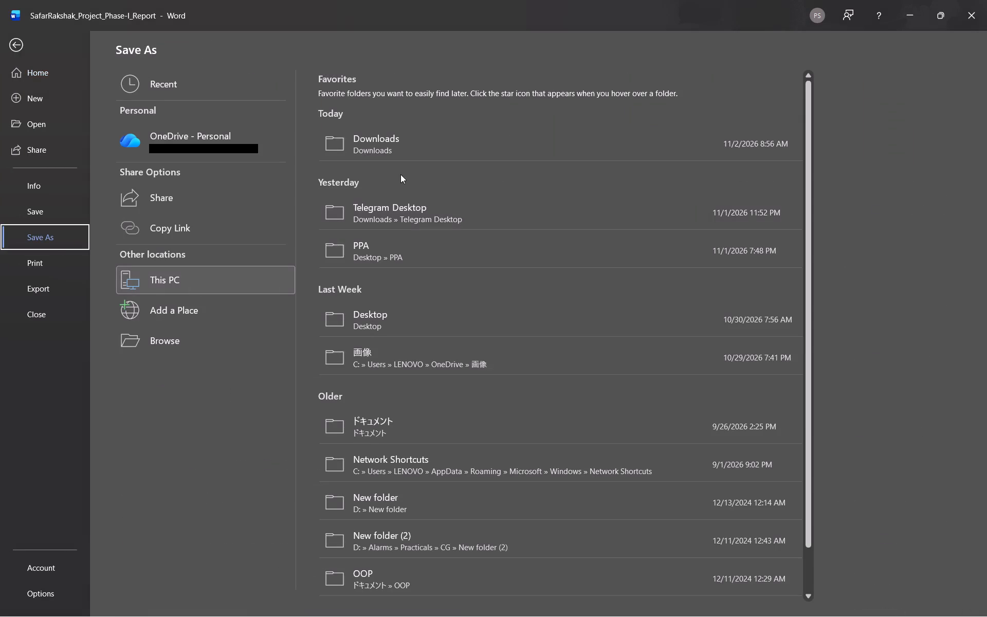
click(410, 154)
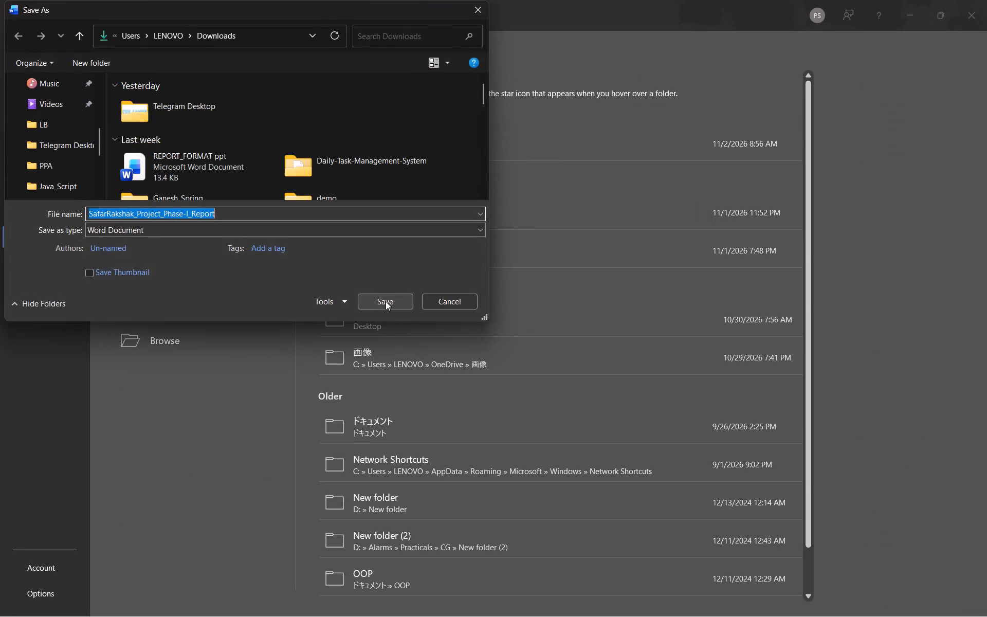
key(Right)
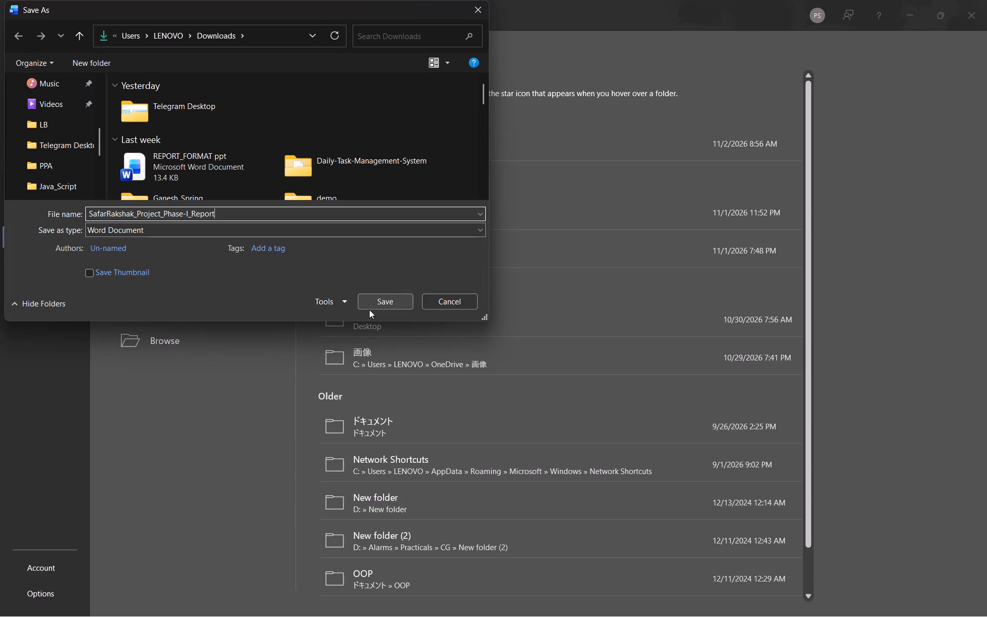
click(264, 211)
text(26)
scroll(48, 141, up, 2)
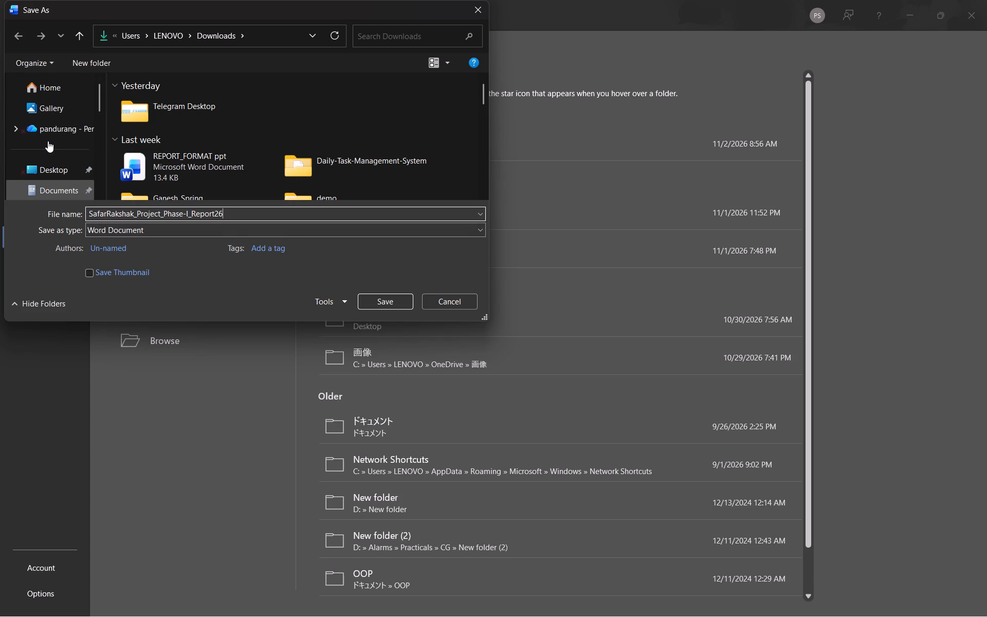
scroll(48, 141, down, 1)
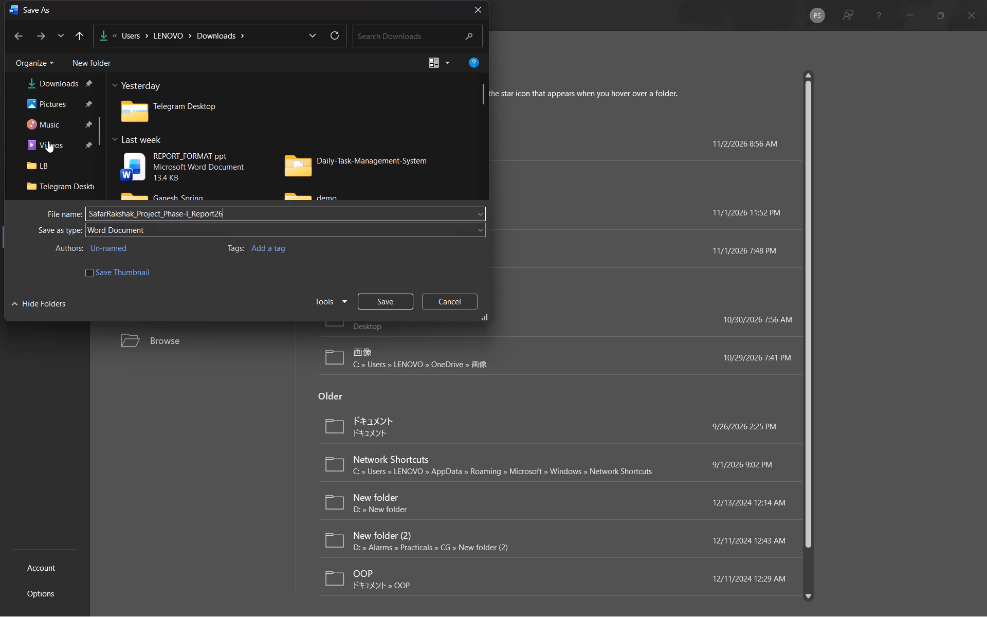
scroll(48, 141, down, 2)
click(53, 86)
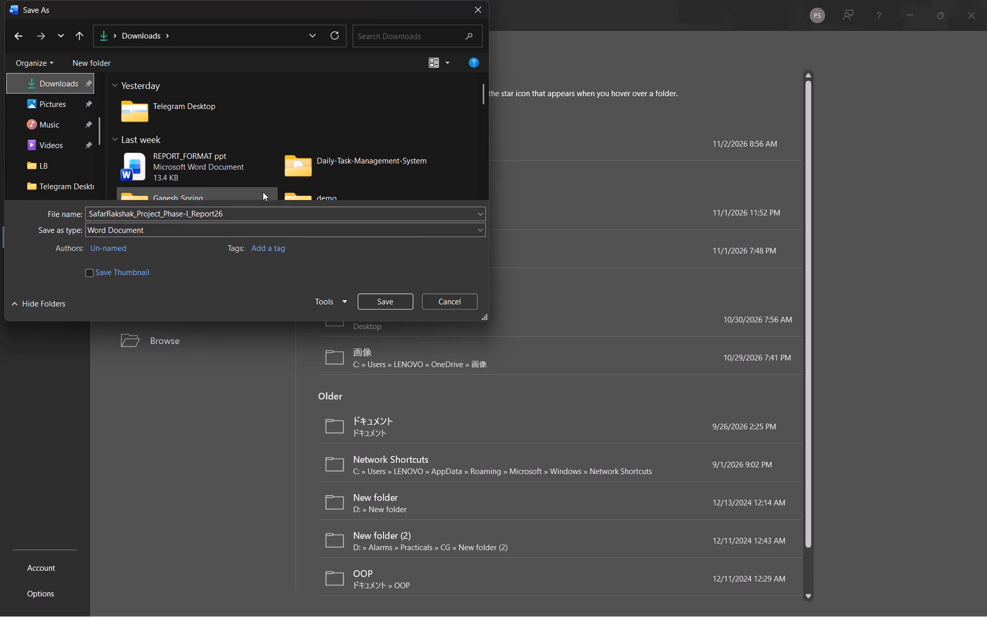
click(381, 303)
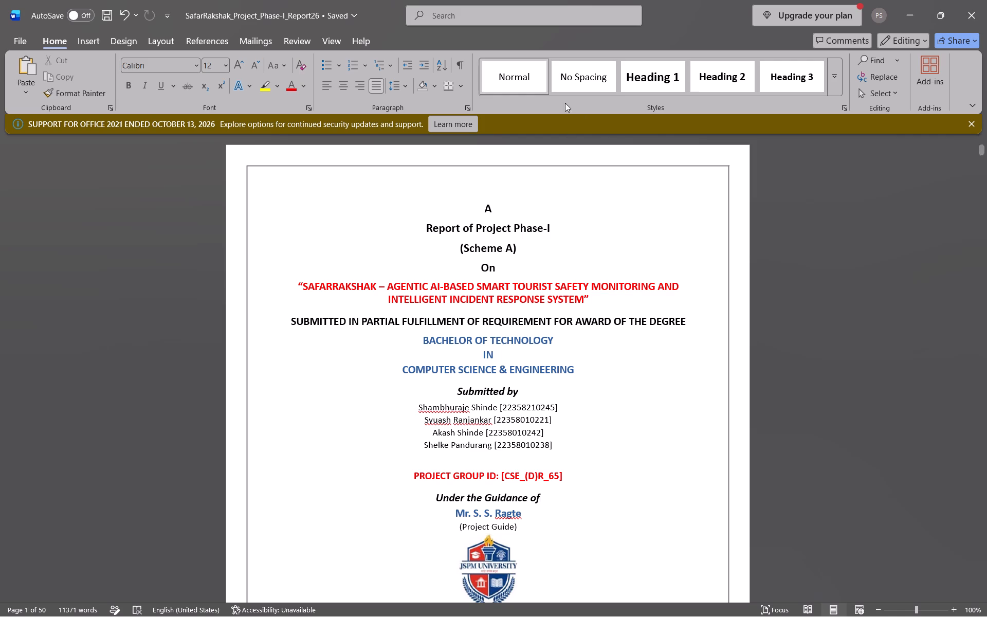
Close the SafarRakshak_Project_Phase-I_Report26 document in Word and the File Explorer window behind it to return to the desktop.
click(902, 6)
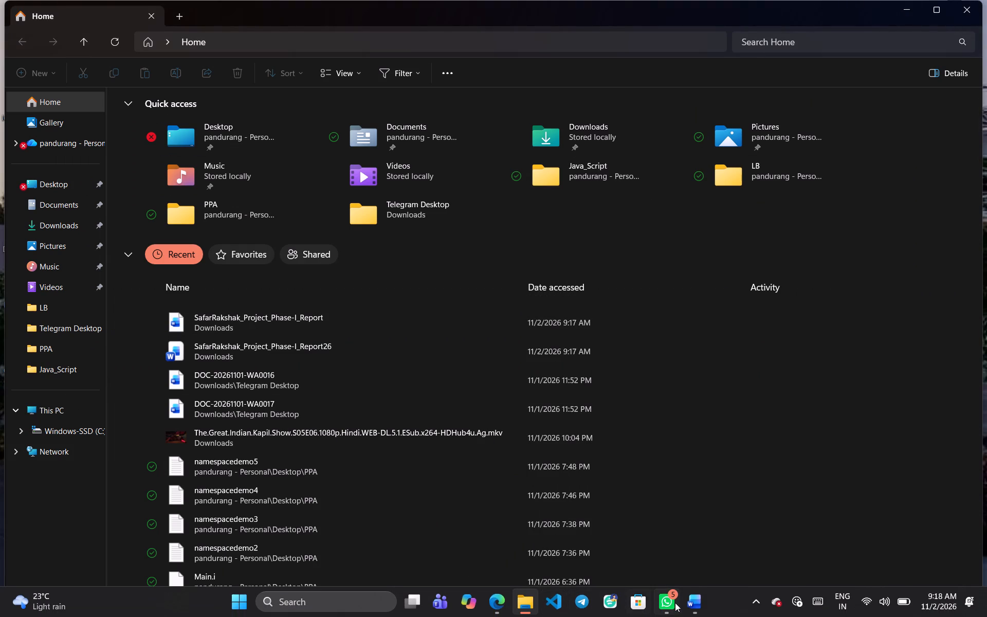
click(687, 600)
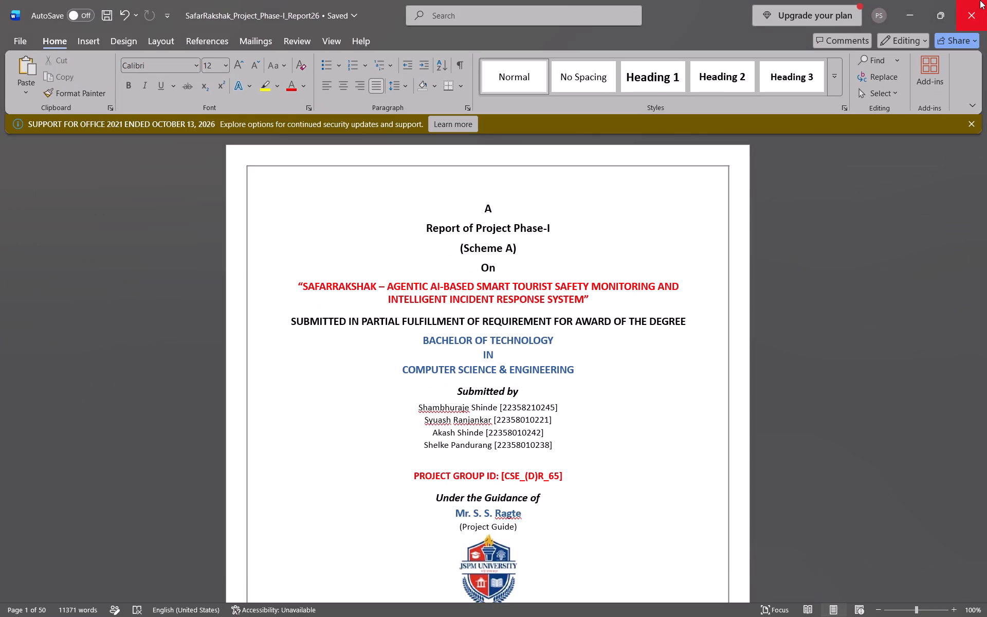
click(971, 13)
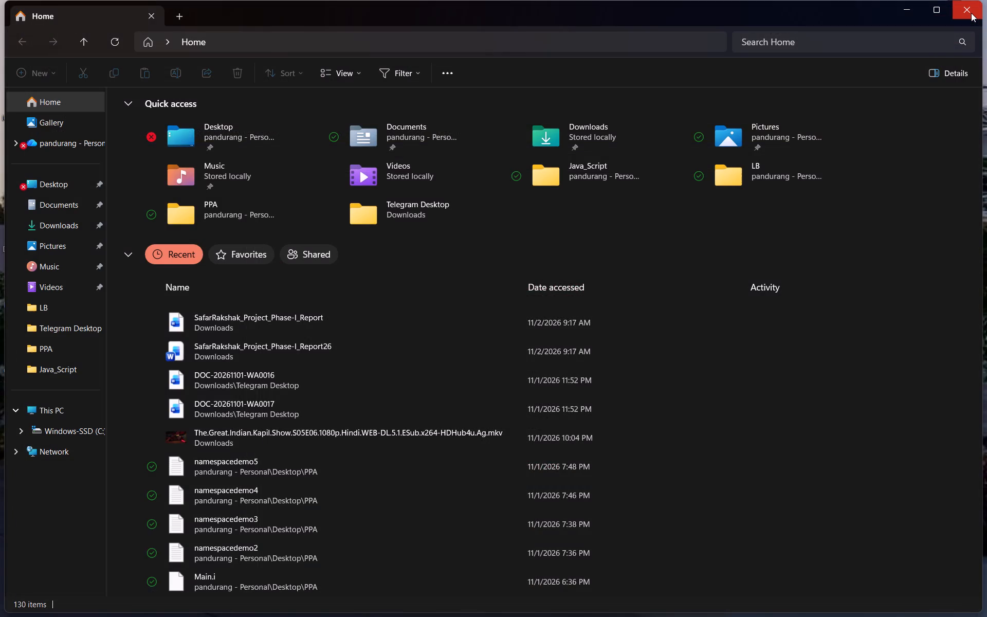
click(971, 13)
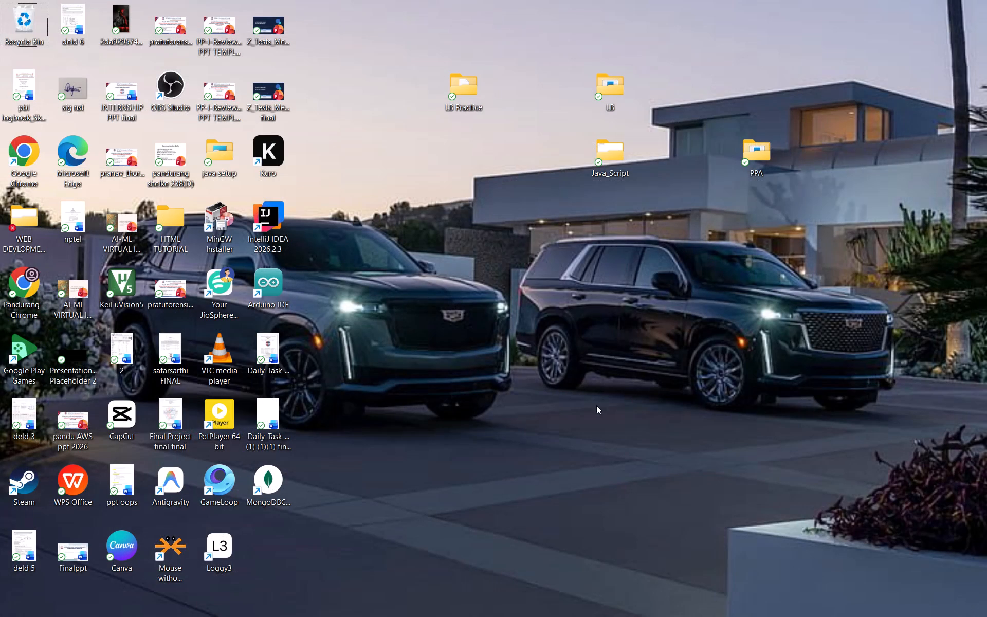
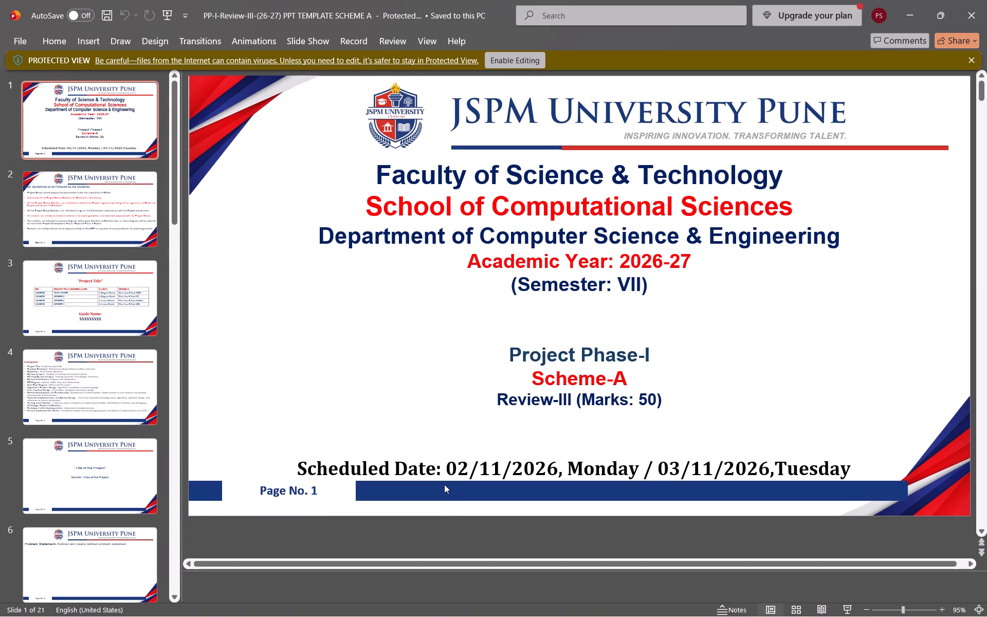
Look through the slide thumbnails of the Review-III template from the title slide to the closing Thank You slide.
scroll(32, 304, down, 2)
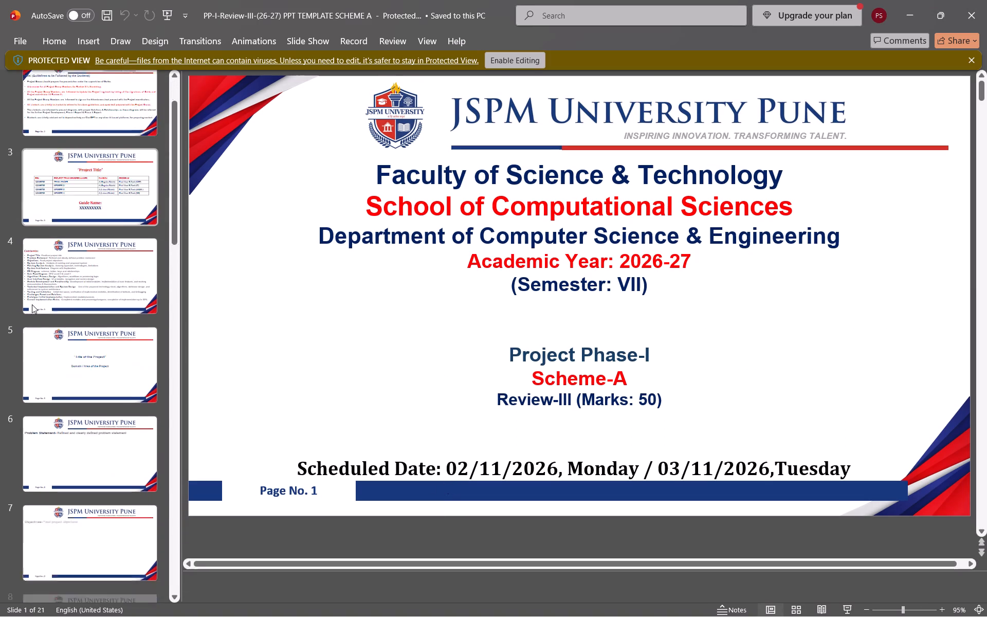
scroll(32, 304, down, 10)
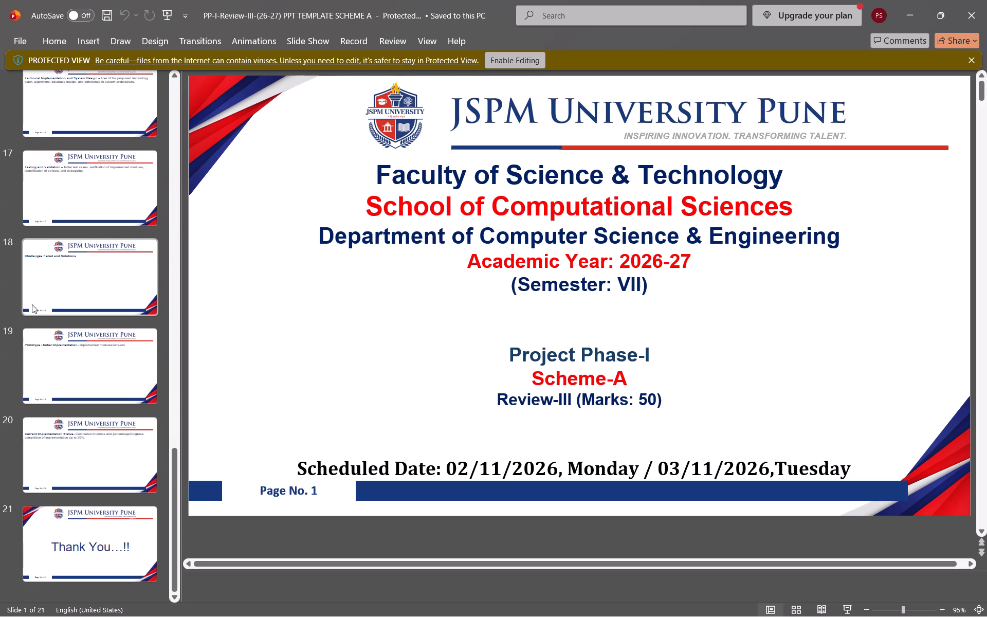
scroll(32, 304, up, 18)
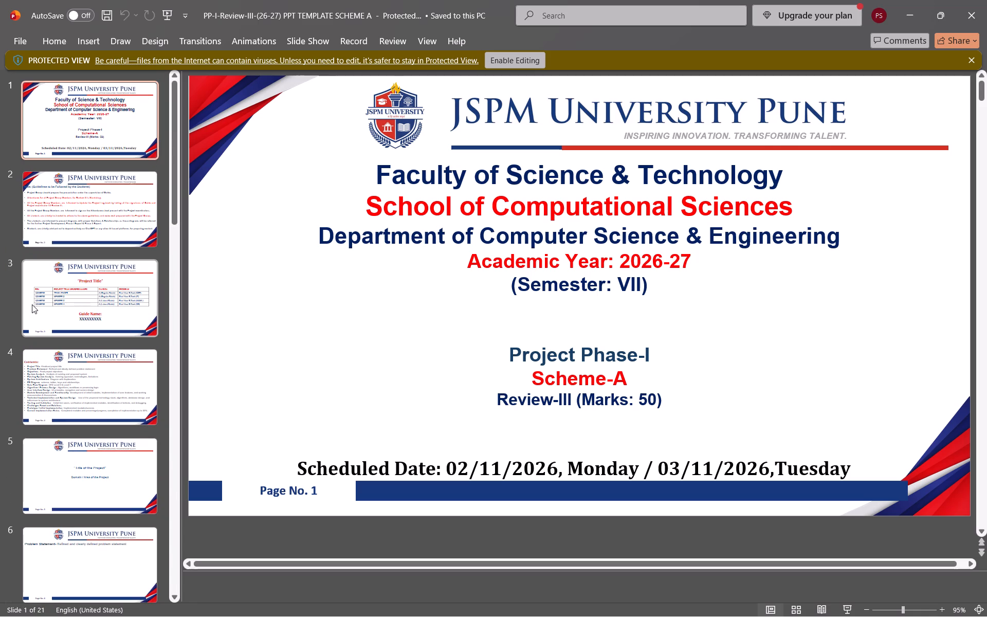
scroll(32, 304, down, 8)
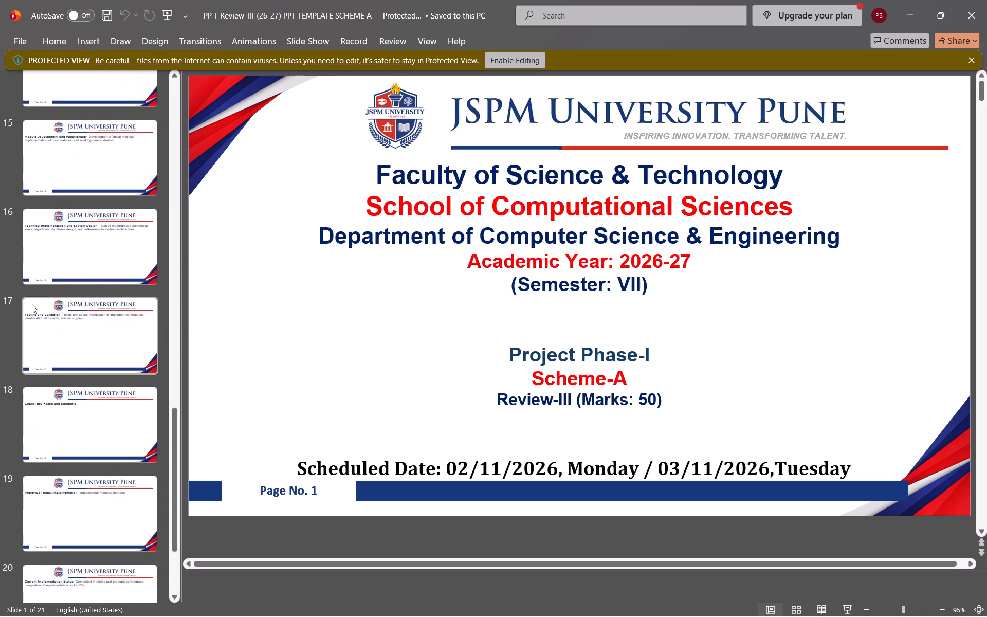
scroll(32, 304, down, 11)
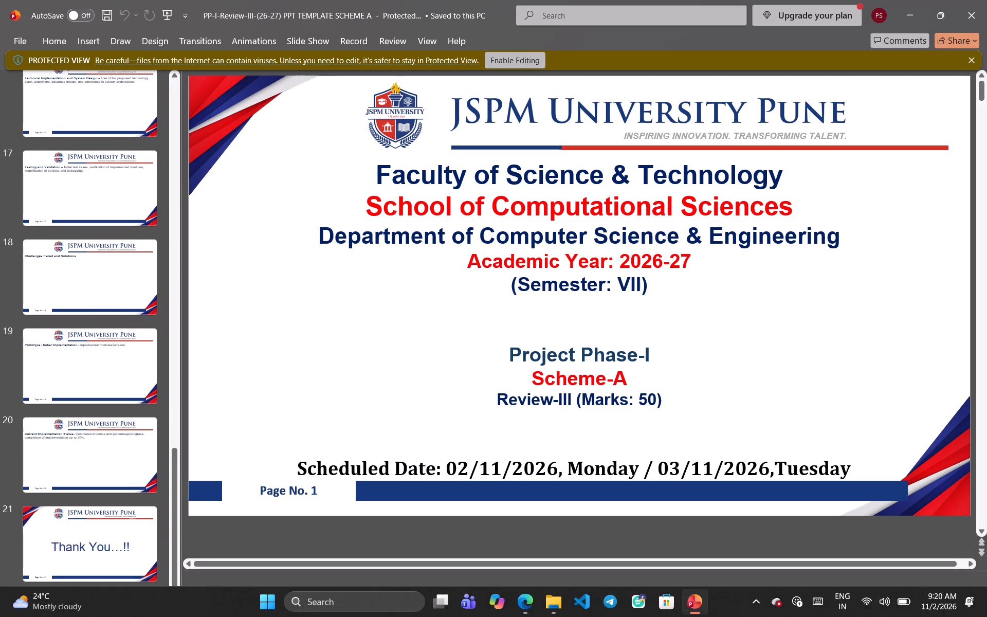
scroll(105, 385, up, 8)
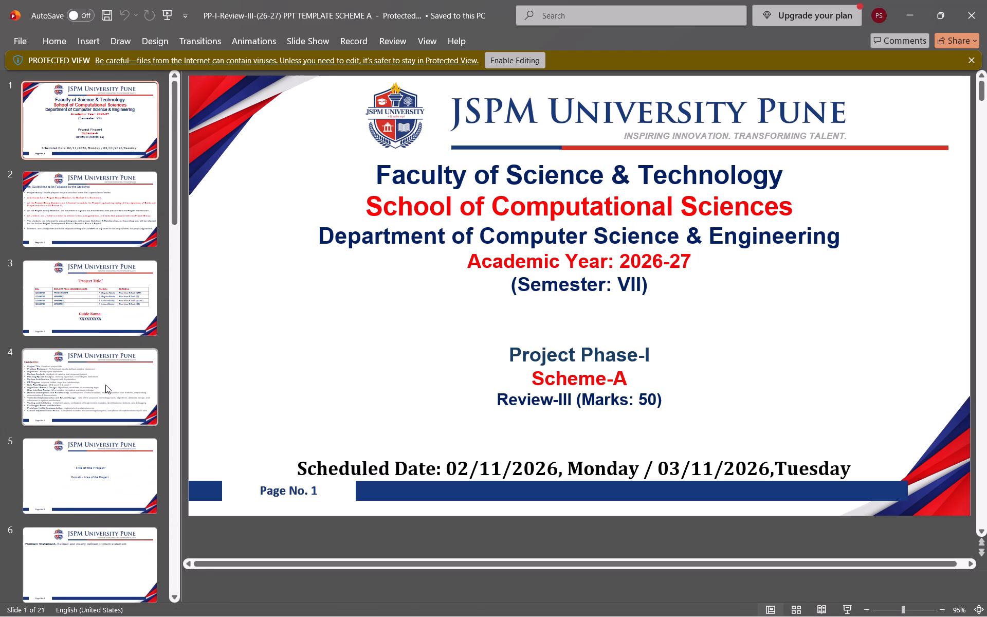
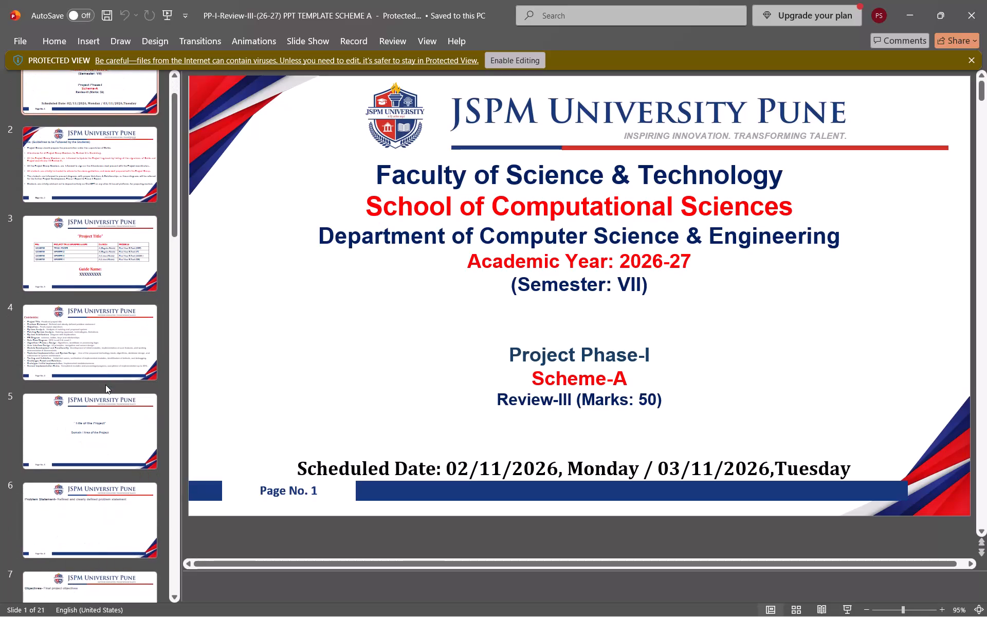
Review the guidelines slide, go to the Project Title slide, and enable editing of the protected presentation.
click(82, 175)
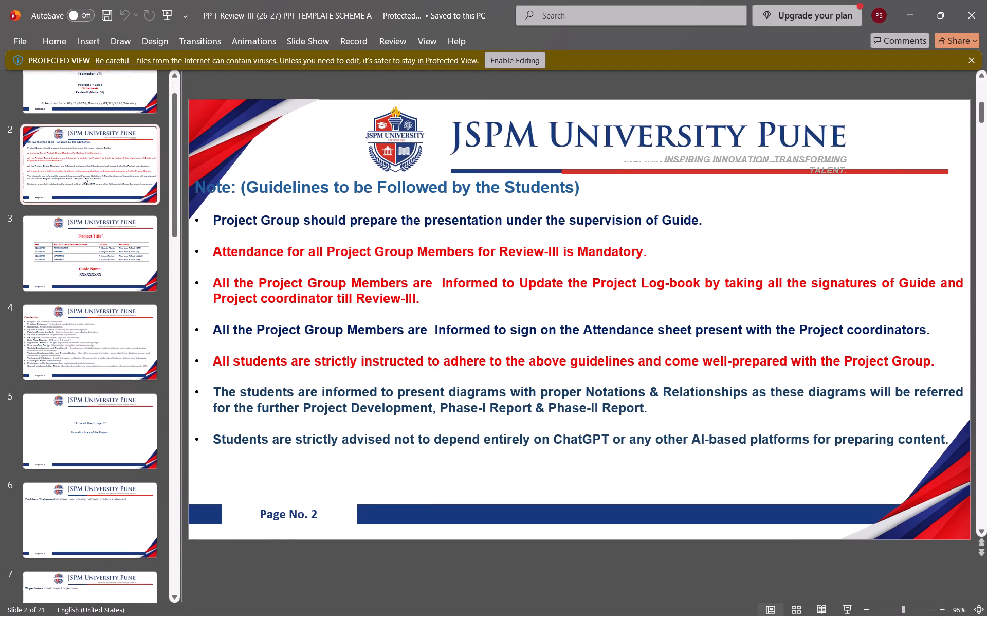
click(71, 253)
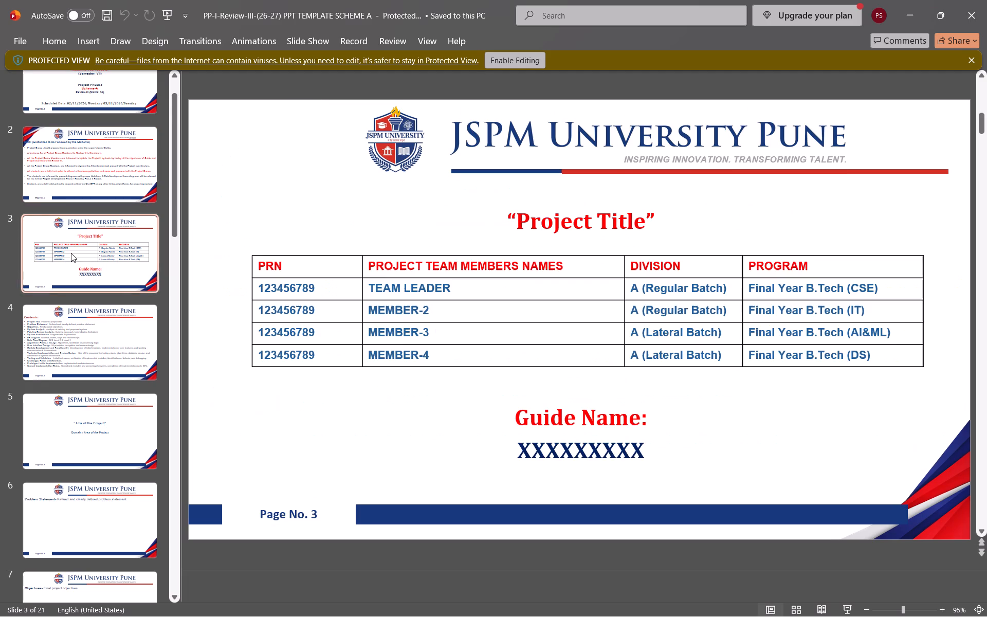
click(318, 291)
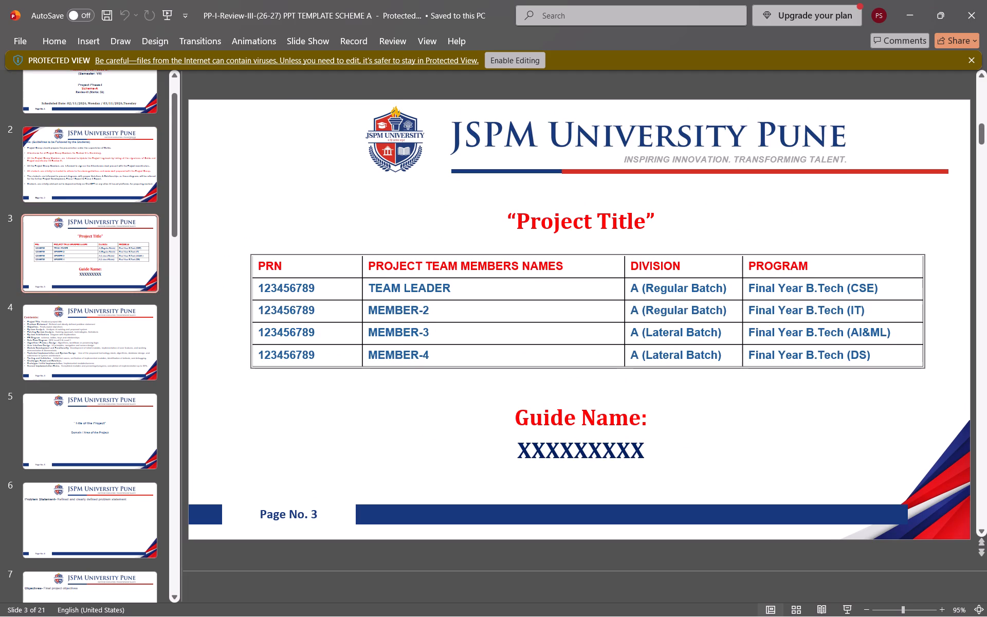
click(318, 291)
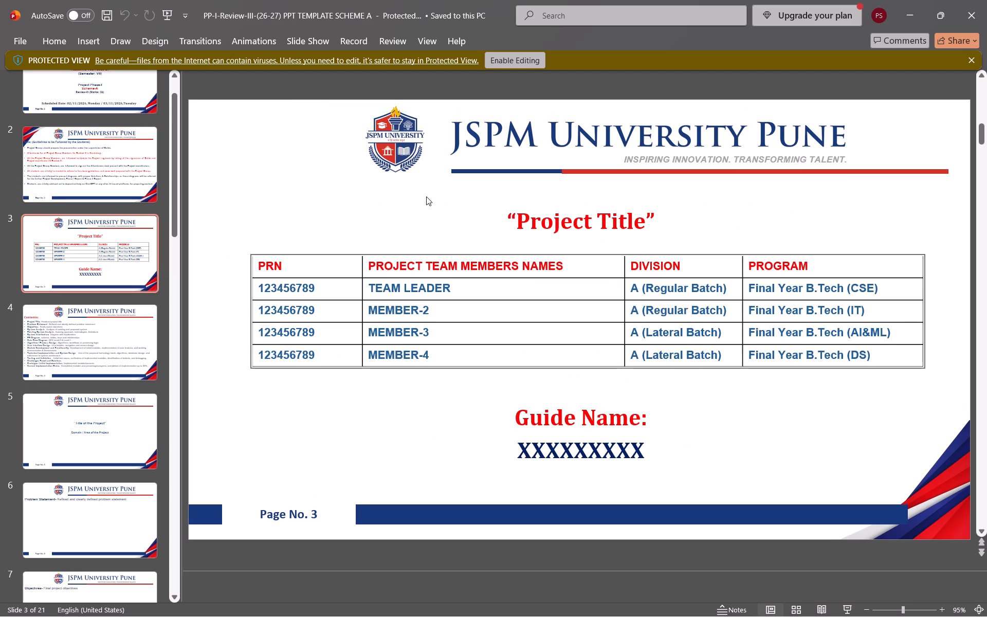
click(530, 58)
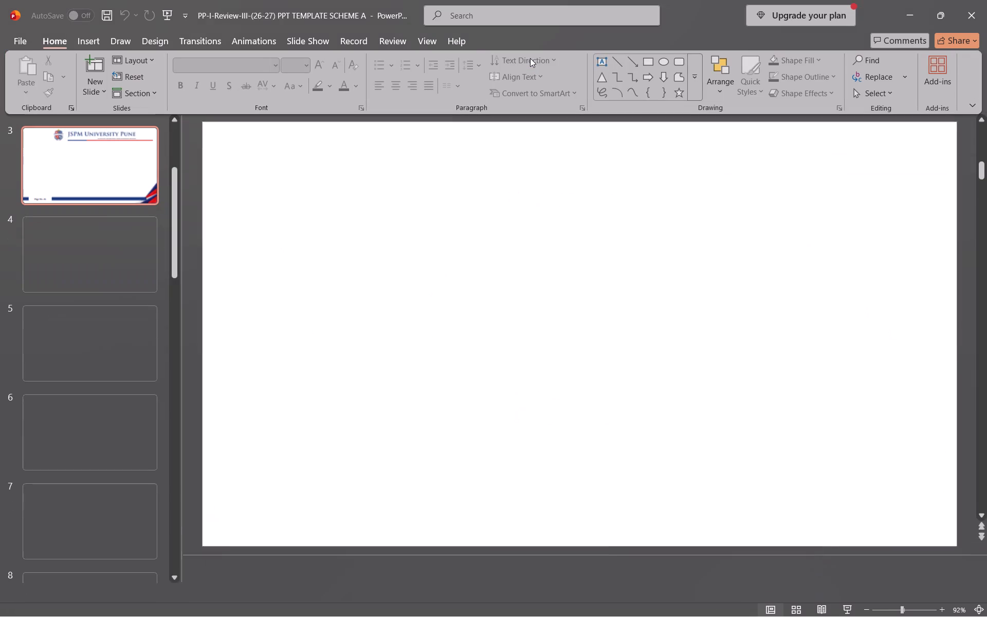
Replace the placeholder PRN in the TEAM LEADER row of the team table with the leader's own PRN.
click(328, 314)
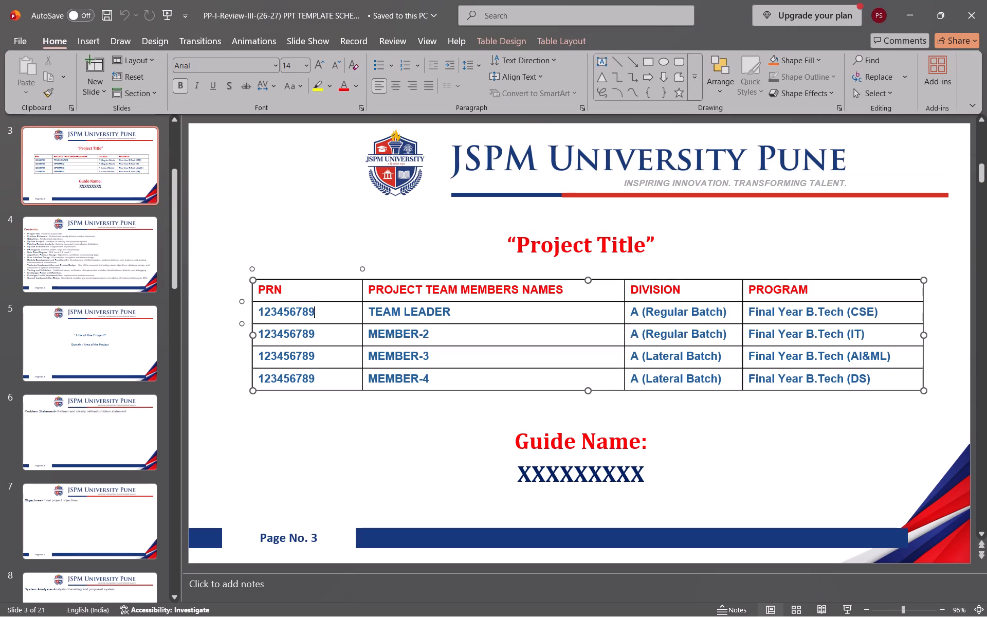
key(BackSpace)
key(BackSpace)
key(BackSpace)
key(BackSpace)
key(BackSpace)
key(BackSpace)
key(BackSpace)
key(BackSpace)
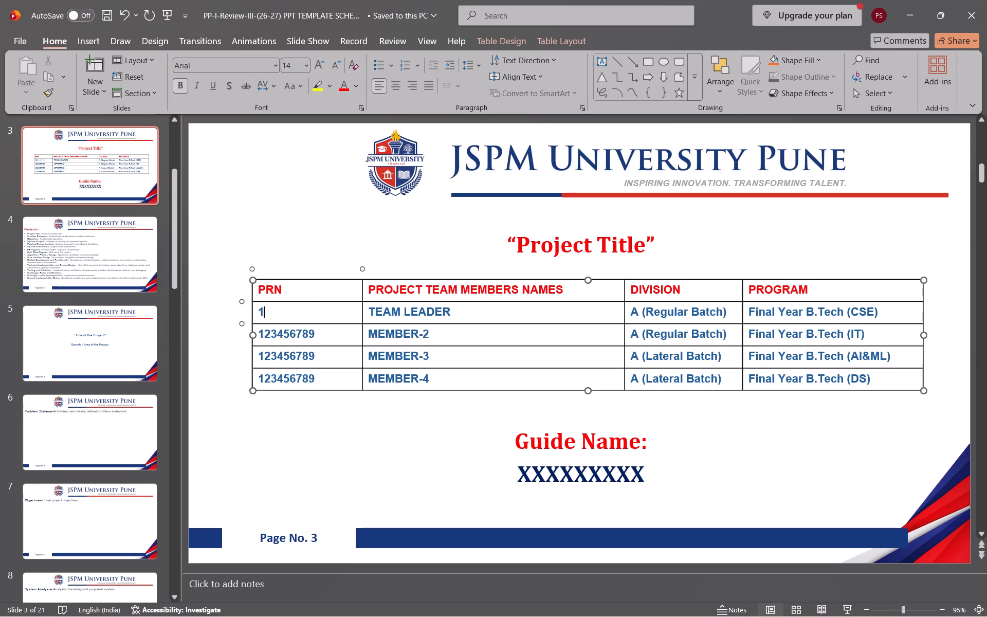
key(BackSpace)
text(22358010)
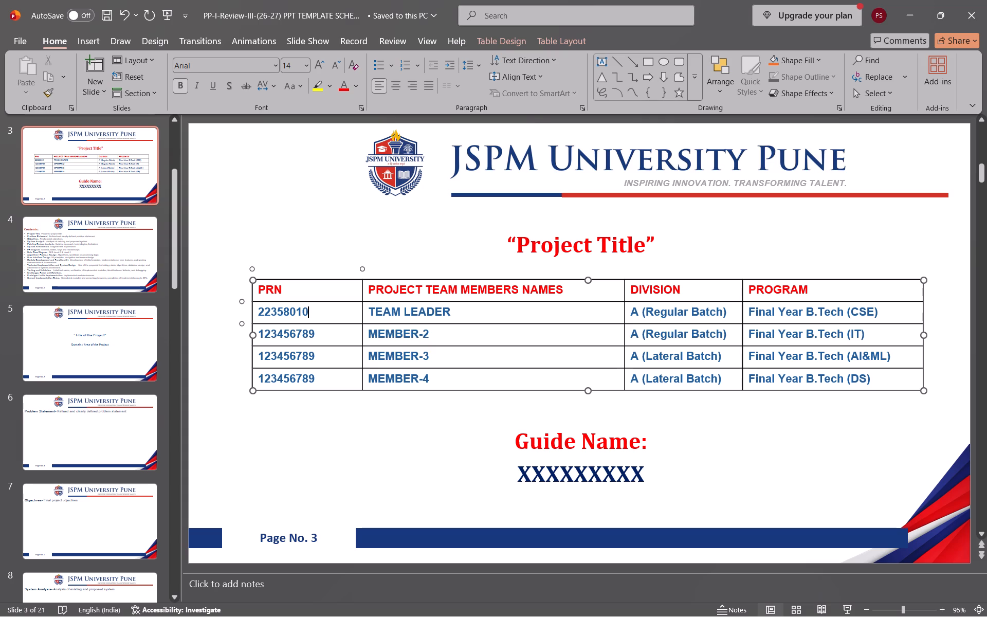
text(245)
Replace the TEAM LEADER placeholder in the member names column with the leader's first and last name.
click(452, 312)
key(BackSpace)
key(BackSpace)
key(BackSpace)
key(BackSpace)
key(BackSpace)
key(BackSpace)
key(BackSpace)
key(BackSpace)
key(BackSpace)
key(BackSpace)
key(BackSpace)
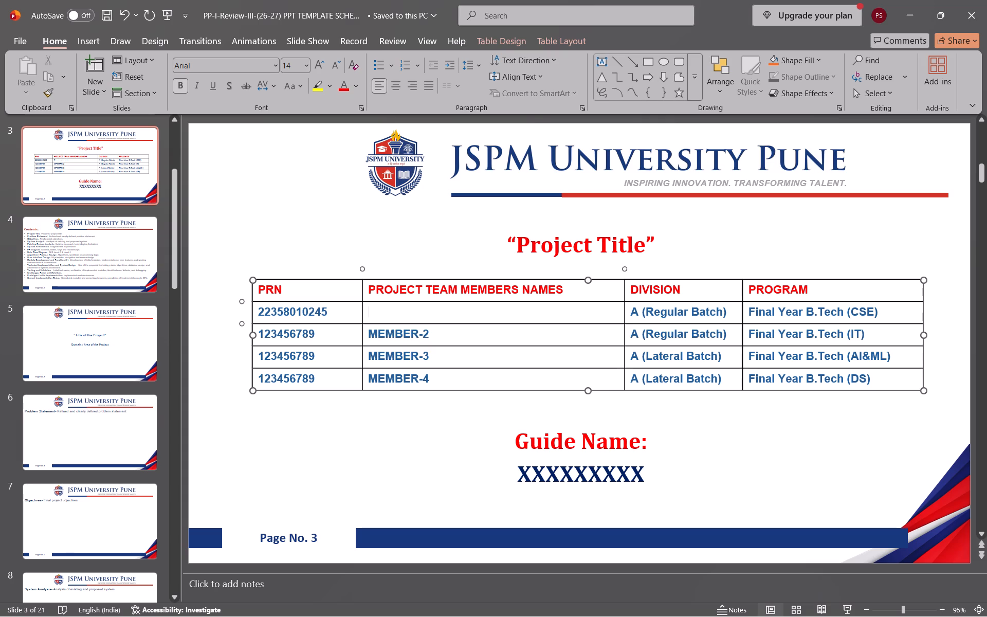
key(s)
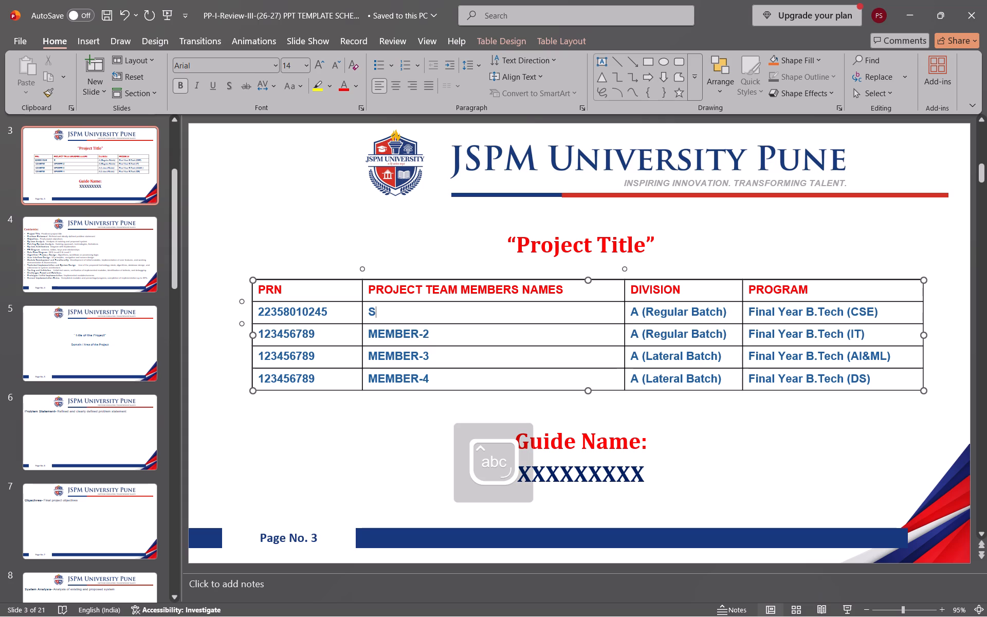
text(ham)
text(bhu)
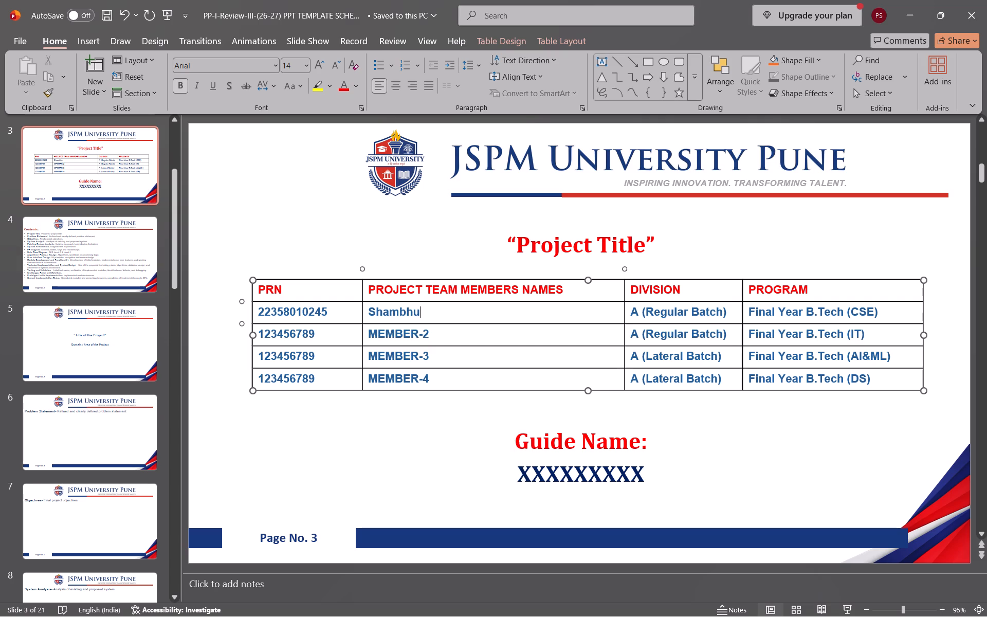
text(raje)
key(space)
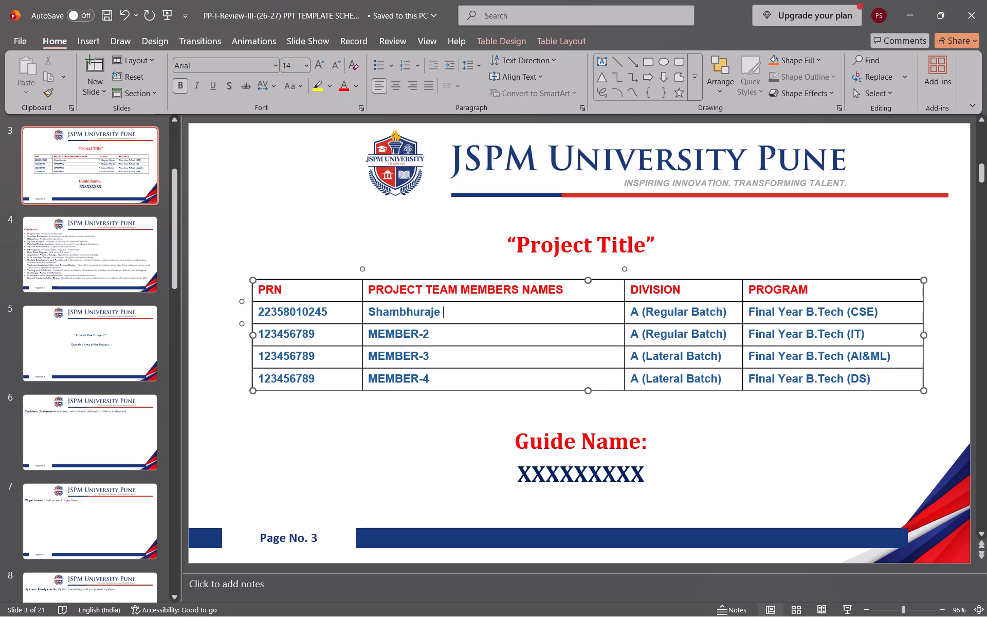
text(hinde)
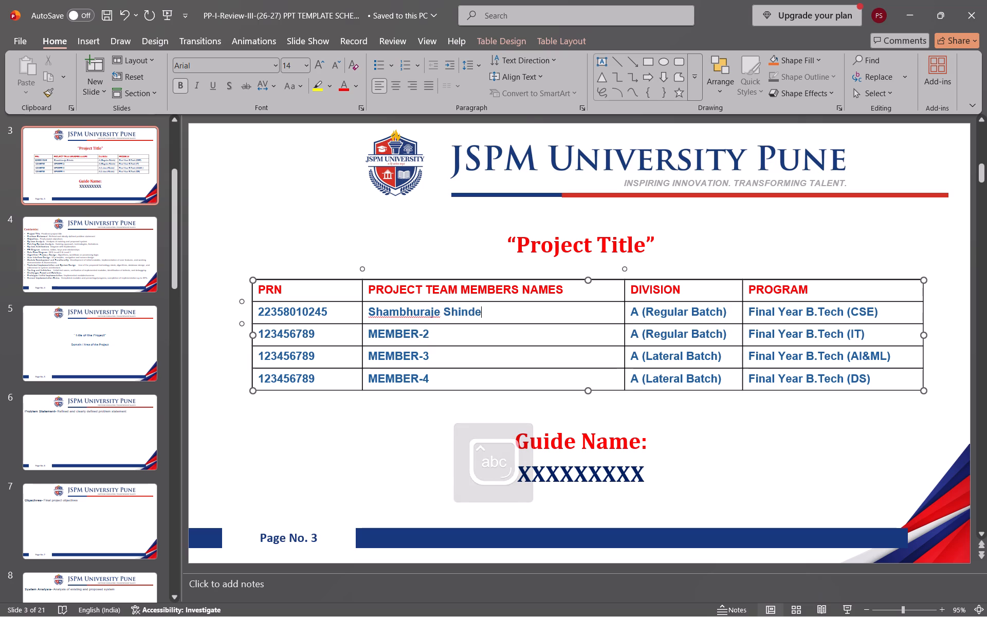
Set the division letter to a capital D for all four members in the Division column.
click(638, 312)
key(BackSpace)
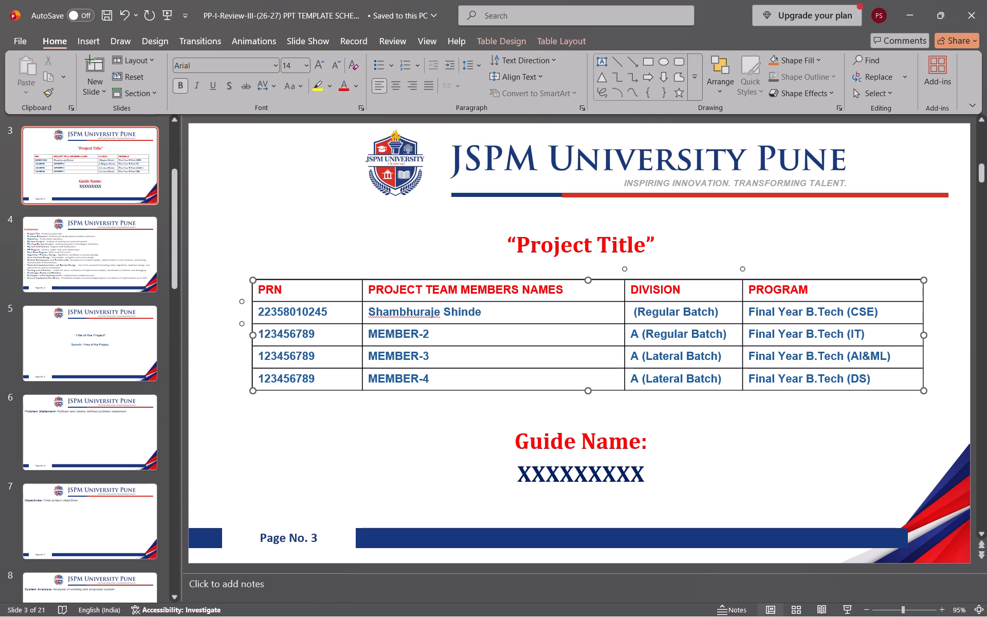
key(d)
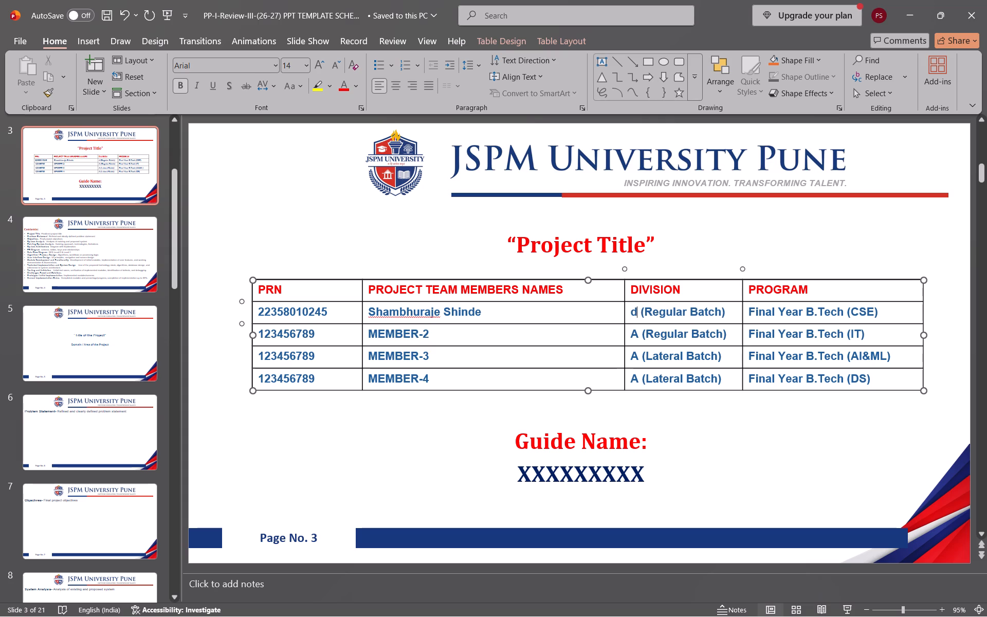
key(Down)
key(BackSpace)
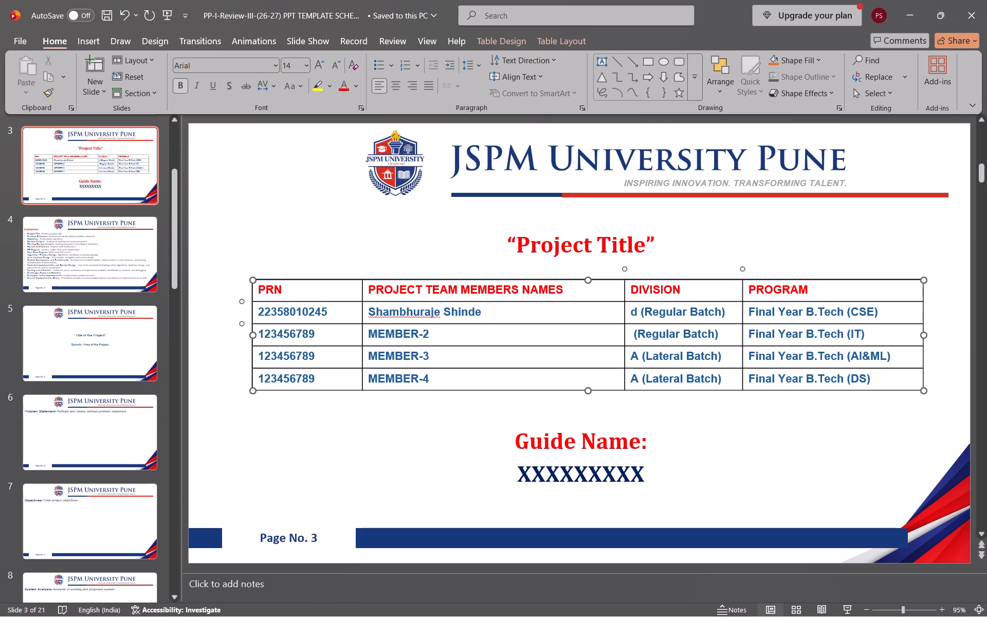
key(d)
key(Down)
key(BackSpace)
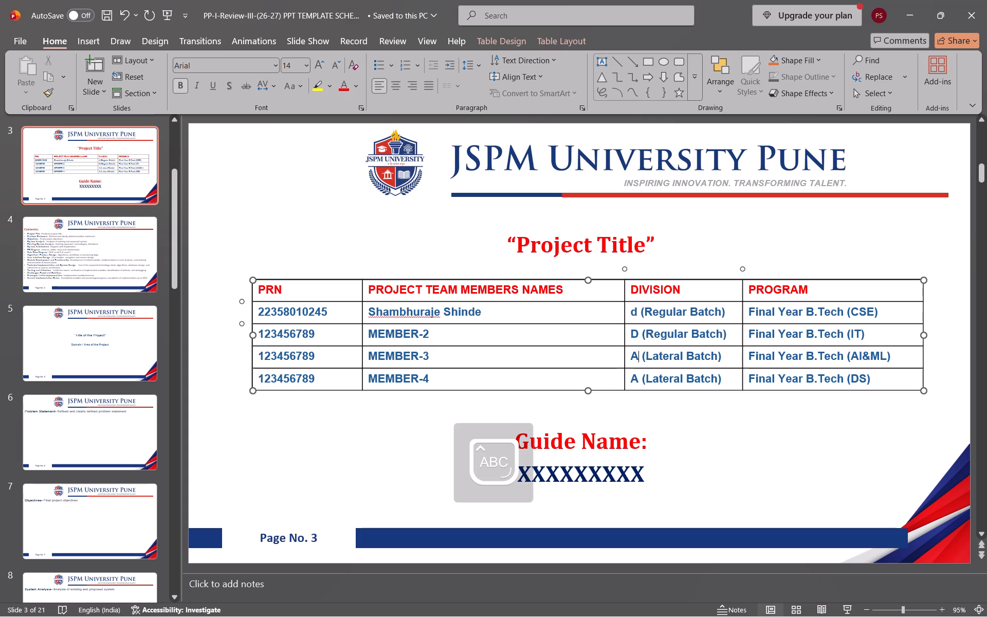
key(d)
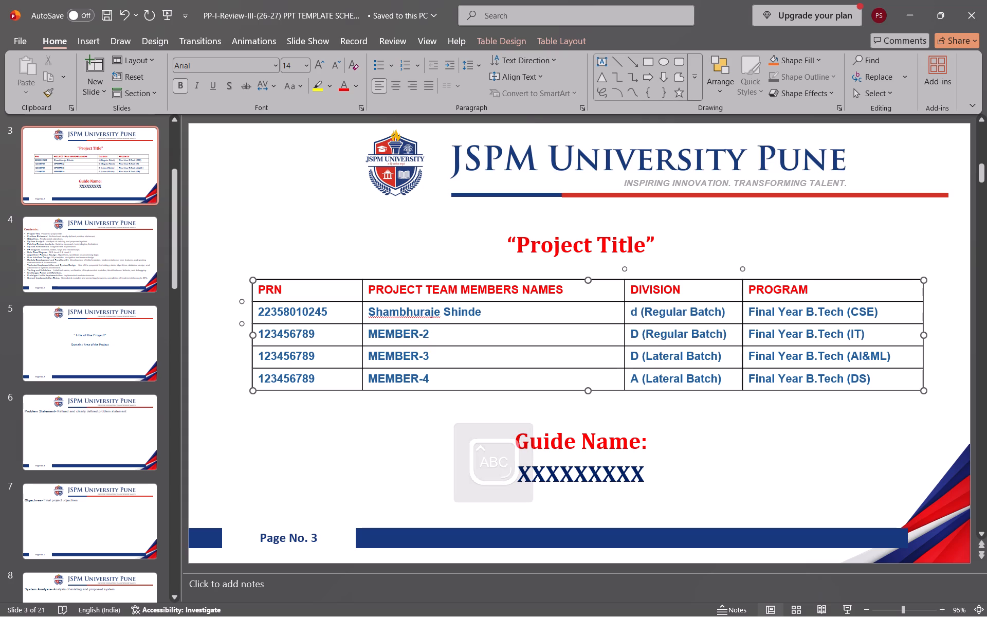
key(Down)
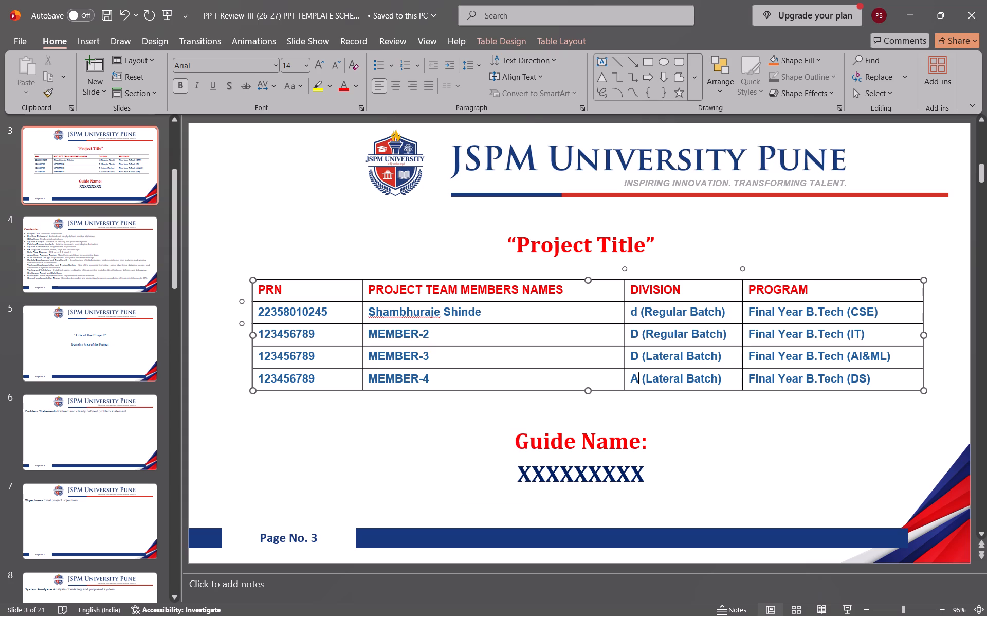
key(BackSpace)
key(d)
key(Up)
key(Up)
key(Up)
key(BackSpace)
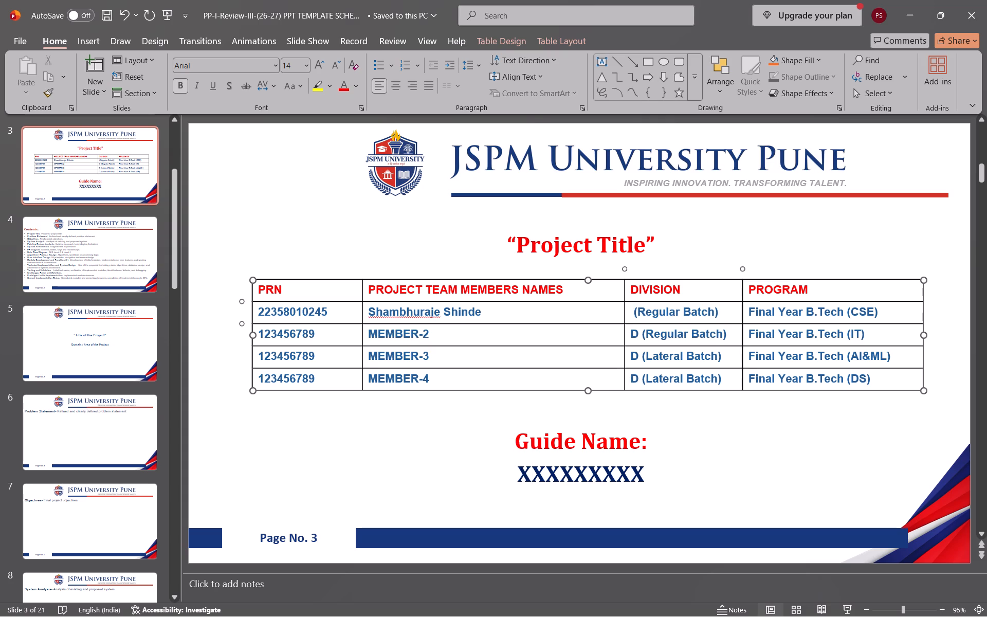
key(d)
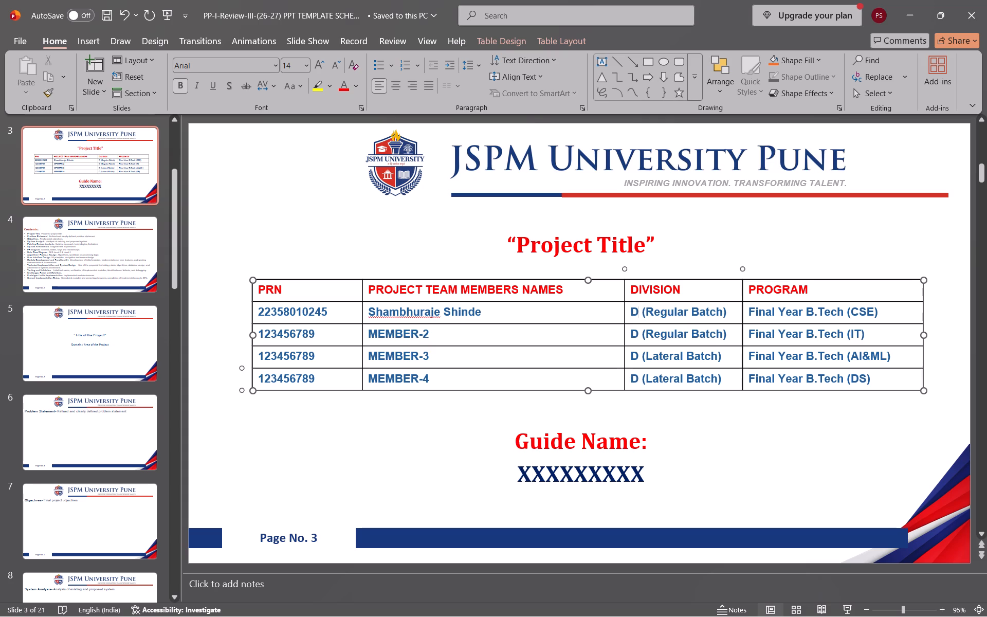
Set the batch in the MEMBER-3 row's division cell to Regular.
click(718, 356)
click(683, 355)
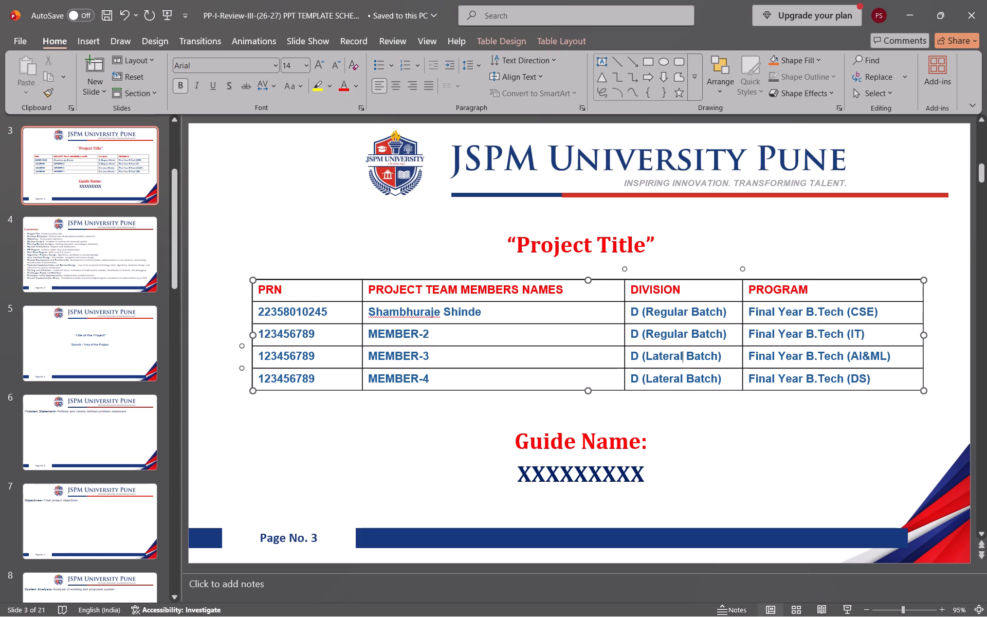
key(BackSpace)
key(BackSpace)
key(BackSpace)
key(BackSpace)
key(BackSpace)
key(BackSpace)
key(BackSpace)
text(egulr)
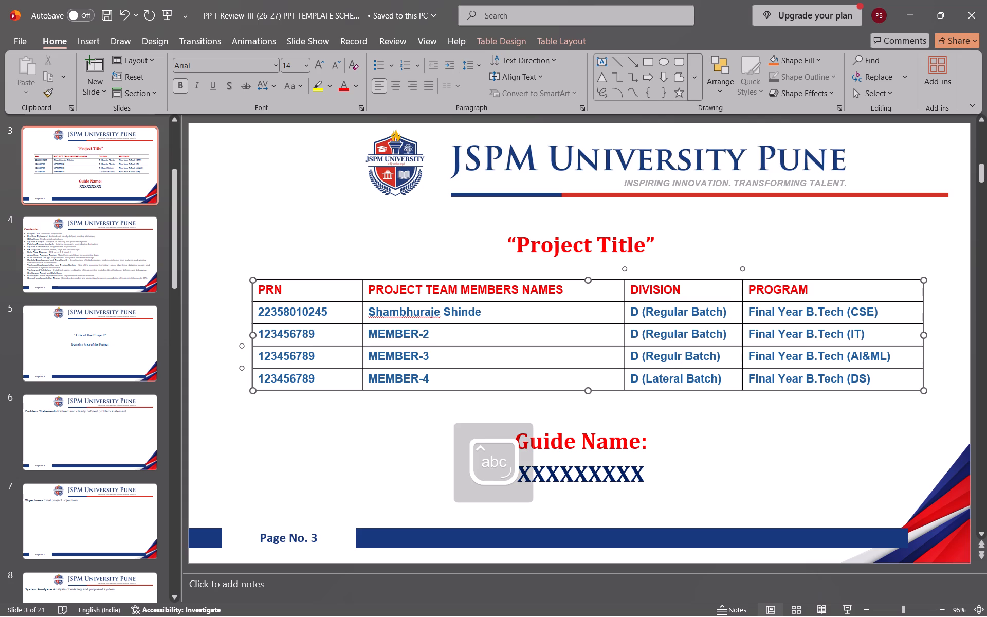
Set the batch in the MEMBER-4 row's division cell to Regular.
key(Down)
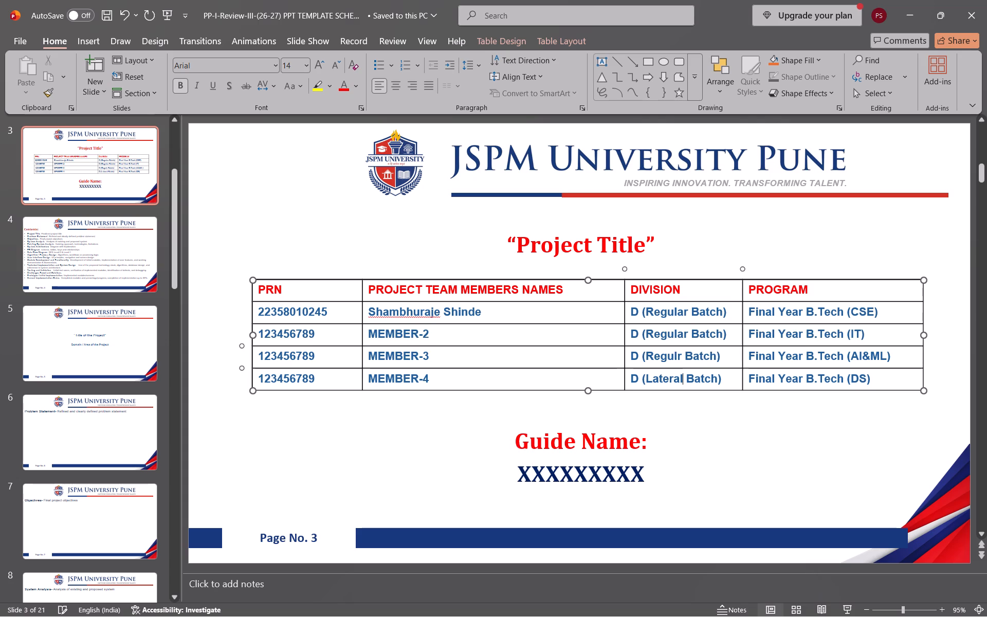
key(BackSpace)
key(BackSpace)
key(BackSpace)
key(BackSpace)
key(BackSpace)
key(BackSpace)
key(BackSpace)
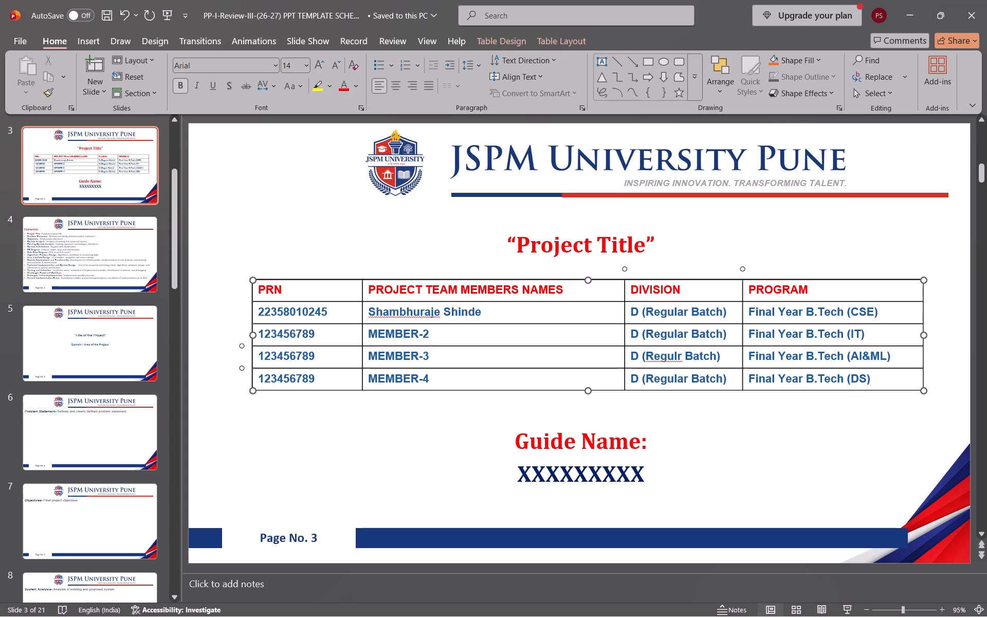
Set the branch in the MEMBER-2 row's program cell to CSE.
click(860, 332)
key(BackSpace)
key(BackSpace)
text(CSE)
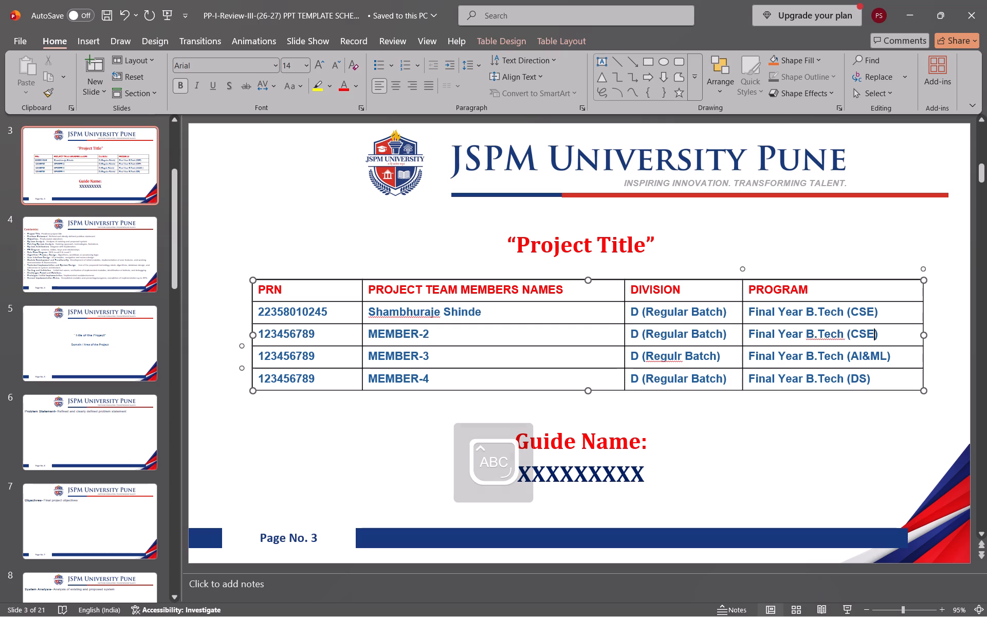
Set the branch in the MEMBER-3 row's program cell to CSE.
click(883, 356)
key(Right)
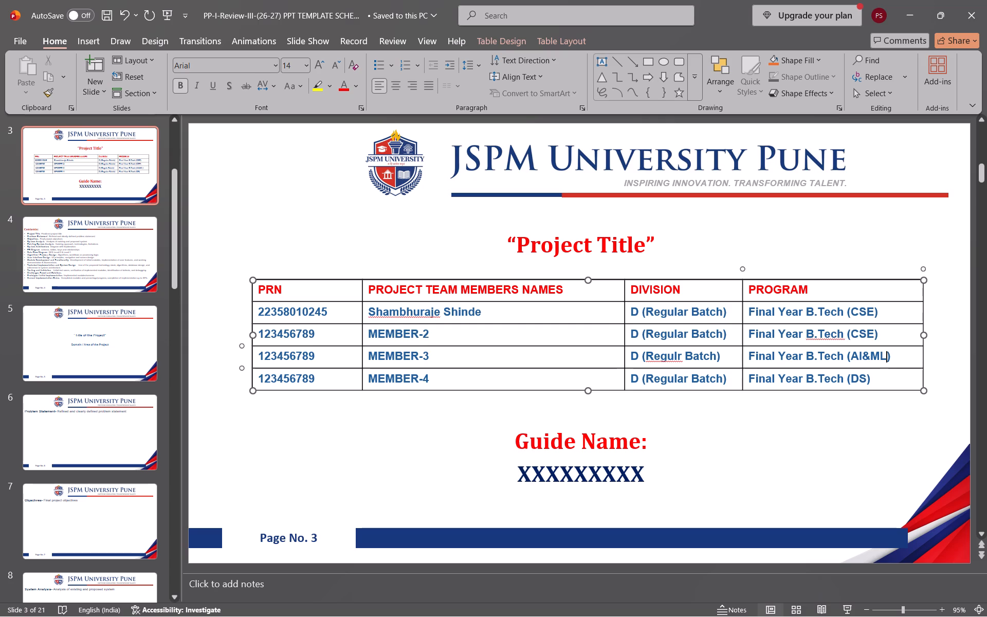
key(BackSpace)
key(BackSpace)
key(BackSpace)
key(BackSpace)
key(BackSpace)
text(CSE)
Set the branch in the MEMBER-4 row's program cell to CSE.
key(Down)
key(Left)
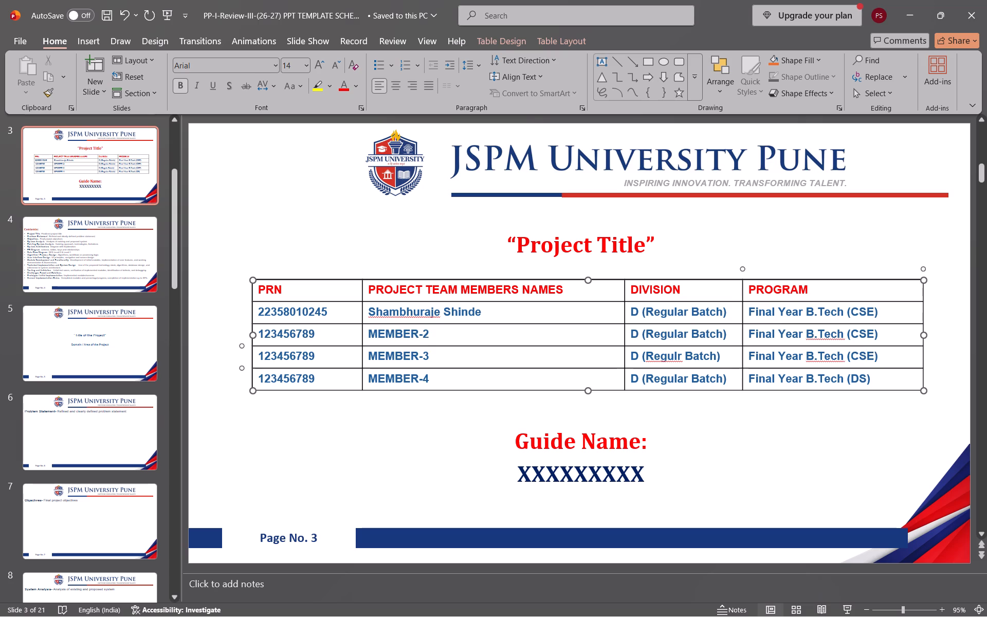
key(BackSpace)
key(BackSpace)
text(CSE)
Copy the first member's PRN over the placeholder PRNs in the MEMBER-2, MEMBER-3 and MEMBER-4 rows.
drag(333, 312, 263, 317)
key(ctrl+c)
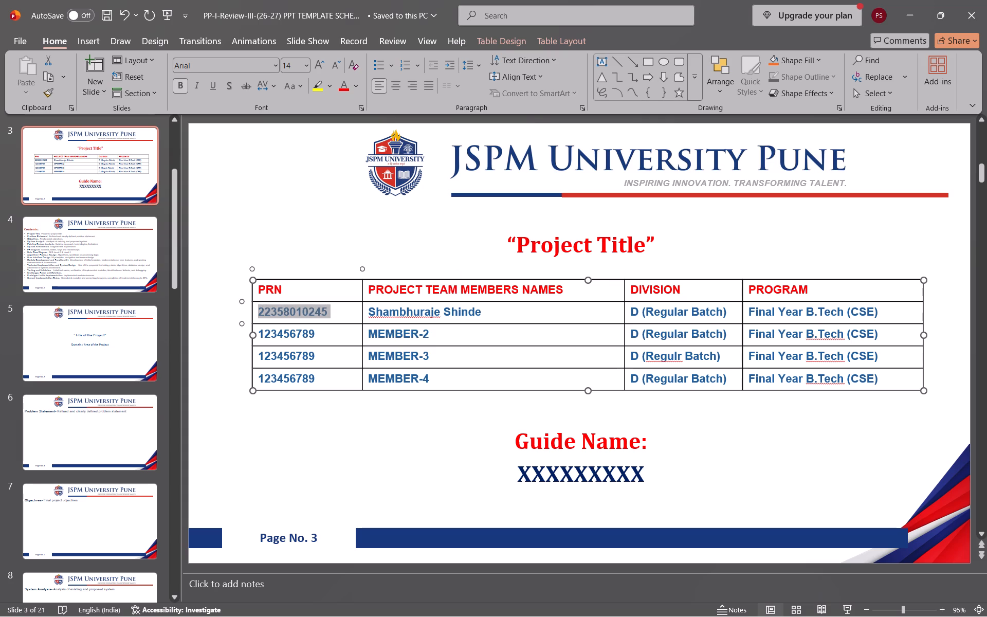
click(320, 341)
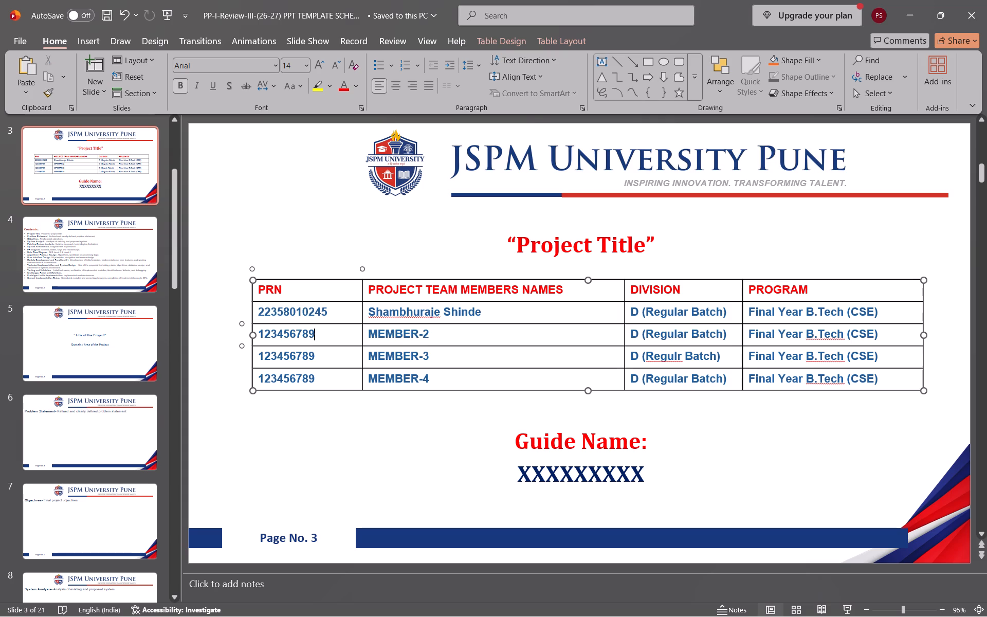
key(ctrl+v)
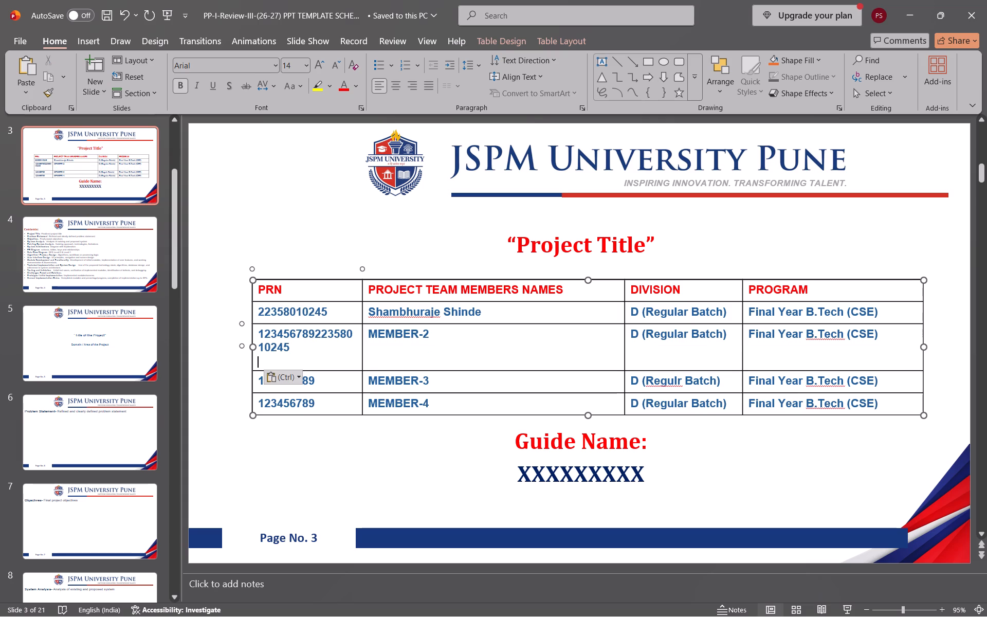
key(ctrl+z)
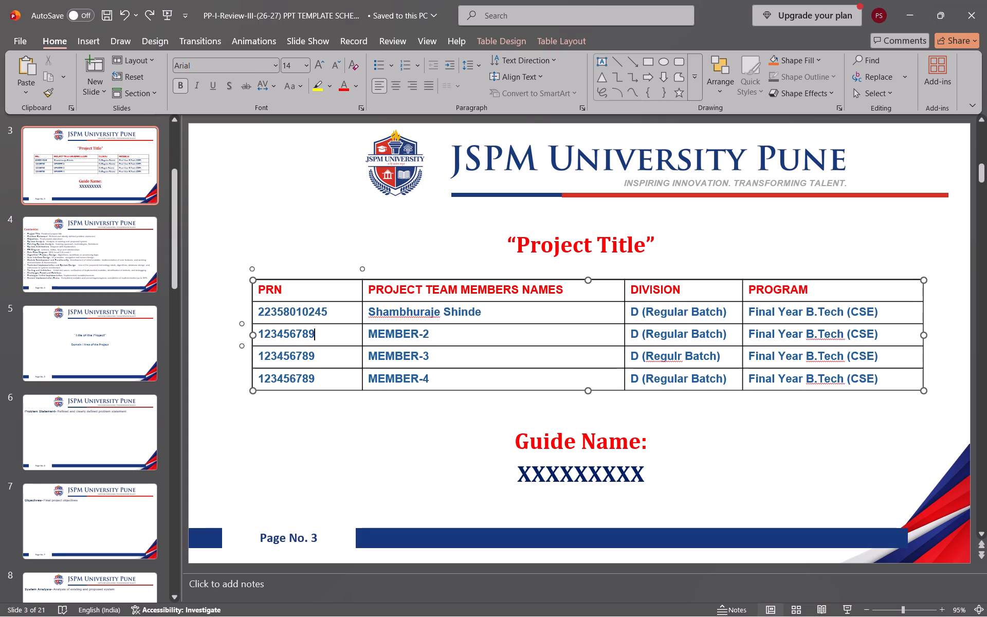
click(320, 341)
drag(320, 341, 279, 334)
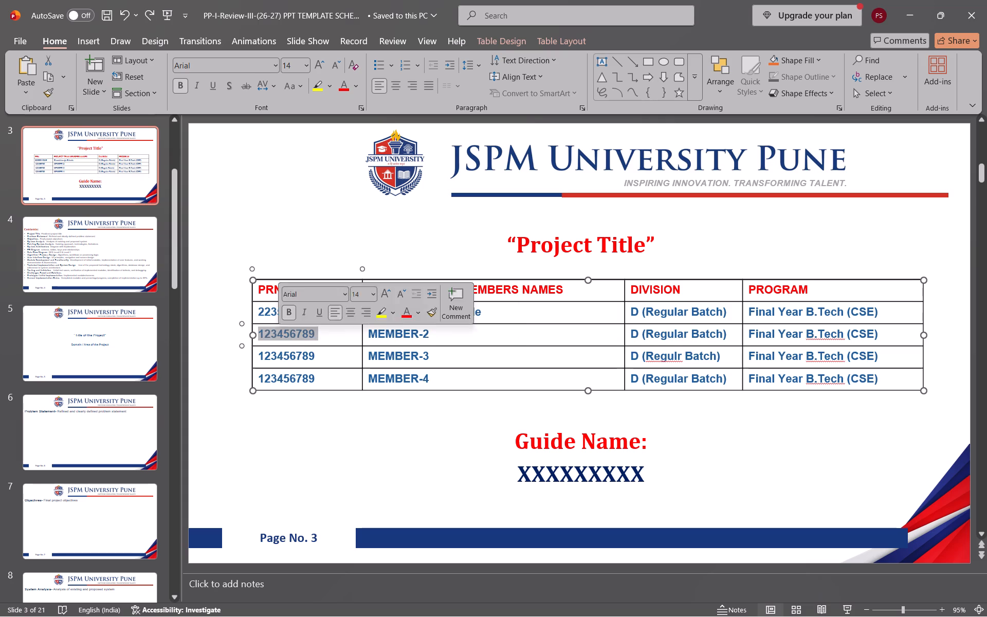
key(ctrl+v)
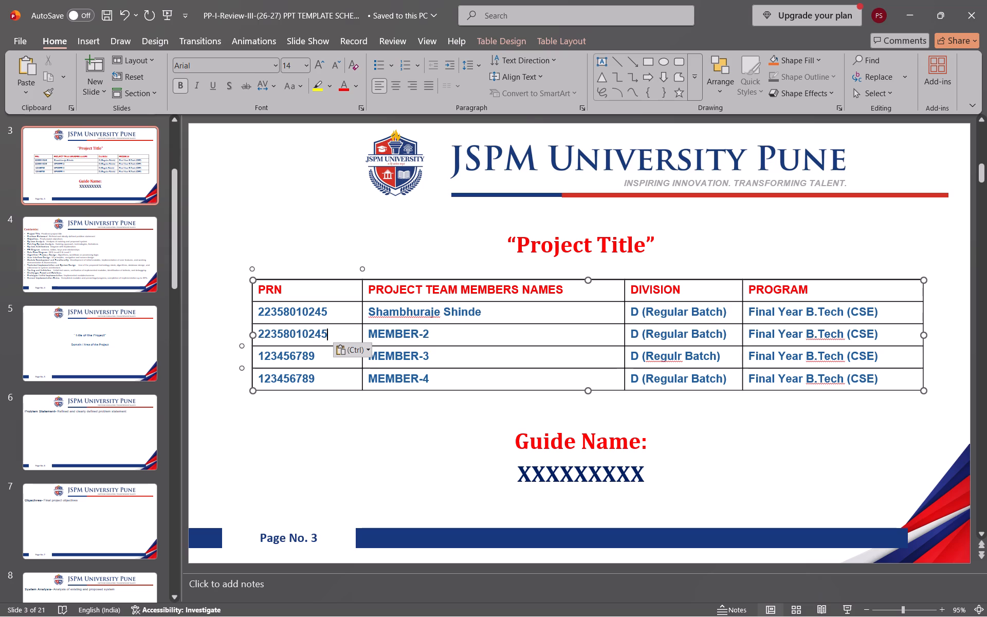
double_click(306, 358)
key(ctrl+v)
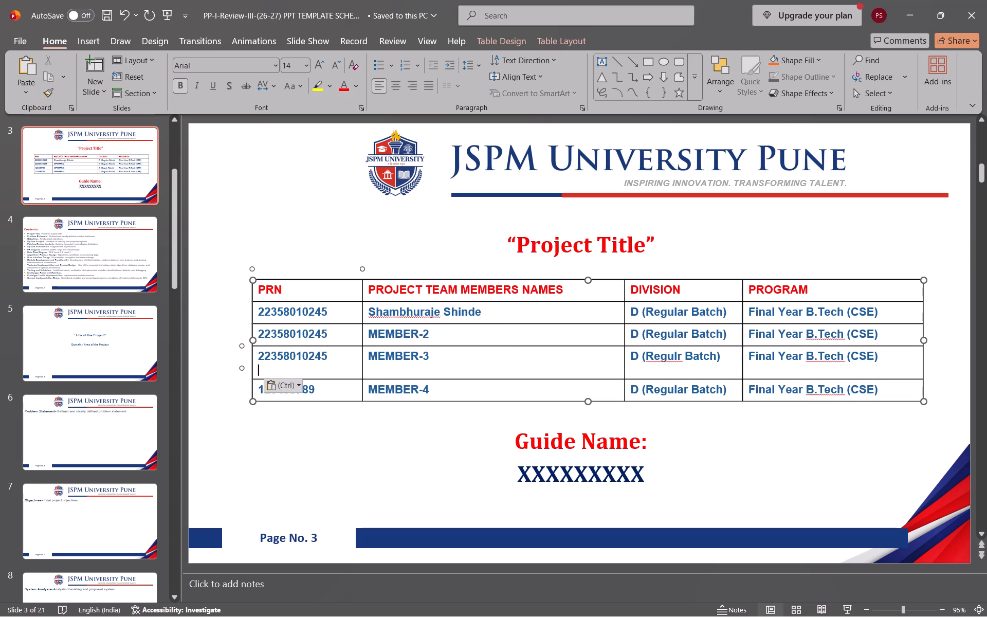
double_click(323, 389)
triple_click(323, 389)
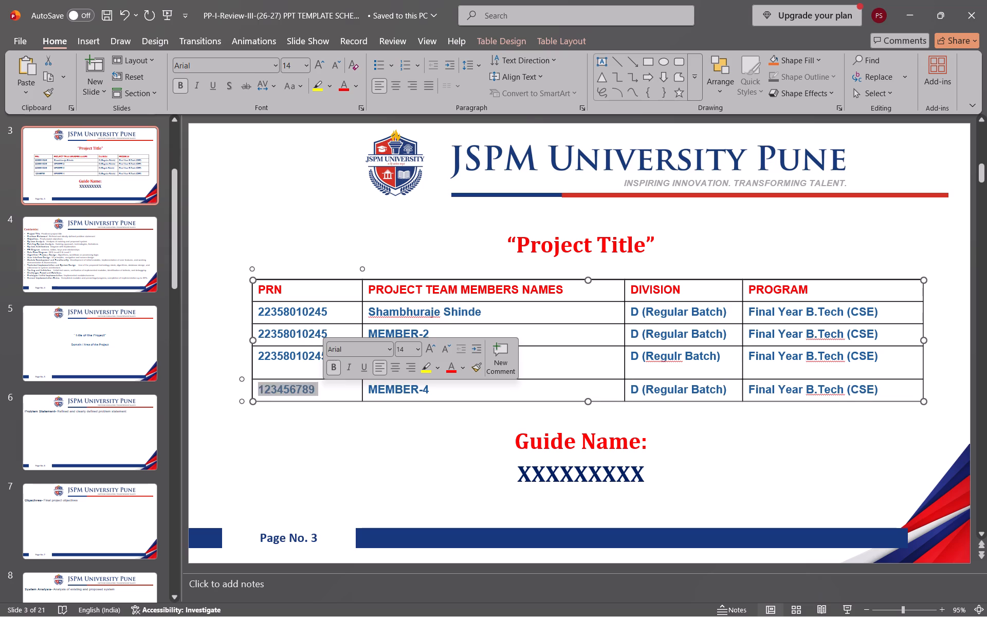
key(ctrl+v)
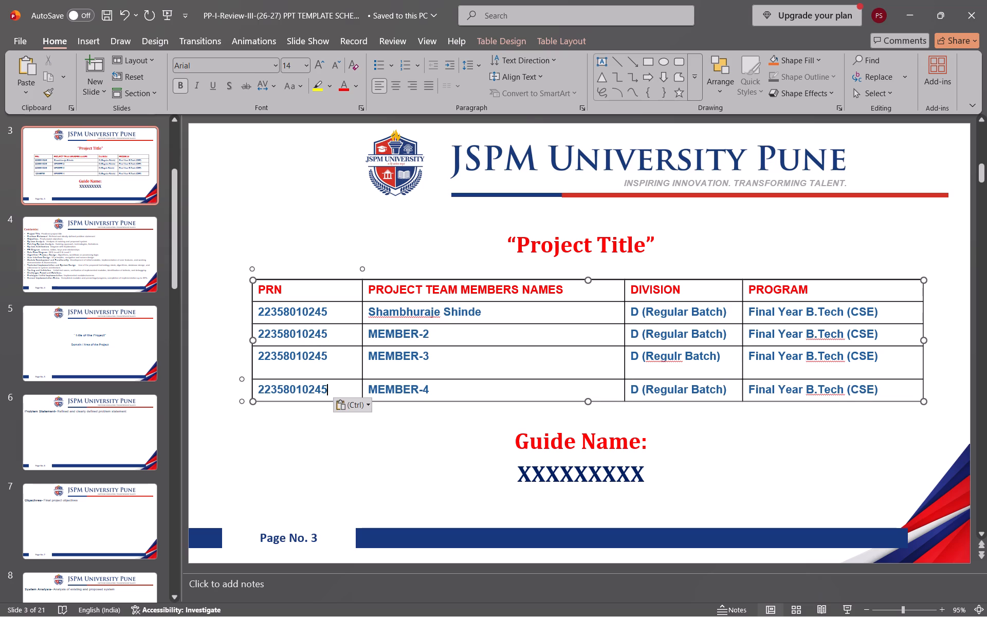
Change the ending digits of the PRNs in the MEMBER-3, MEMBER-2 and MEMBER-4 rows to each member's own number.
click(327, 355)
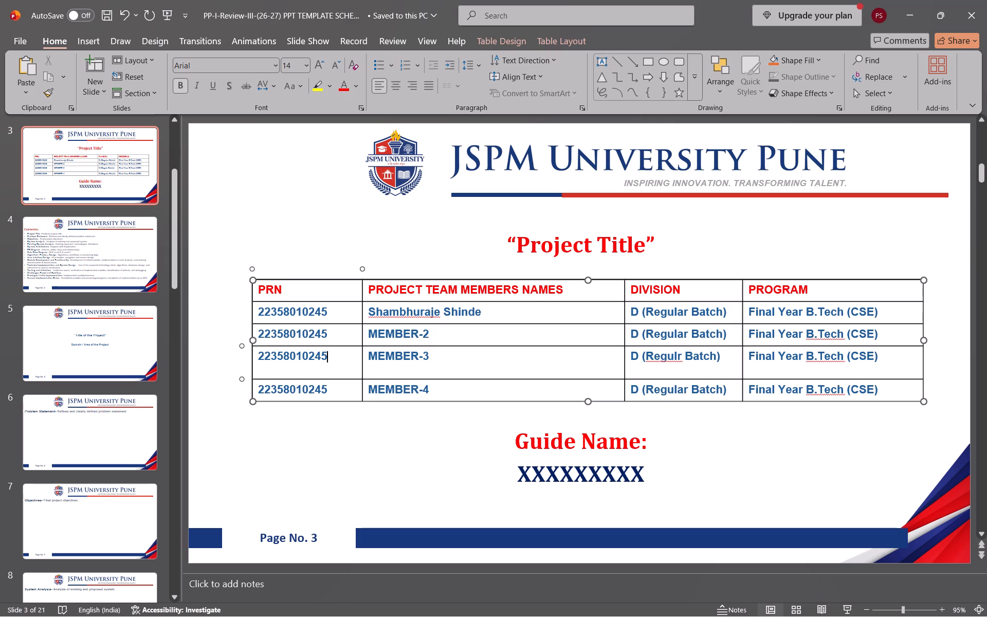
key(BackSpace)
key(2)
key(Up)
key(BackSpace)
key(BackSpace)
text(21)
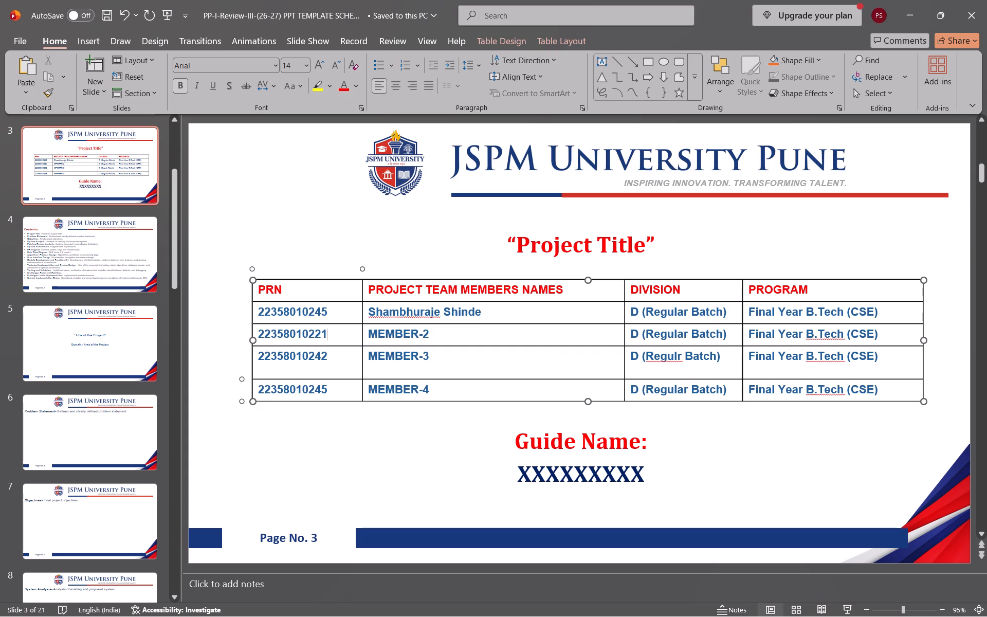
click(332, 394)
key(BackSpace)
key(BackSpace)
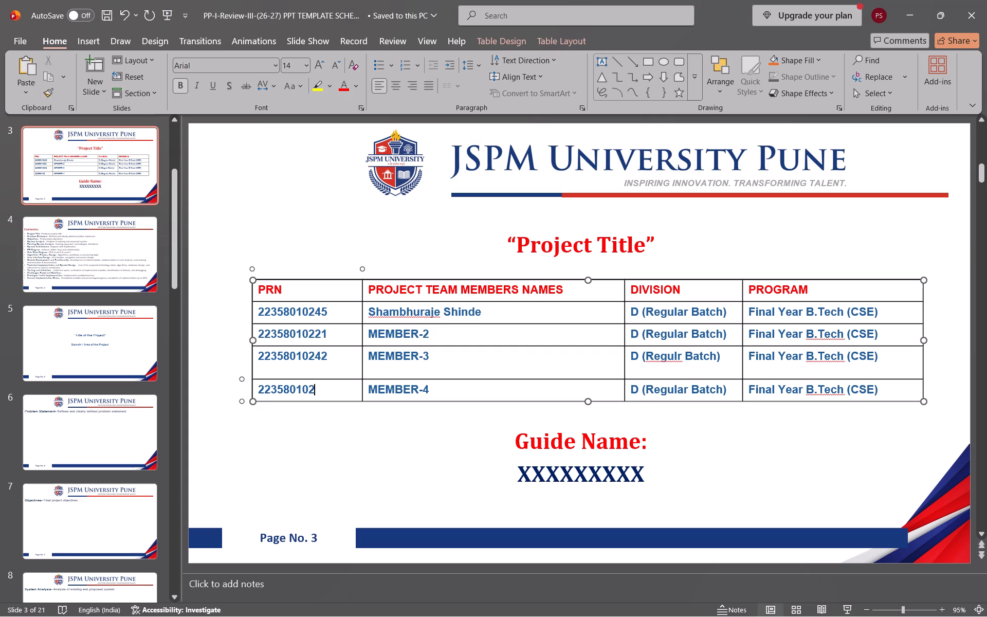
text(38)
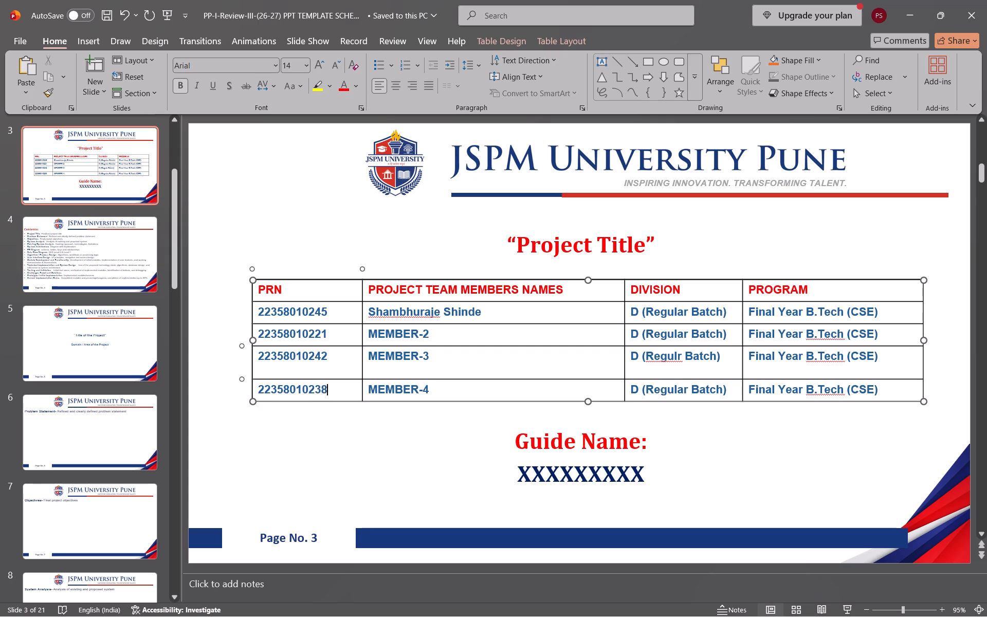
Replace the MEMBER-2 placeholder in the names column with the second team member's full name.
click(432, 334)
key(BackSpace)
key(BackSpace)
key(BackSpace)
key(BackSpace)
key(BackSpace)
key(BackSpace)
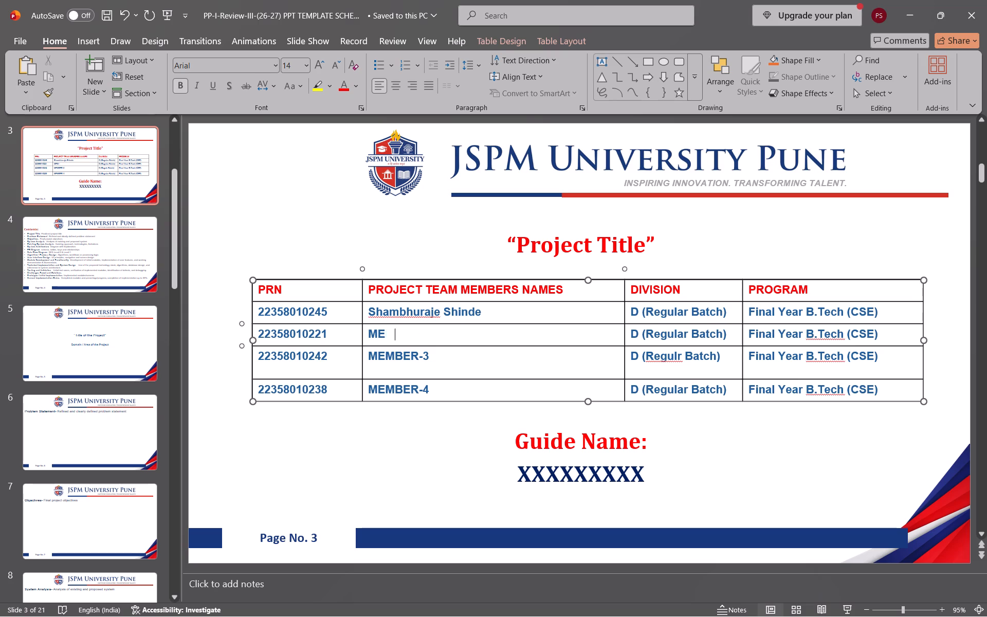
key(BackSpace)
key(BackSpace)
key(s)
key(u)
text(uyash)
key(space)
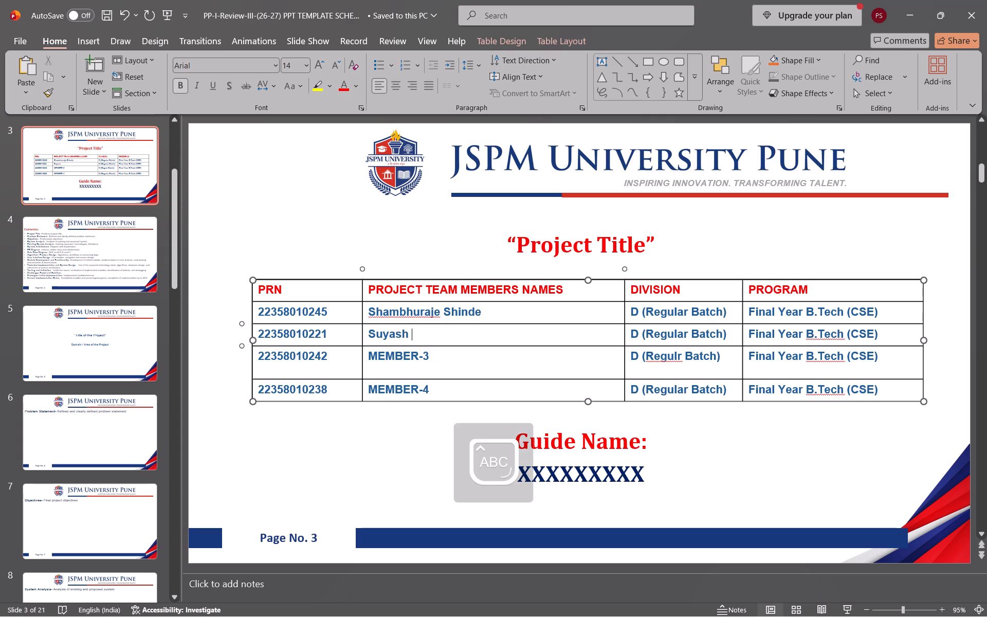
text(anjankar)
Replace the MEMBER-3 placeholder in the names column with the third team member's name.
click(438, 357)
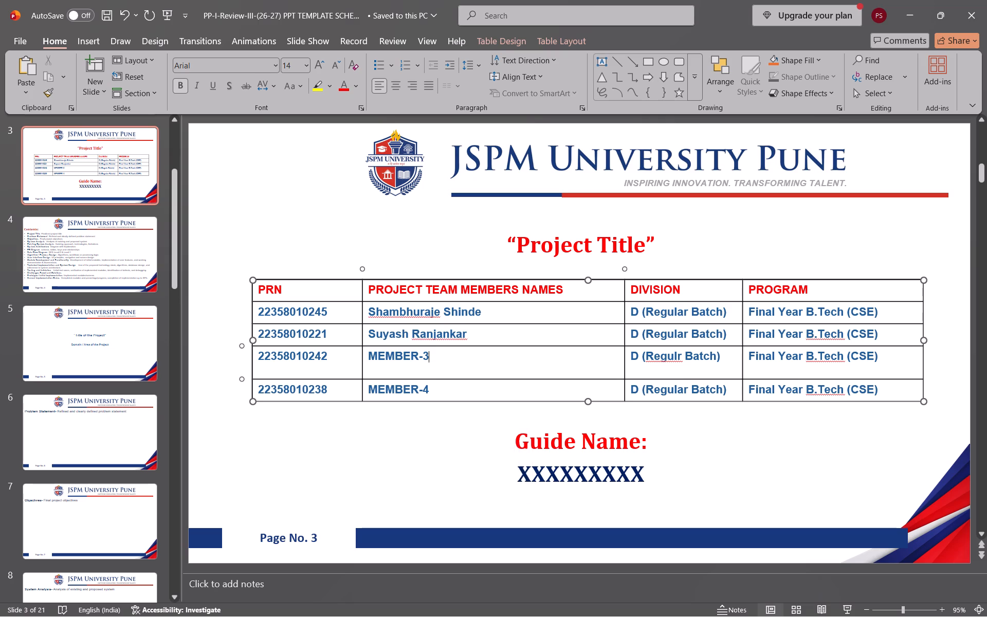
key(BackSpace)
key(BackSpace)
key(BackSpace)
key(BackSpace)
key(BackSpace)
key(BackSpace)
key(BackSpace)
key(BackSpace)
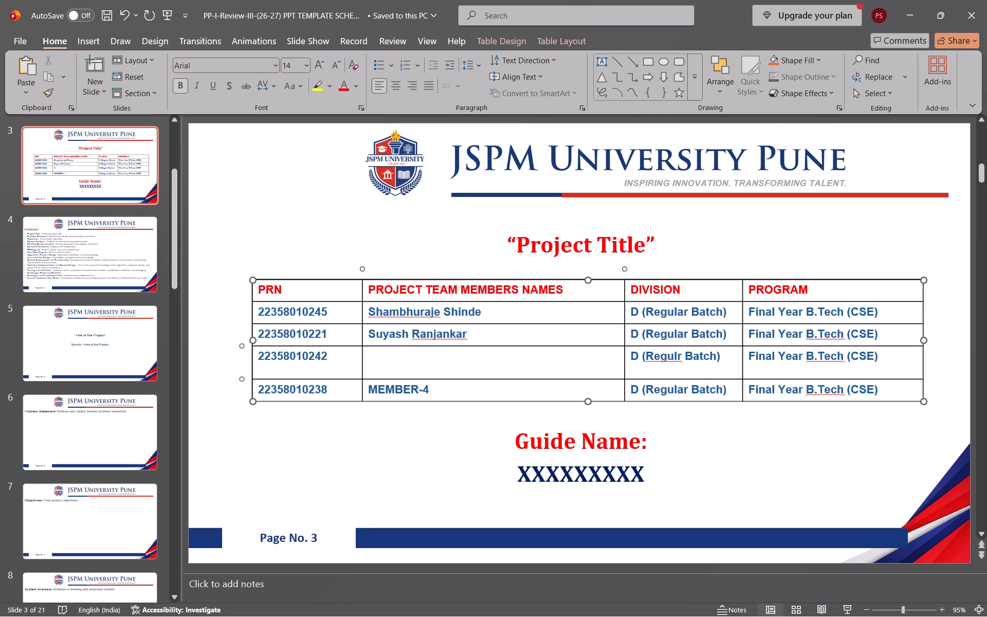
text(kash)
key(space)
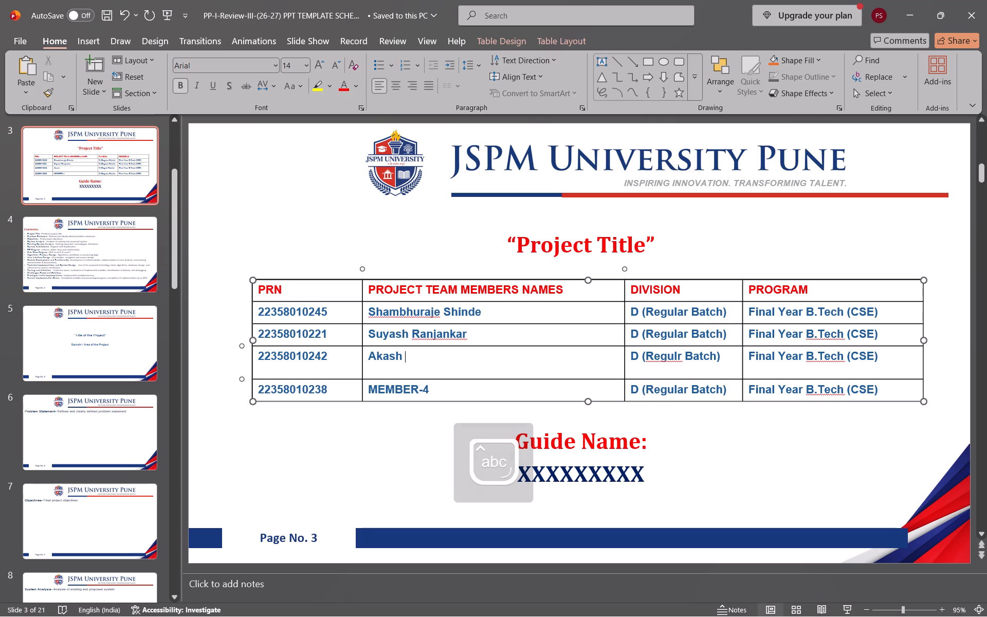
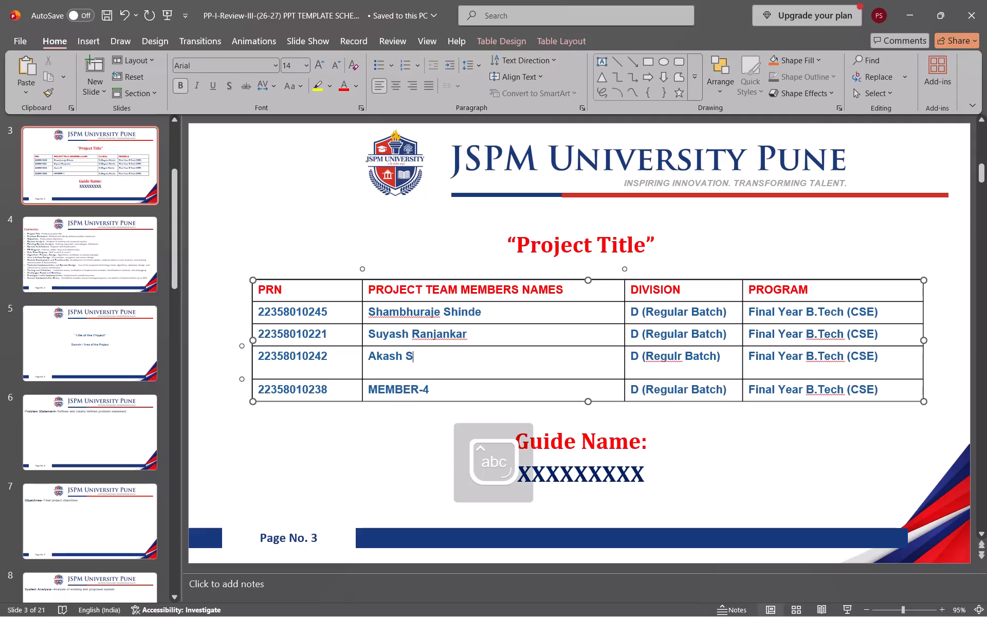
Finish entering the third team member's surname in the names column of the team table.
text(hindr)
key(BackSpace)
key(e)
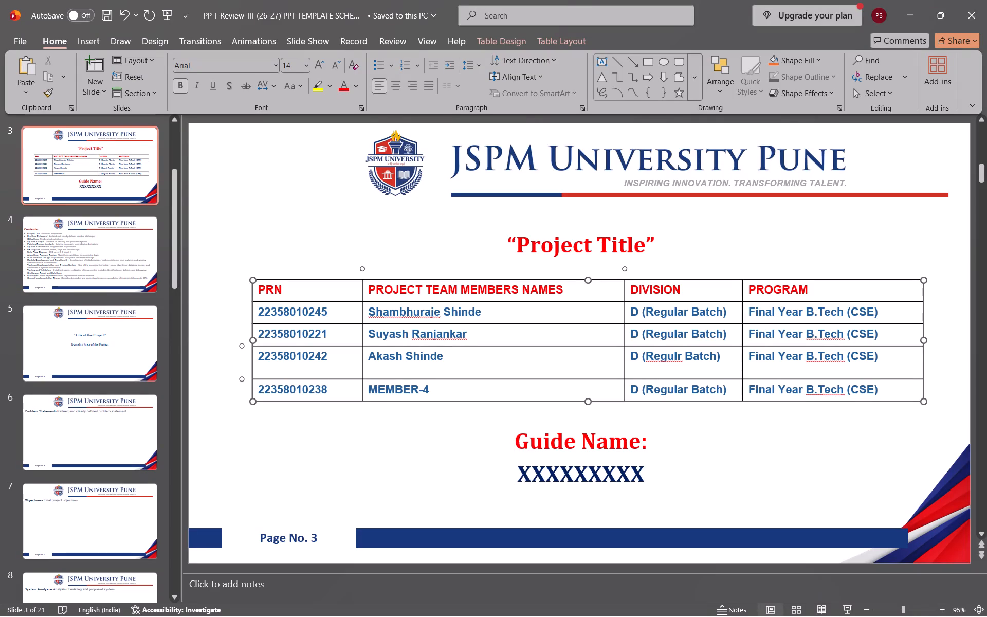
Replace the MEMBER-4 placeholder in the names column with the fourth team member's full name.
click(432, 385)
key(BackSpace)
key(BackSpace)
key(BackSpace)
key(BackSpace)
key(BackSpace)
key(BackSpace)
key(BackSpace)
key(BackSpace)
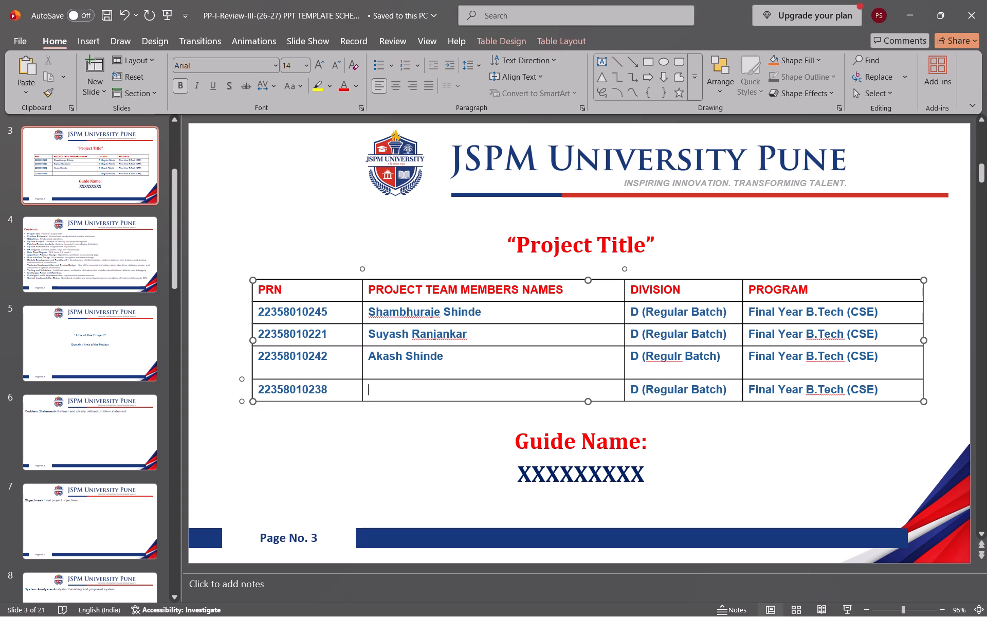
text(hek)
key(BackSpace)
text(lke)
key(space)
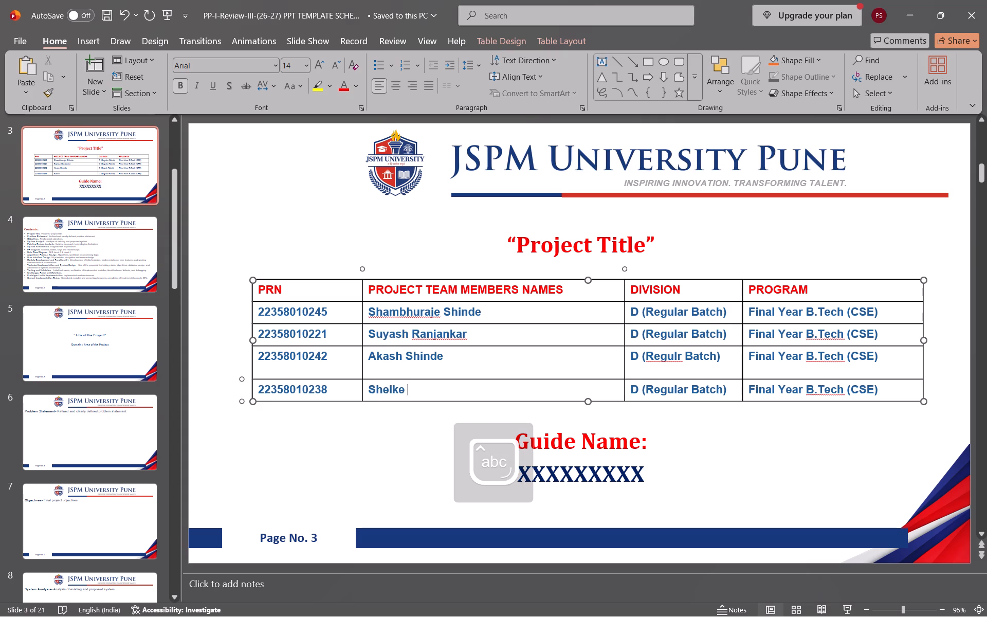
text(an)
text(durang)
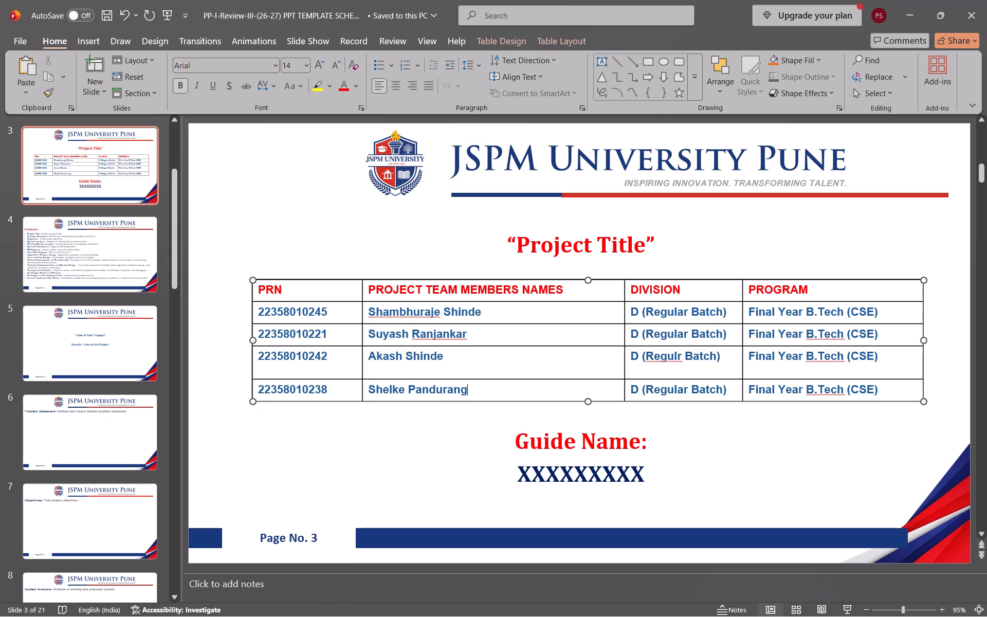
Clear the "Project Title" placeholder text above the team table, keeping the quotation marks for the project's own title.
click(643, 240)
key(BackSpace)
key(BackSpace)
key(BackSpace)
key(BackSpace)
key(BackSpace)
key(BackSpace)
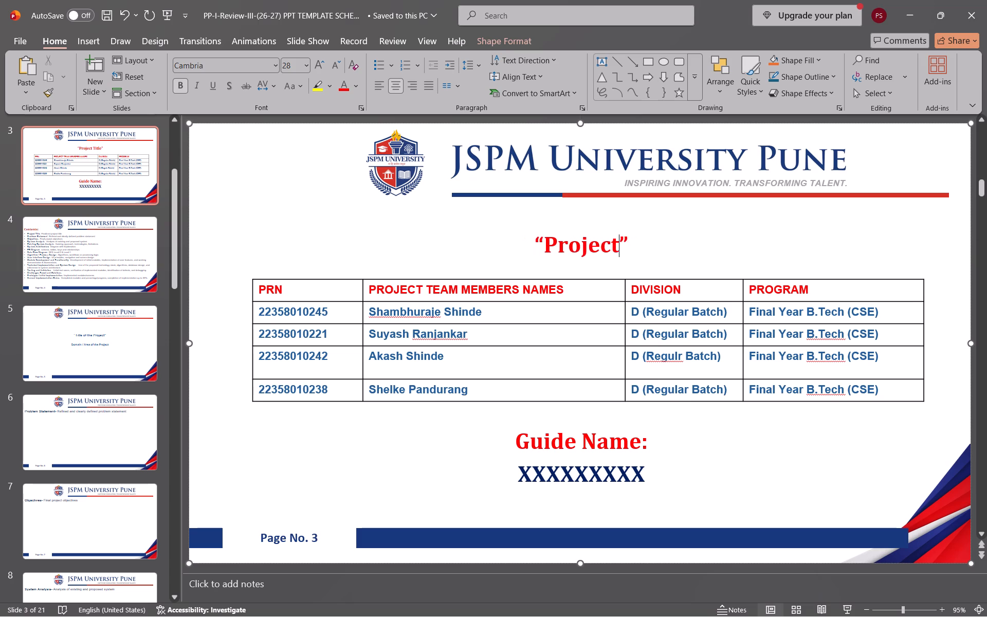
key(BackSpace)
key(BackSpace)
key(BackSpace)
key(BackSpace)
key(BackSpace)
key(BackSpace)
key(BackSpace)
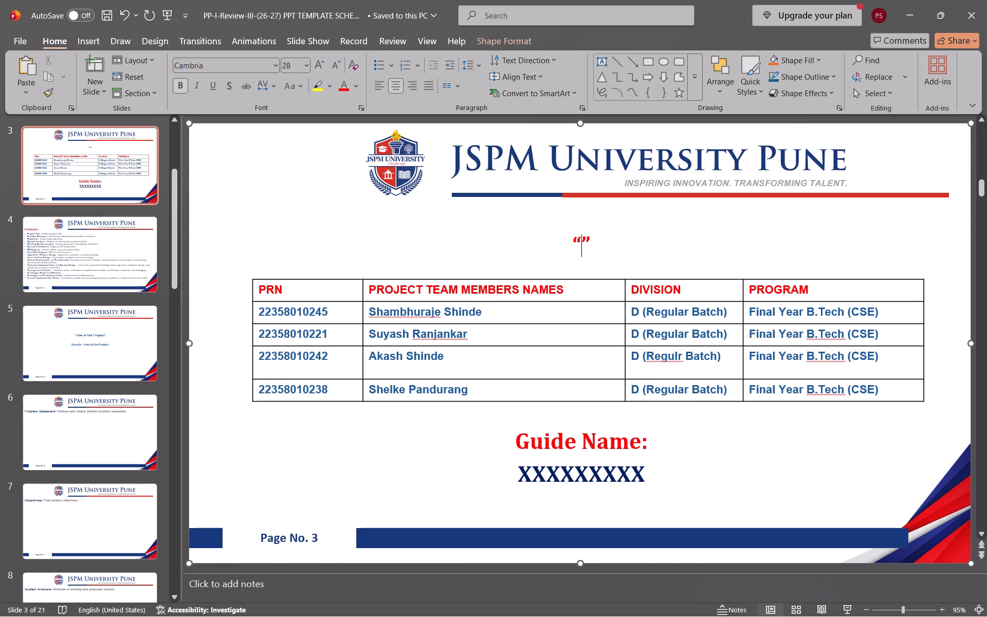
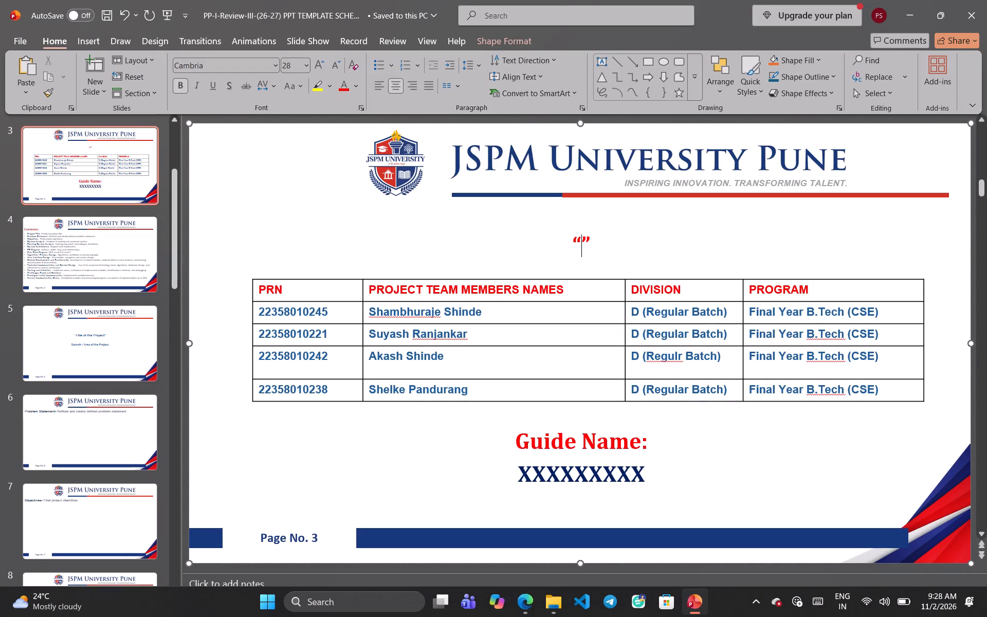
Search Windows for an app with the letter "w", leaving the presentation open on the team details slide.
click(268, 606)
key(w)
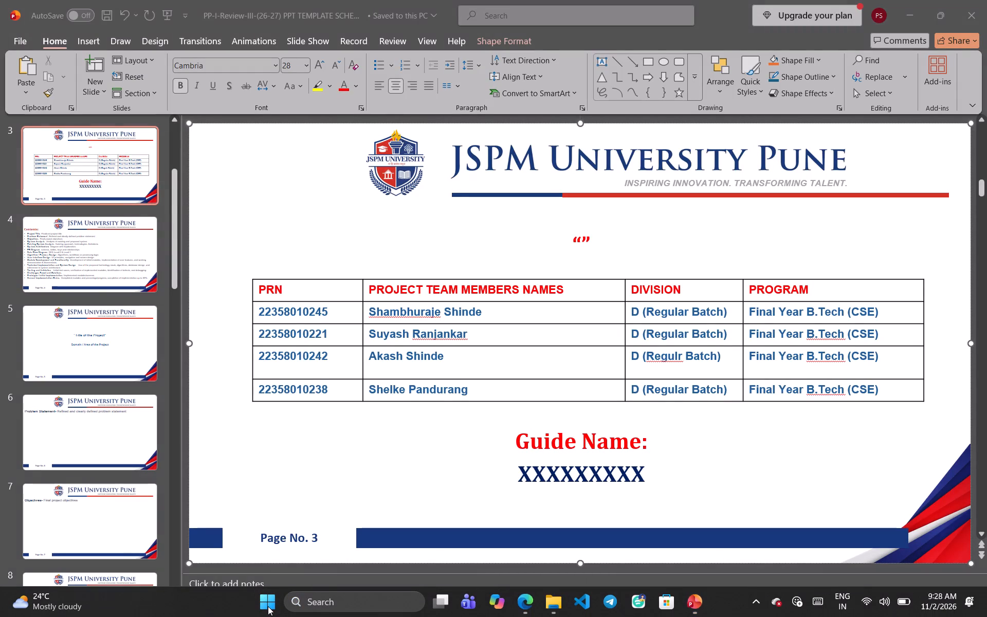
double_click(268, 606)
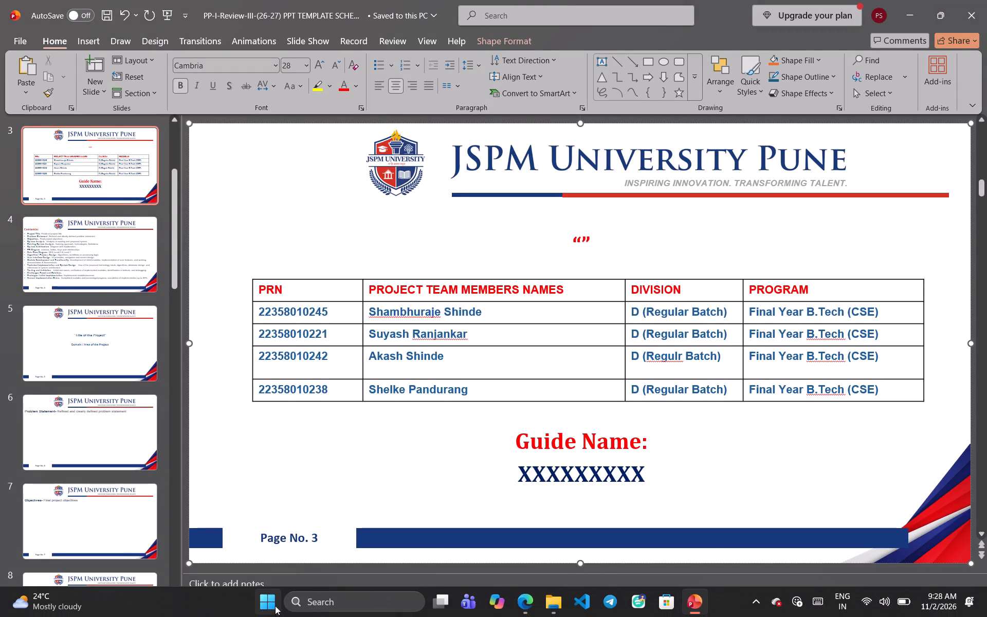
click(269, 606)
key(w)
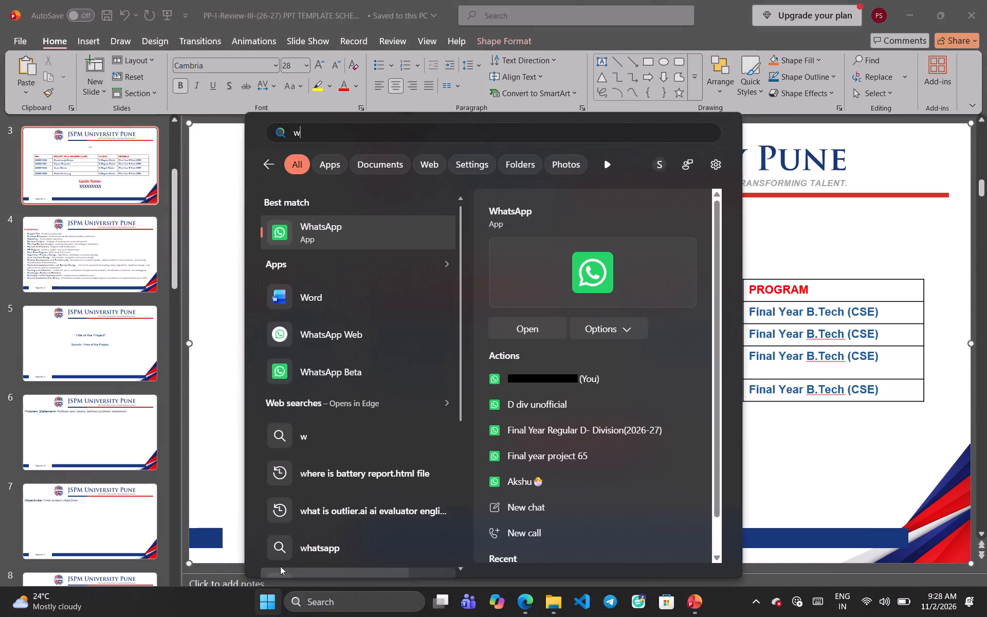
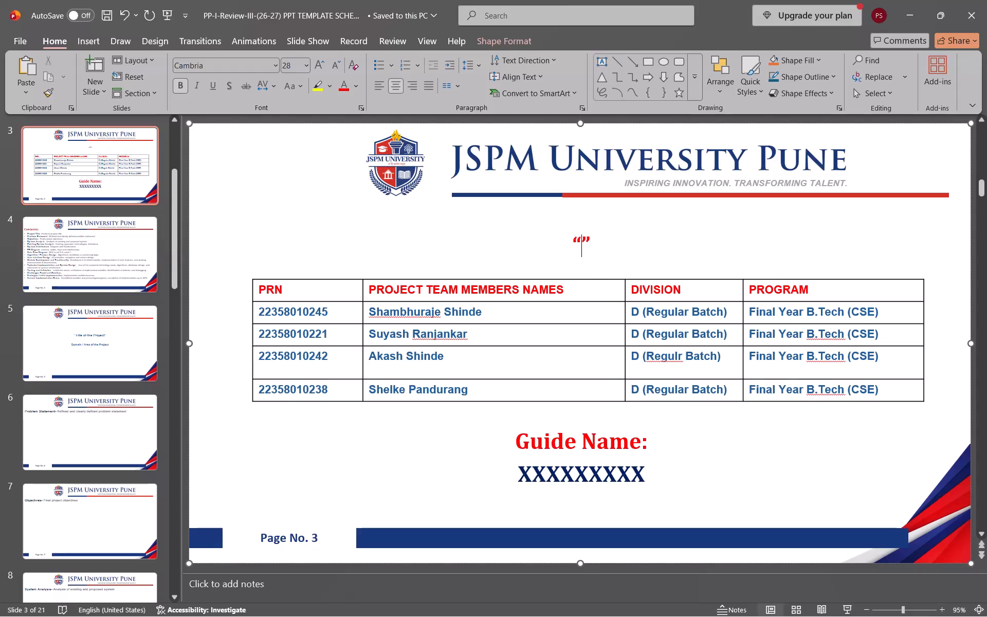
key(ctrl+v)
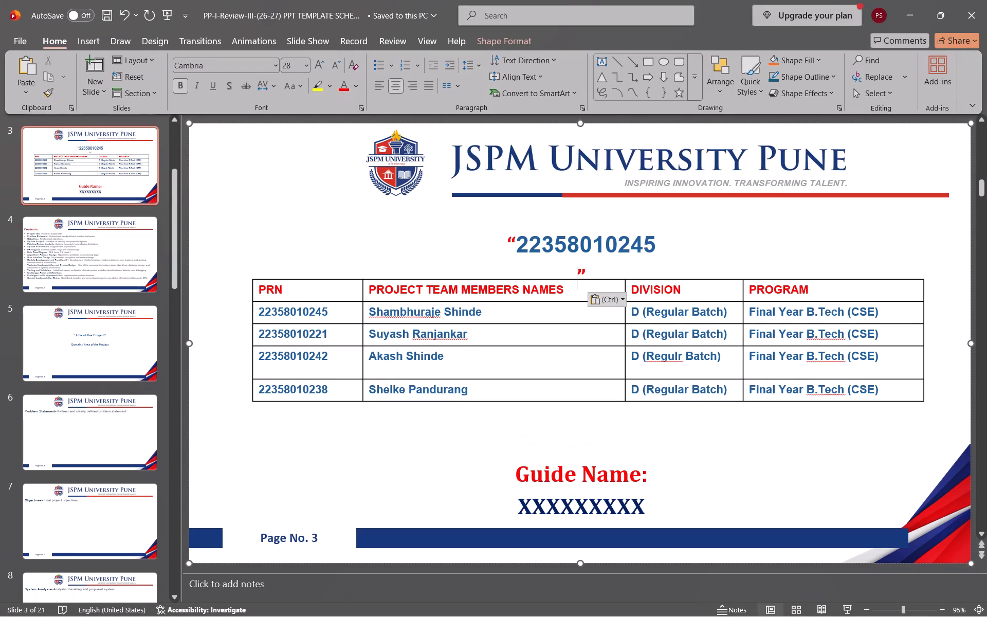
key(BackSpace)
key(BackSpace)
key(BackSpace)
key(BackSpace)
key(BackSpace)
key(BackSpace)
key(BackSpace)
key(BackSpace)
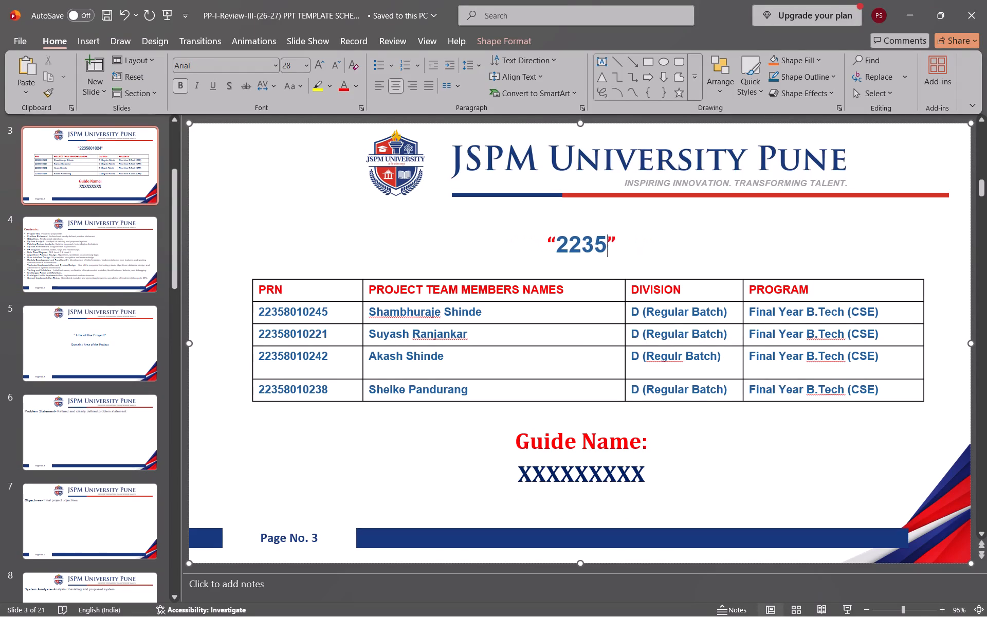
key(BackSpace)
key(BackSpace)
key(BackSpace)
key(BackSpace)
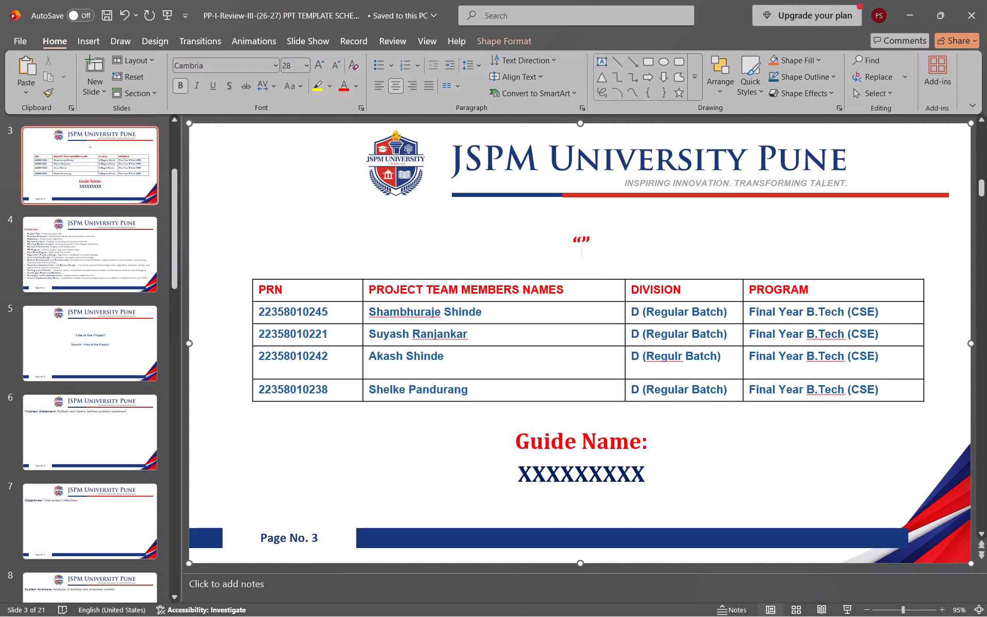
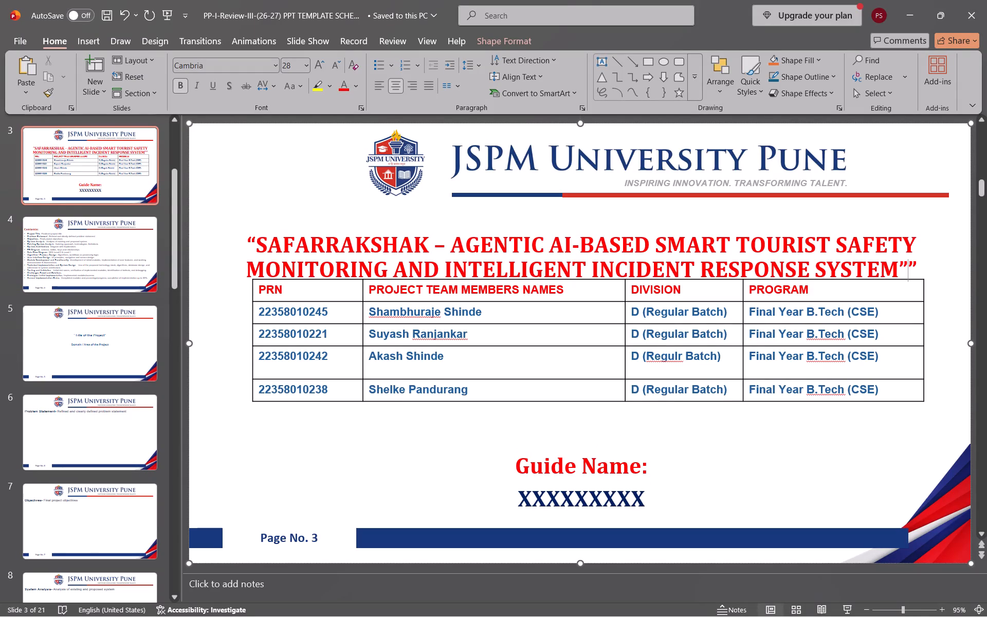
Reduce the font size of the SafarRakshak project title above the team table to 18.
drag(256, 243, 690, 266)
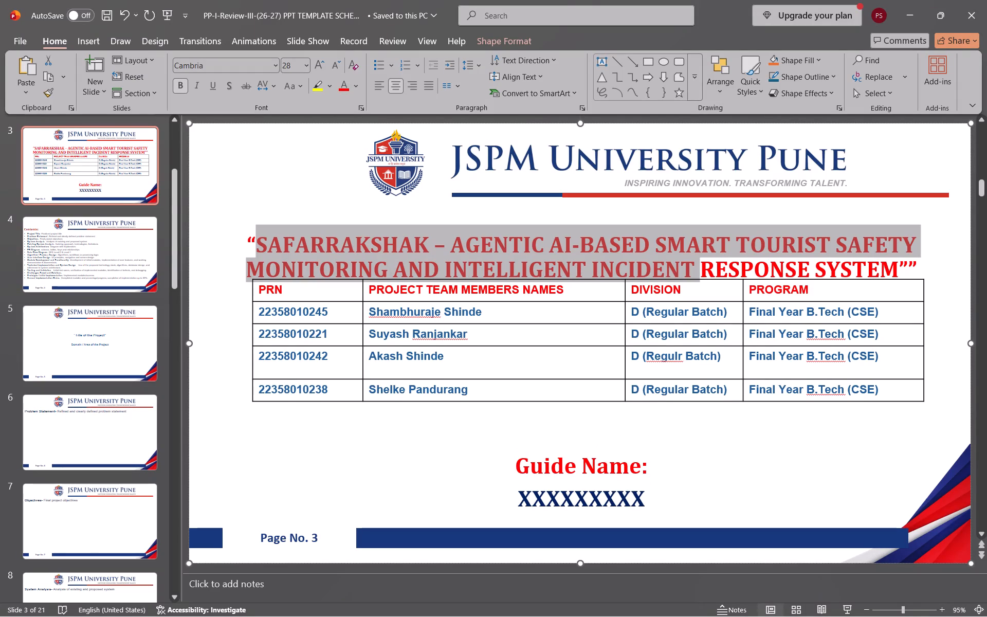
drag(690, 266, 847, 267)
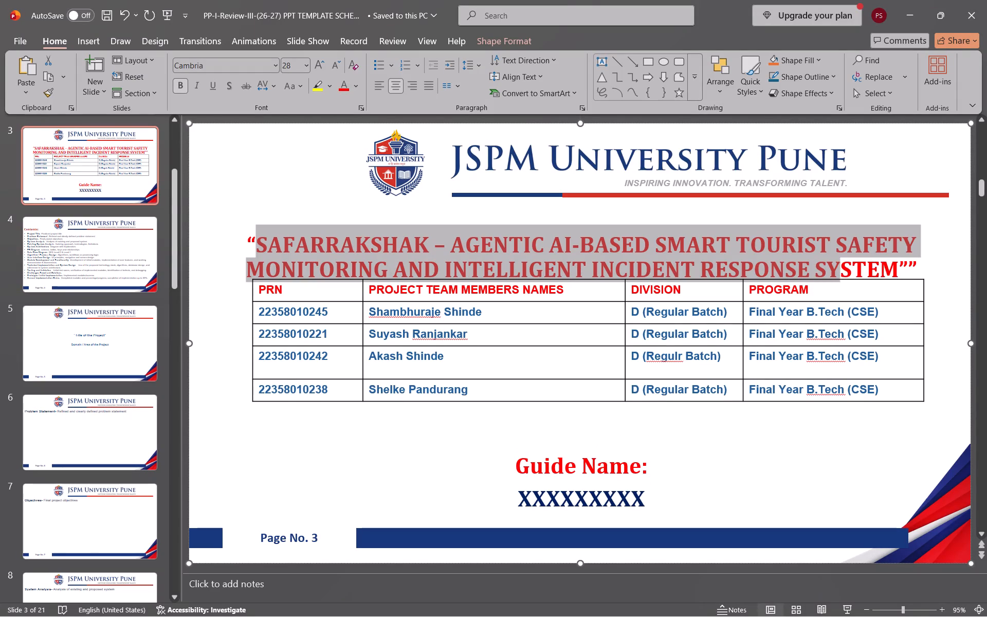
drag(847, 267, 936, 267)
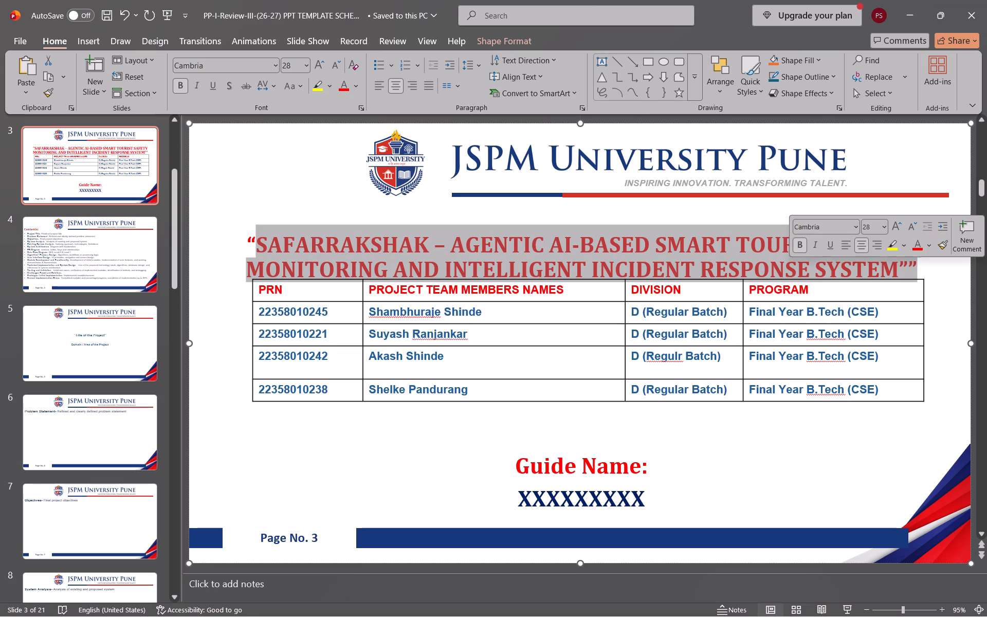
click(884, 230)
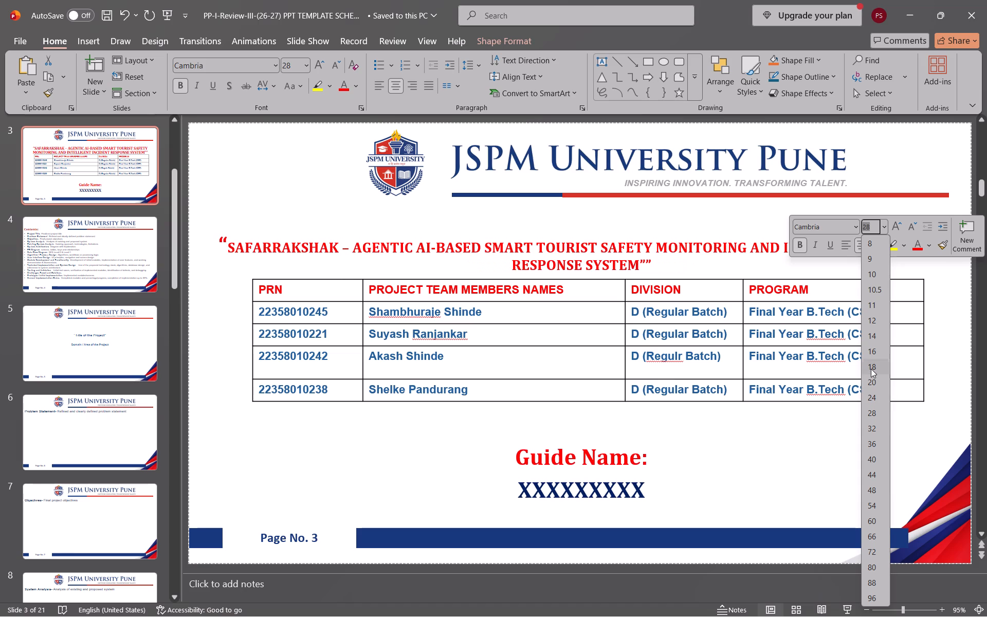
click(871, 369)
click(803, 429)
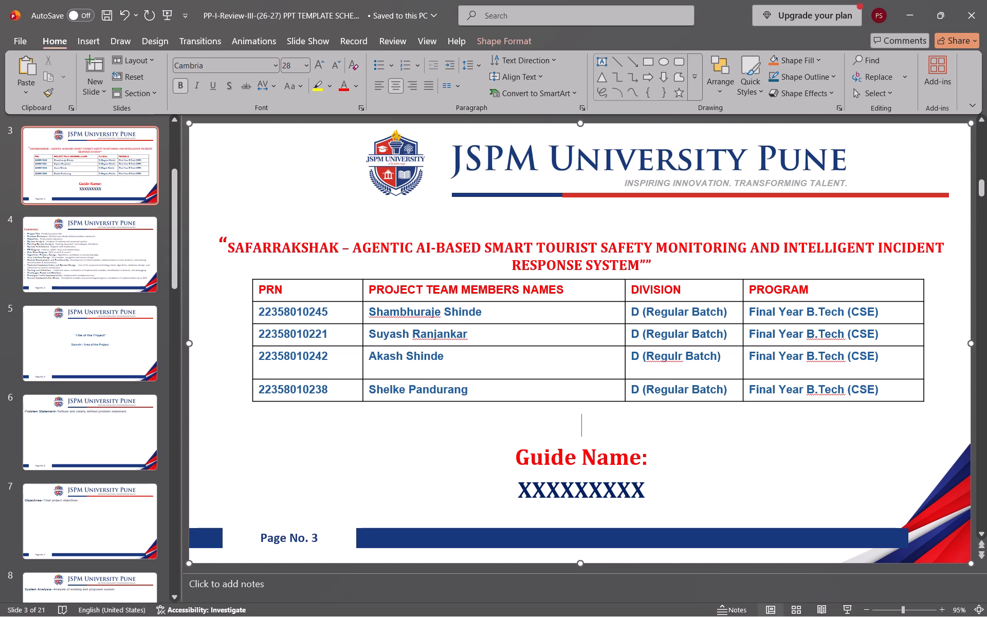
Open the XXXXXXXXX placeholder under "Guide Name:" on slide 3 for editing, with the text cursor at its end.
scroll(803, 429, down, 1)
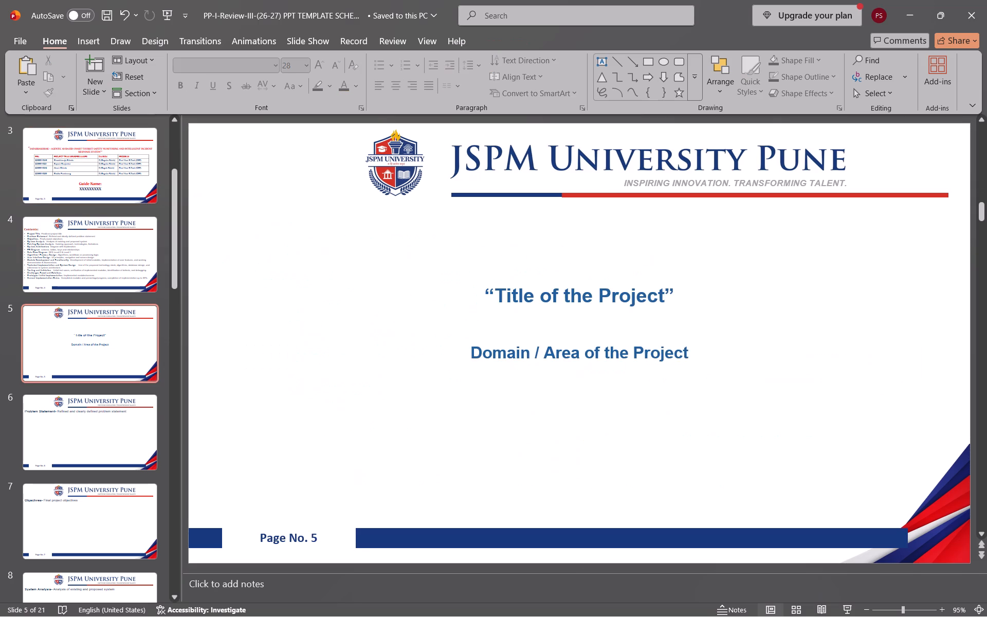
scroll(803, 429, up, 1)
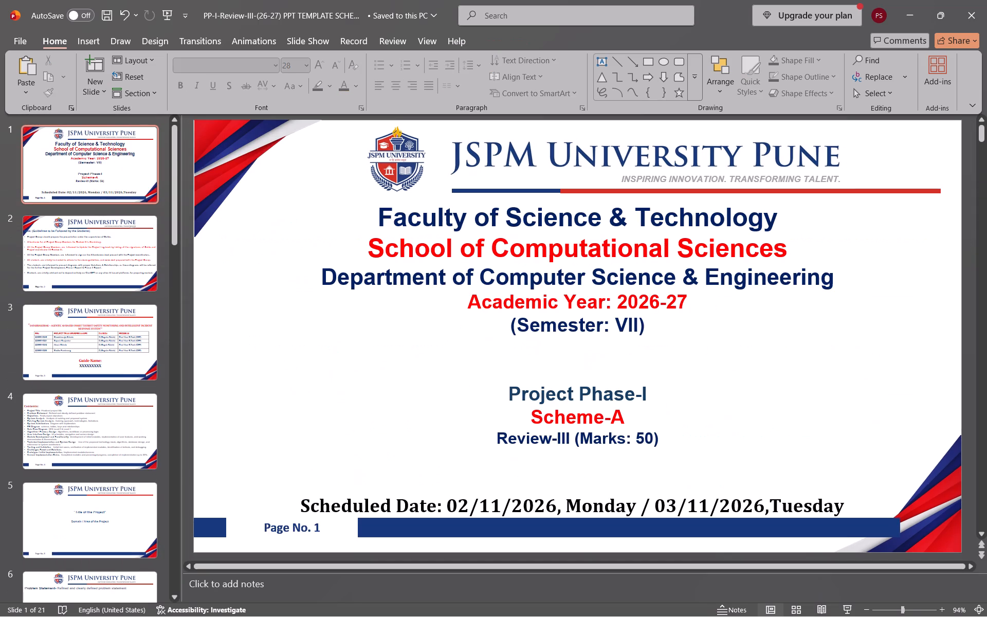
click(123, 358)
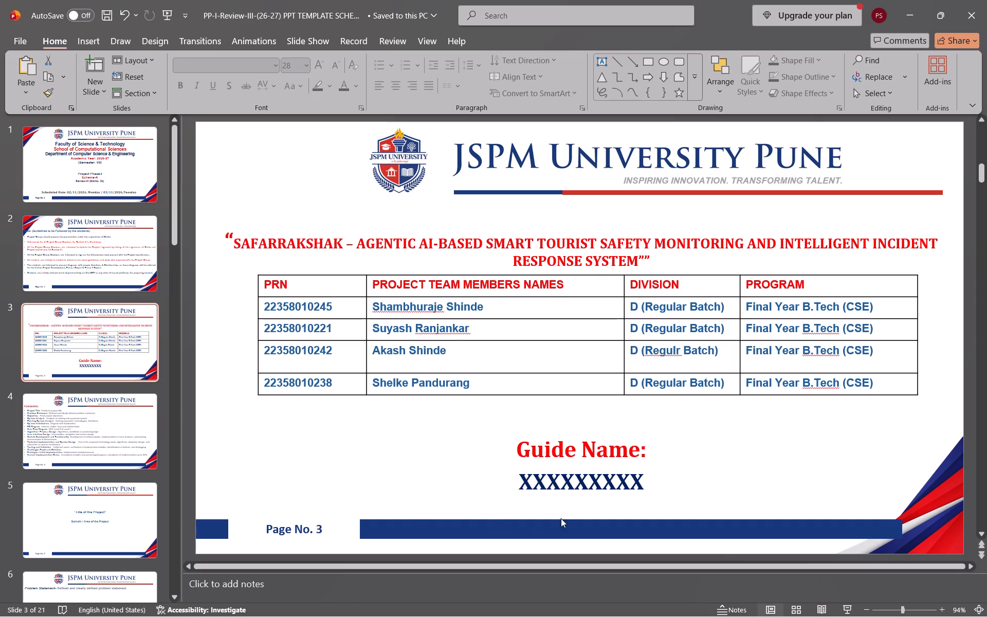
click(644, 480)
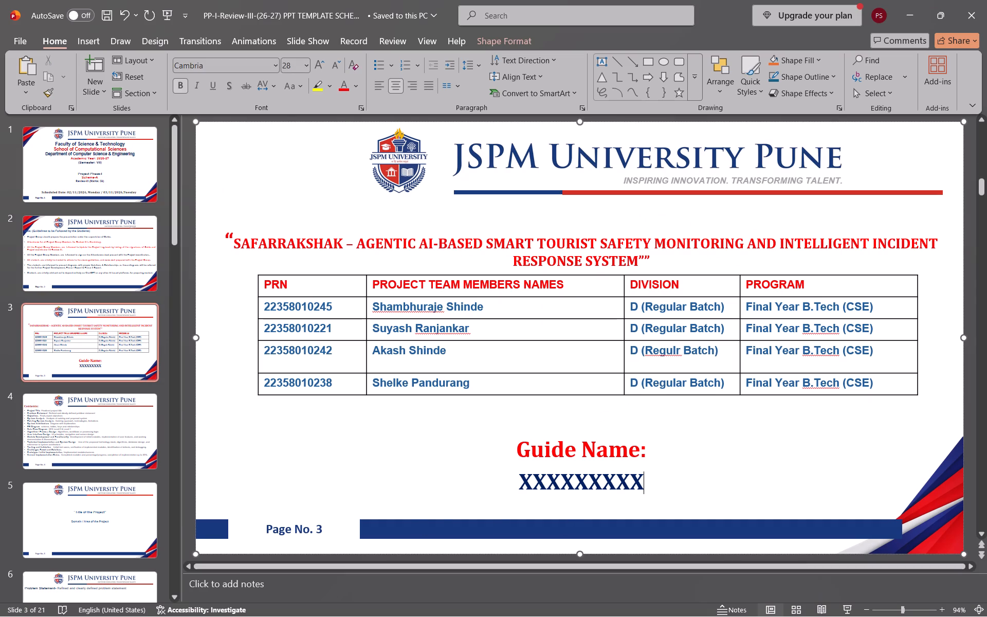
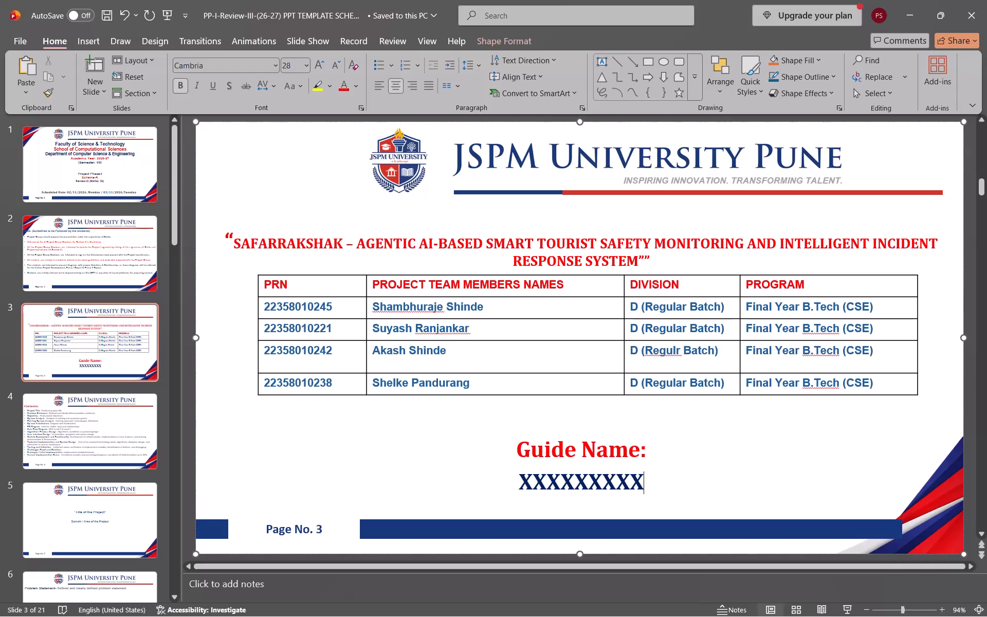
Replace the "Title of the Project" placeholder on slide 5 with the copied "SAFARRAKSHAK – AGENTIC AI-BASED SMART TOURIST SAFETY MONITORING AND INTELLIGENT INCIDENT RESPONSE SYSTEM".
click(142, 428)
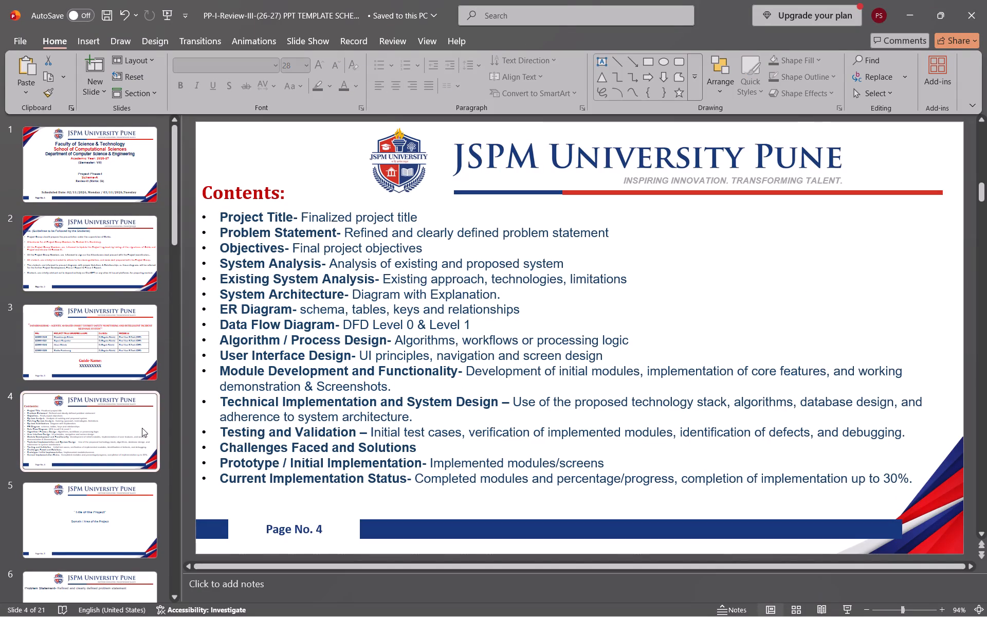
click(82, 545)
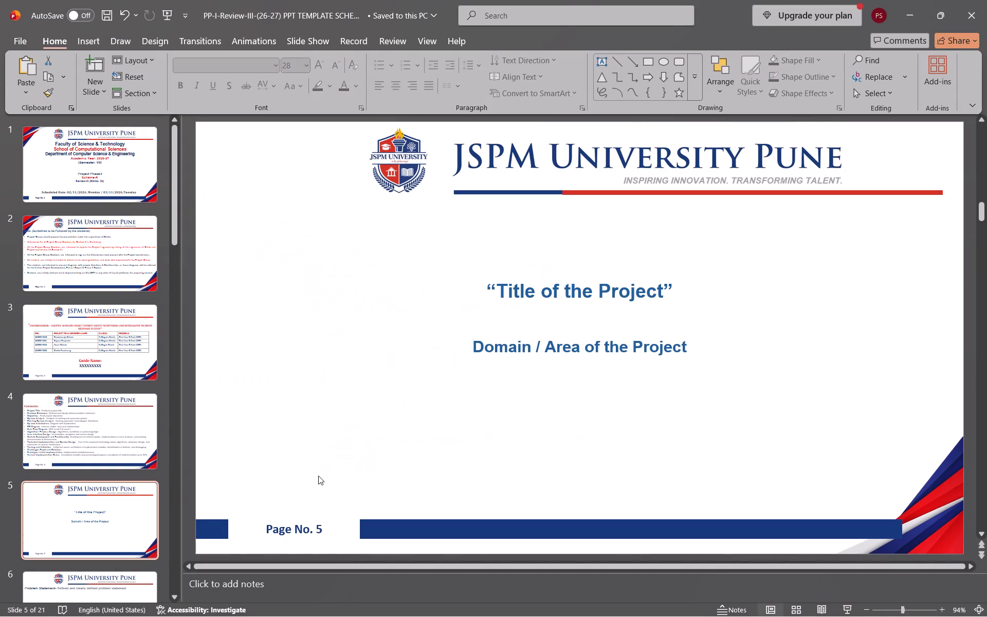
click(665, 285)
key(BackSpace)
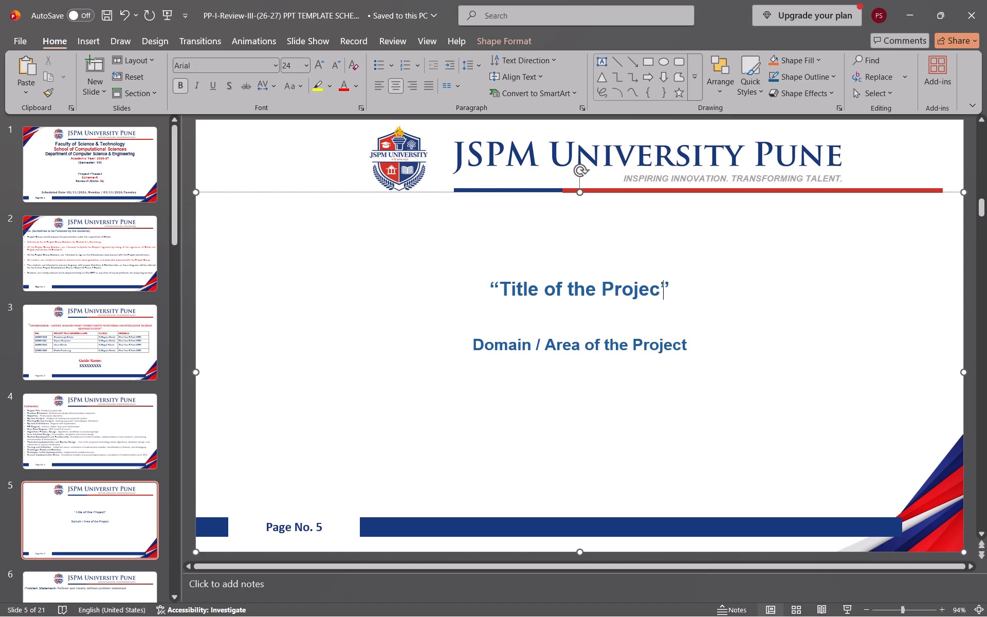
key(BackSpace)
key(BackSpace)
key(BackSpace)
key(BackSpace)
key(BackSpace)
key(BackSpace)
key(BackSpace)
key(BackSpace)
key(BackSpace)
key(BackSpace)
key(BackSpace)
key(BackSpace)
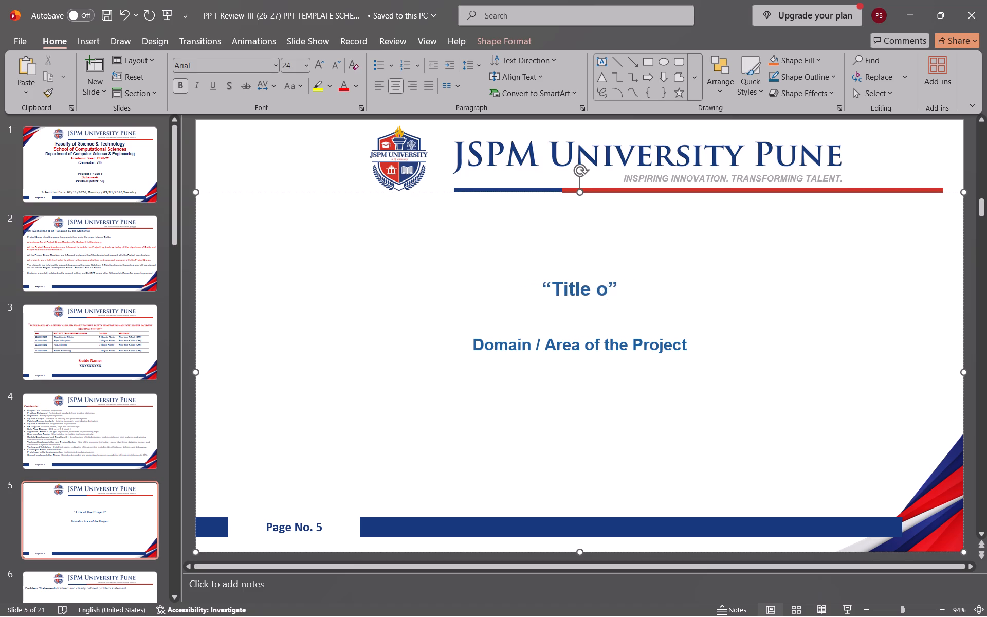
key(BackSpace)
key(BackSpace)
key(BackSpace)
key(BackSpace)
key(BackSpace)
key(BackSpace)
key(BackSpace)
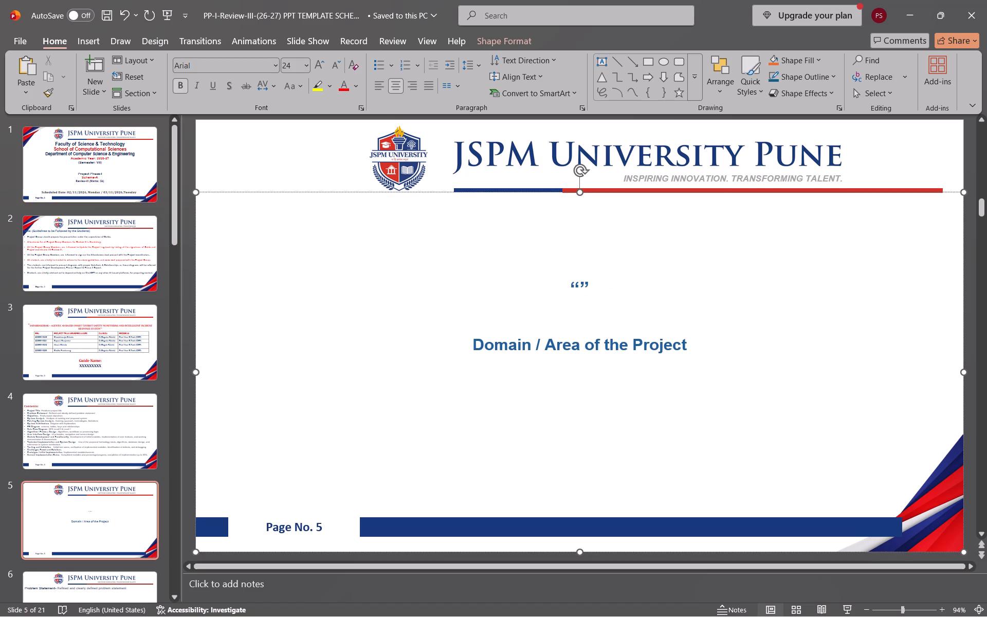
ctrl+click(665, 285)
key(ctrl+v)
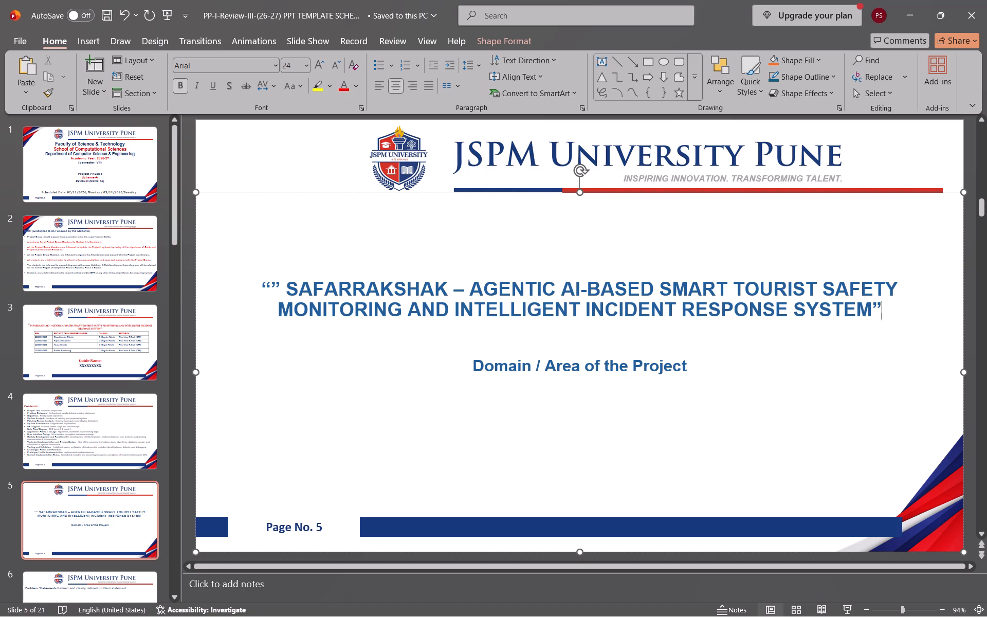
Reduce the font size of the SafarRakshak project title on slide 5 to 20.
drag(285, 283, 558, 334)
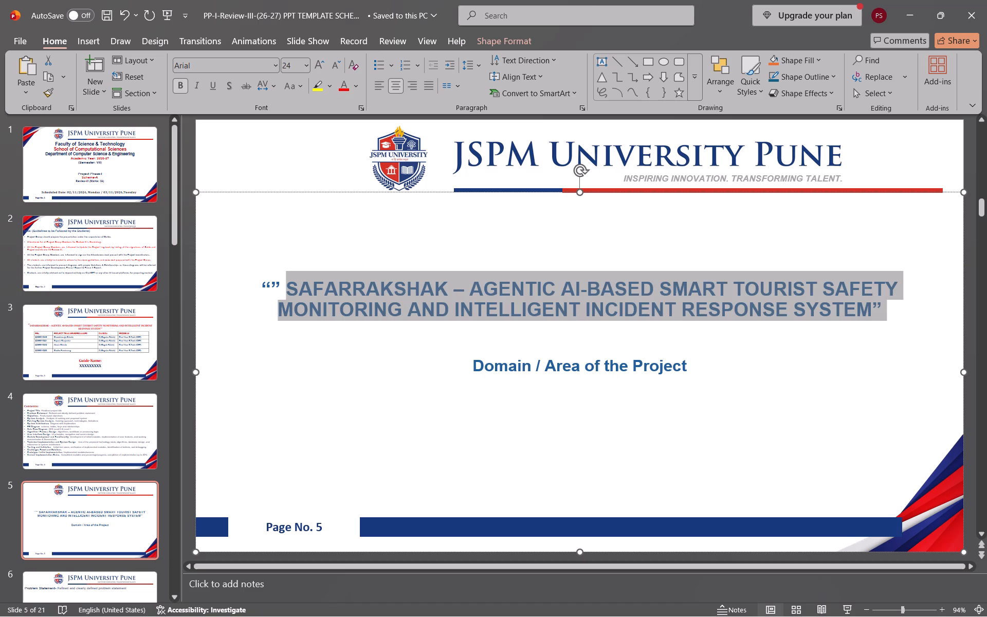
drag(558, 334, 582, 332)
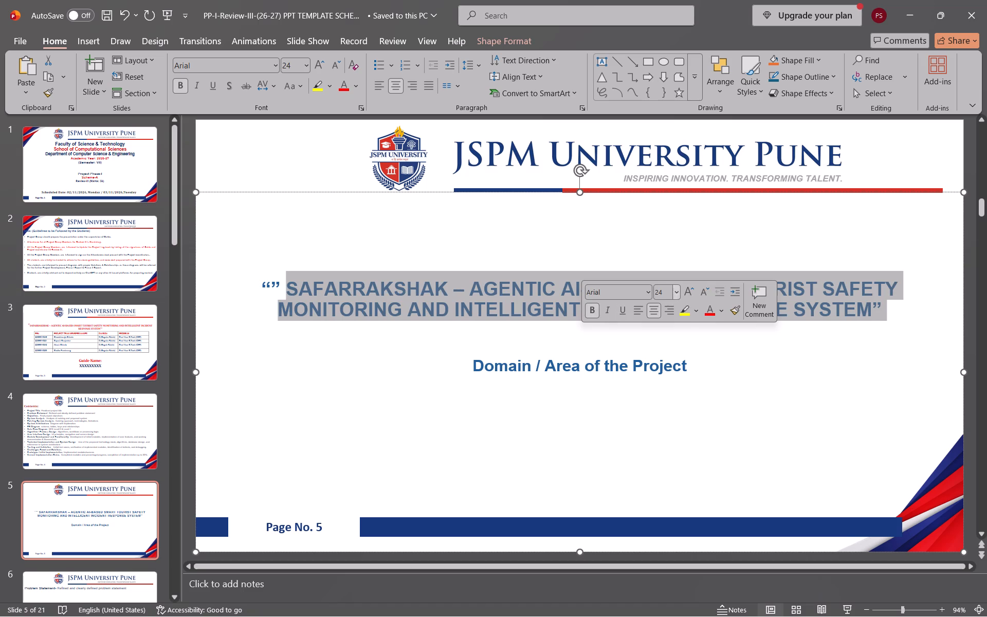
click(680, 291)
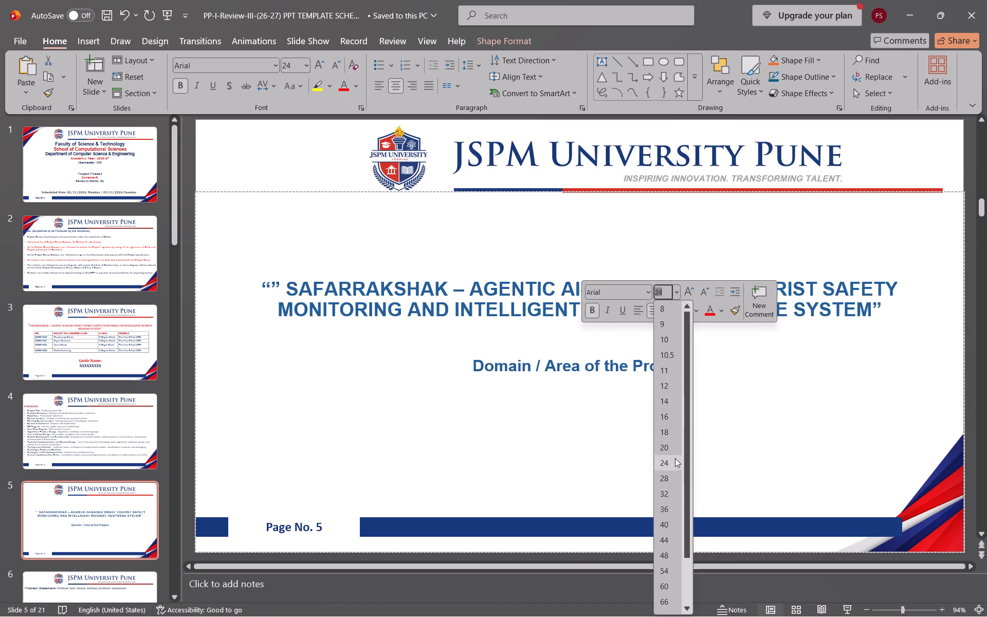
click(672, 446)
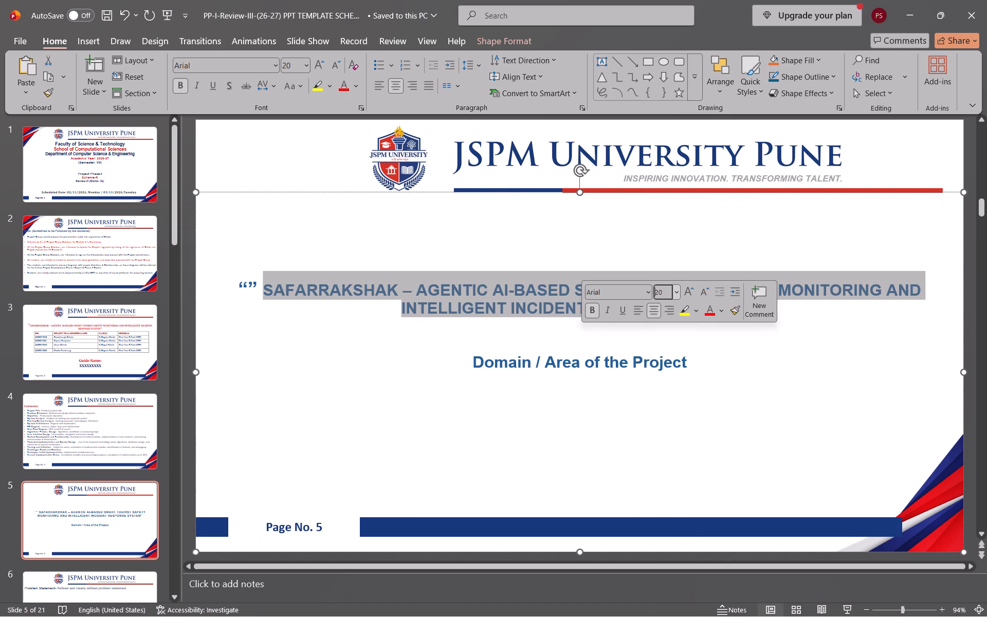
click(590, 451)
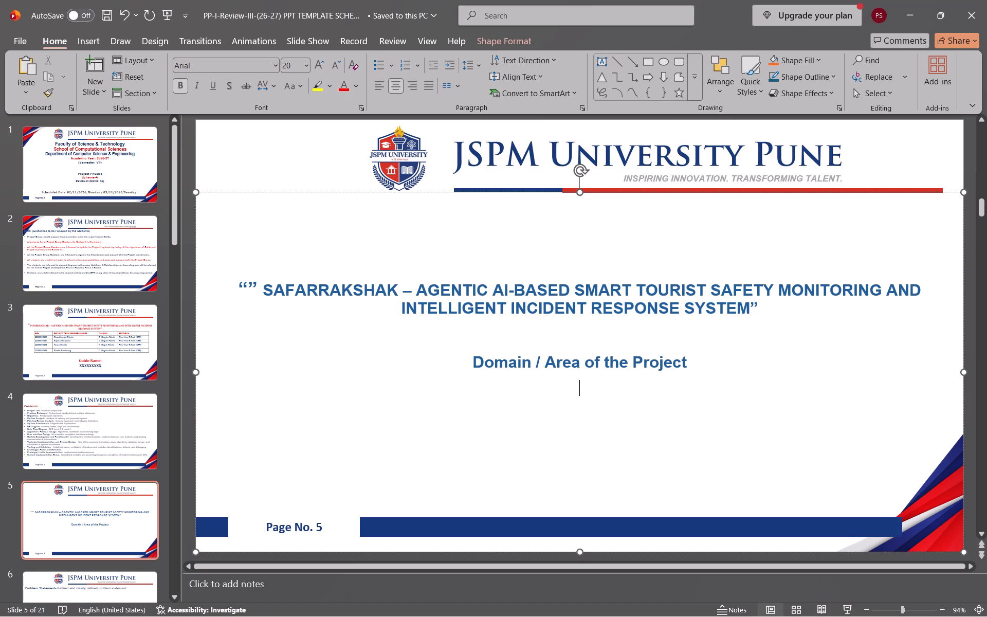
click(590, 451)
Open slide 6, the Problem Statement slide.
click(109, 578)
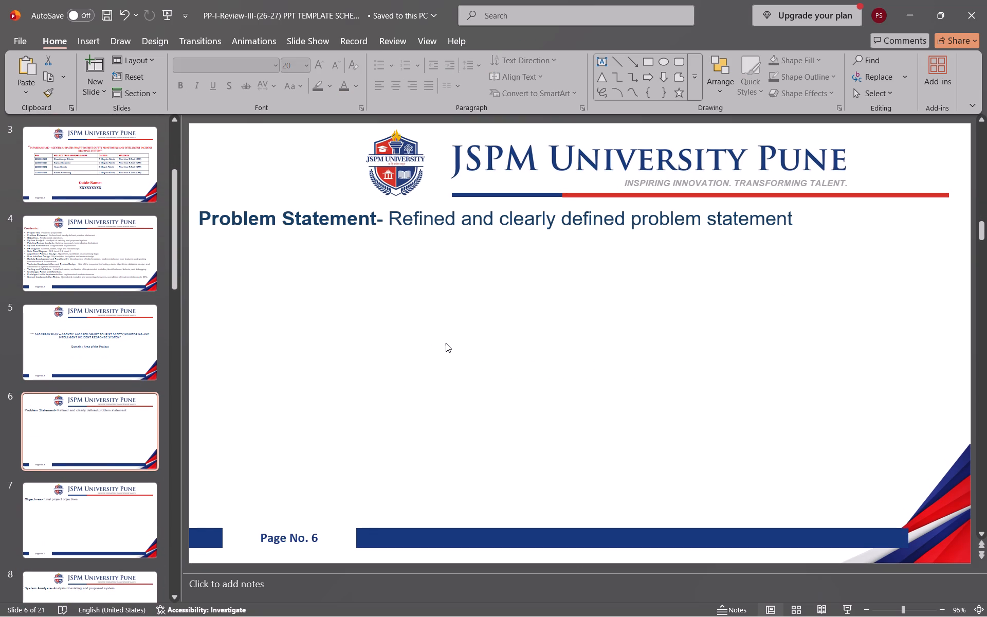
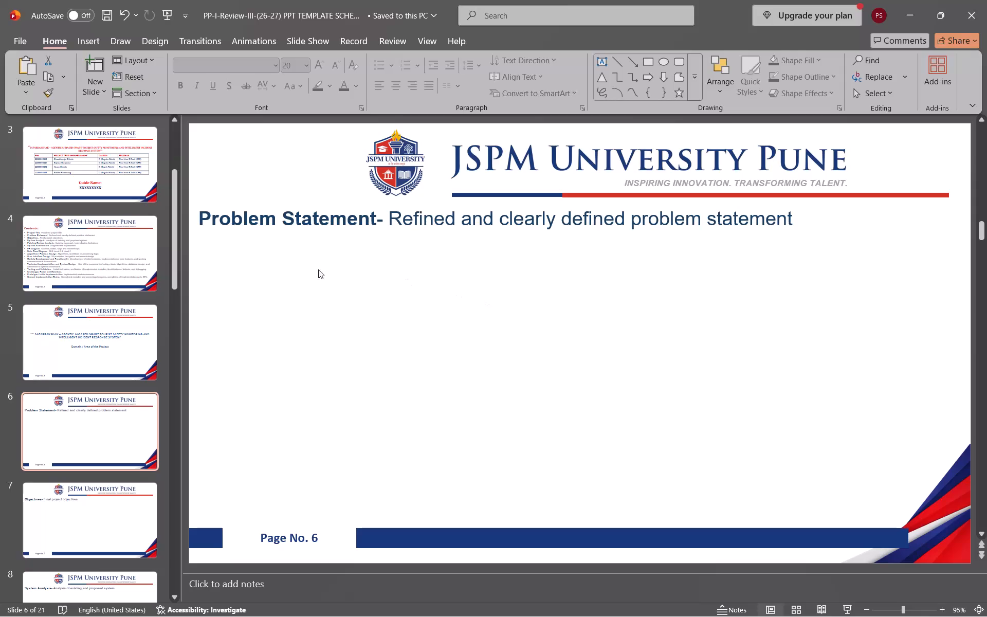
Look through the remaining template slides from the Problem Statement on slide 6 to the closing slide 21, examining each section's heading and required content.
click(65, 422)
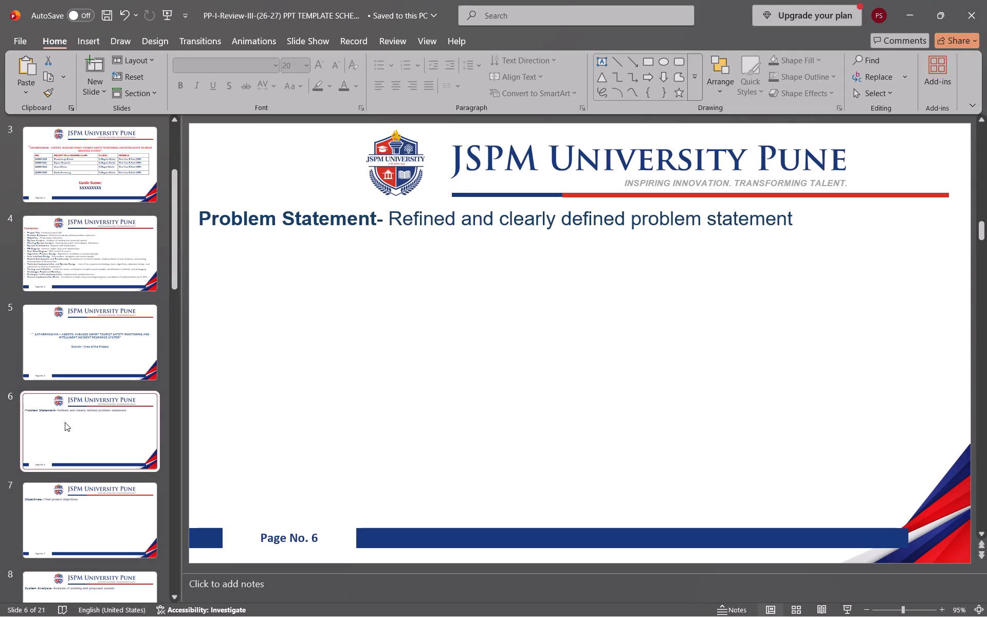
key(Down)
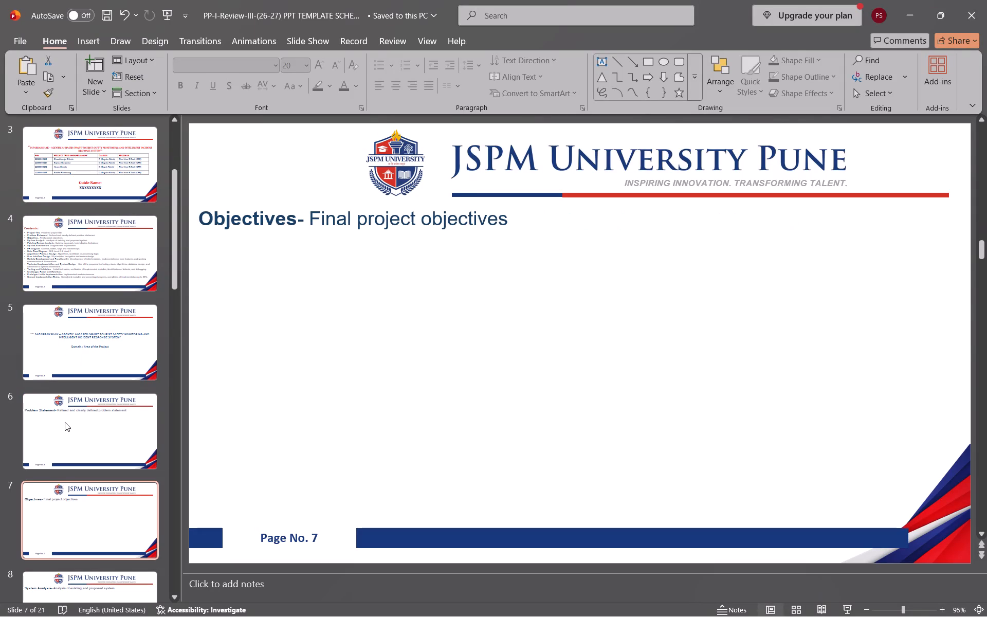
key(Down)
key(Down)
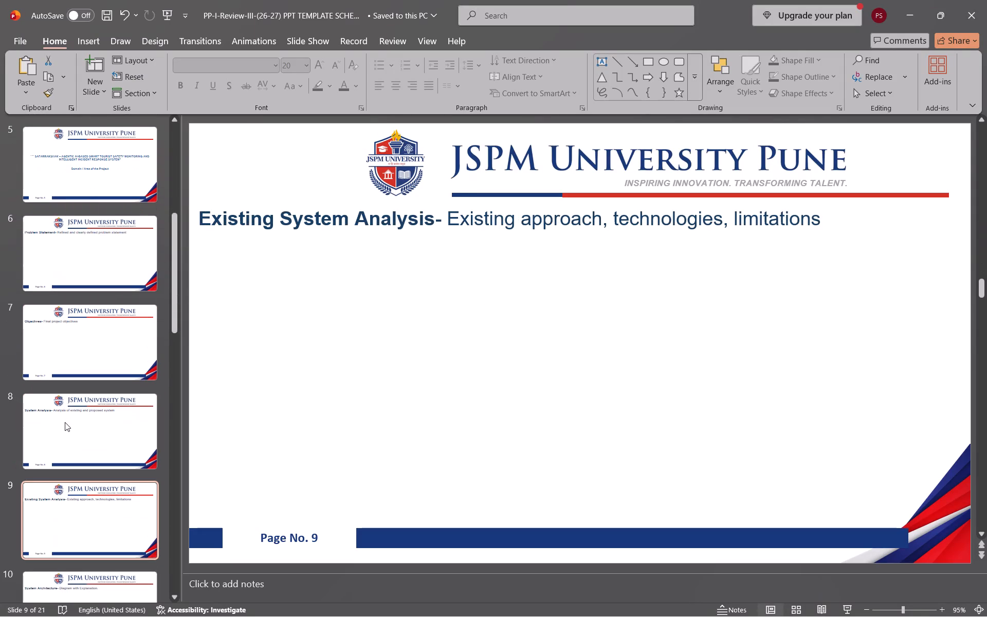
key(Down)
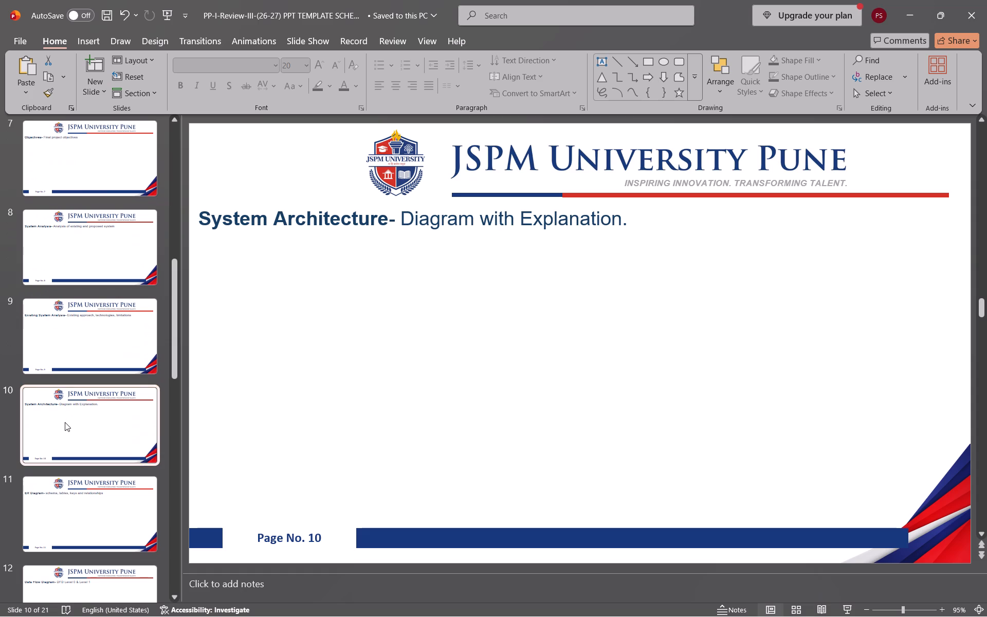
key(Down)
key(Down)
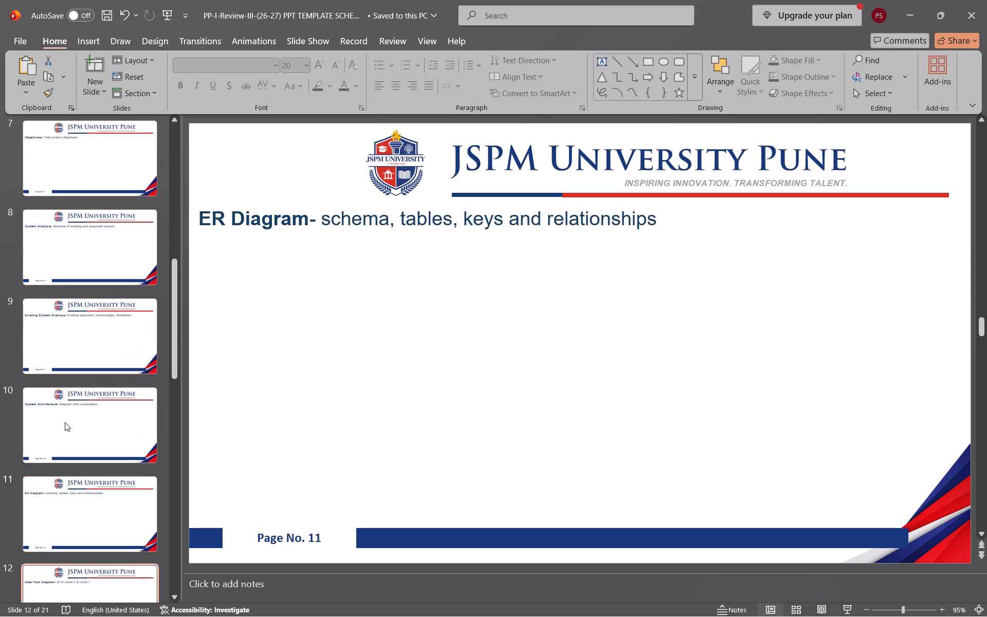
key(Down)
key(Down)
key(Down)
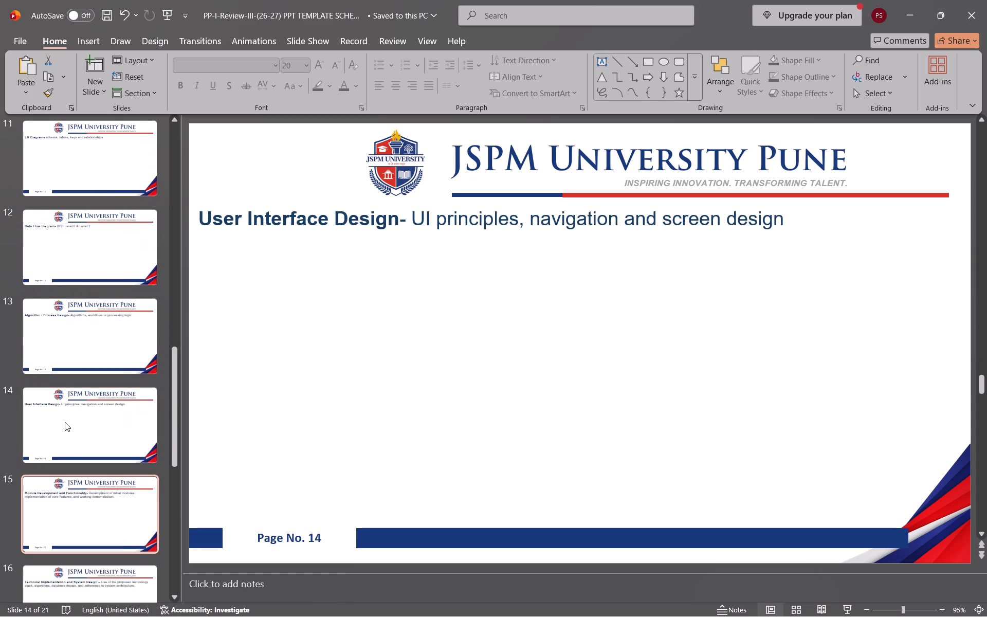
key(Down)
key(Down)
key(Down)
key(Down)
key(Down)
key(Down)
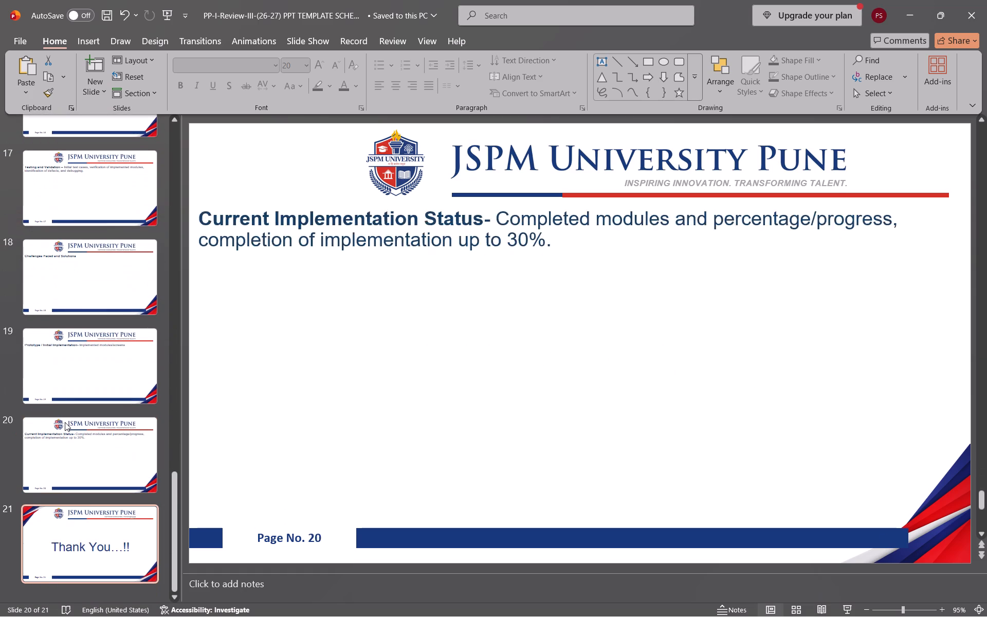
key(Down)
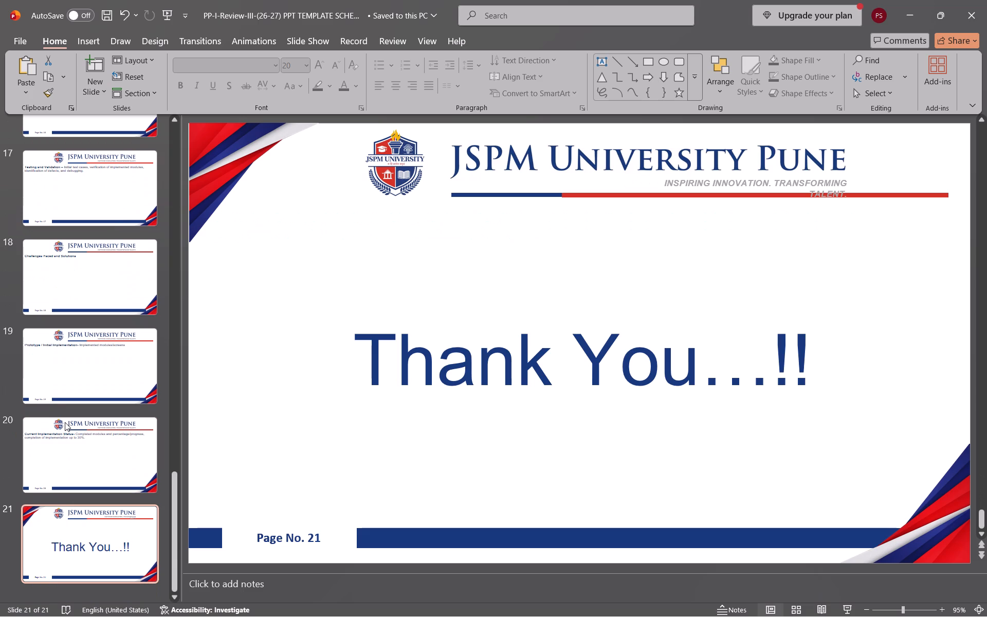
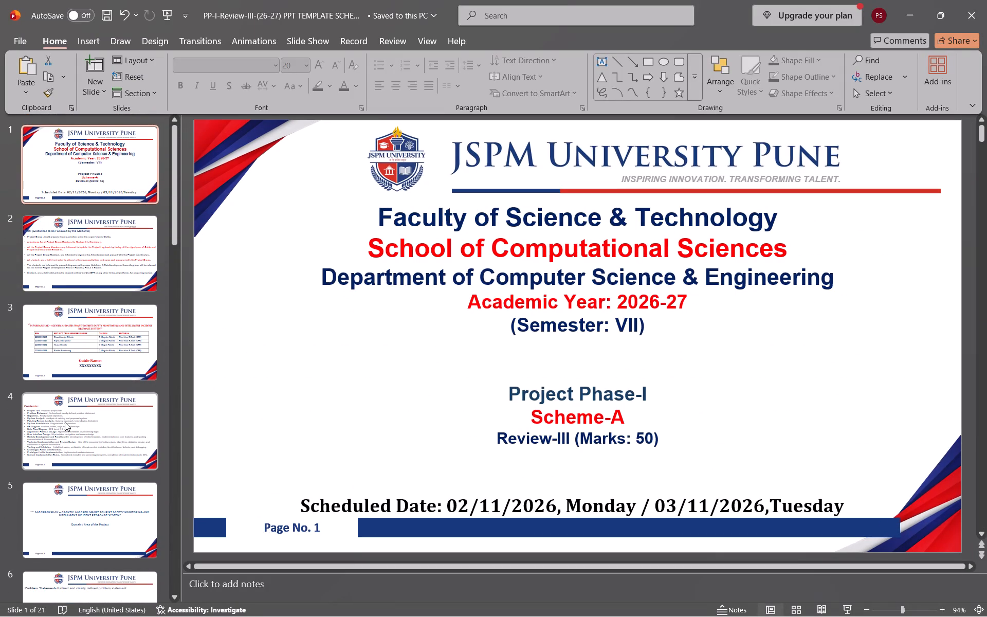
Go through the opening slides from the title slide to the project title and domain slide 5, checking their filled-in content.
key(Down)
key(Down)
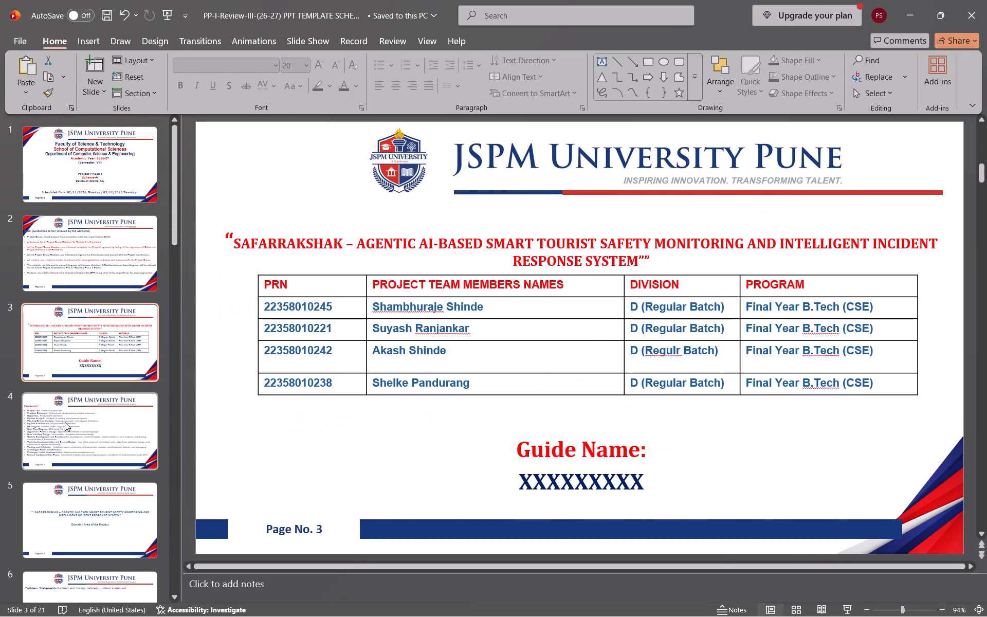
key(Down)
key(Down)
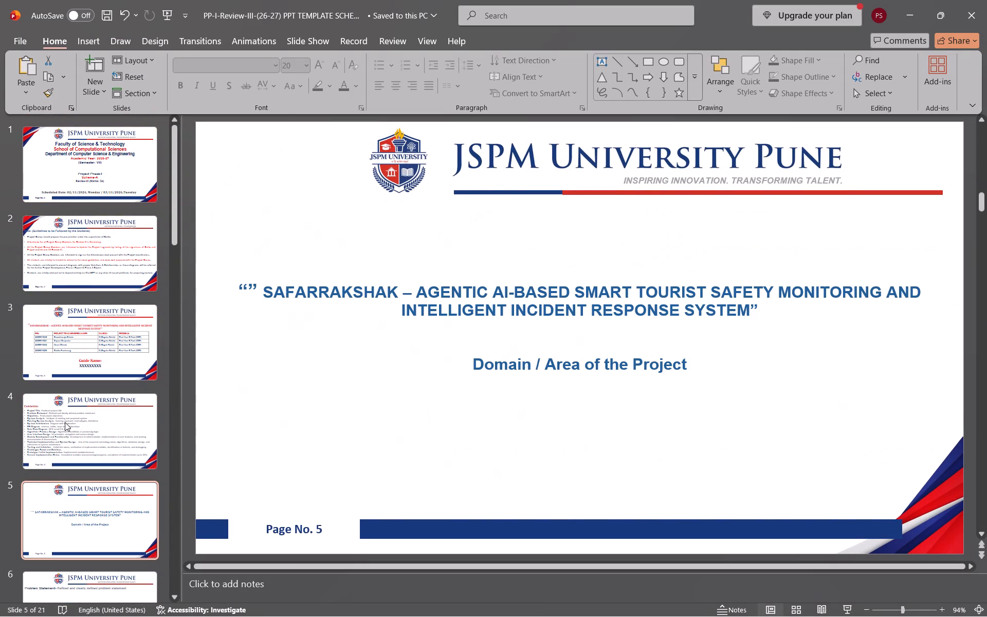
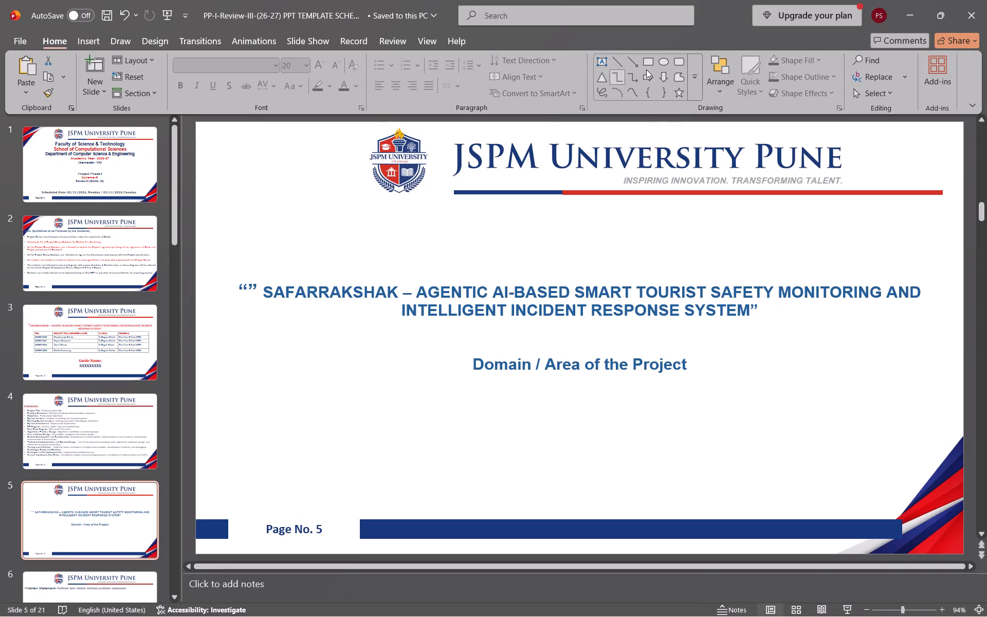
Close the Scheme-A Review-III presentation.
click(986, 5)
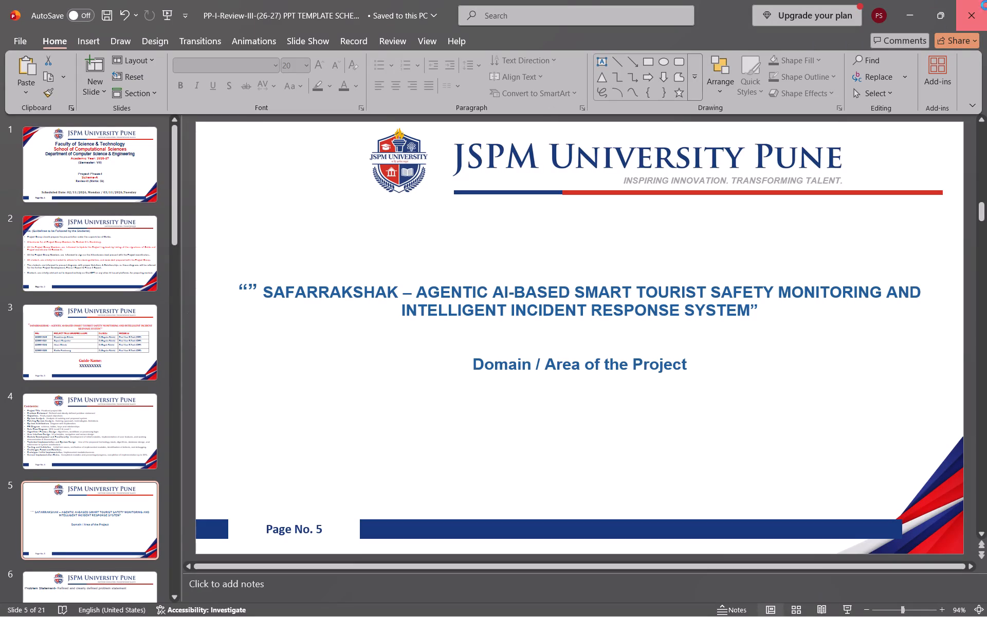
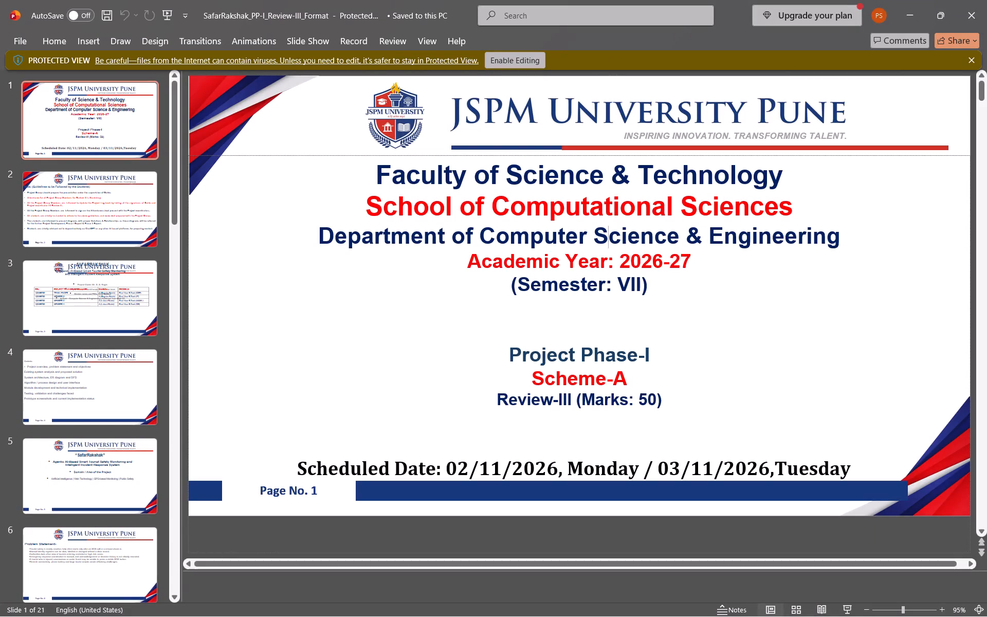
Look over the student guidelines on slide 2 and the team details on slide 3.
key(Right)
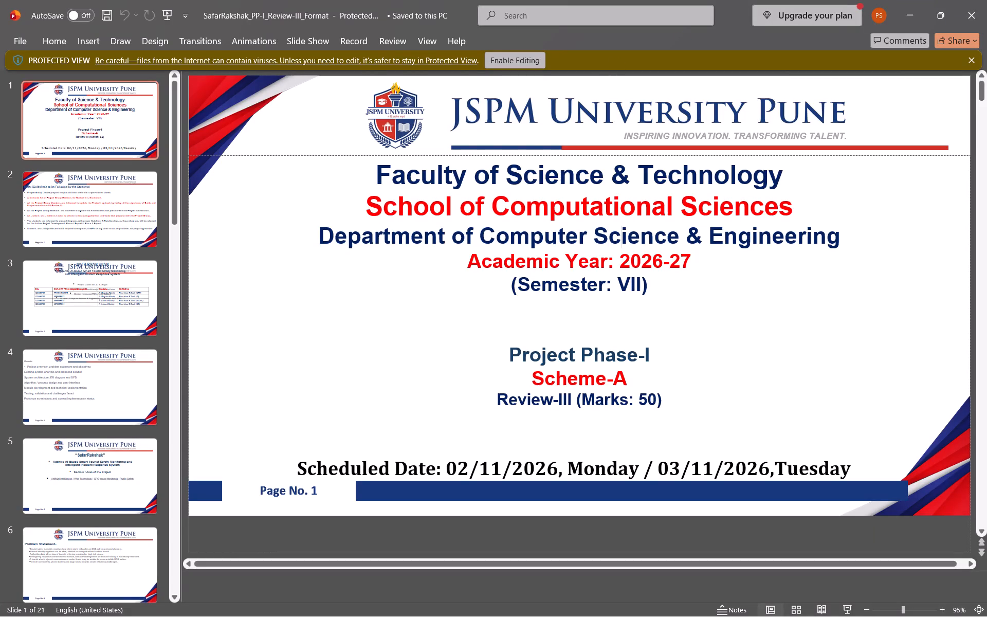
key(Down)
key(Down)
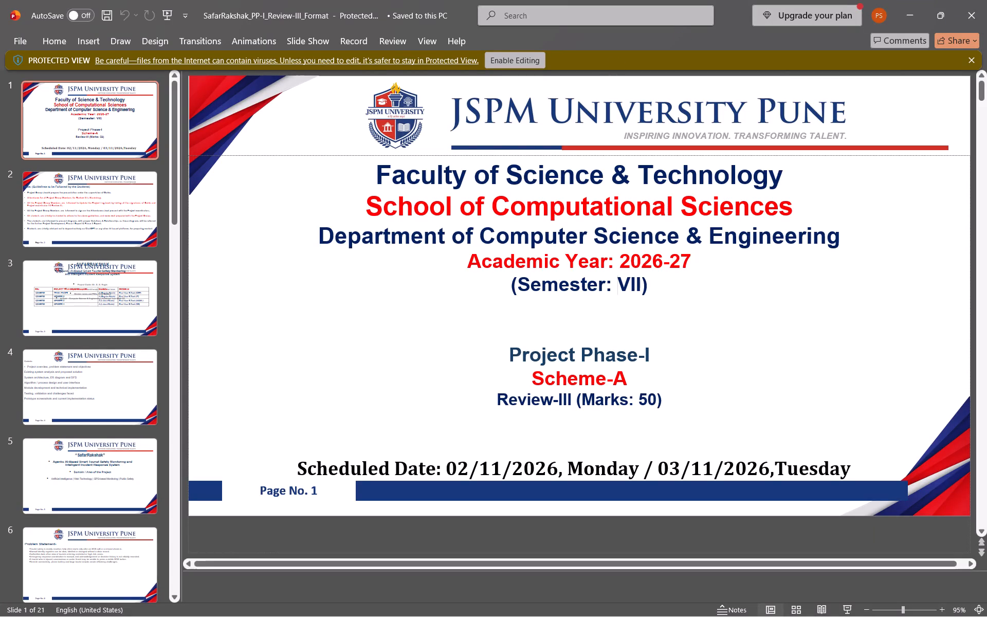
click(134, 223)
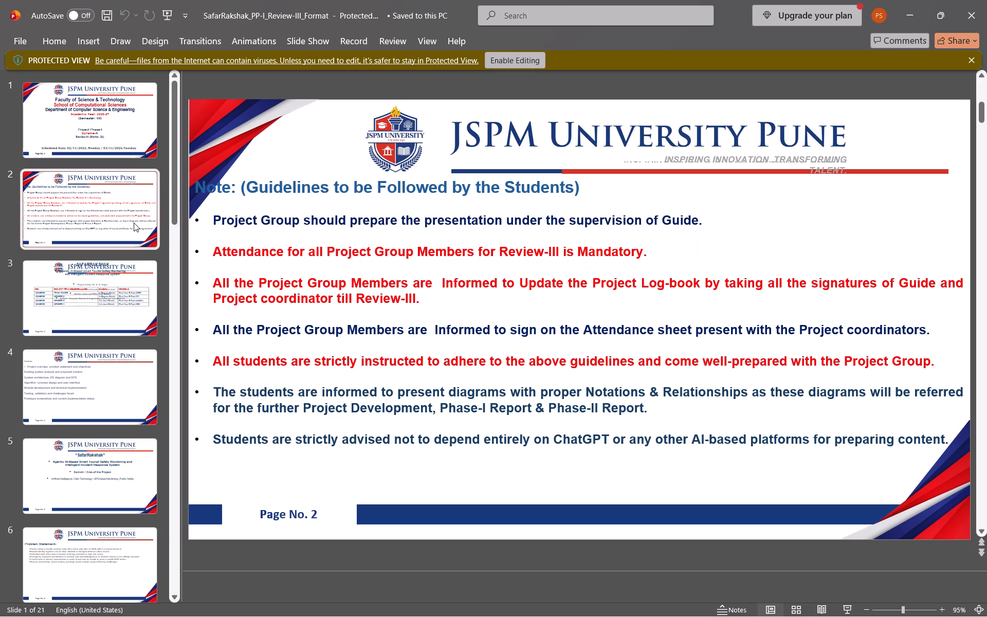
click(95, 287)
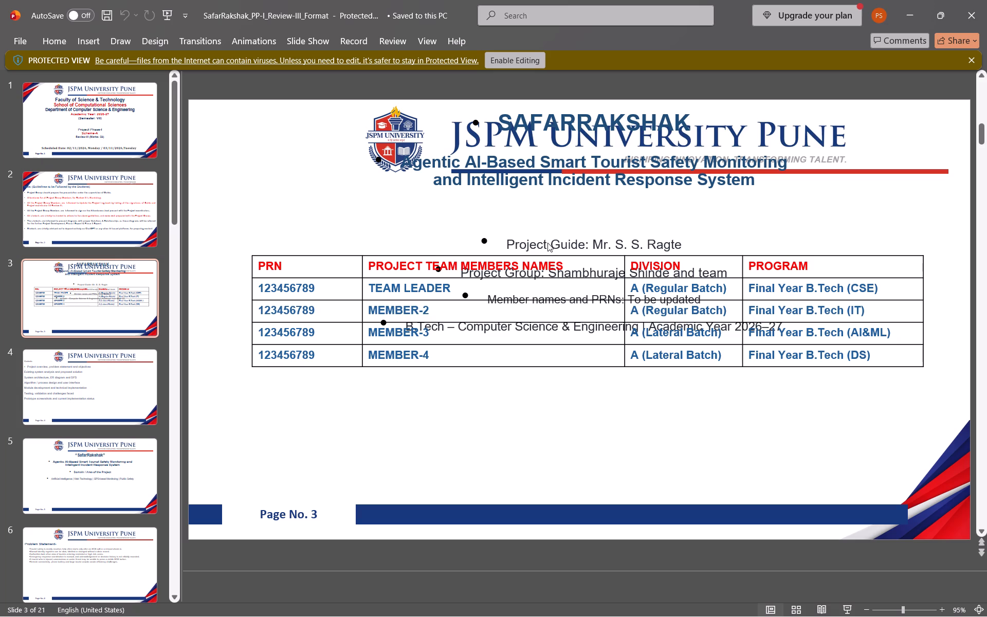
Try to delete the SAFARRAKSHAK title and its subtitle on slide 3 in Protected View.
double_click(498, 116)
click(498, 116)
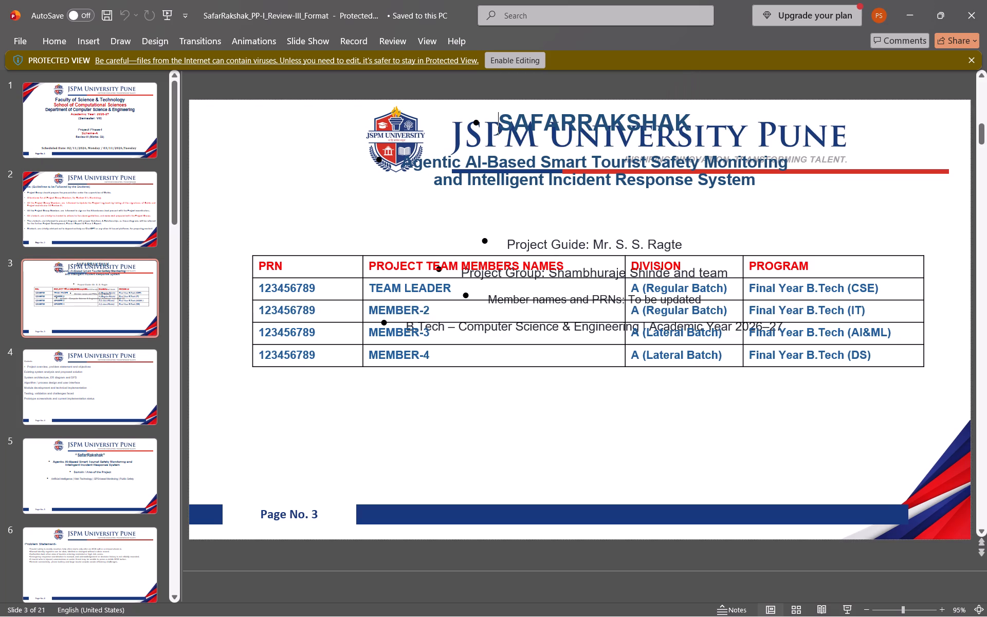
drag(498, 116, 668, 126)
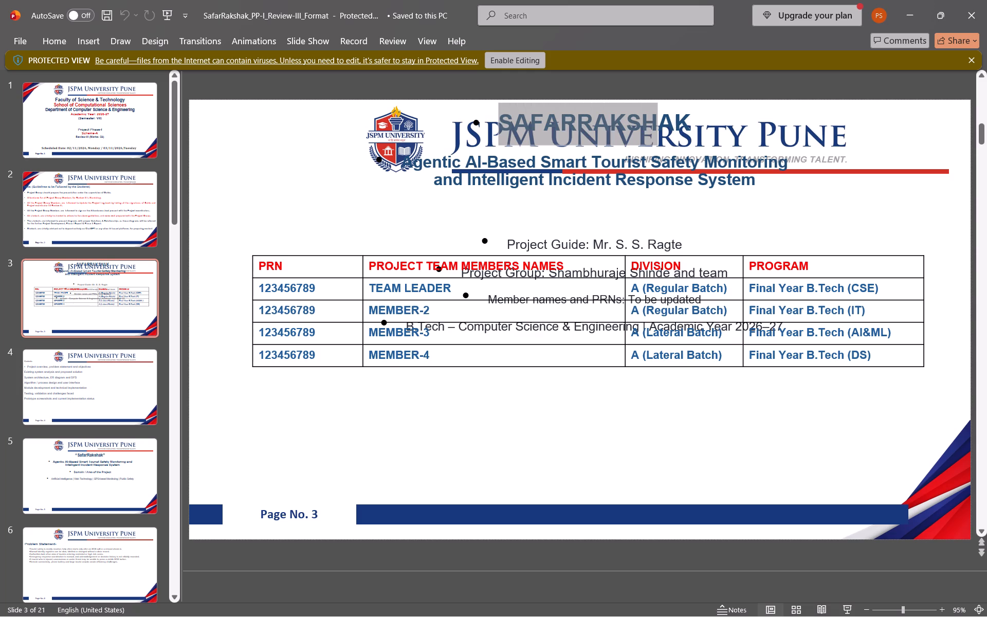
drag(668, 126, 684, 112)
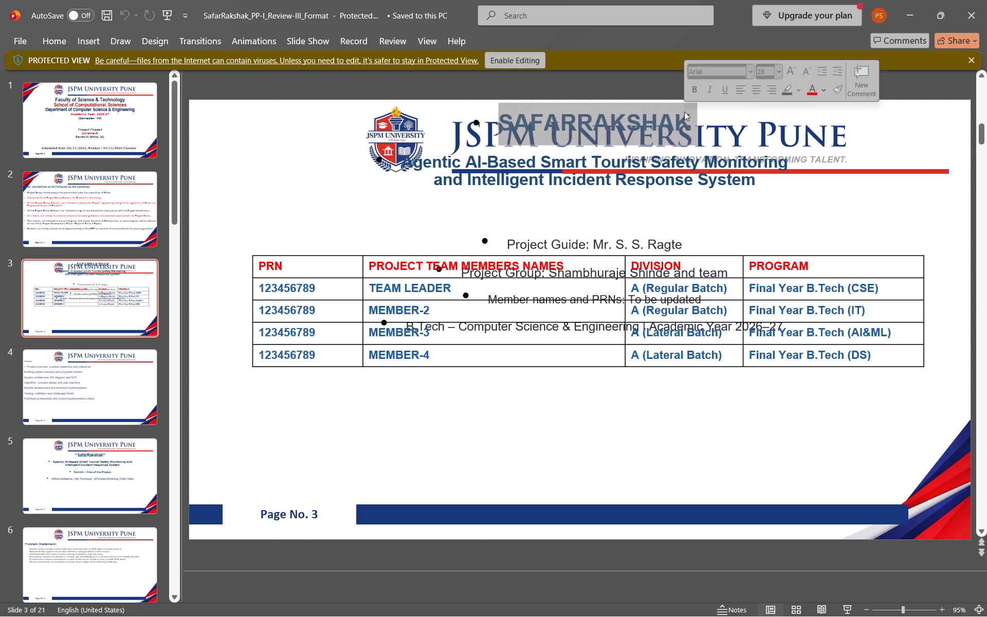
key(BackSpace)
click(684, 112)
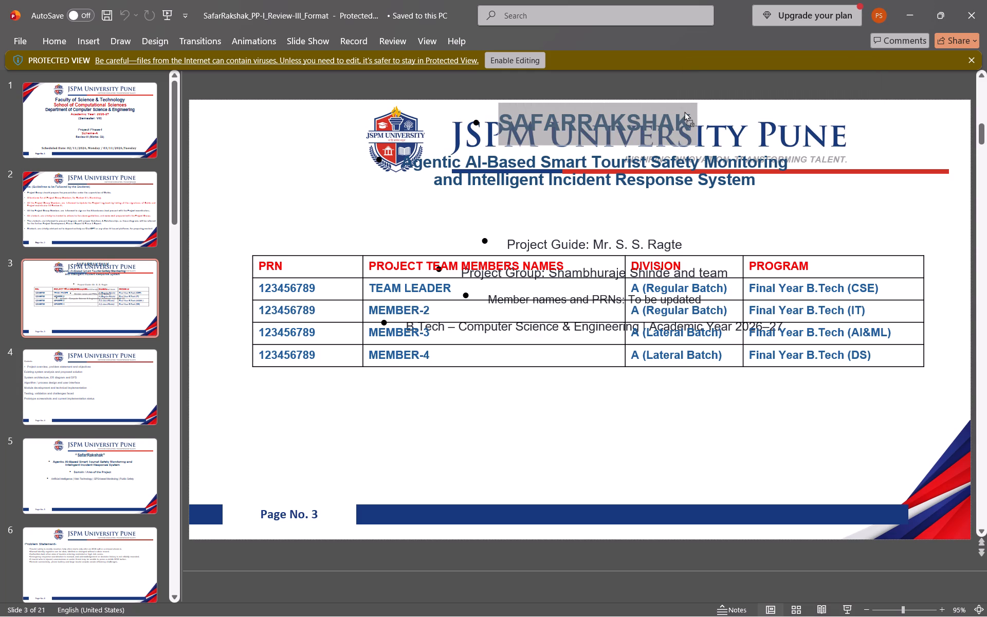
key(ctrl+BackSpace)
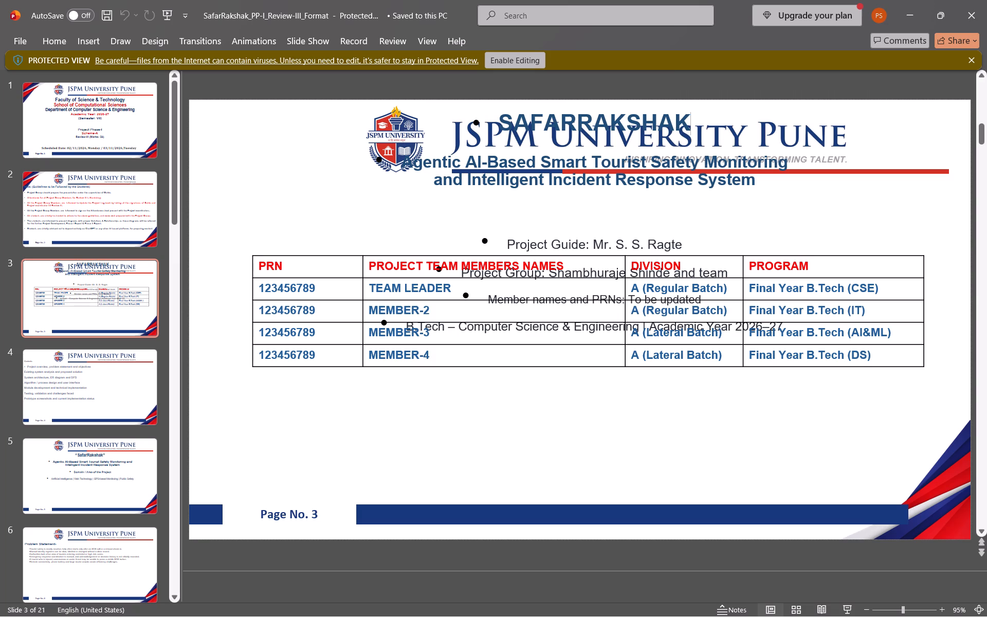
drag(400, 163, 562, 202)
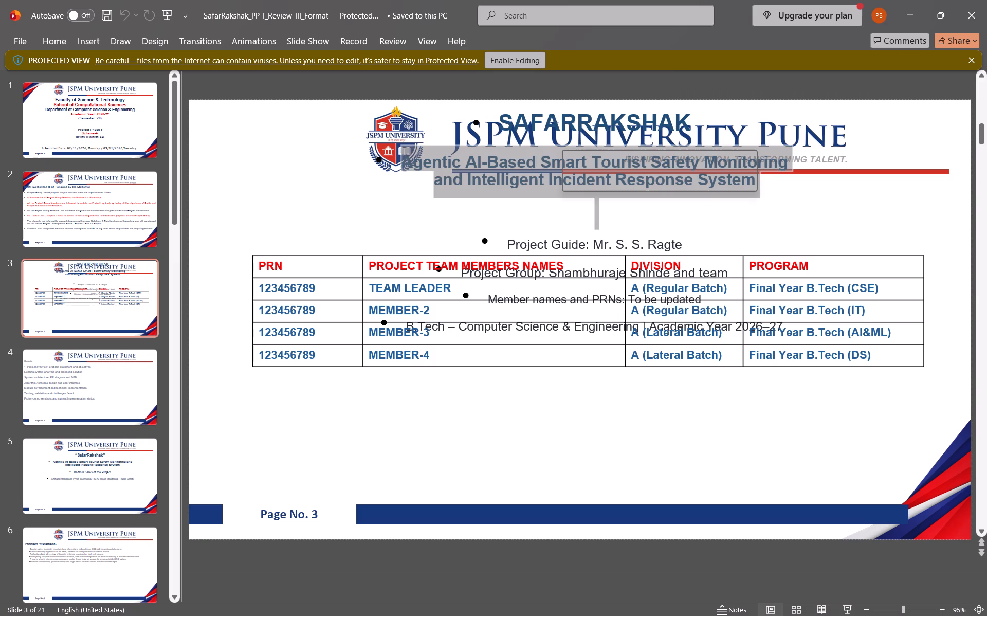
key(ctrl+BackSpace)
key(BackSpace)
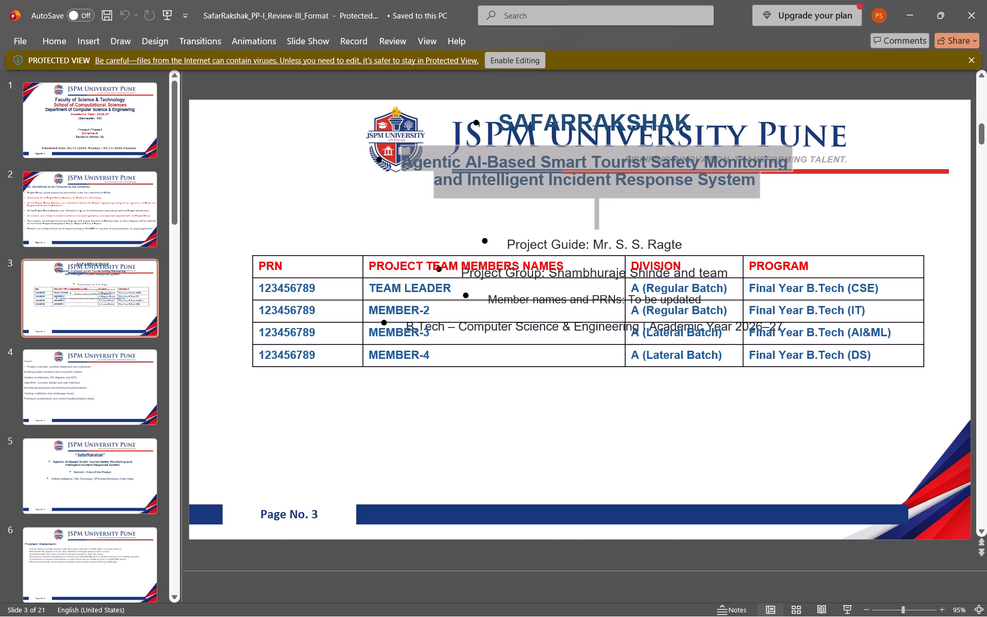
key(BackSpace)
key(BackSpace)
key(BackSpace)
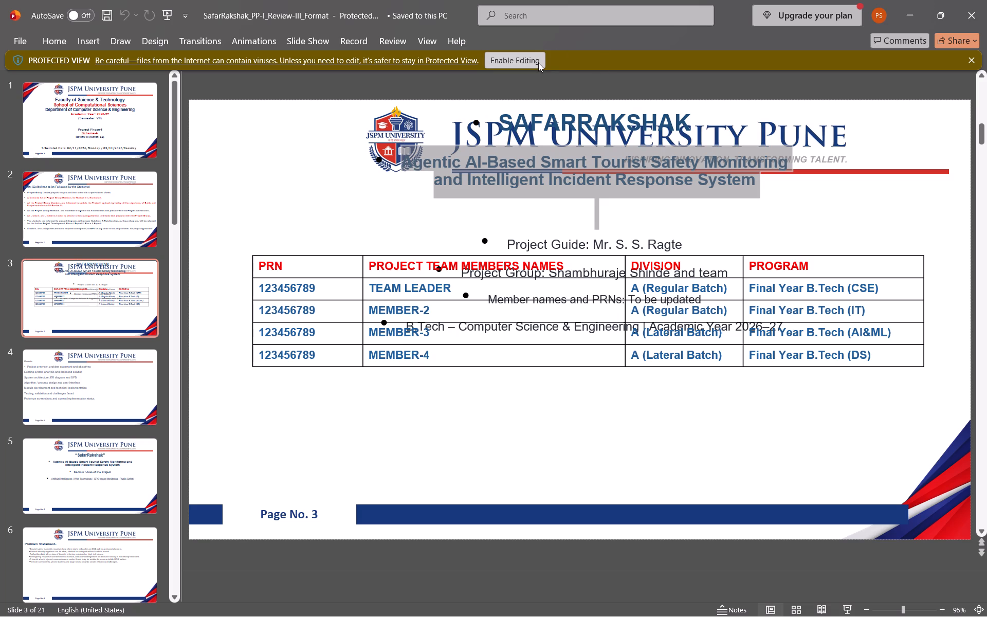
Enable editing of the SafarRakshak Review-III presentation.
click(538, 62)
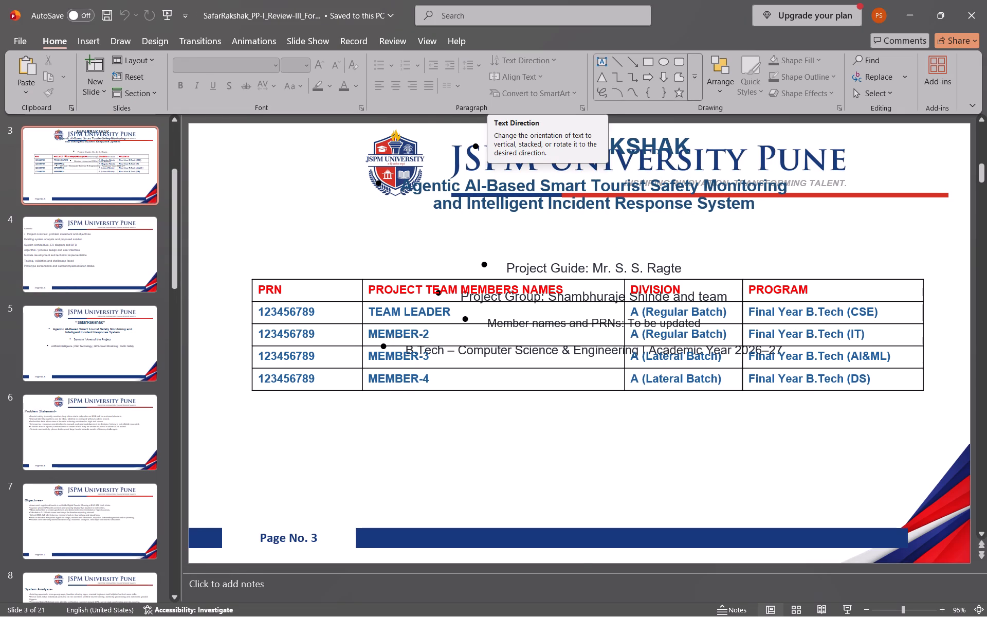
Copy the subtitle beginning "Agentic AI-Based Smart Tourist Safety Monitoring" on slide 3, delete it, and remove its bullet.
click(472, 236)
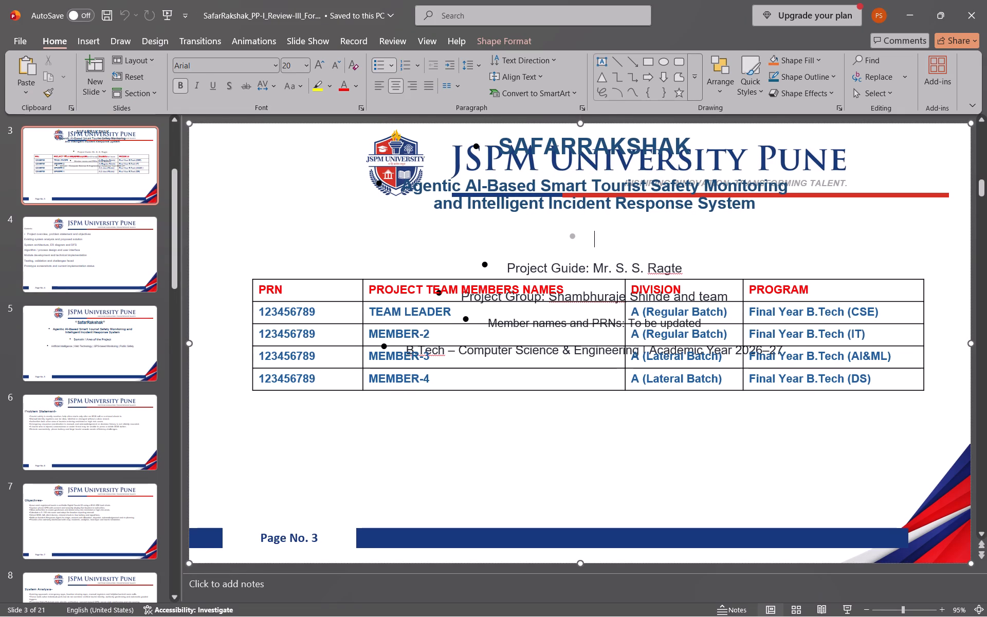
drag(403, 187, 717, 209)
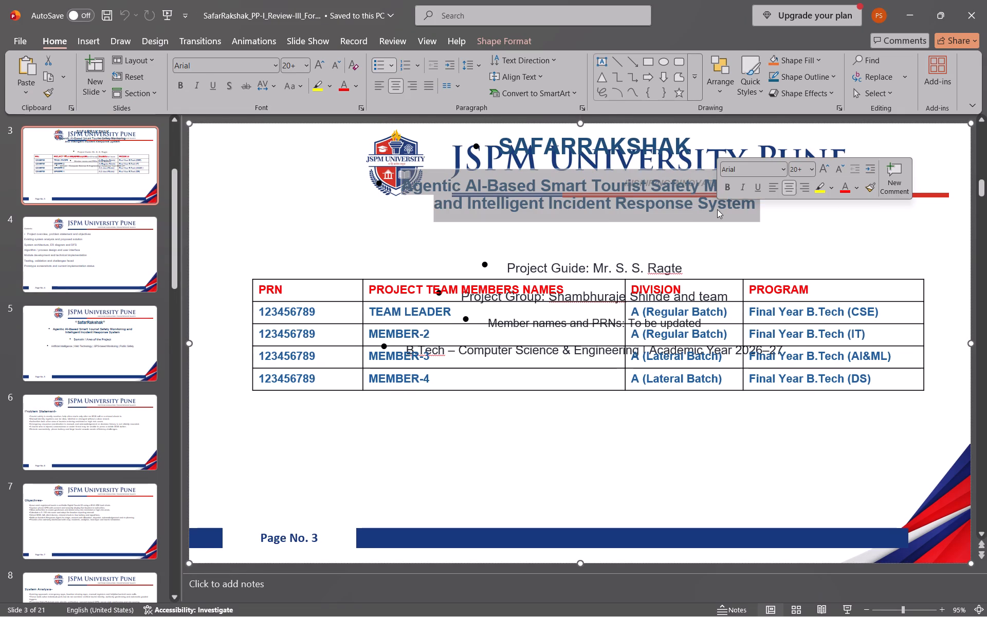
key(ctrl+c)
key(ctrl+c)
key(ctrl+c)
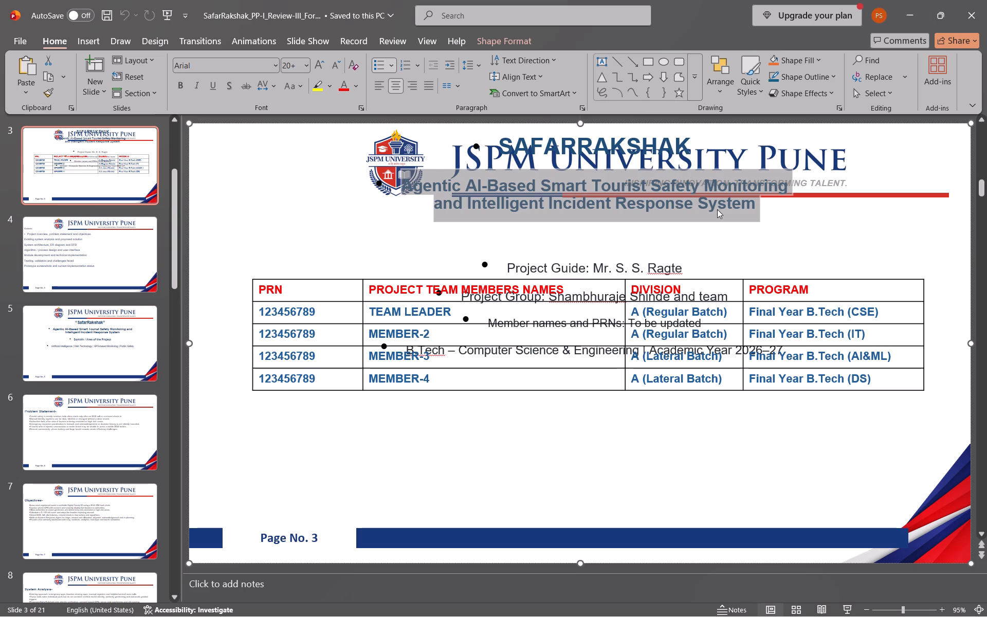
key(BackSpace)
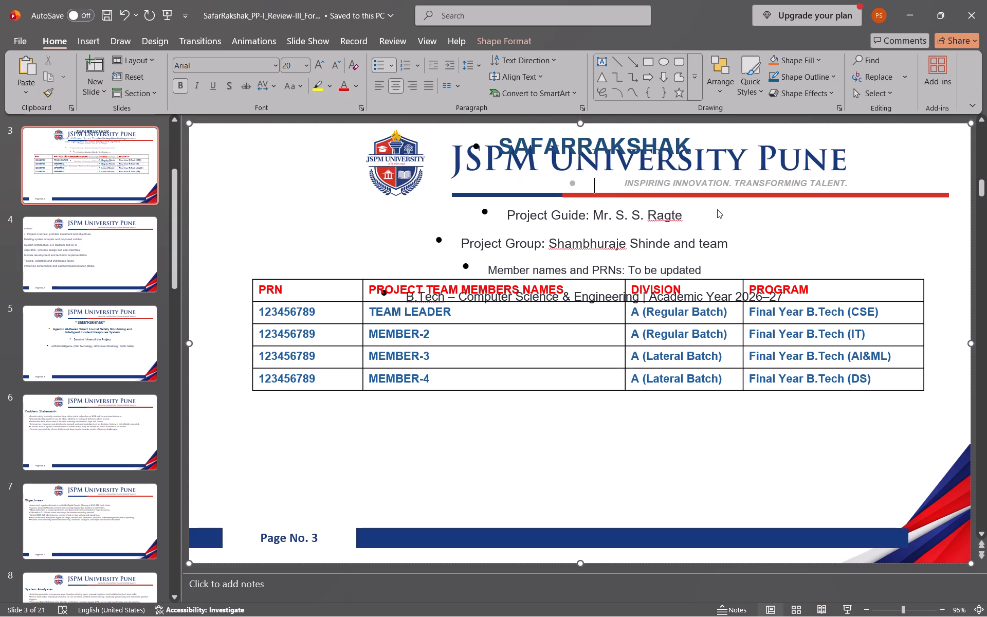
key(BackSpace)
key(BackSpace)
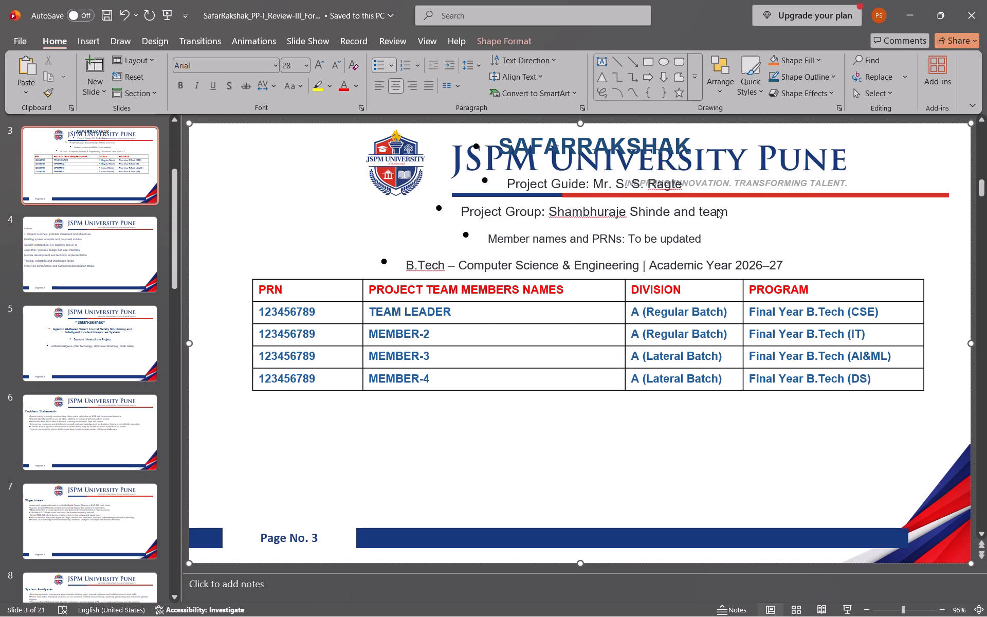
key(ctrl+z)
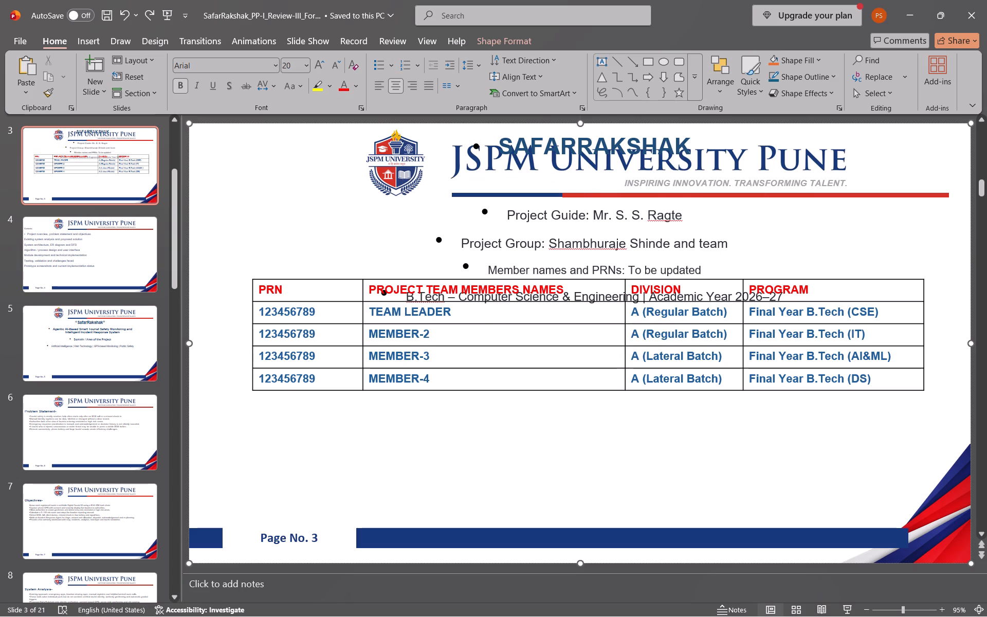
Delete the SAFARRAKSHAK title overlapping the university header on slide 3.
double_click(702, 142)
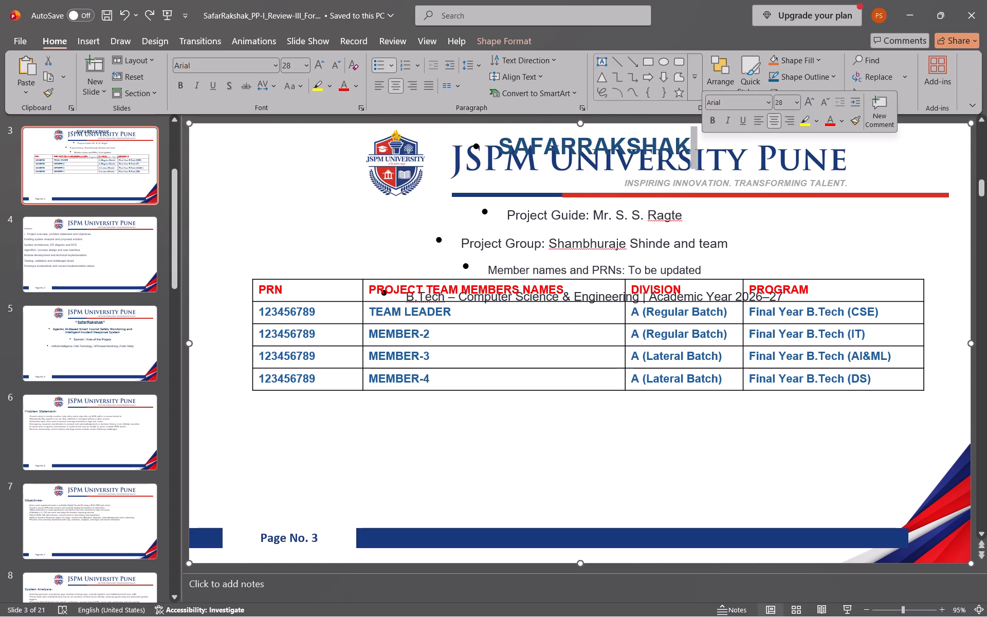
drag(686, 138, 571, 141)
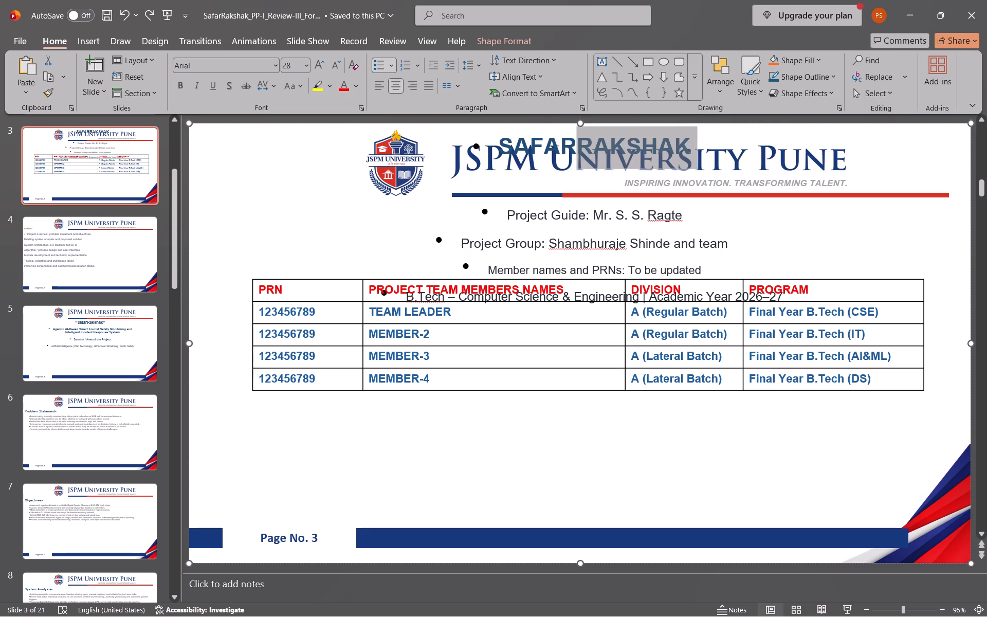
drag(571, 141, 513, 136)
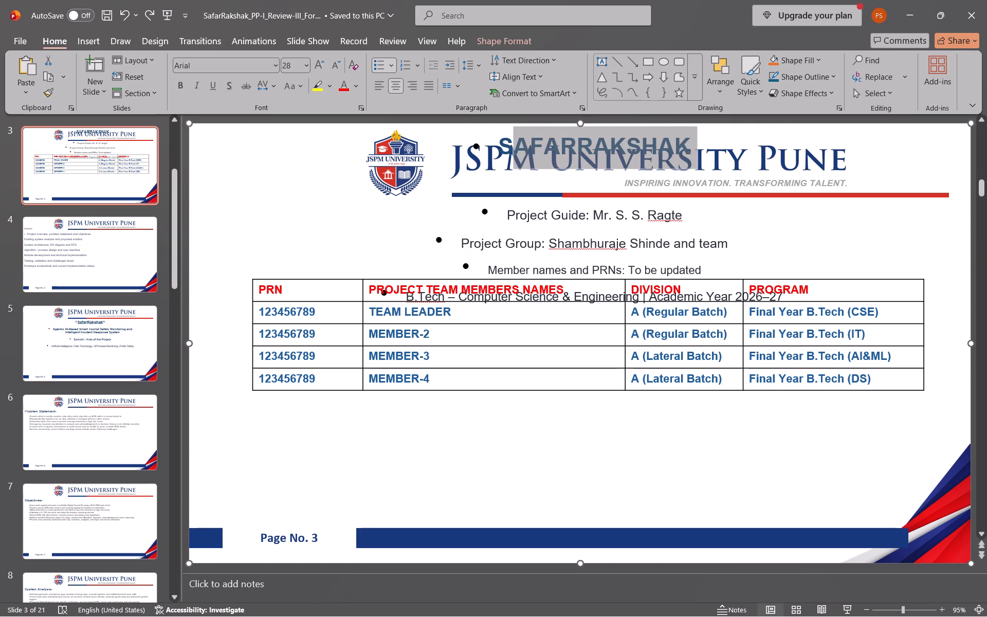
drag(513, 136, 502, 136)
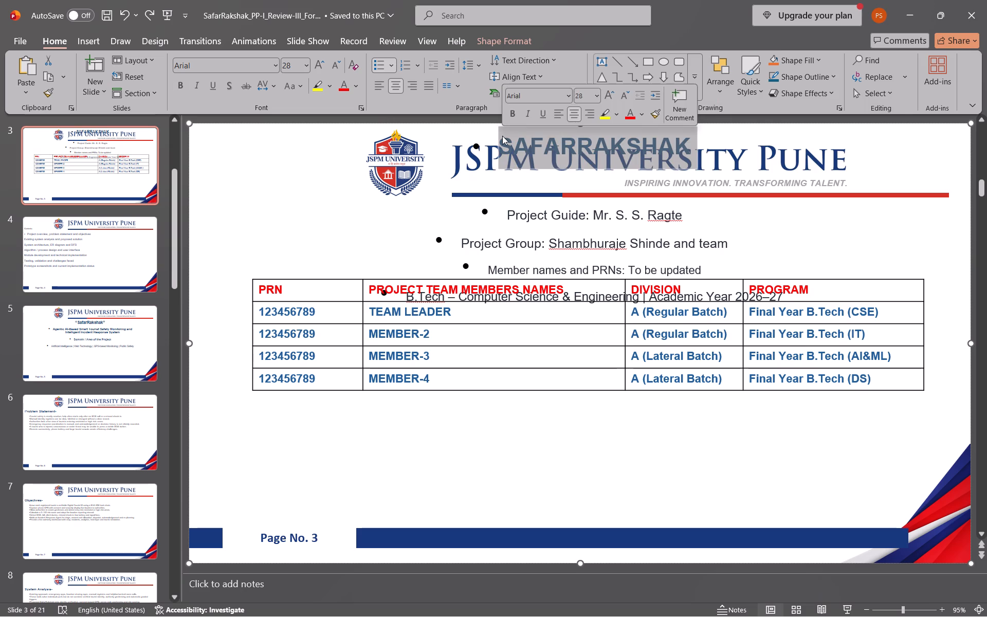
key(BackSpace)
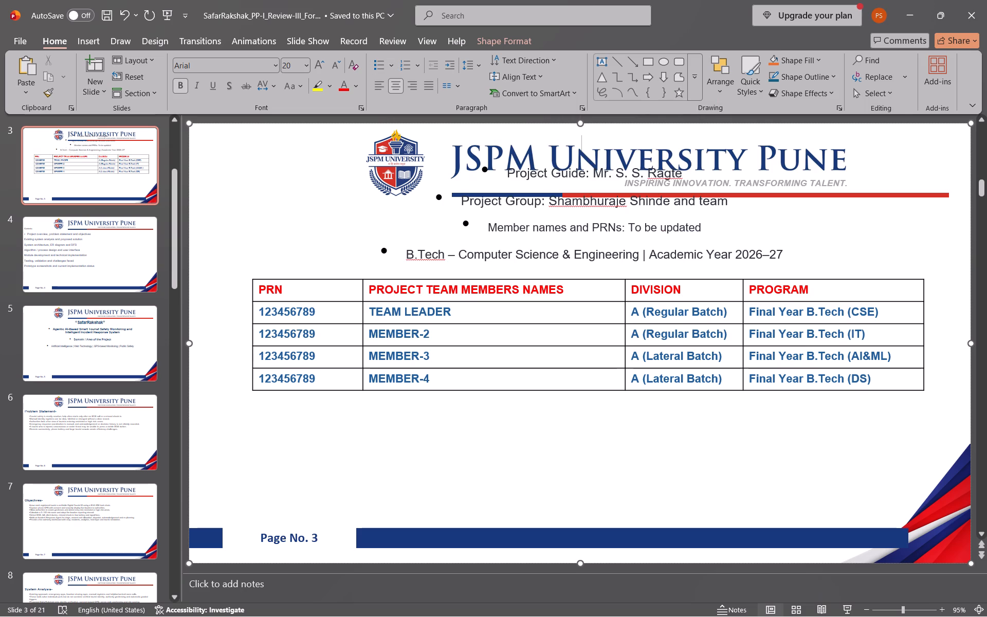
Delete the project guide, project group, member names and PRNs, and B.Tech academic year lines above the team table on slide 3.
drag(683, 172, 480, 172)
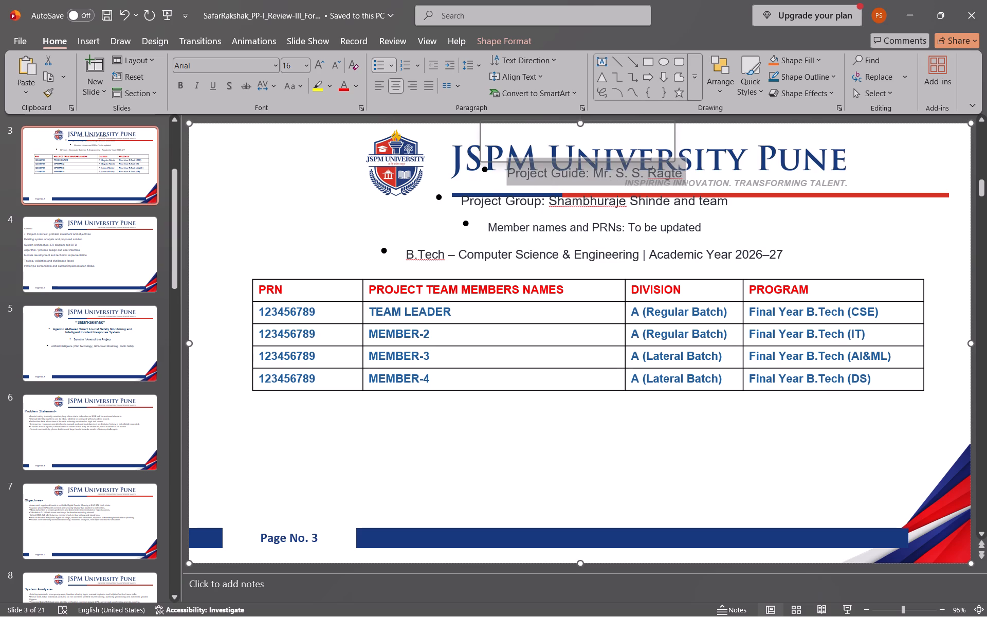
key(BackSpace)
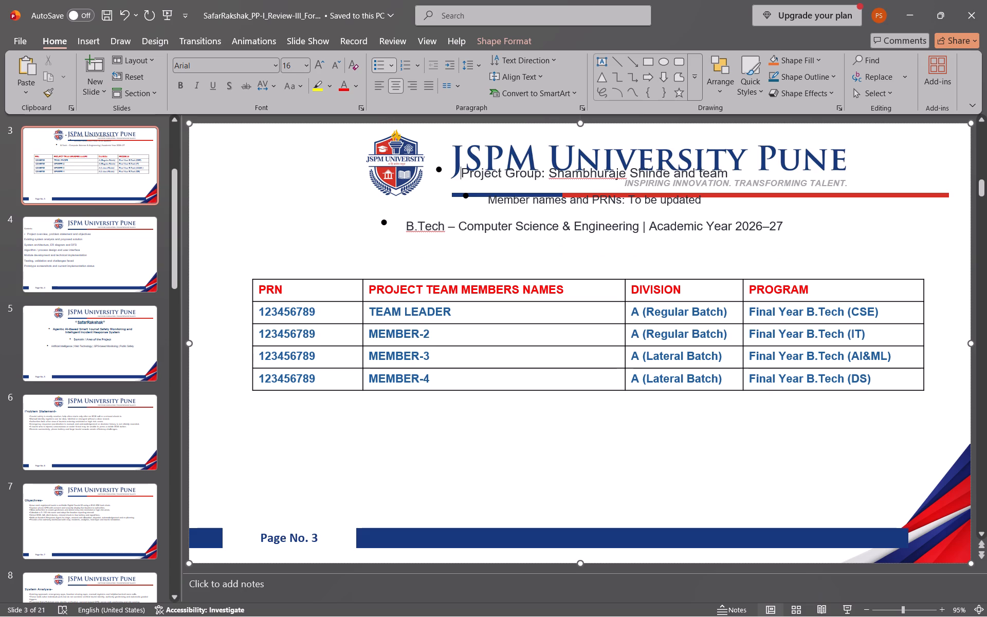
drag(455, 174, 775, 240)
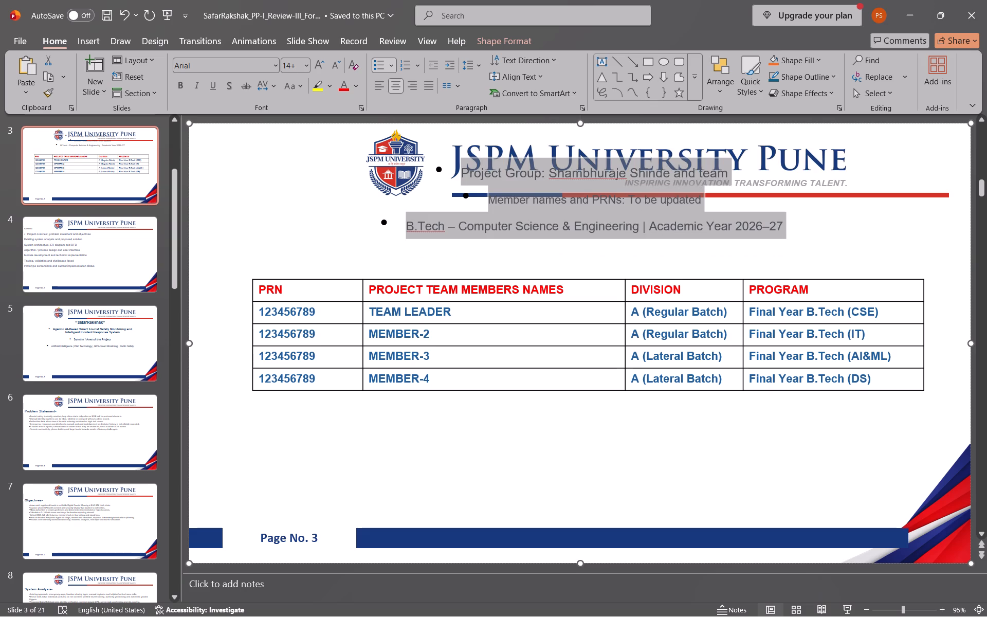
drag(775, 240, 798, 240)
key(BackSpace)
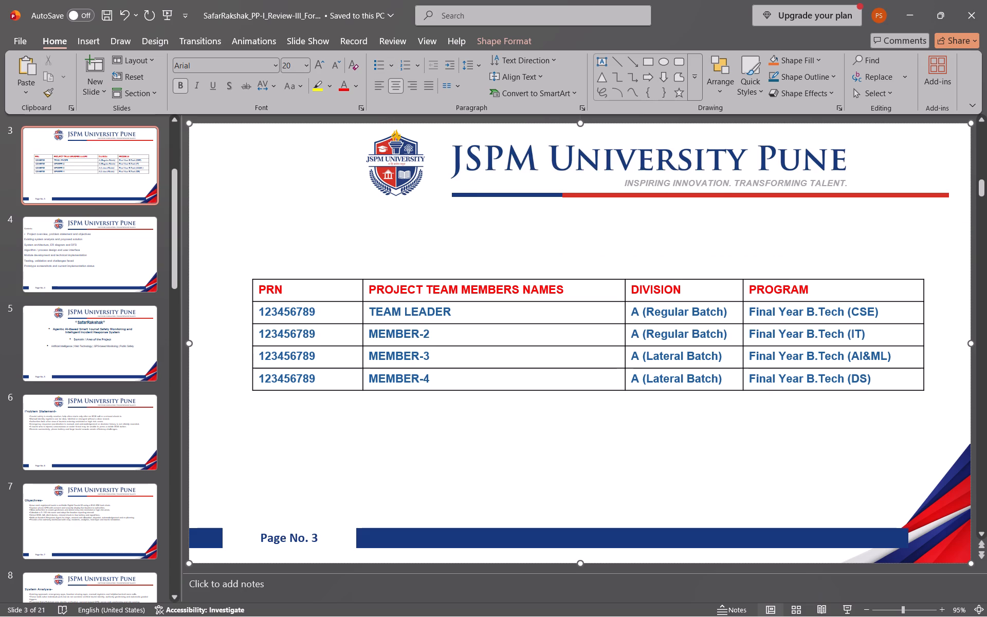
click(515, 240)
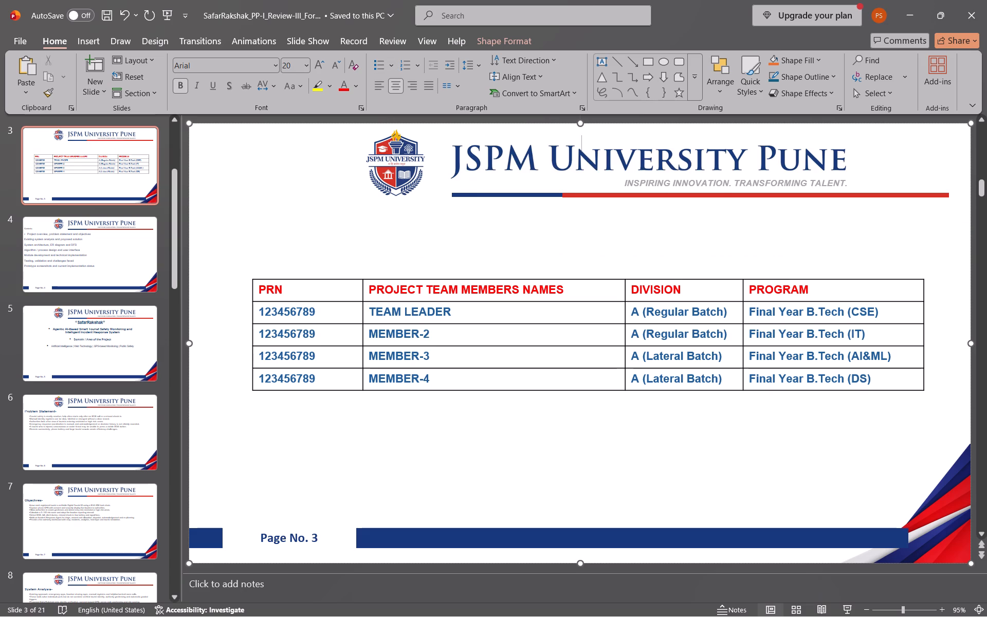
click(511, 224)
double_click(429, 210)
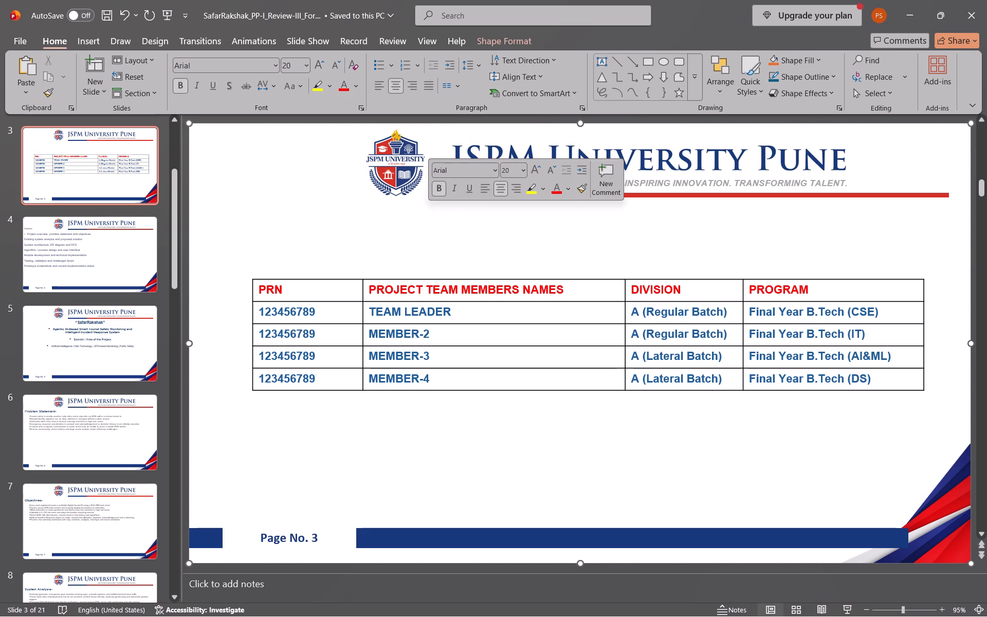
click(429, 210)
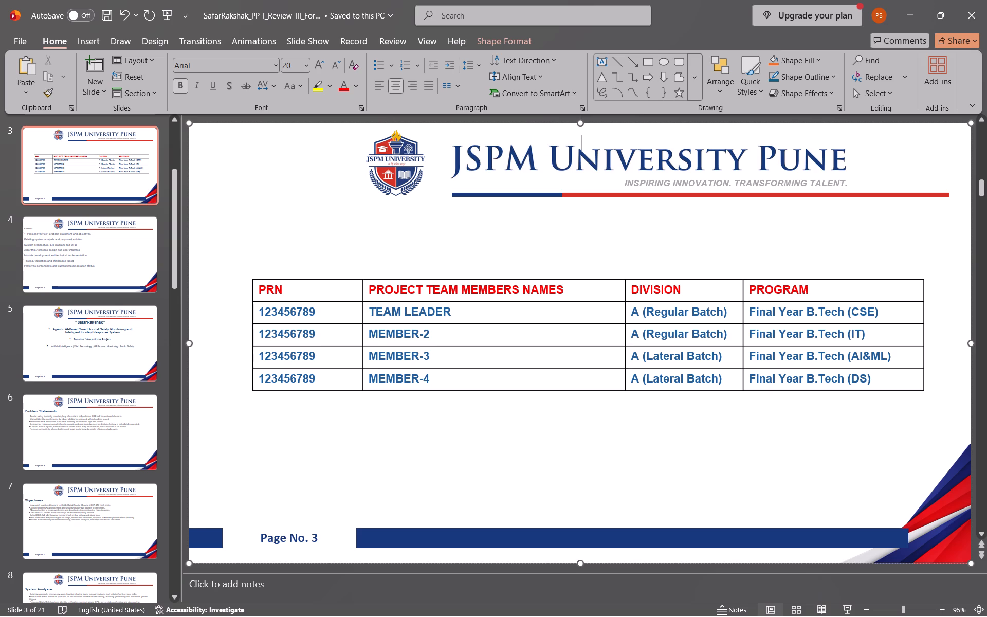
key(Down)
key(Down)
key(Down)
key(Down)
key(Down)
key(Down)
Replace the placeholder PRN in the TEAM LEADER row of the slide 3 table with the team leader's PRN.
click(328, 300)
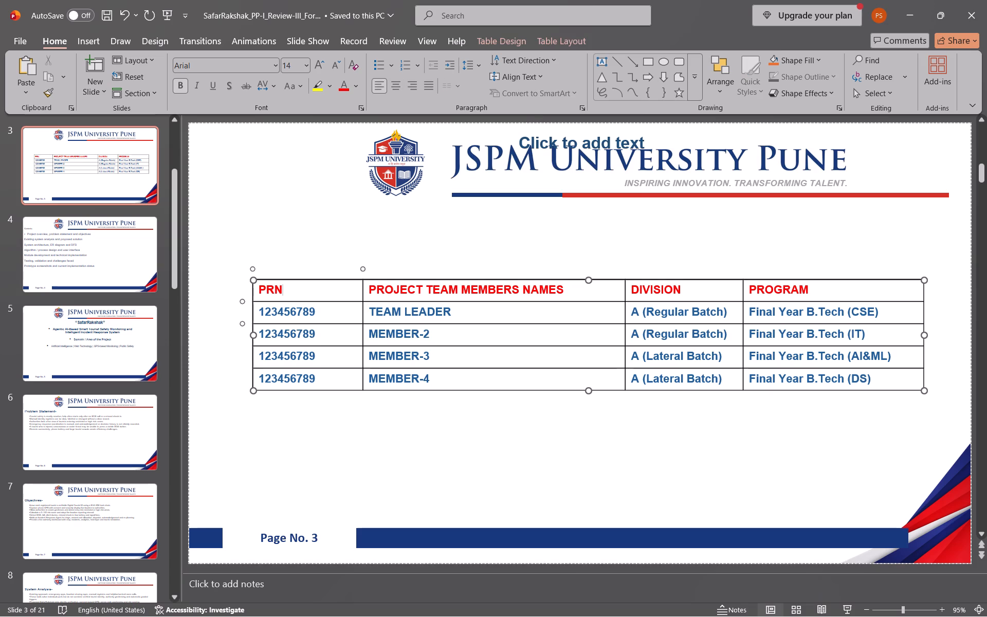
click(318, 315)
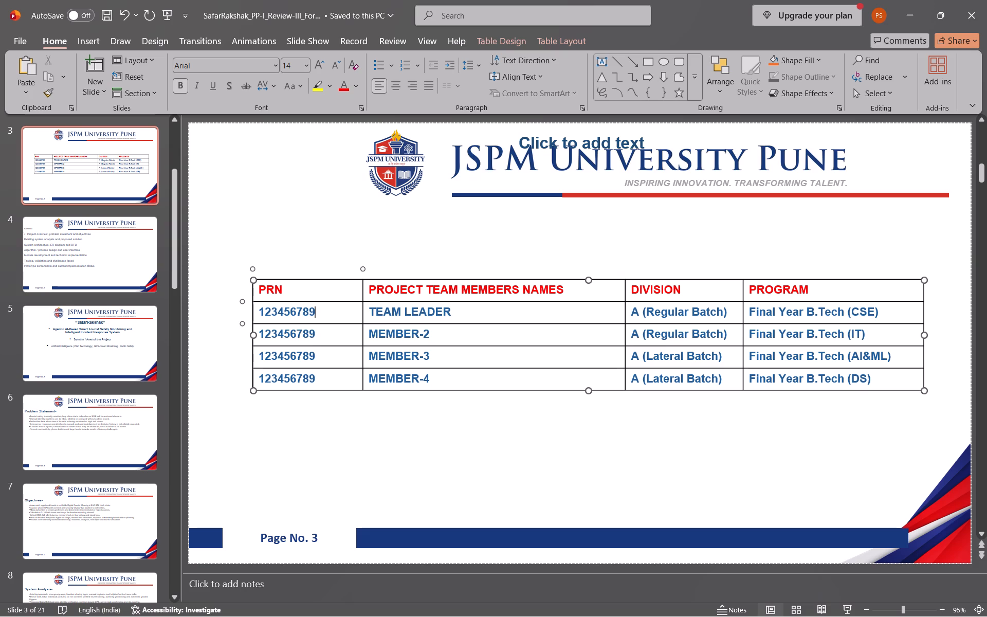
key(BackSpace)
key(BackSpace)
key(BackSpace)
key(BackSpace)
key(BackSpace)
key(BackSpace)
key(BackSpace)
key(BackSpace)
key(BackSpace)
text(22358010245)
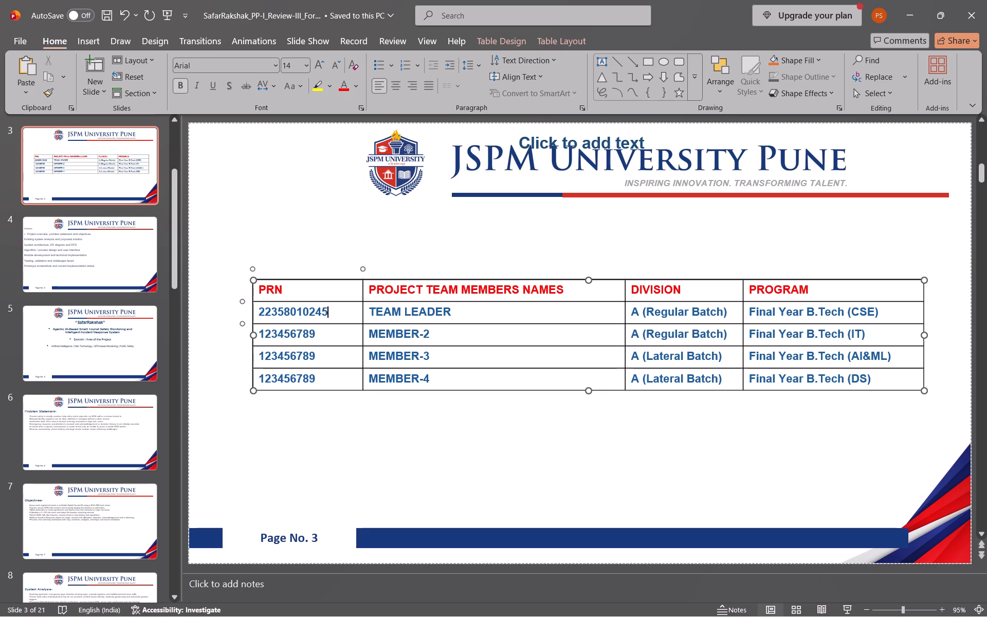
Copy the team leader's PRN over the placeholder PRNs in the MEMBER-2, MEMBER-3 and MEMBER-4 rows.
double_click(277, 310)
key(ctrl+c)
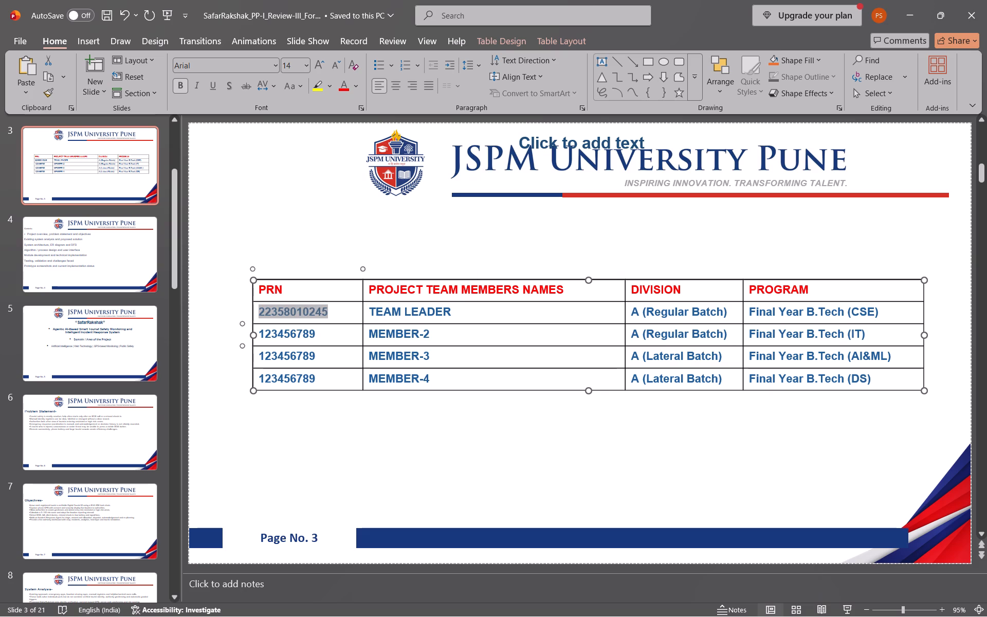
click(316, 333)
double_click(316, 333)
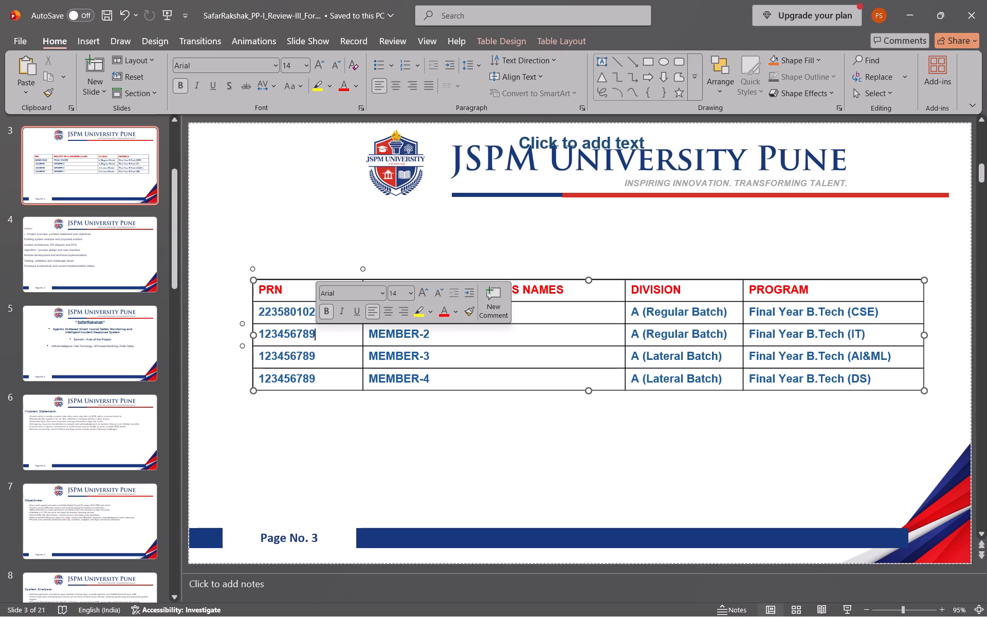
double_click(316, 333)
double_click(303, 331)
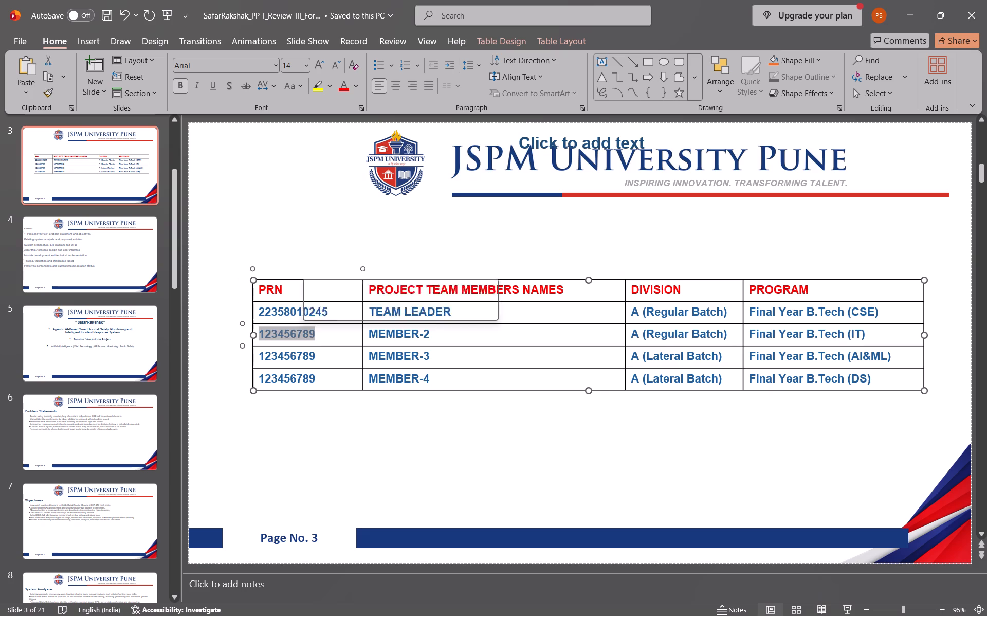
key(ctrl+v)
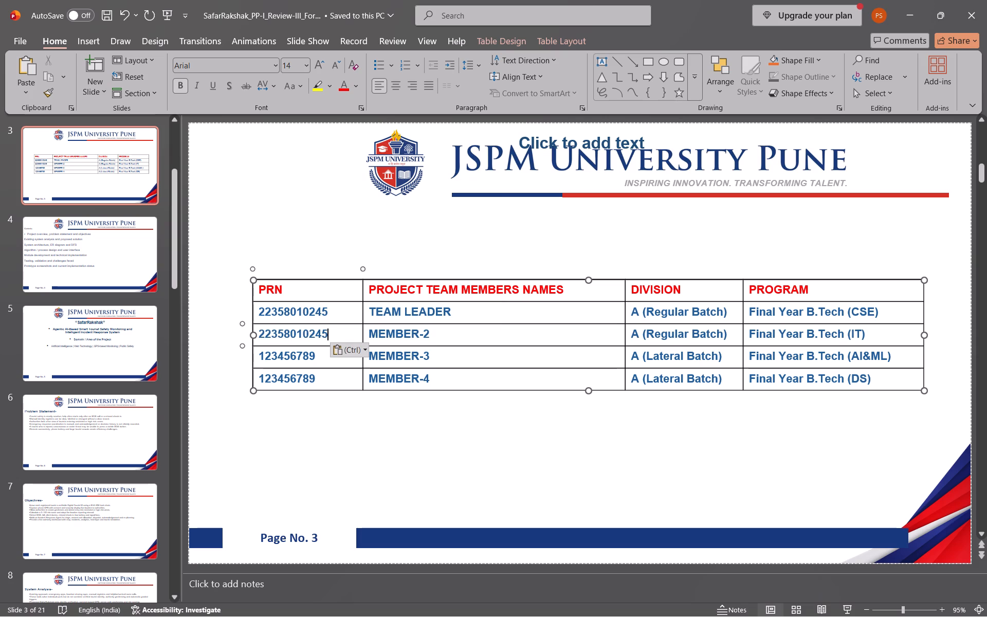
double_click(289, 357)
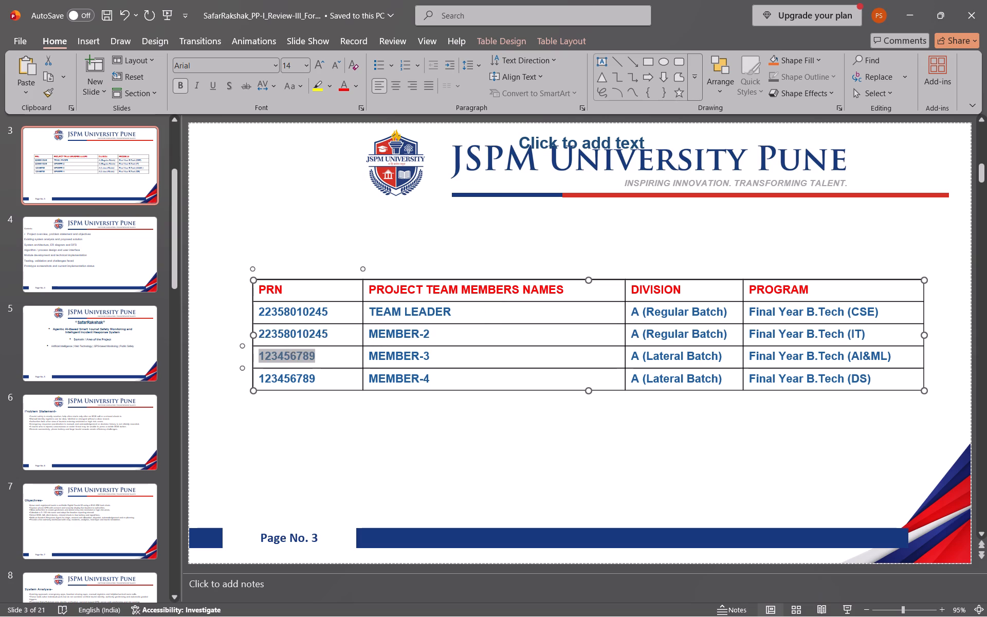
key(ctrl+v)
double_click(281, 383)
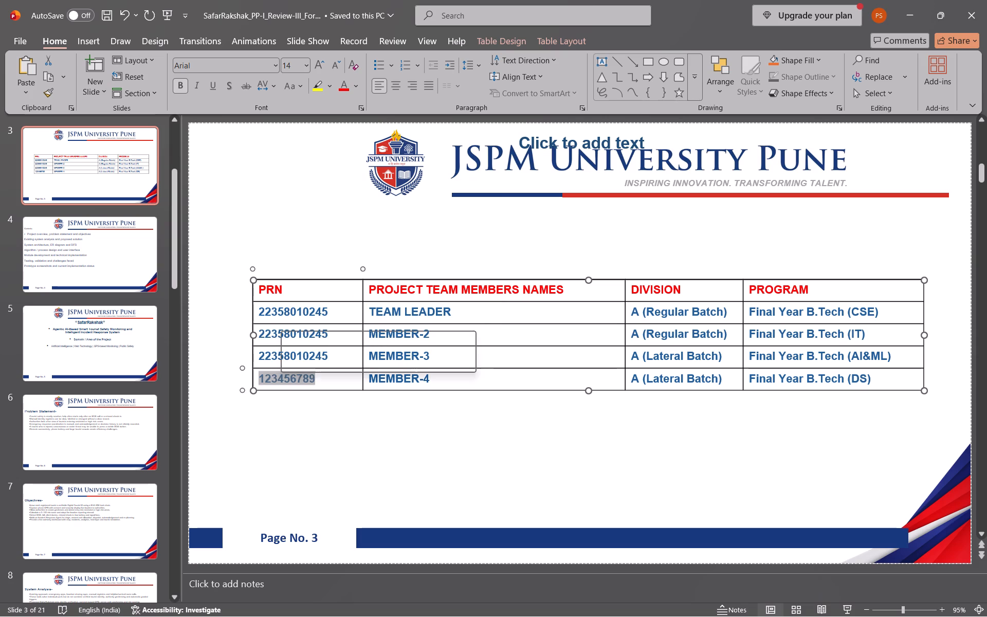
key(ctrl+v)
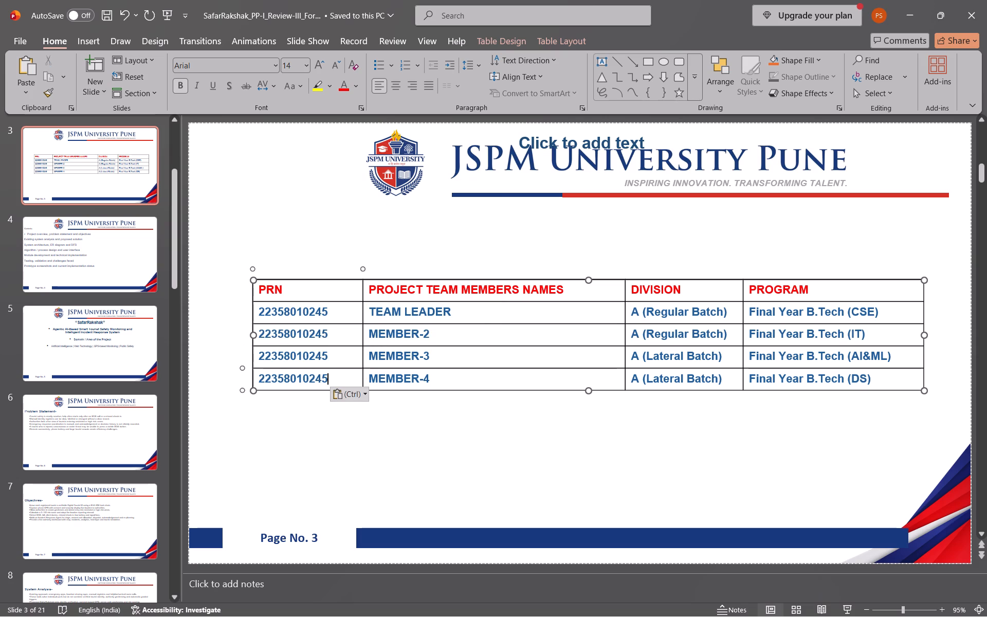
Correct the final digits of the PRNs for MEMBER-4, MEMBER-2 and MEMBER-3 to each member's own number.
key(BackSpace)
key(BackSpace)
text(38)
click(331, 334)
key(BackSpace)
key(BackSpace)
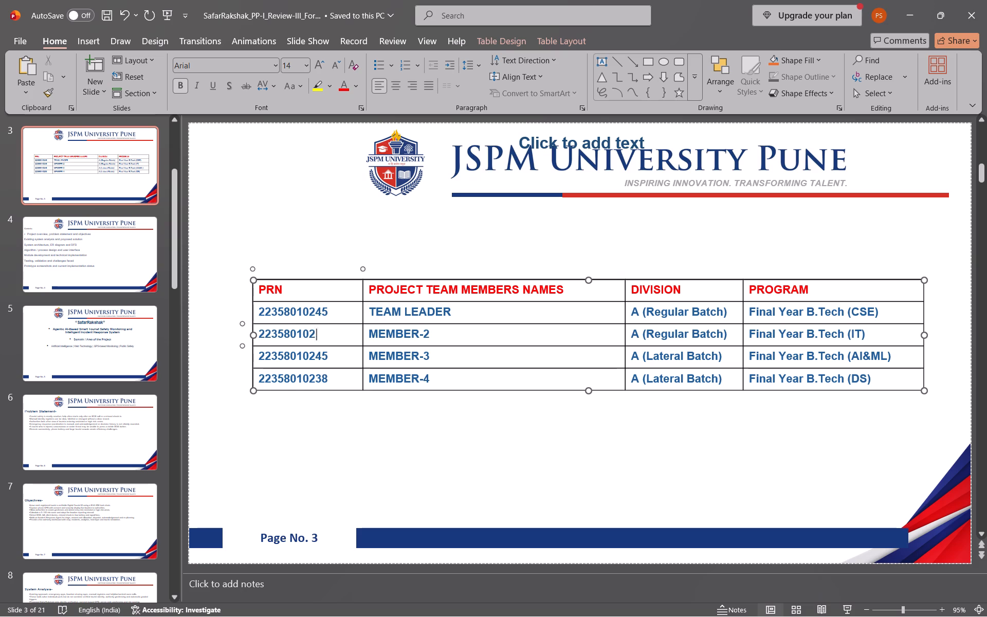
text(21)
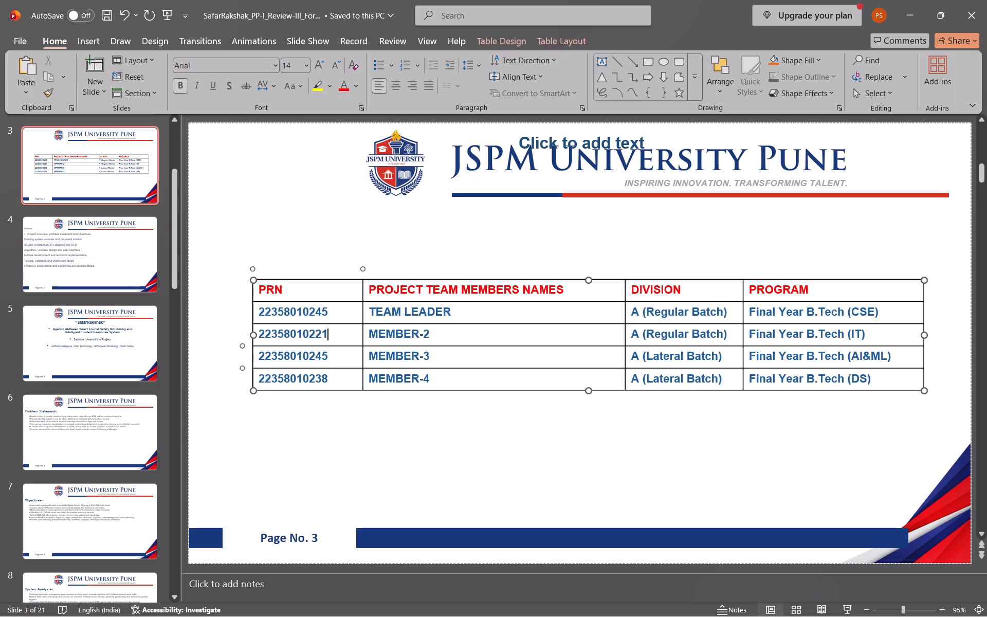
click(330, 358)
key(BackSpace)
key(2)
Replace the TEAM LEADER placeholder in the names column with the team leader's full name.
click(466, 311)
key(BackSpace)
key(BackSpace)
key(BackSpace)
key(BackSpace)
key(BackSpace)
key(BackSpace)
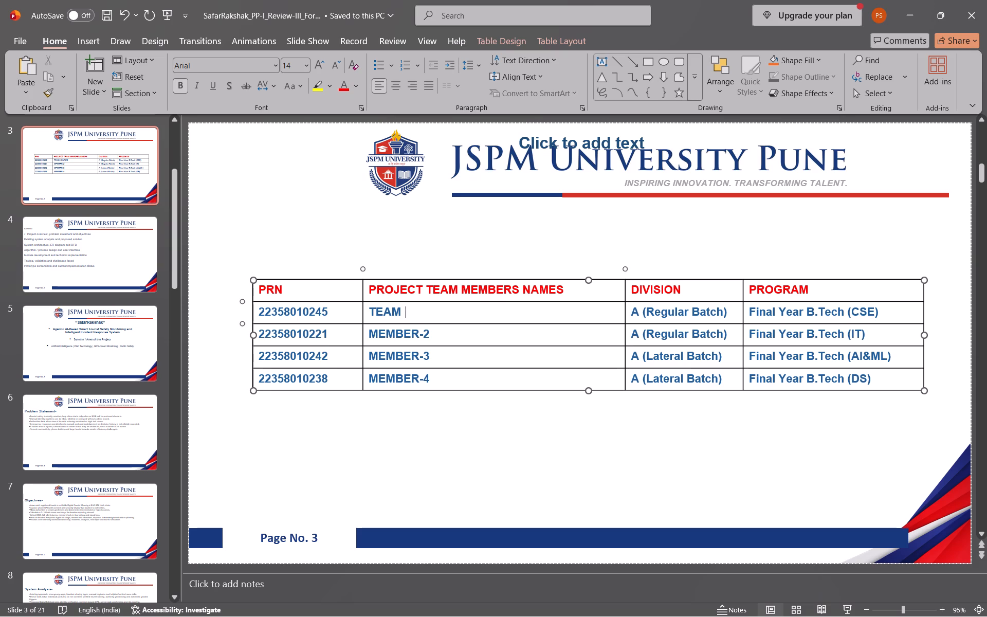
key(BackSpace)
key(BackSpace)
key(BackSpace)
key(BackSpace)
key(BackSpace)
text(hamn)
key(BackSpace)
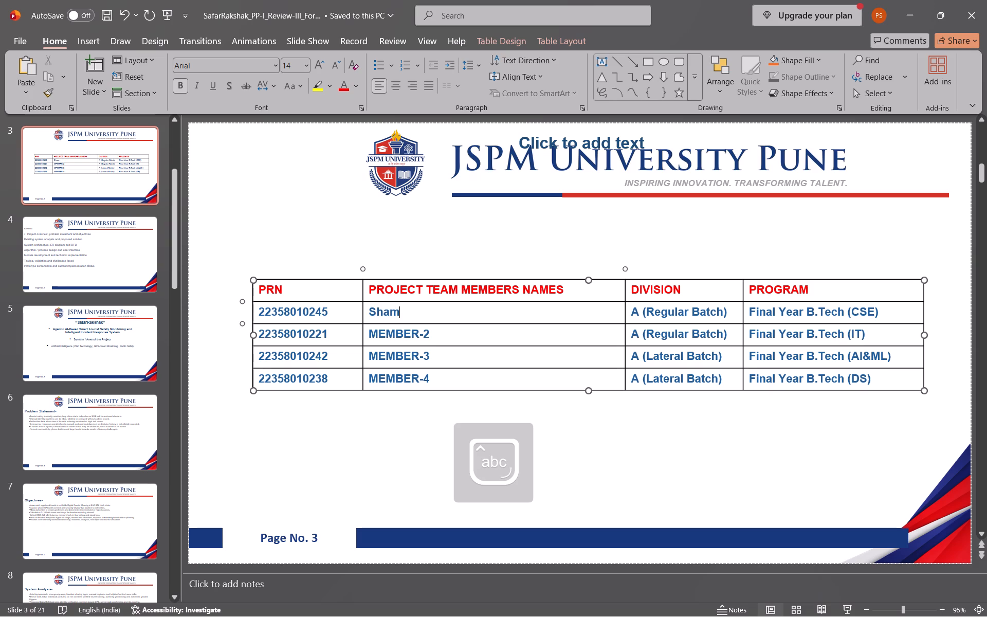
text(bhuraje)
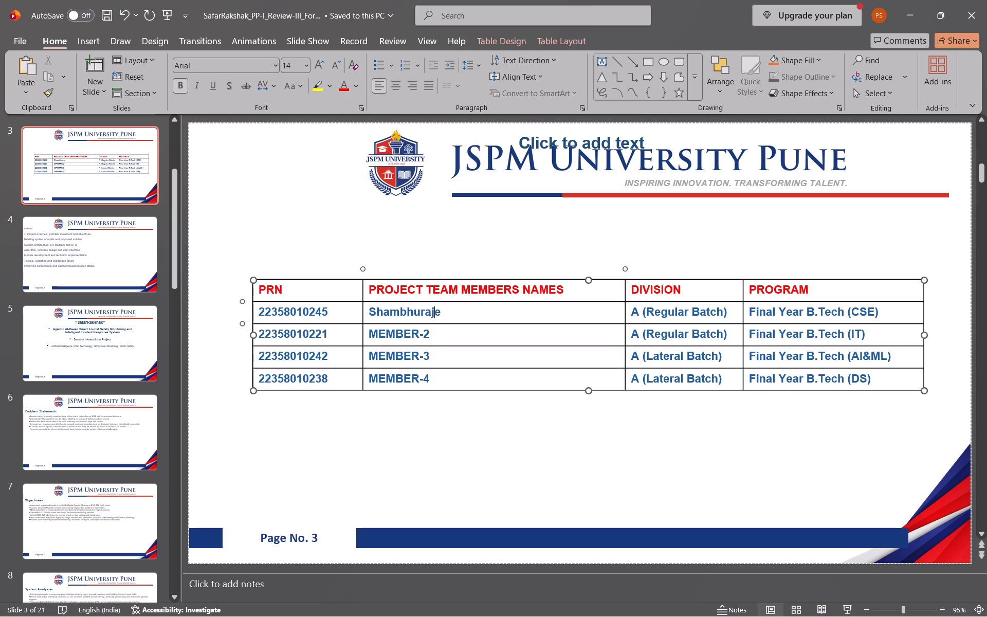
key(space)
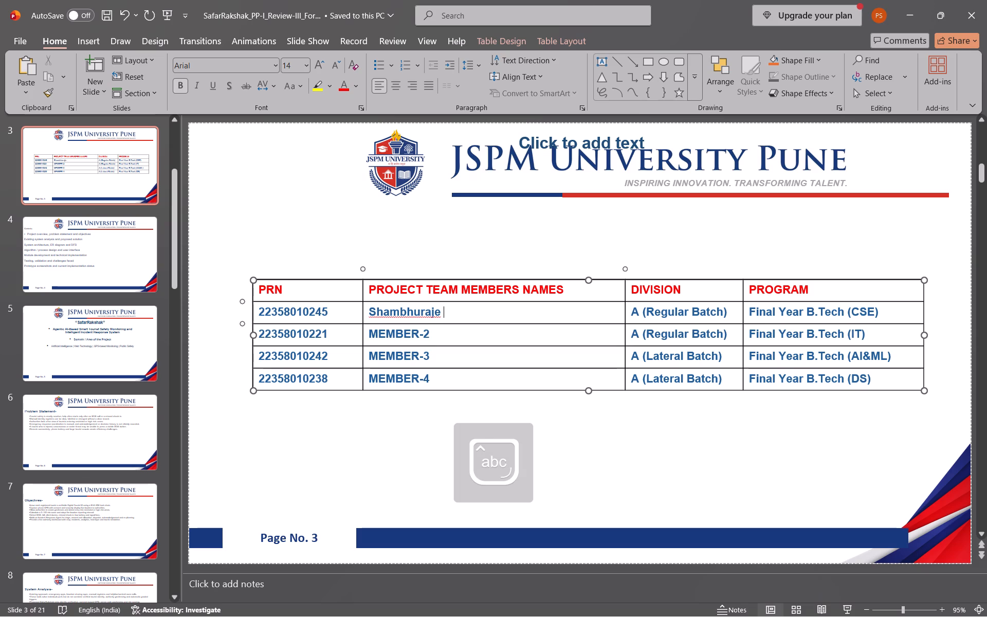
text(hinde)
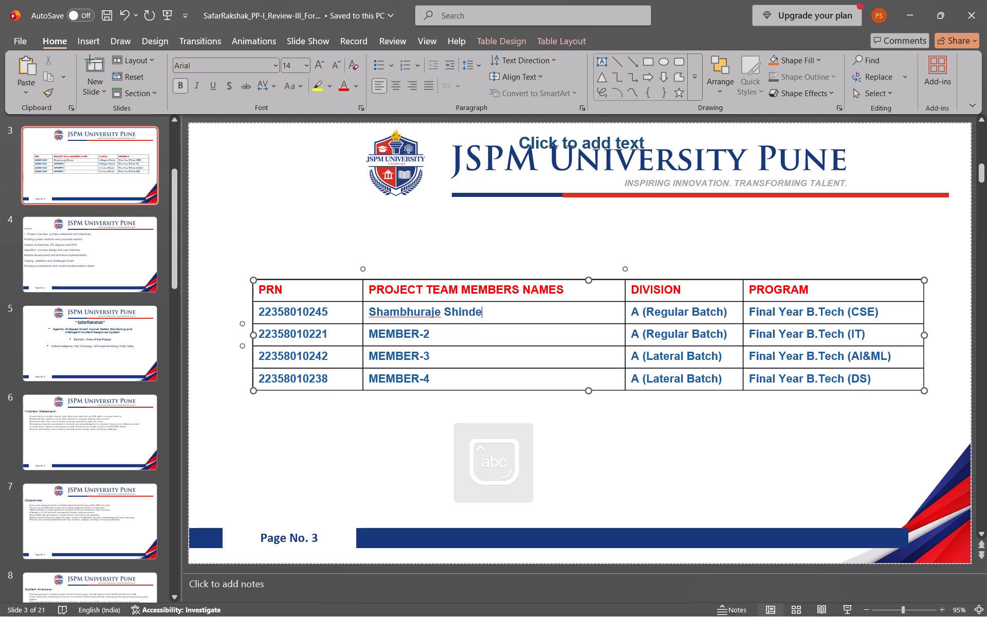
Replace the MEMBER-2 placeholder in the names column with the second member's full name.
click(431, 336)
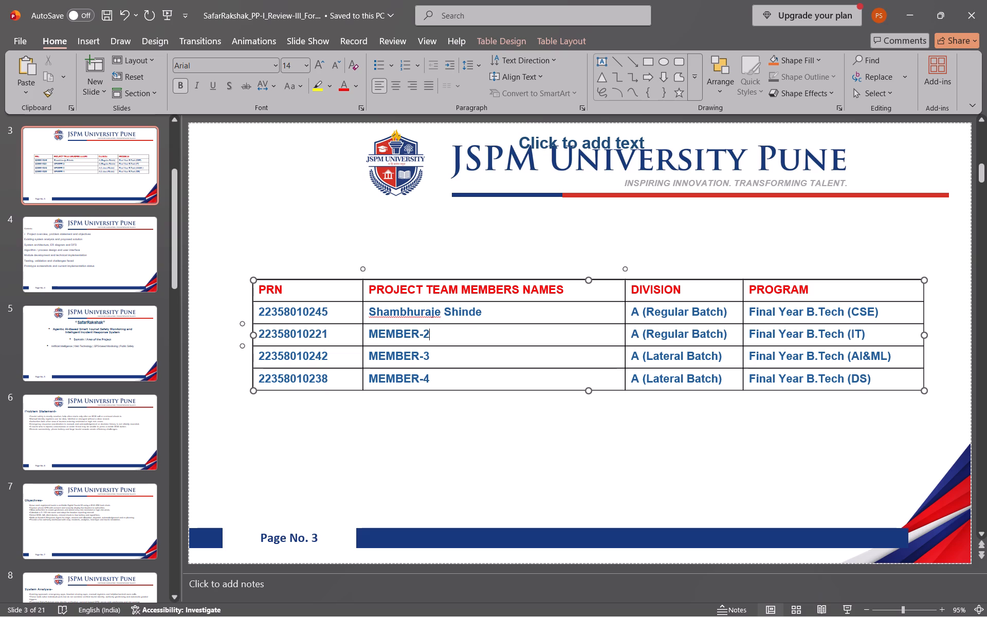
key(BackSpace)
key(BackSpace)
key(BackSpace)
key(BackSpace)
key(BackSpace)
key(BackSpace)
key(BackSpace)
key(BackSpace)
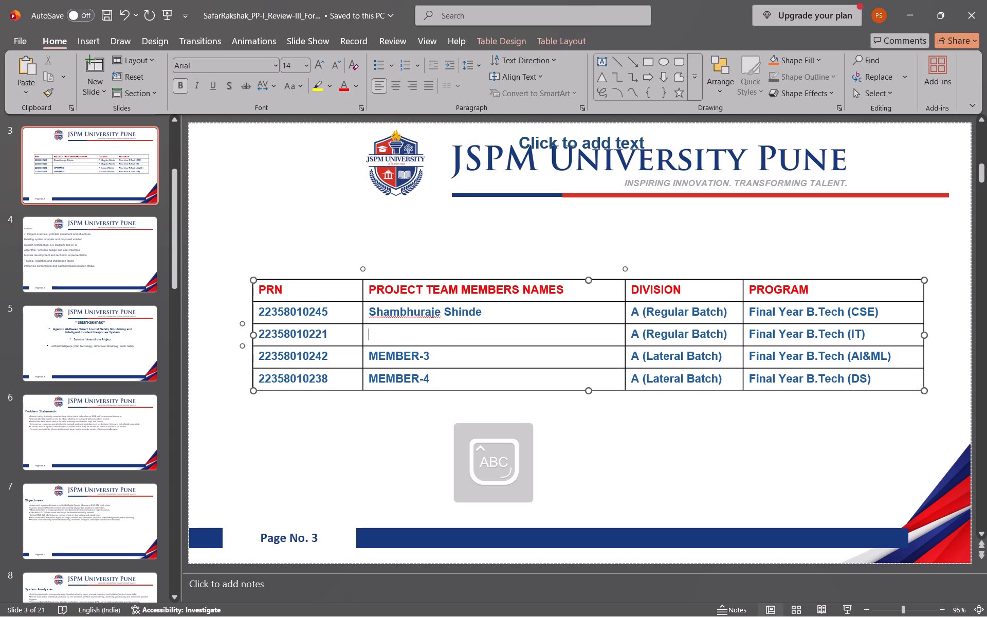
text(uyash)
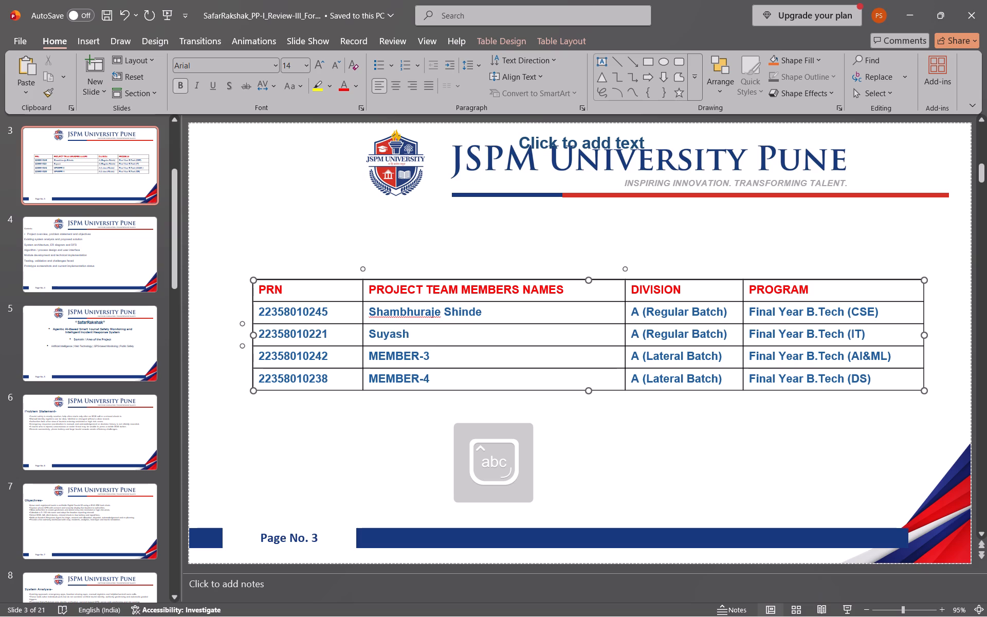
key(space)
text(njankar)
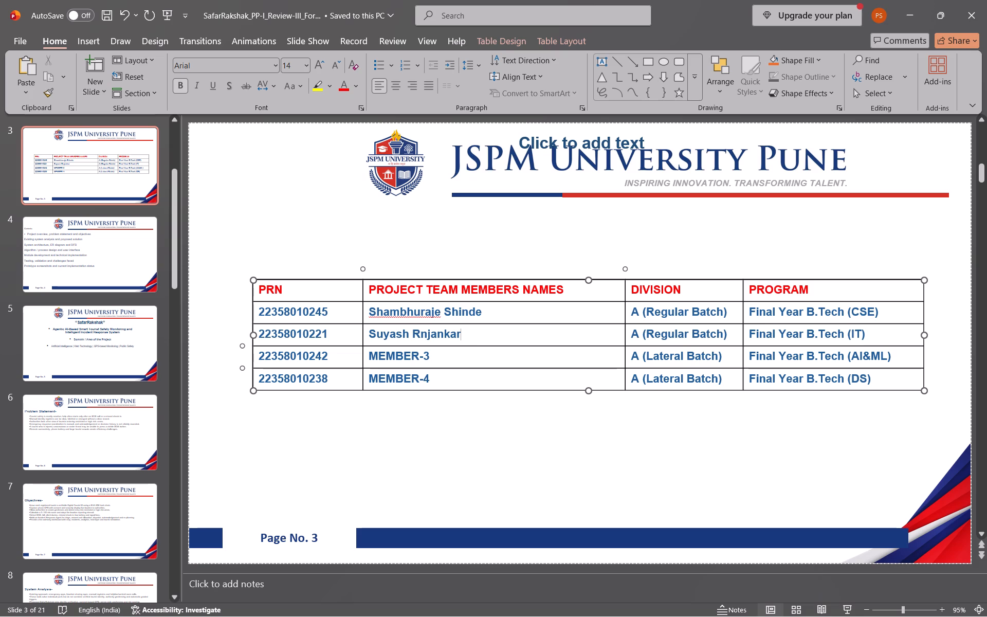
Replace the MEMBER-3 placeholder in the names column with the third member's full name.
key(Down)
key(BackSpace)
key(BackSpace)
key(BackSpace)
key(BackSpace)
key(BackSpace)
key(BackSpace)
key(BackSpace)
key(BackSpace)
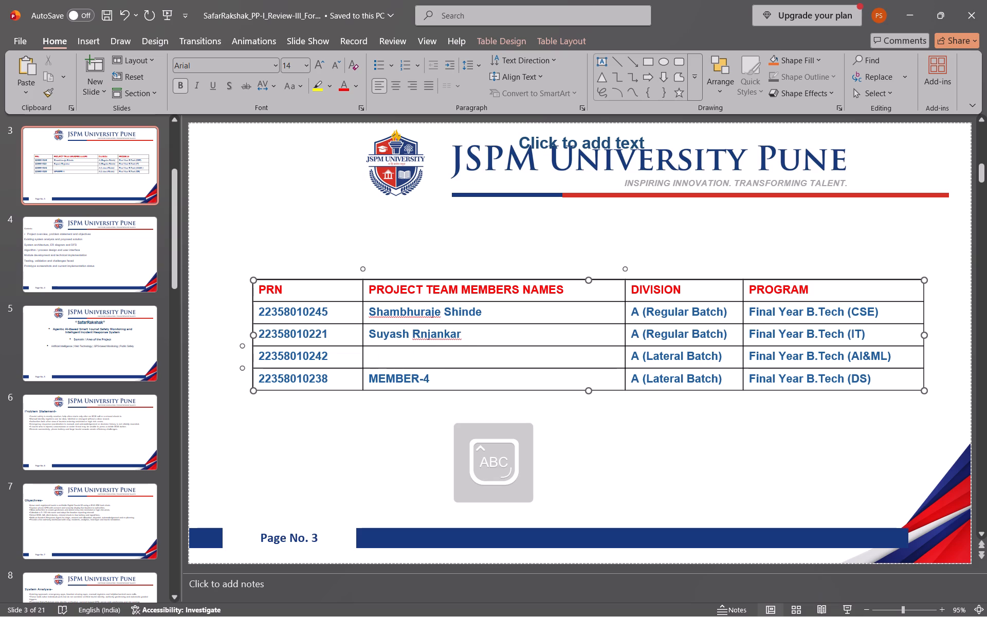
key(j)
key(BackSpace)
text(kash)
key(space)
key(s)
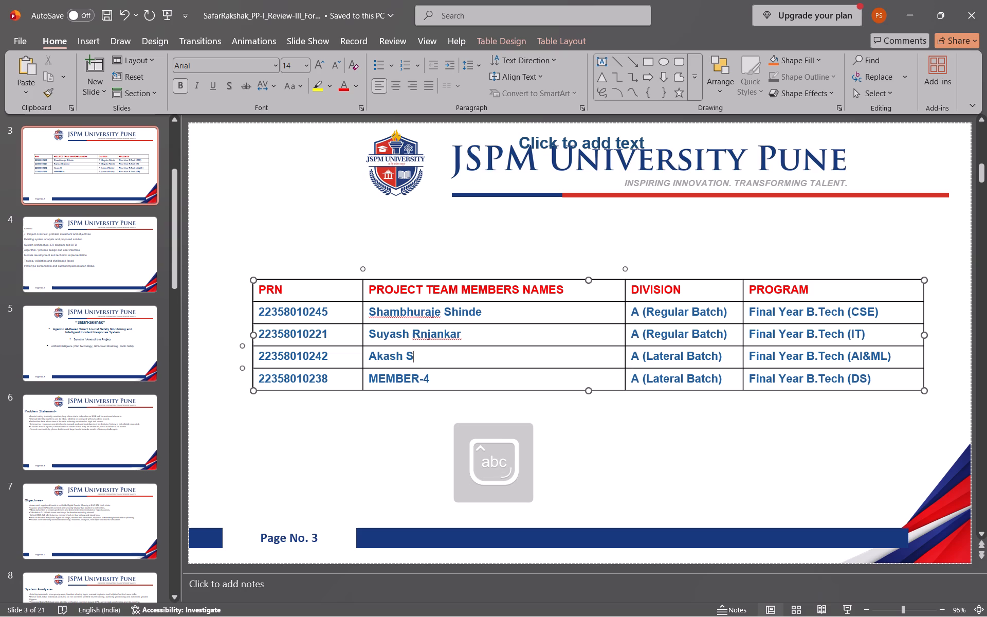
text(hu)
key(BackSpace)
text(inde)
Replace the MEMBER-4 placeholder in the names column with the fourth member's full name.
click(426, 380)
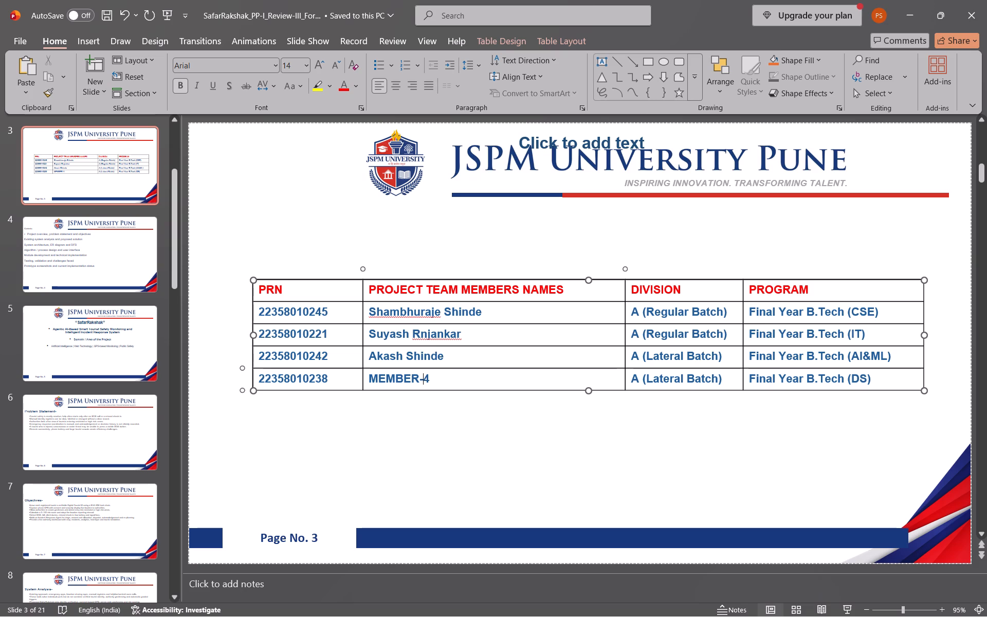
key(Right)
key(BackSpace)
key(BackSpace)
key(BackSpace)
key(BackSpace)
key(BackSpace)
key(BackSpace)
key(BackSpace)
key(BackSpace)
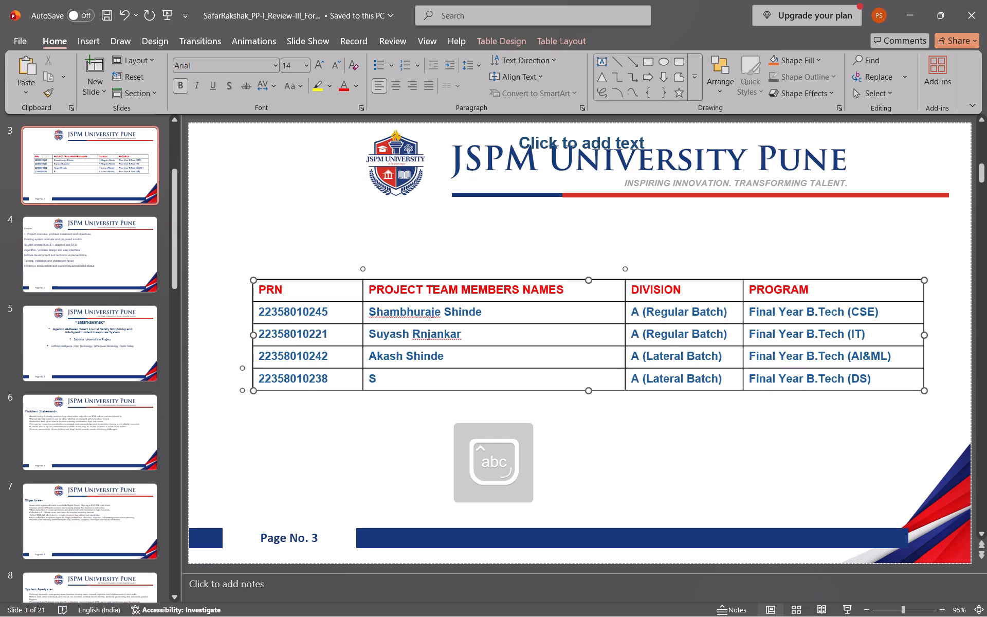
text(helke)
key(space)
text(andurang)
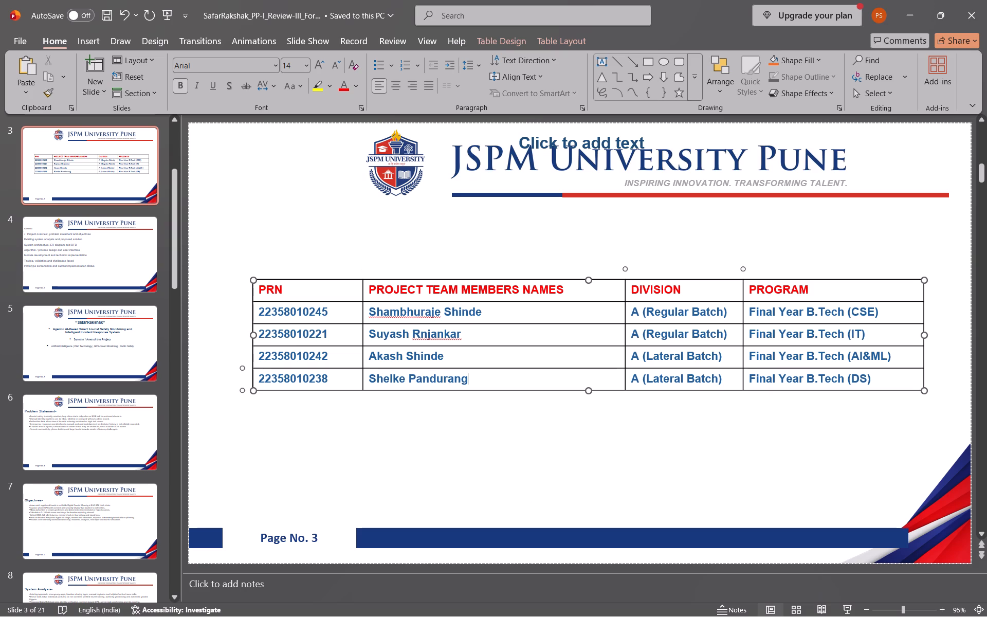
Change "Lateral" to "Regular" in the third member's division cell.
click(685, 355)
key(BackSpace)
key(BackSpace)
key(BackSpace)
key(BackSpace)
key(BackSpace)
key(BackSpace)
key(BackSpace)
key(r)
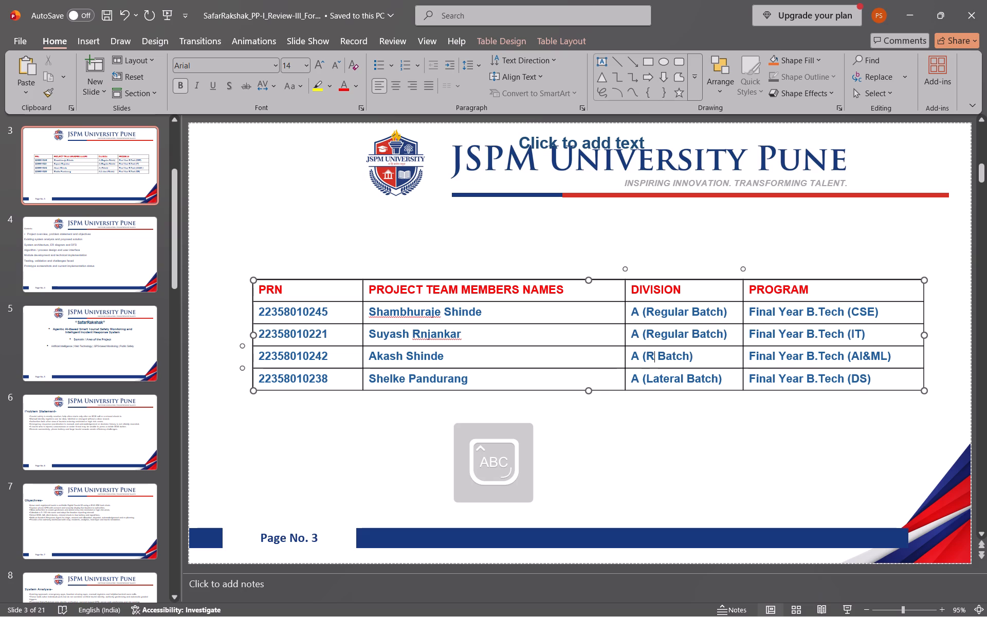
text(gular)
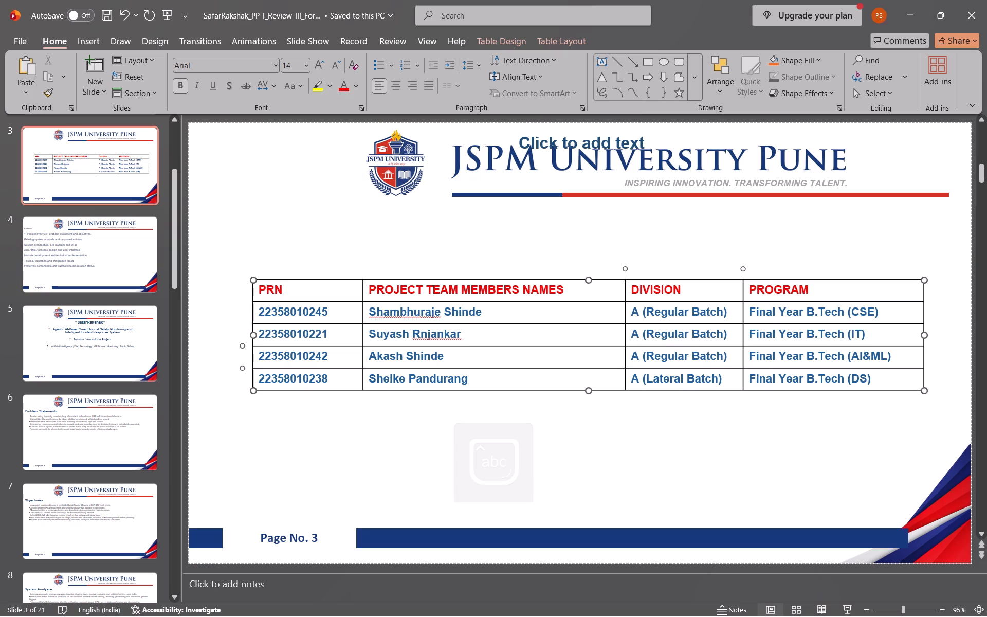
Replace "Lateral" with "Ragular" in the fourth member's division cell.
click(681, 376)
key(Right)
key(BackSpace)
key(BackSpace)
key(BackSpace)
key(BackSpace)
key(BackSpace)
key(BackSpace)
key(BackSpace)
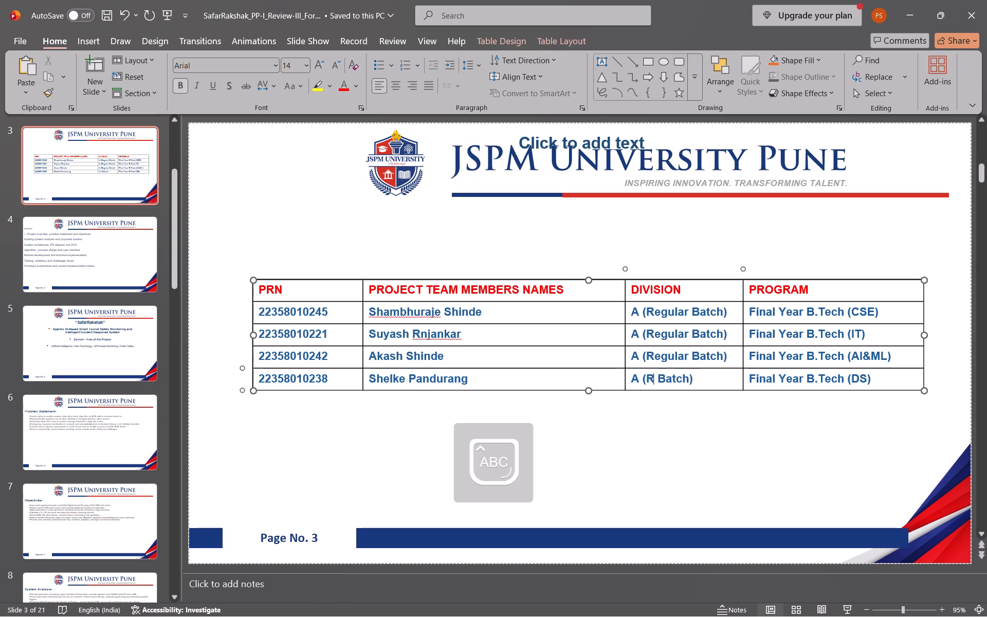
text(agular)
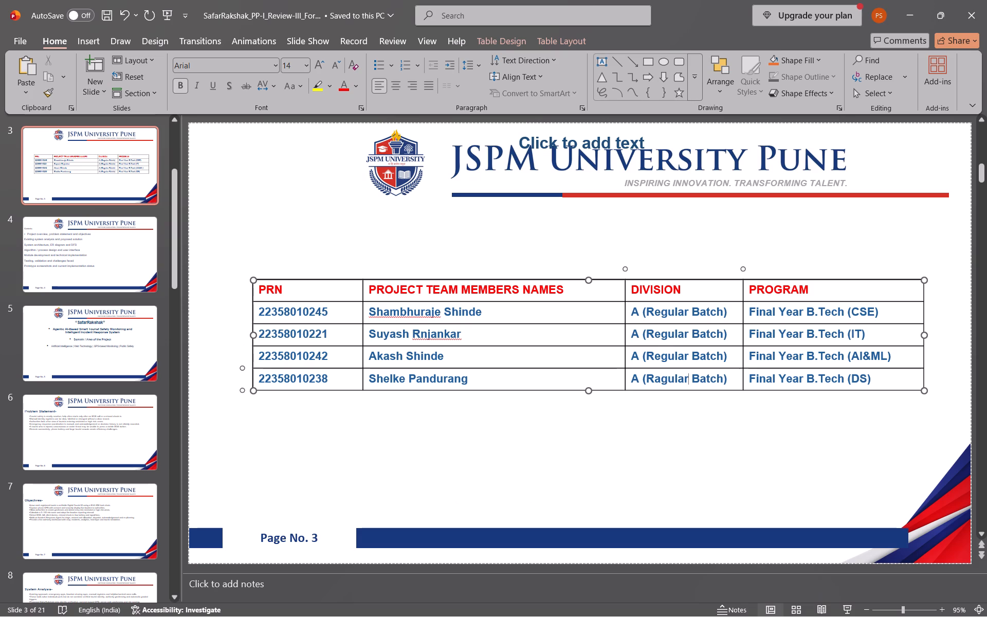
Change the division letter to D for all four team members in the table.
click(640, 382)
key(BackSpace)
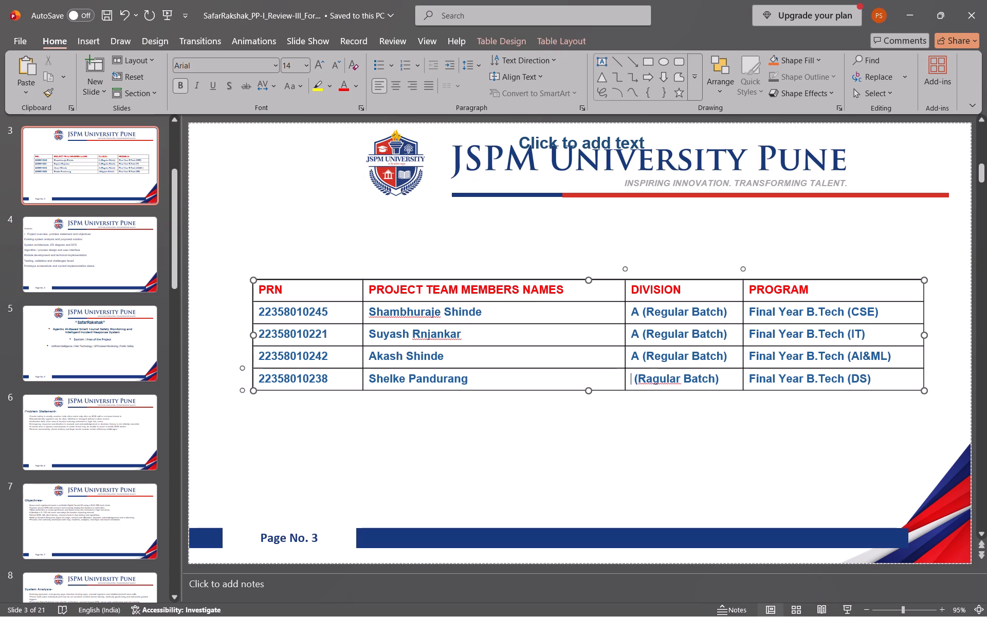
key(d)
key(Up)
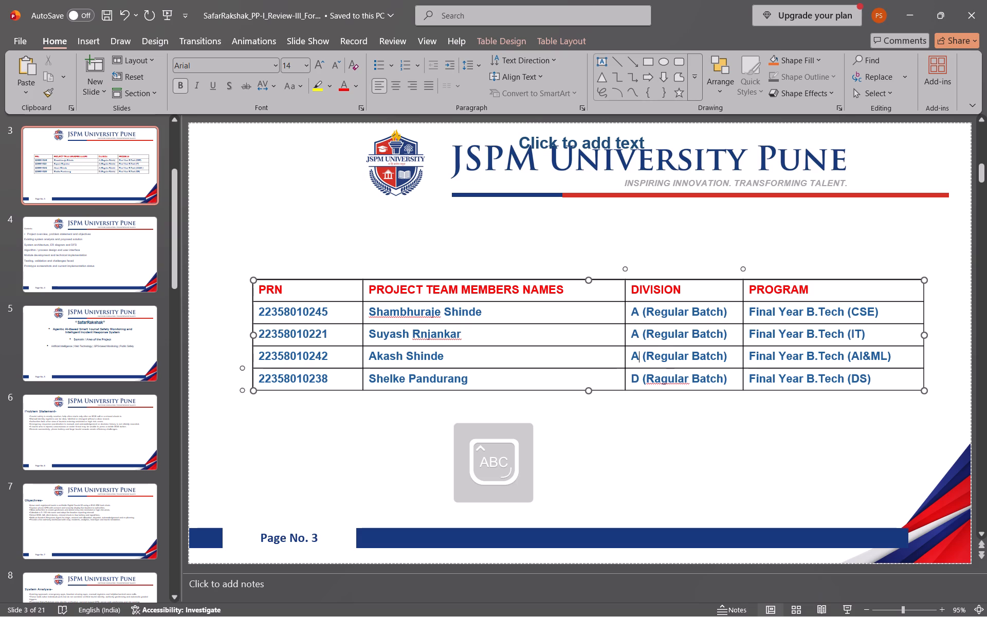
key(BackSpace)
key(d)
key(Up)
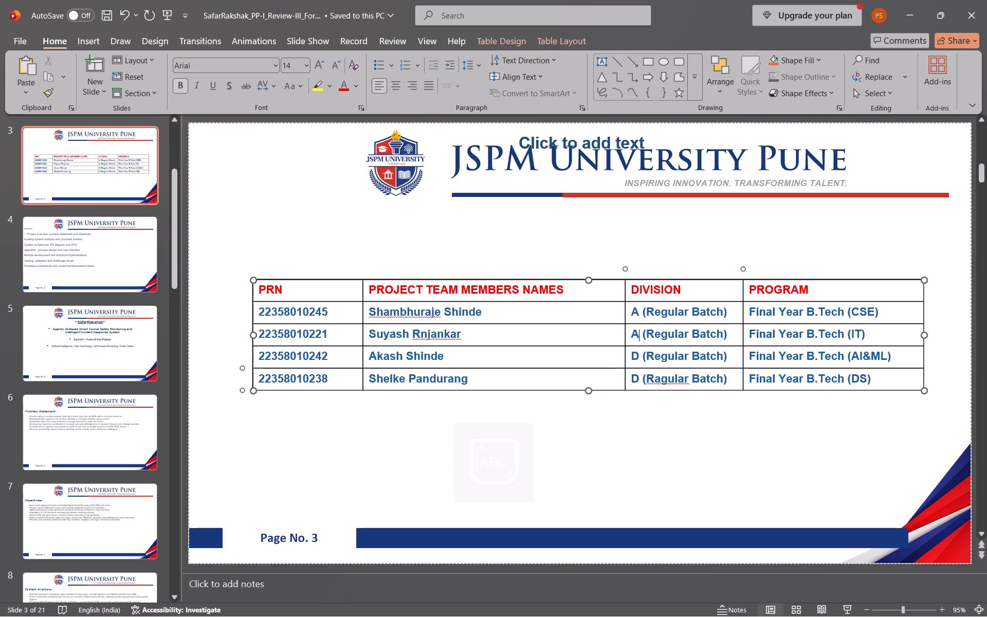
key(BackSpace)
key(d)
key(Up)
key(BackSpace)
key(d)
Set the branch in the second member's program cell to CSE.
click(860, 331)
key(BackSpace)
key(BackSpace)
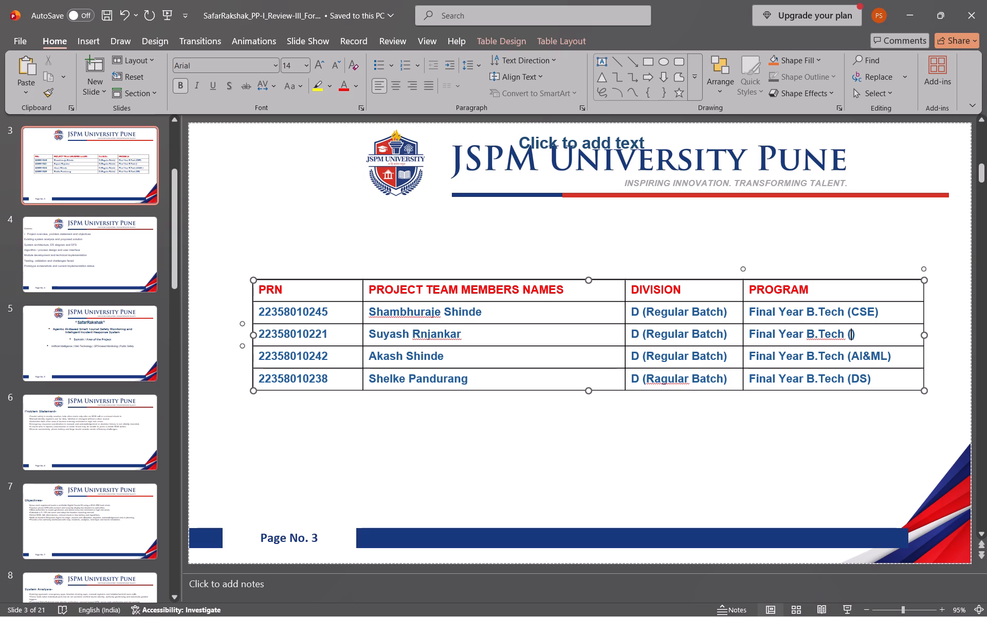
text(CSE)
Replace AI&ML with CSE in the third member's program cell.
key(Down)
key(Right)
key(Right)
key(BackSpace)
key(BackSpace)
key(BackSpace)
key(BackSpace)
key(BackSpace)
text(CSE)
Replace DS with CSE in the fourth member's program cell.
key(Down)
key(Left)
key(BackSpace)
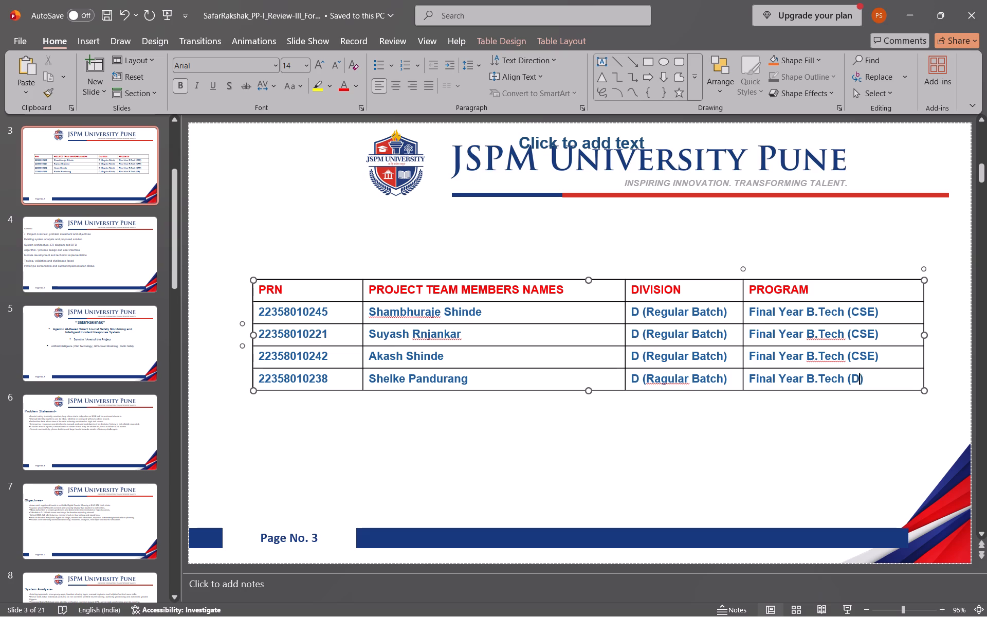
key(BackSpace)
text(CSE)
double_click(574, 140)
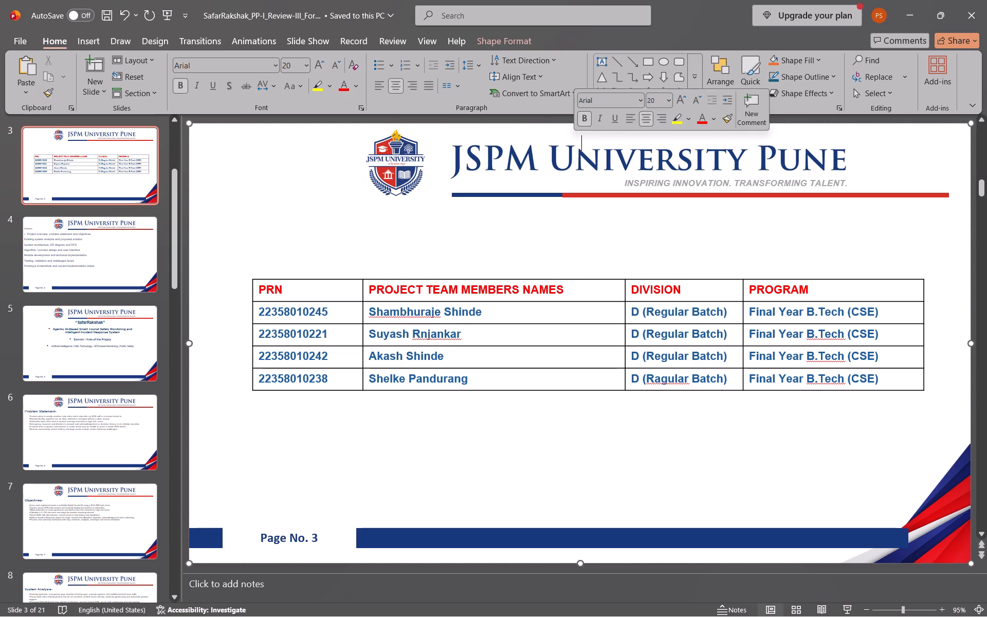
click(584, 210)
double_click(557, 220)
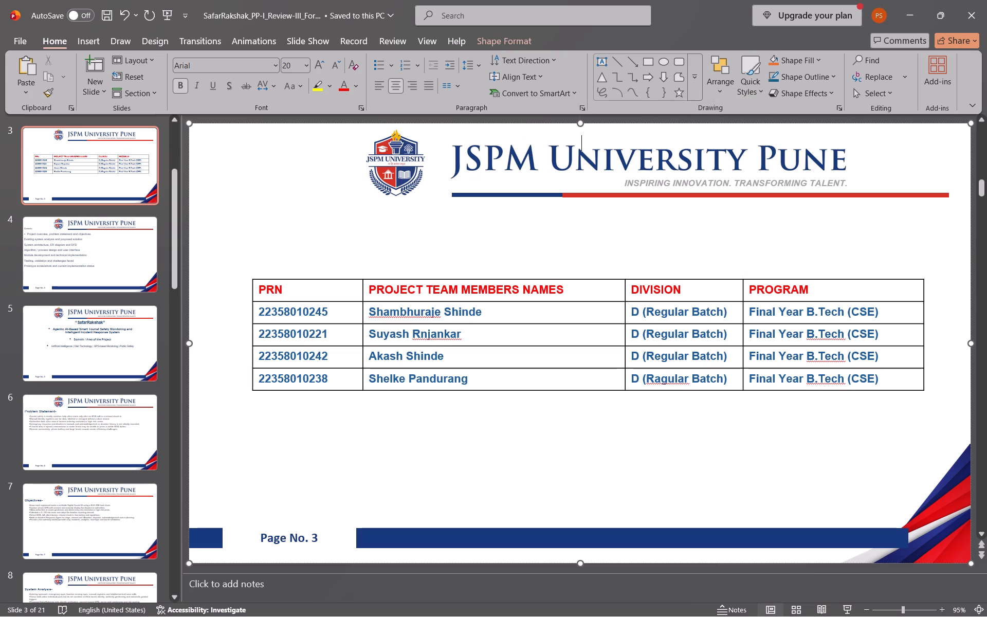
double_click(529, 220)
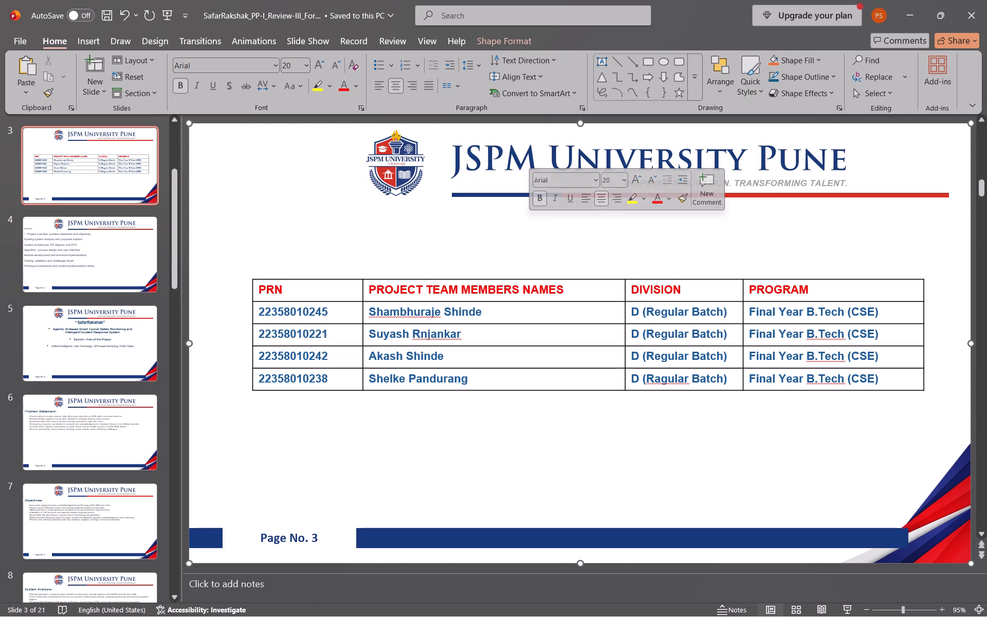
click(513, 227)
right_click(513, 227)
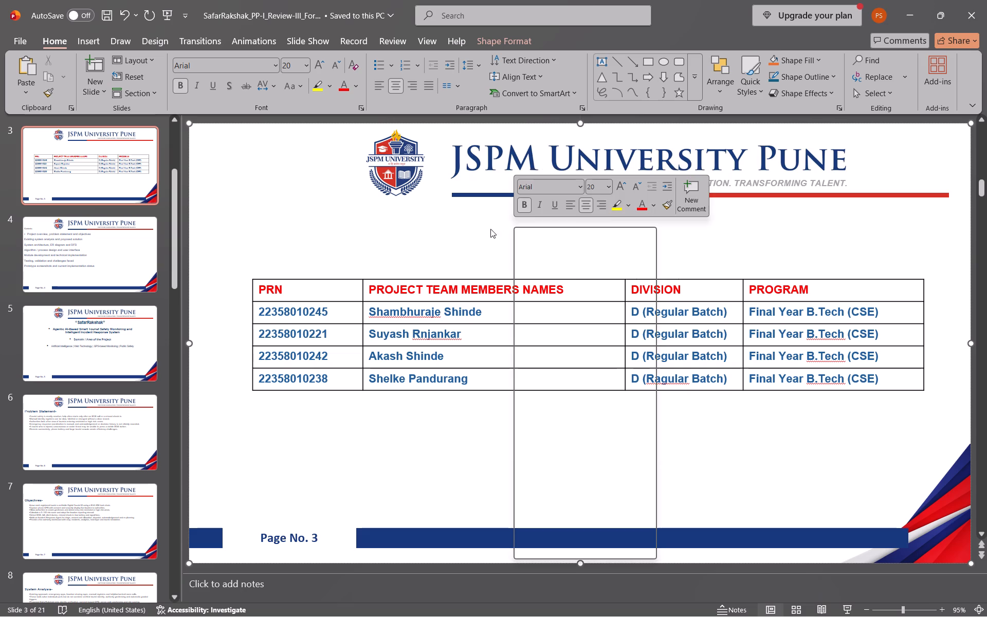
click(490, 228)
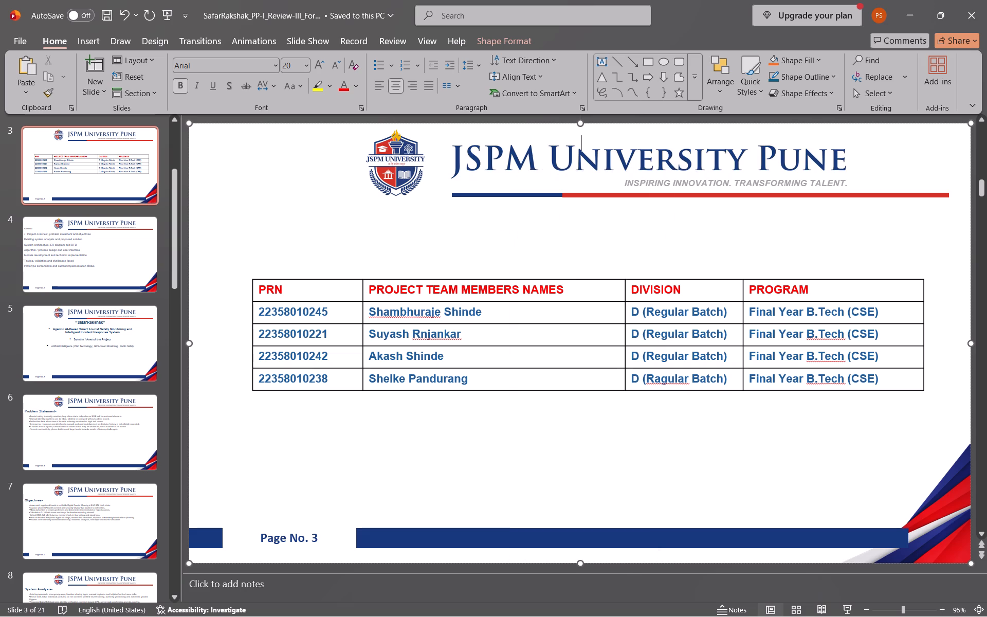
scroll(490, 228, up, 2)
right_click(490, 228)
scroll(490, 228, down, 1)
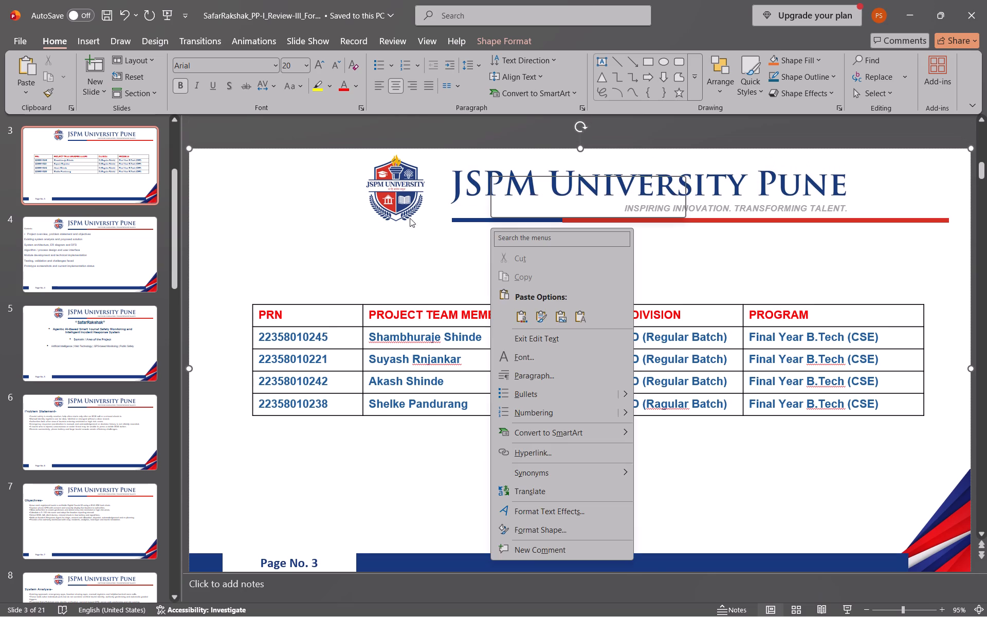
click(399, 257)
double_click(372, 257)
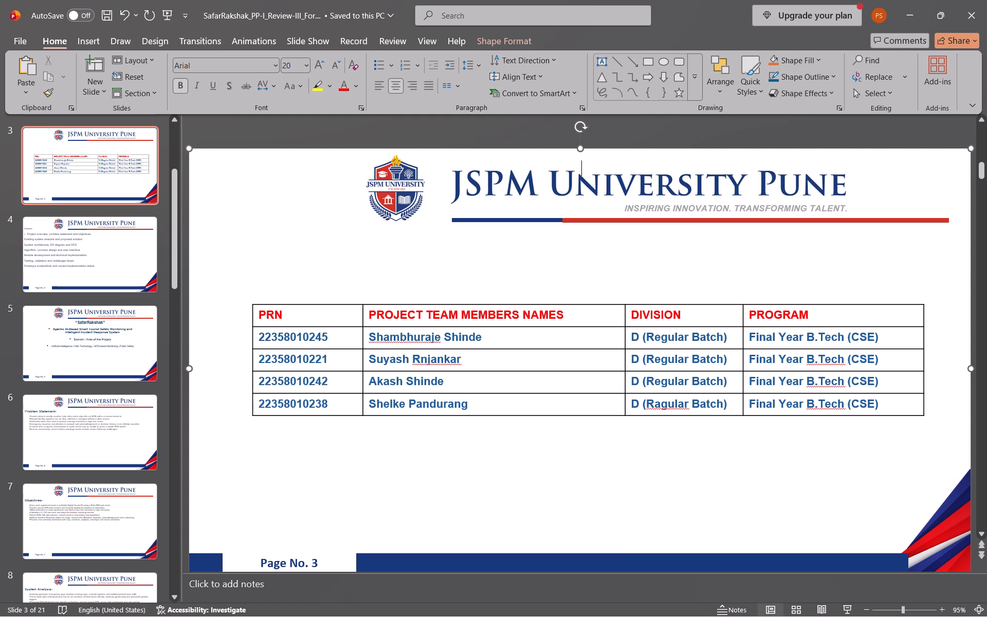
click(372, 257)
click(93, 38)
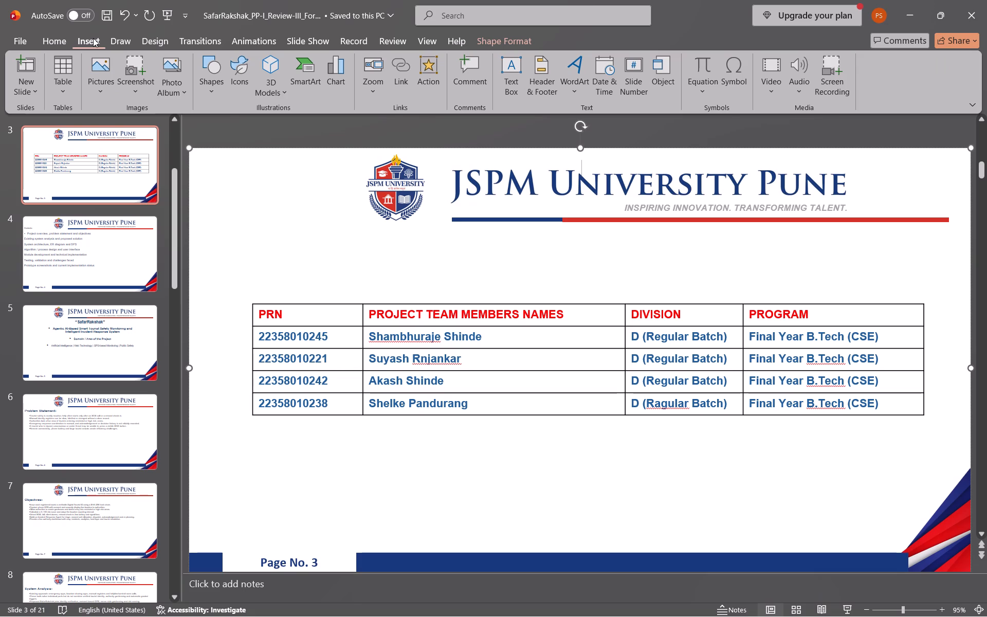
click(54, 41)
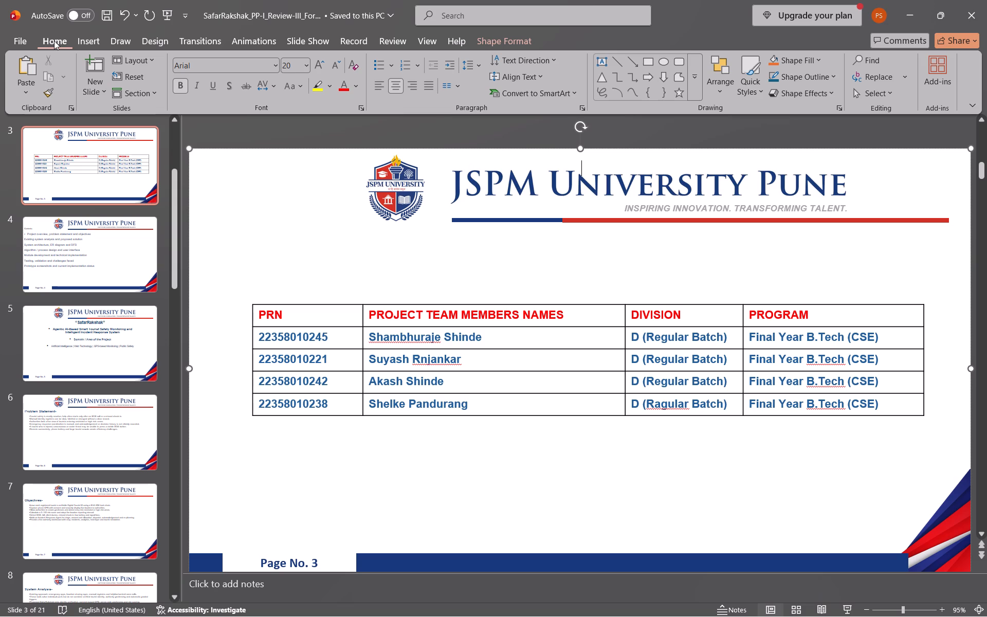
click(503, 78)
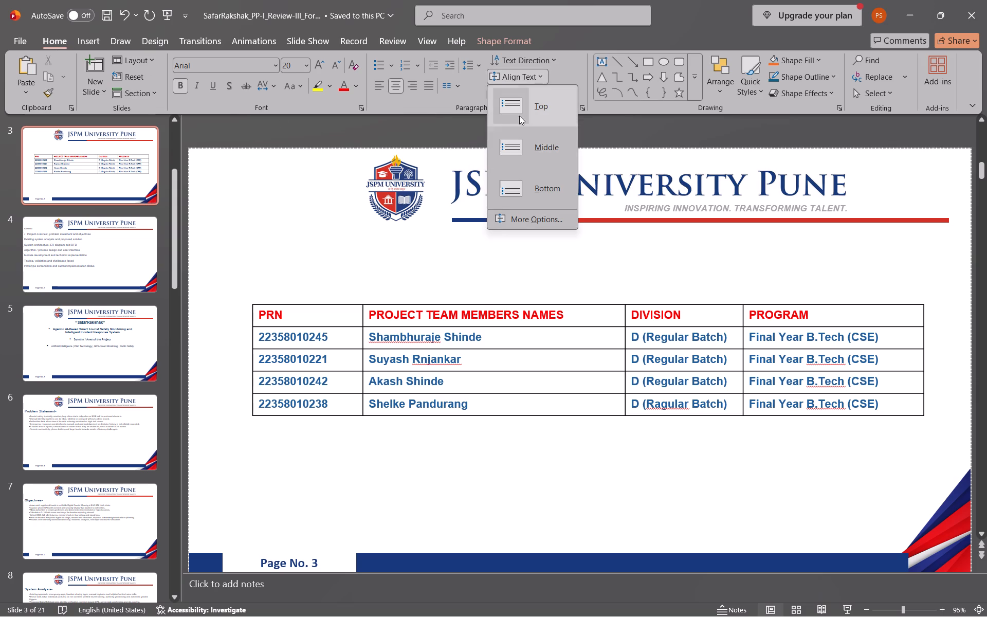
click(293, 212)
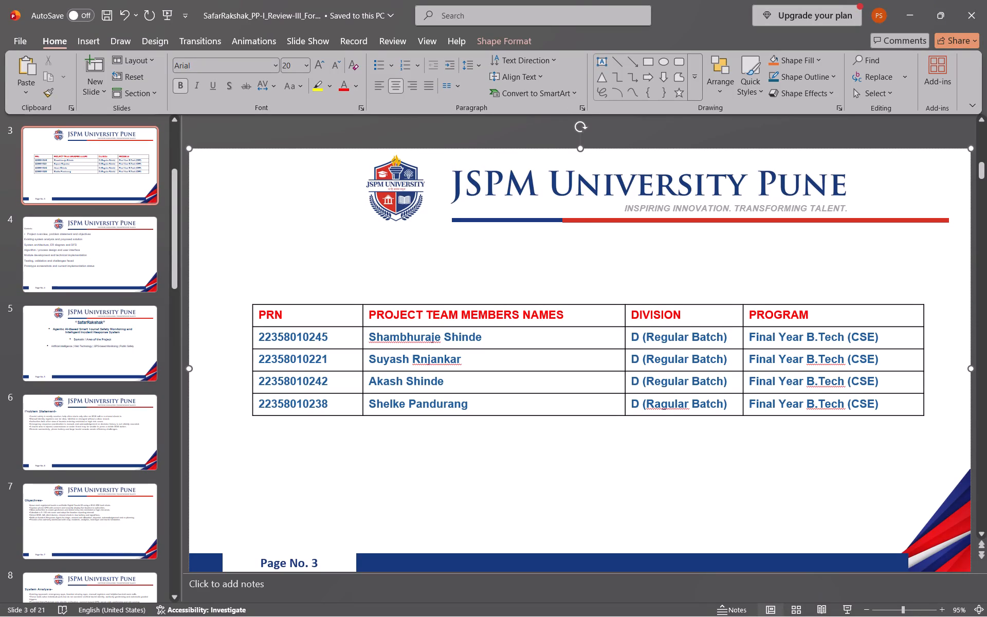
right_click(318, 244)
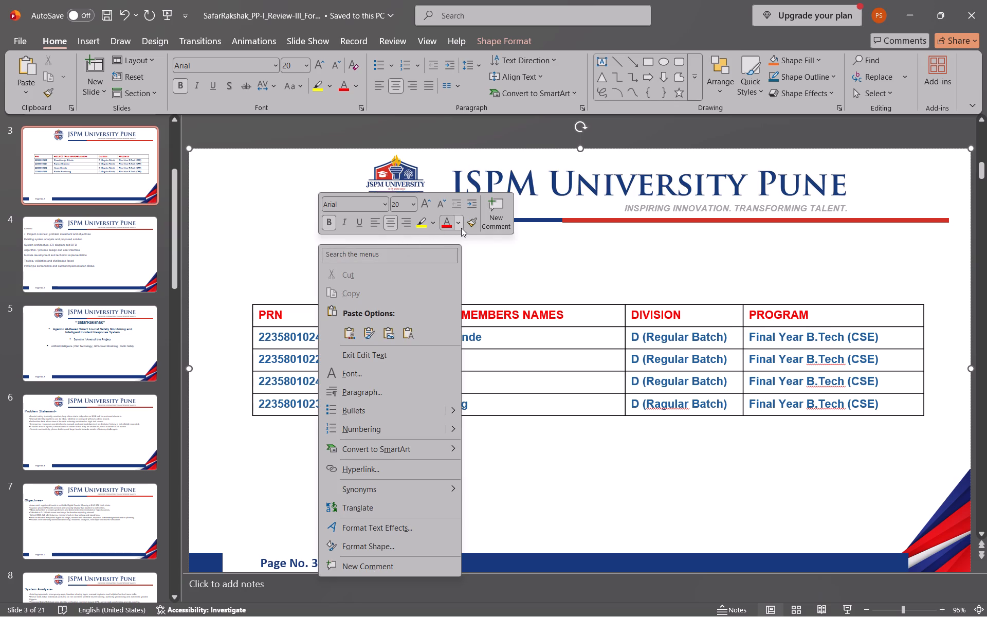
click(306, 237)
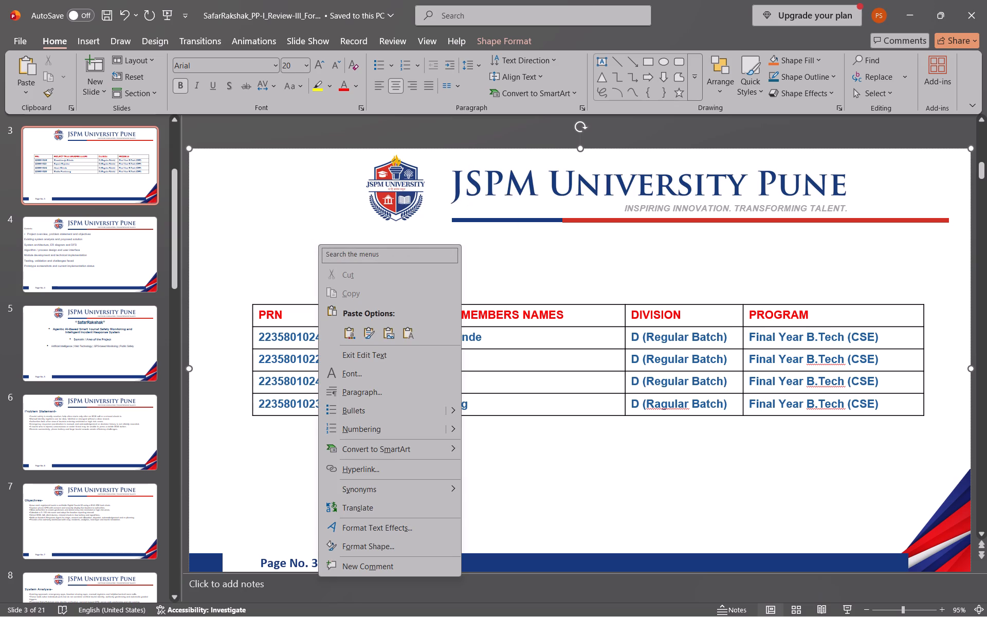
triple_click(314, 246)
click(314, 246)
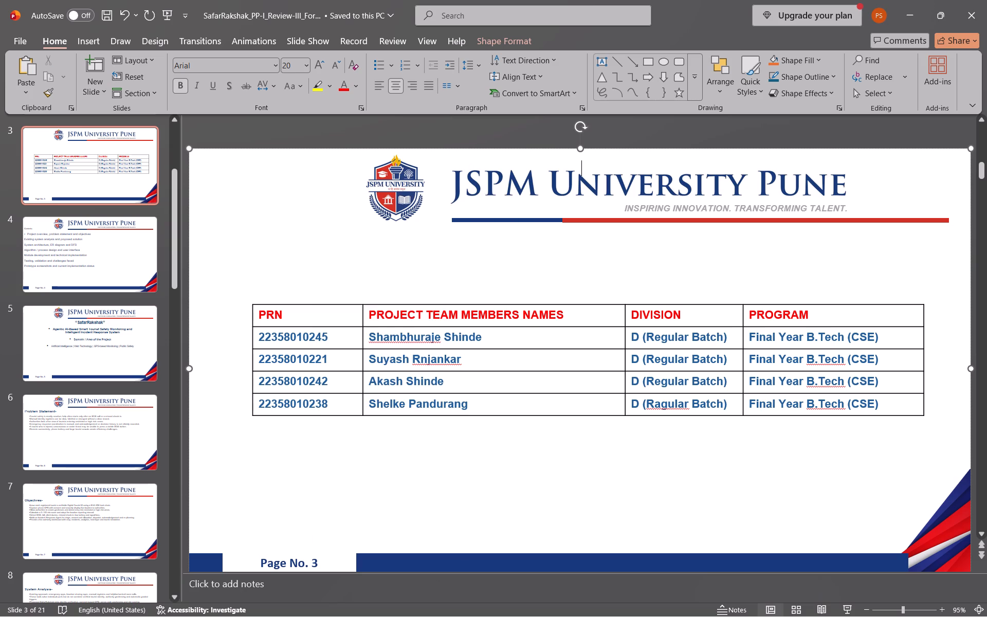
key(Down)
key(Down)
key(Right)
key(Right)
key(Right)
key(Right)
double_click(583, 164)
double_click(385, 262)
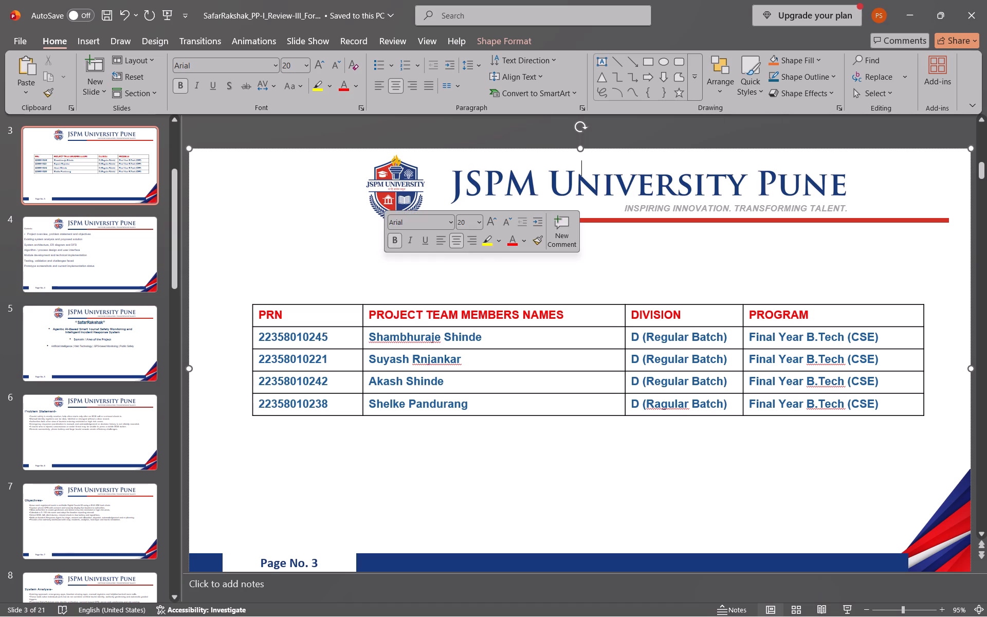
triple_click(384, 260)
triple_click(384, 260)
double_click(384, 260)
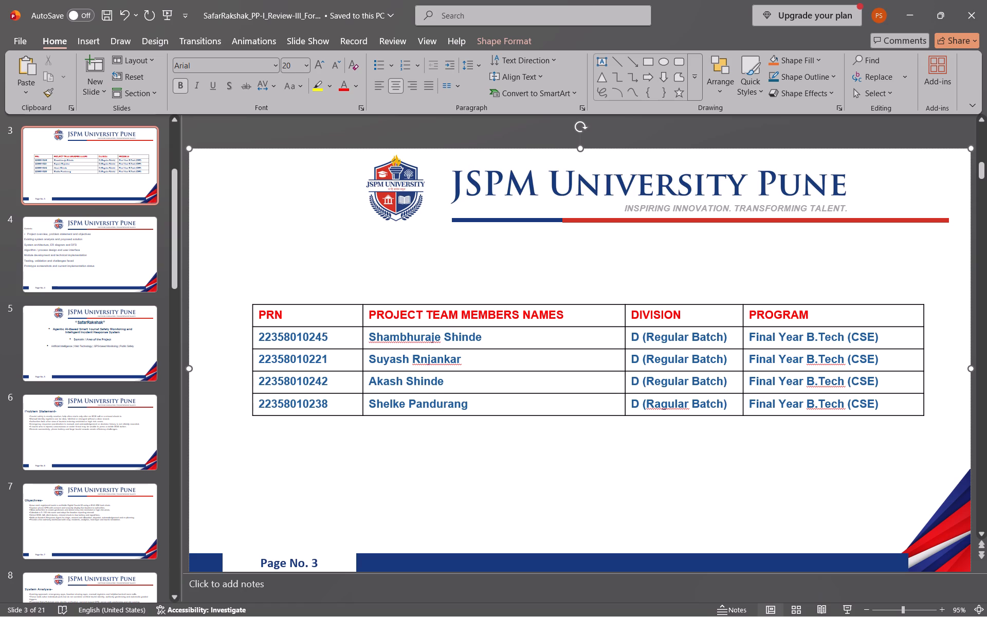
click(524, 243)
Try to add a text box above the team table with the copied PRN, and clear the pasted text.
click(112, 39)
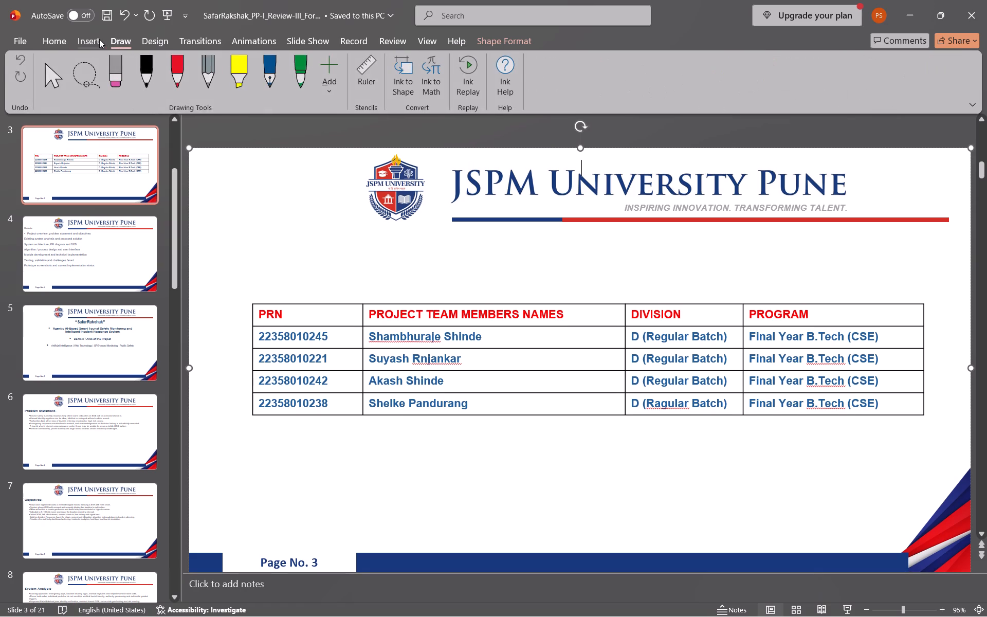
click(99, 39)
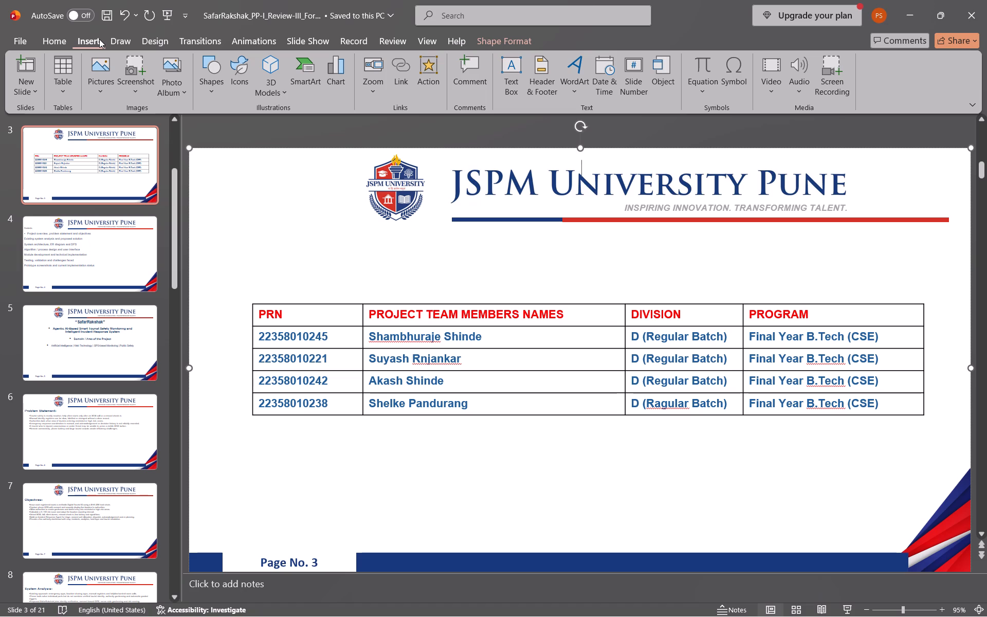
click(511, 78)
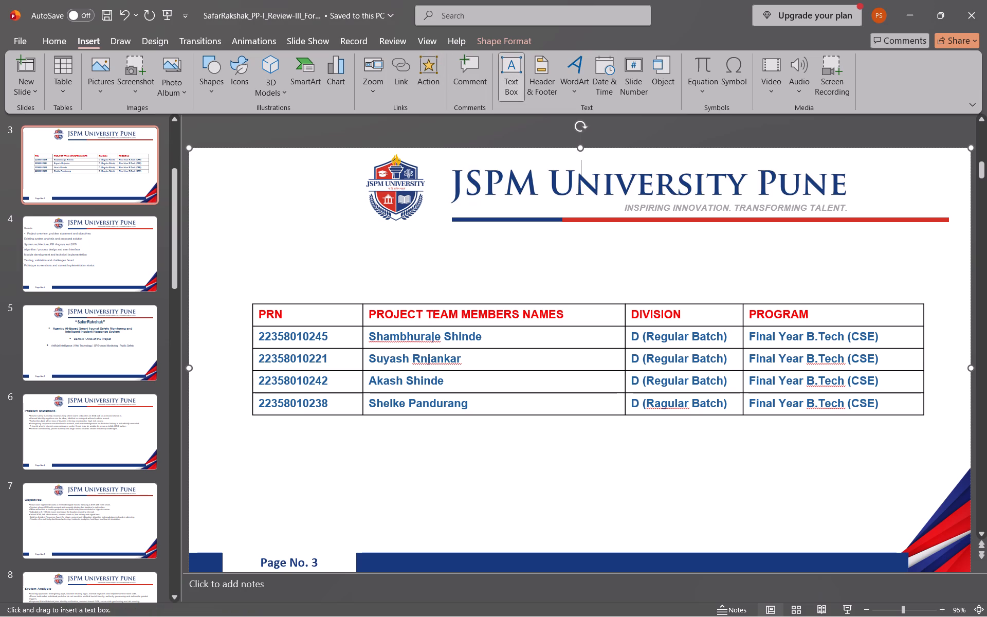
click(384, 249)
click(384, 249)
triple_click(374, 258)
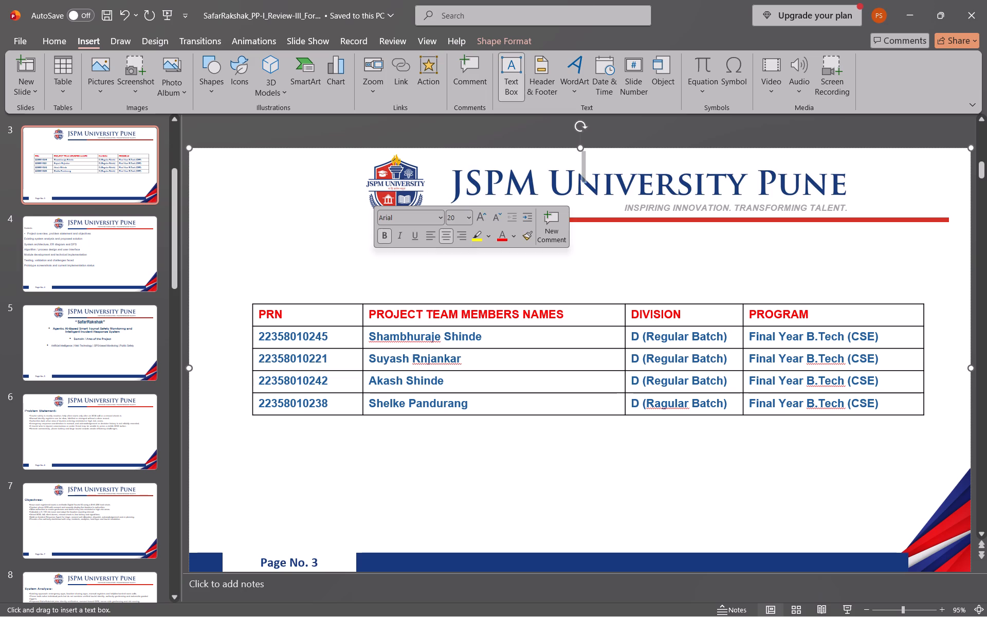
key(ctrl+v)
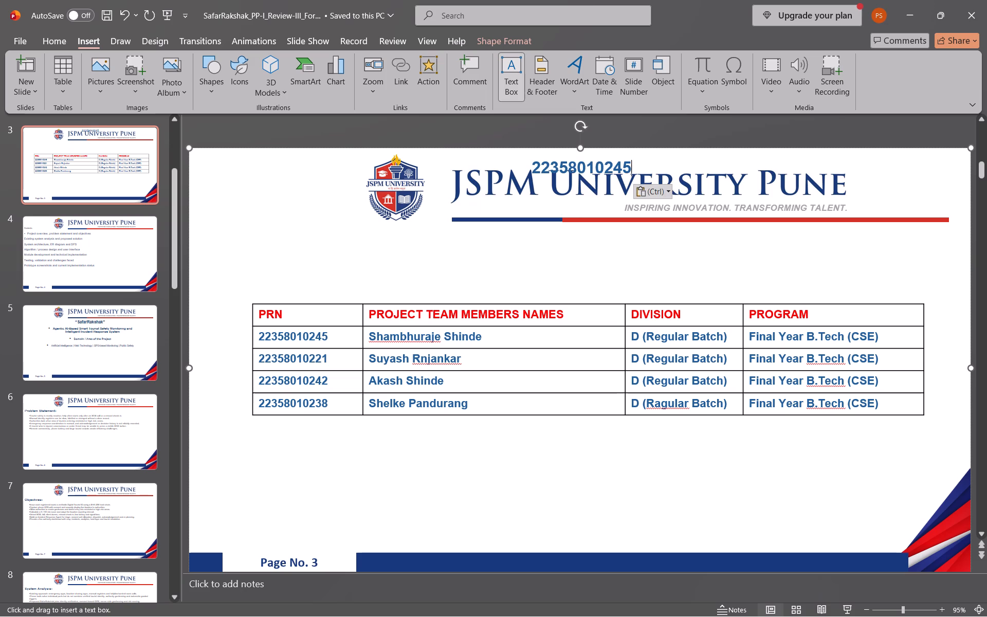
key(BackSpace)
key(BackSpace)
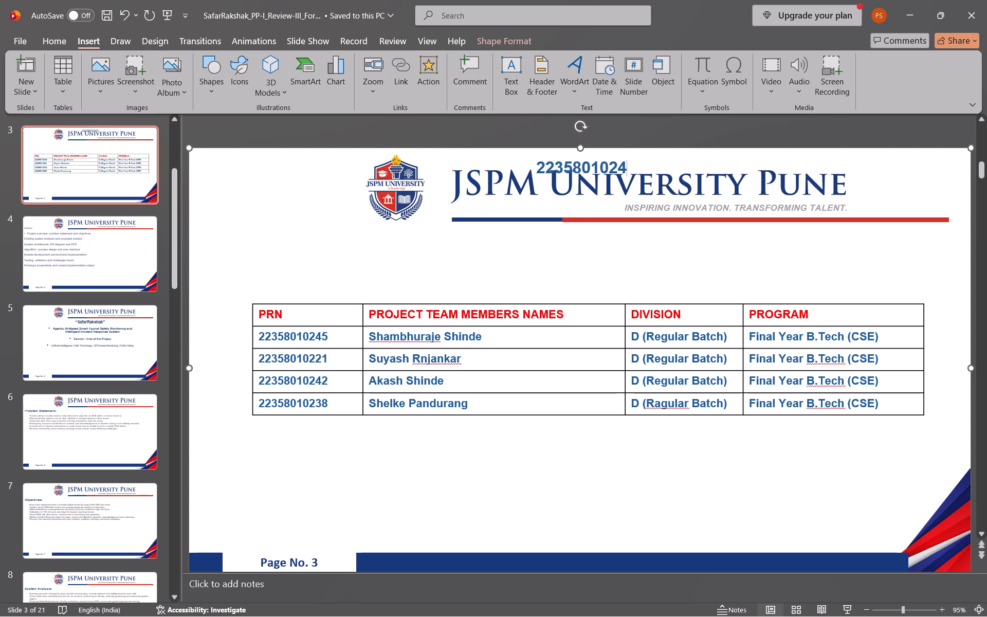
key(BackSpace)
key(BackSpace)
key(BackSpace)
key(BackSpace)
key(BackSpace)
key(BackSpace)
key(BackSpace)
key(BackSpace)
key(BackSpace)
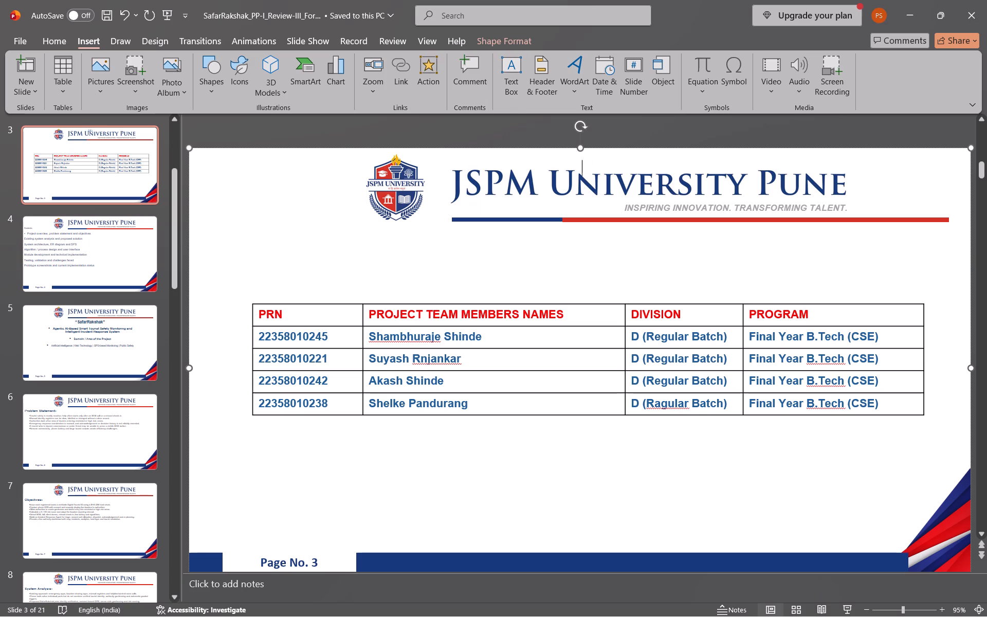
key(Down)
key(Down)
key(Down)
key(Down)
Adjust the height of the second member's row in the team table so it is slightly shorter than the other rows.
click(349, 352)
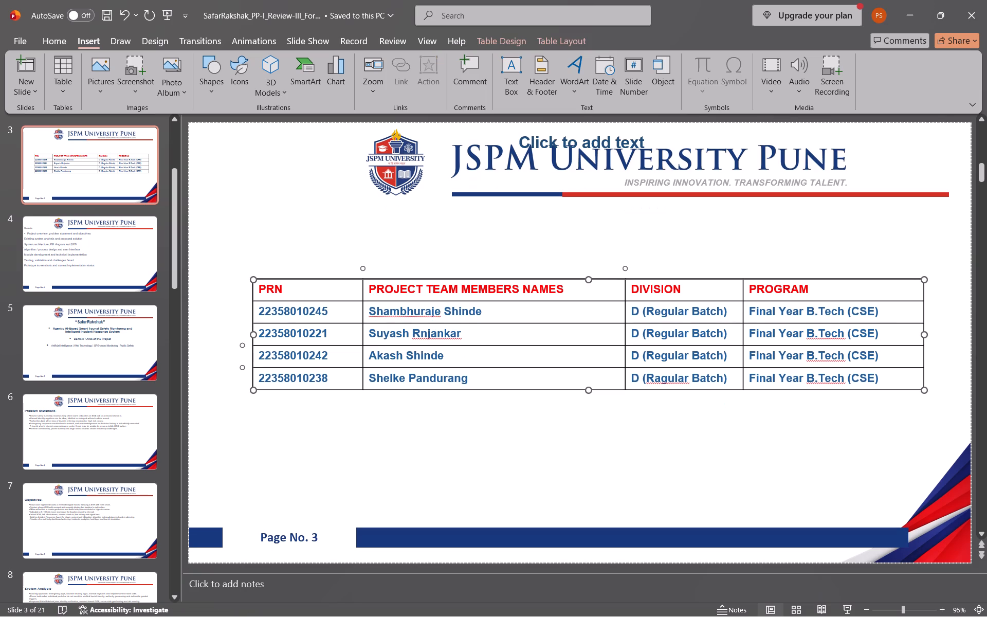
drag(546, 348, 536, 358)
click(536, 358)
drag(536, 358, 537, 356)
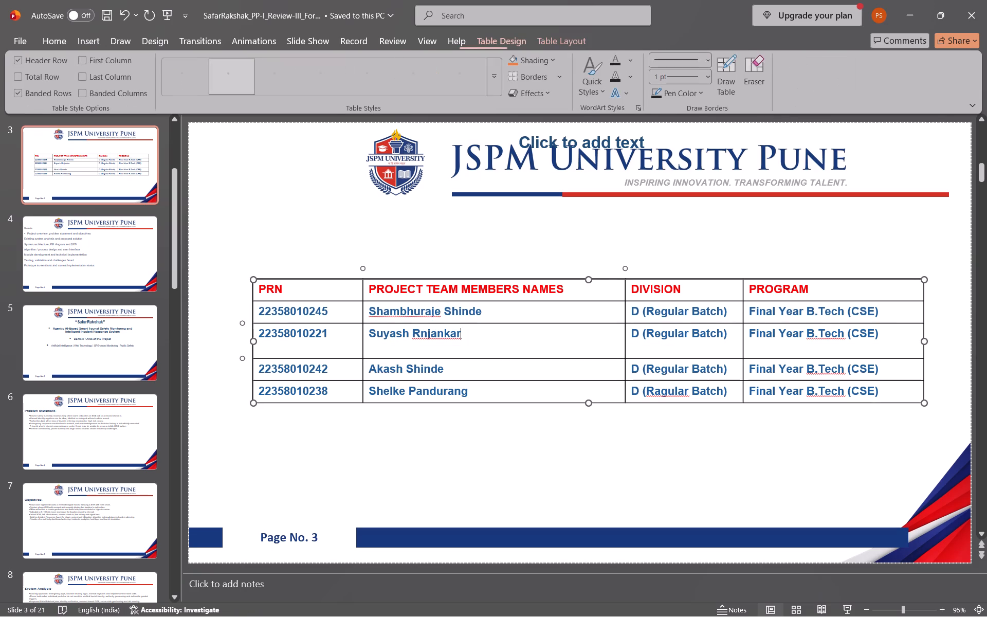
drag(537, 356, 534, 342)
click(534, 342)
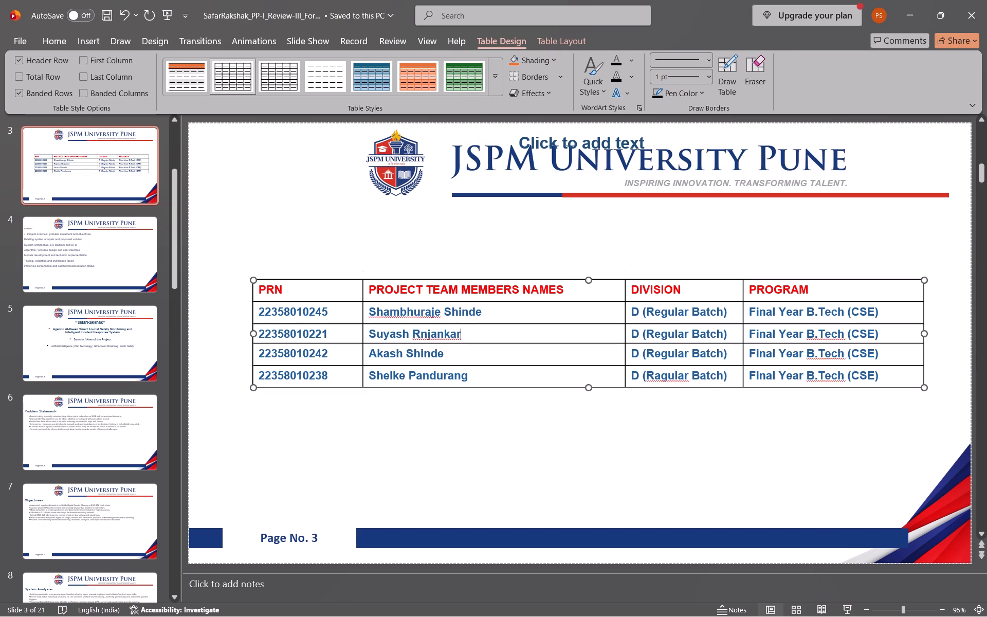
click(530, 222)
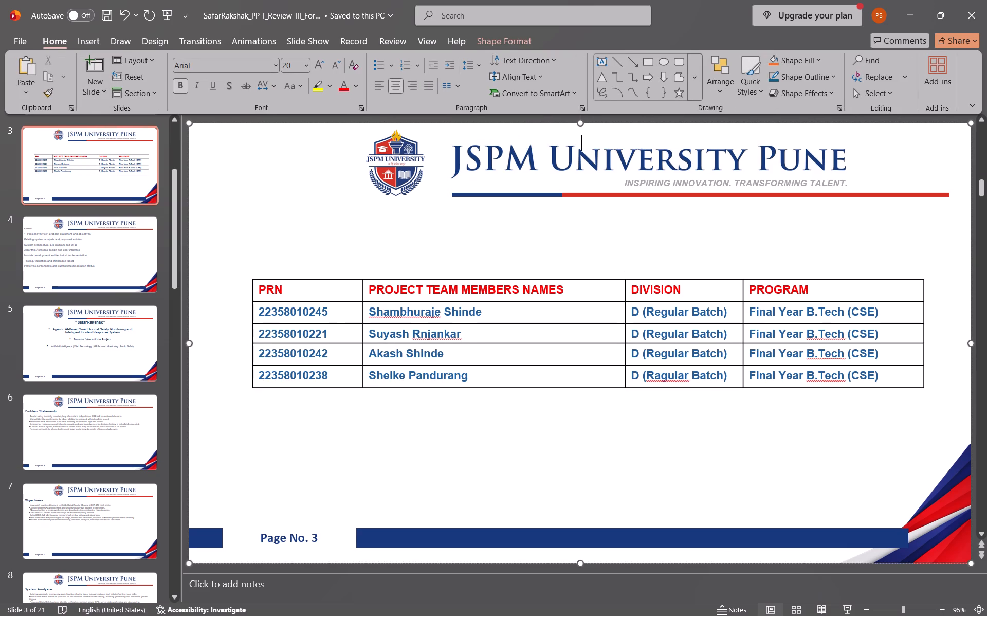
Move the team table down the slide to leave more blank space between it and the university header.
click(564, 339)
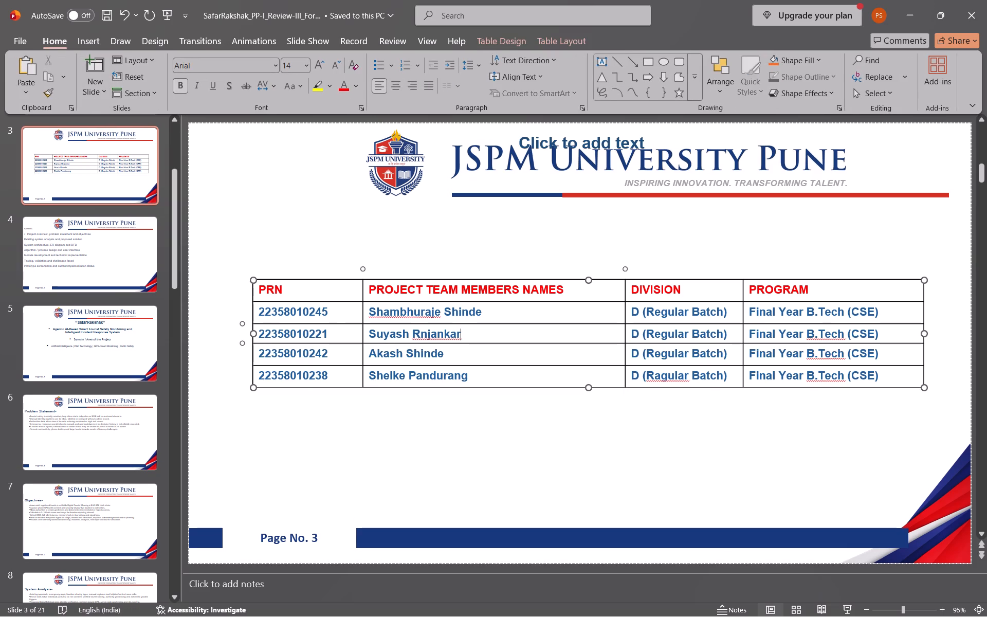
click(587, 281)
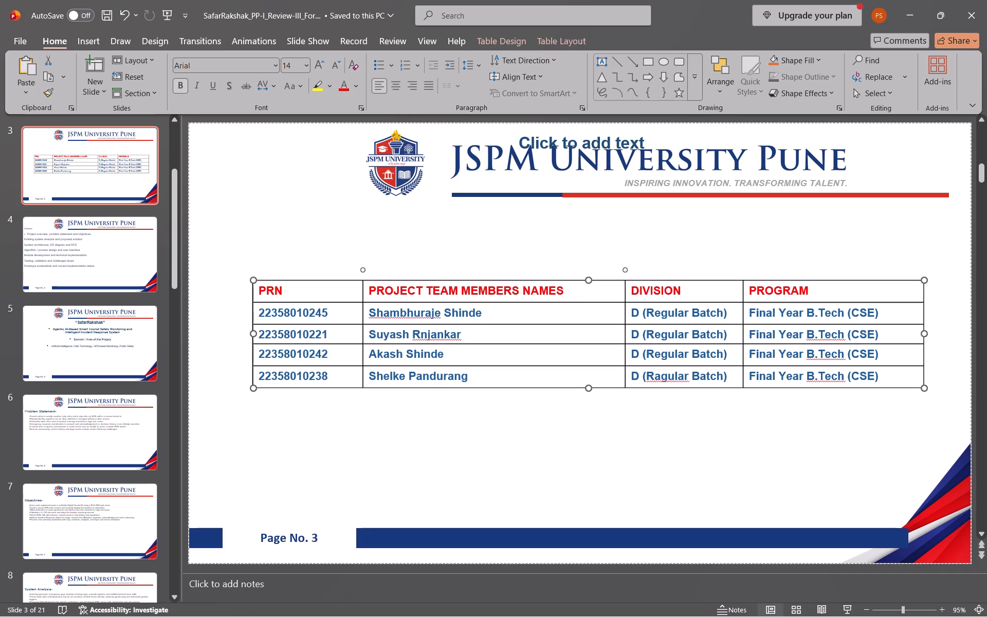
drag(615, 279, 593, 341)
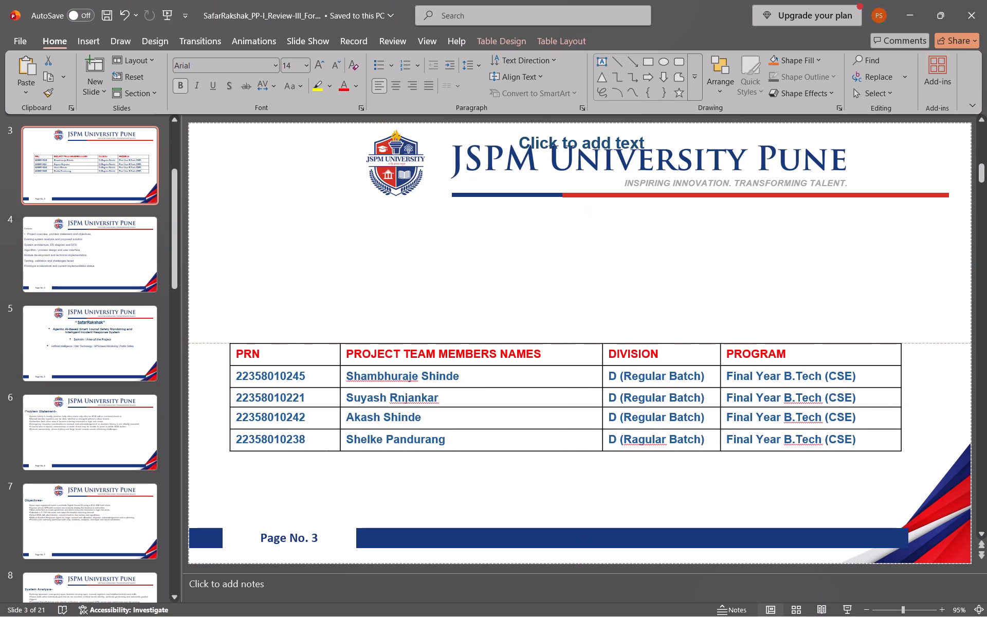
drag(593, 341, 593, 340)
click(547, 260)
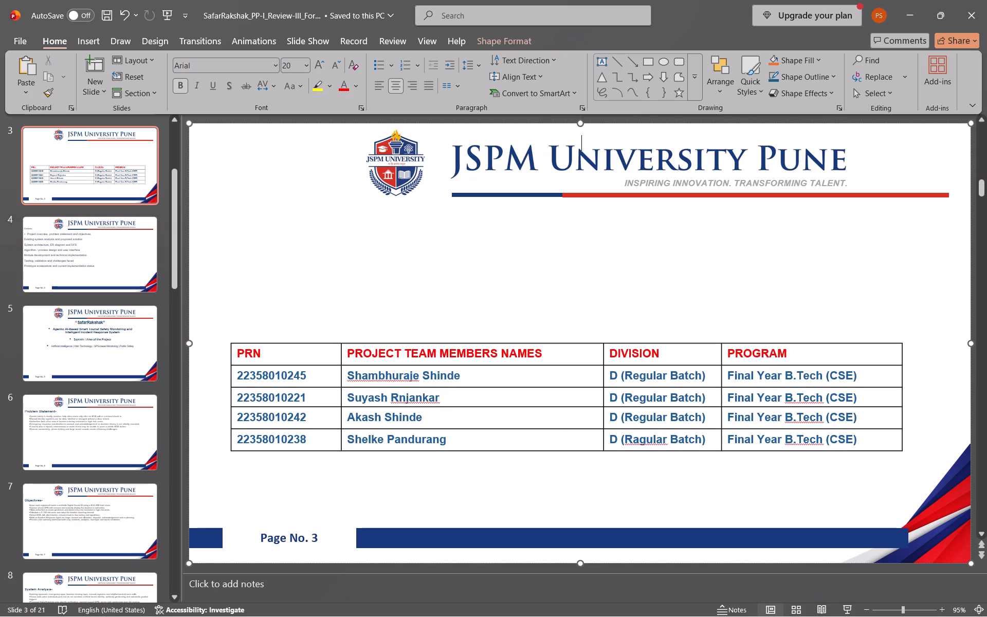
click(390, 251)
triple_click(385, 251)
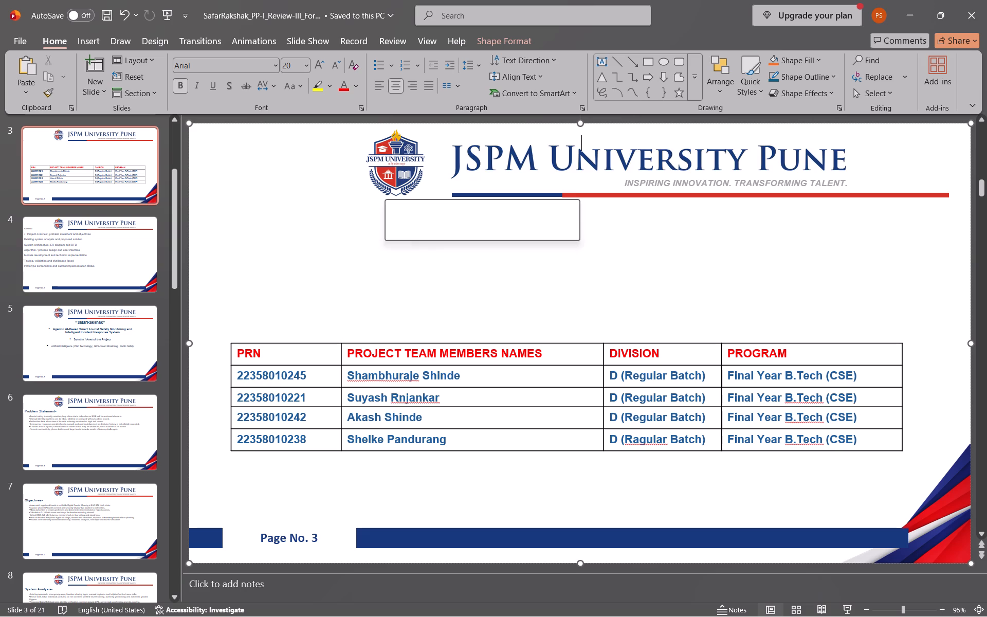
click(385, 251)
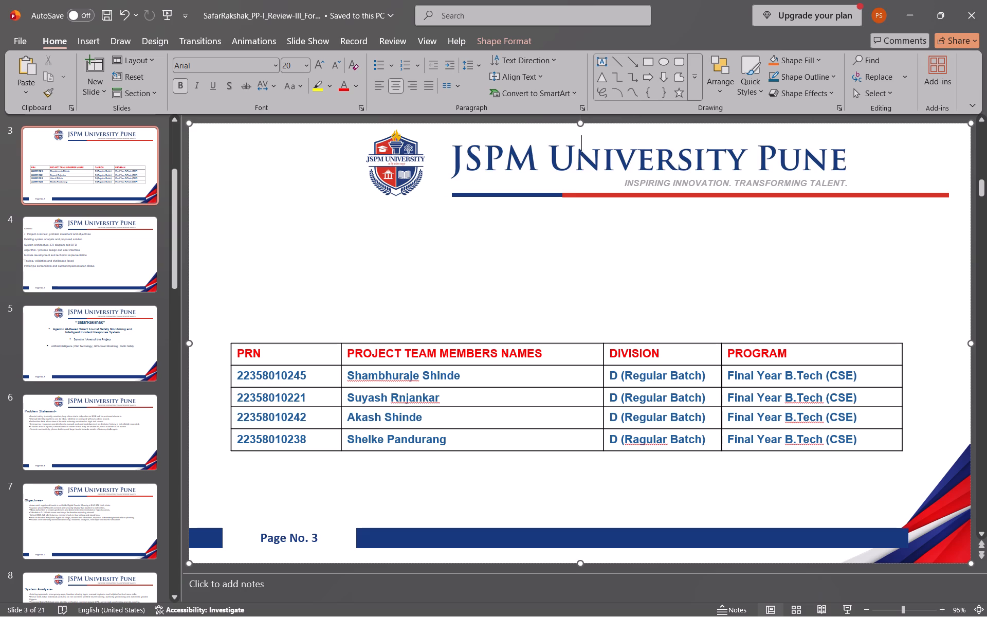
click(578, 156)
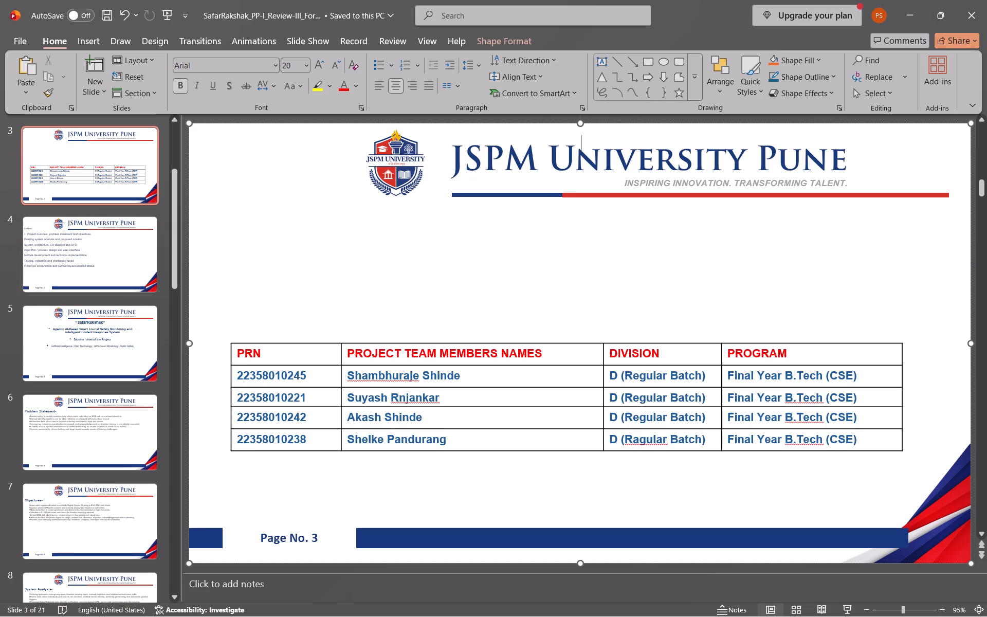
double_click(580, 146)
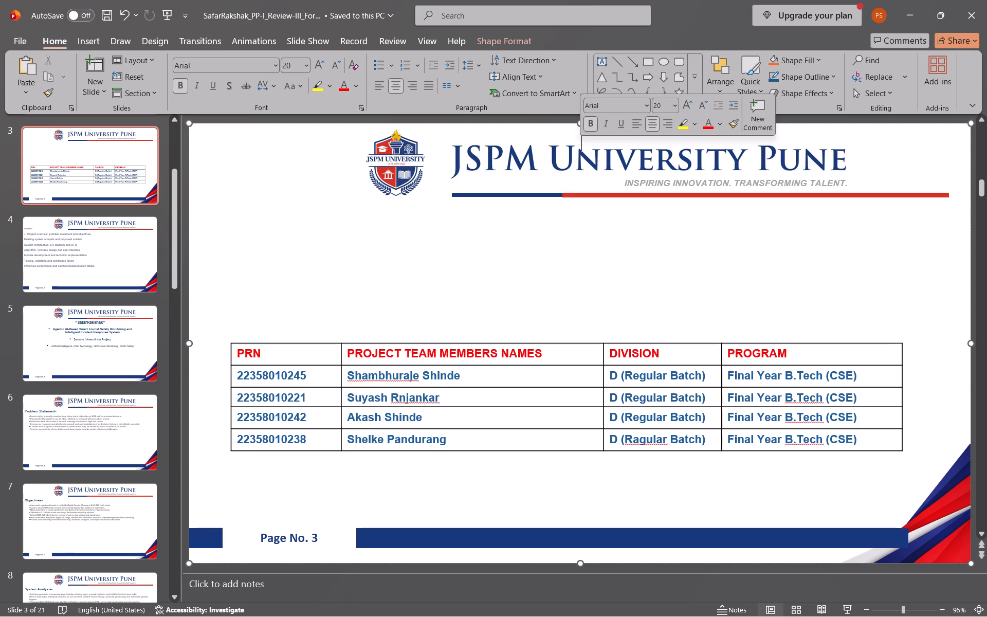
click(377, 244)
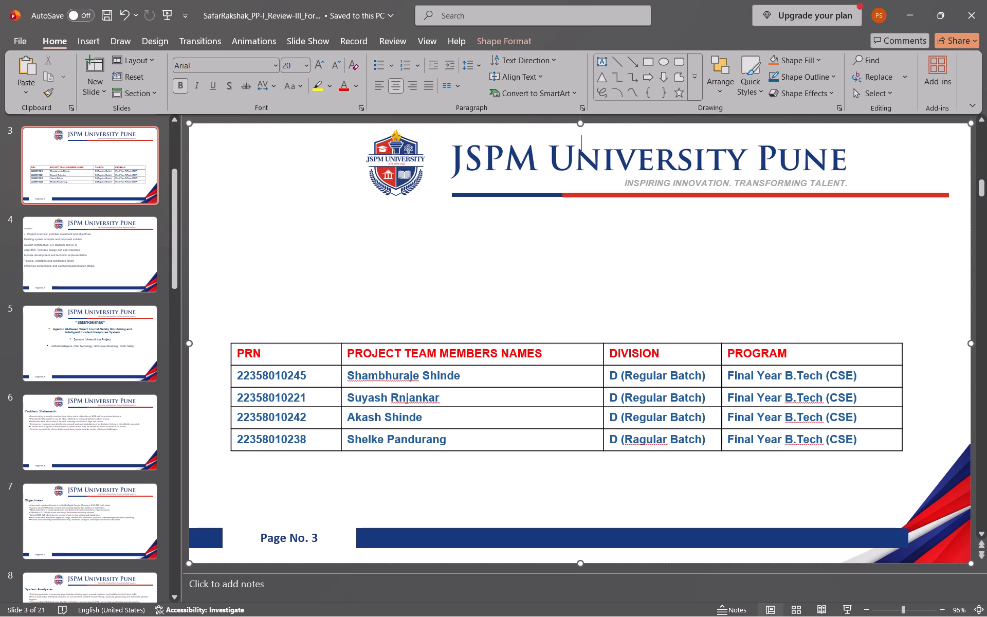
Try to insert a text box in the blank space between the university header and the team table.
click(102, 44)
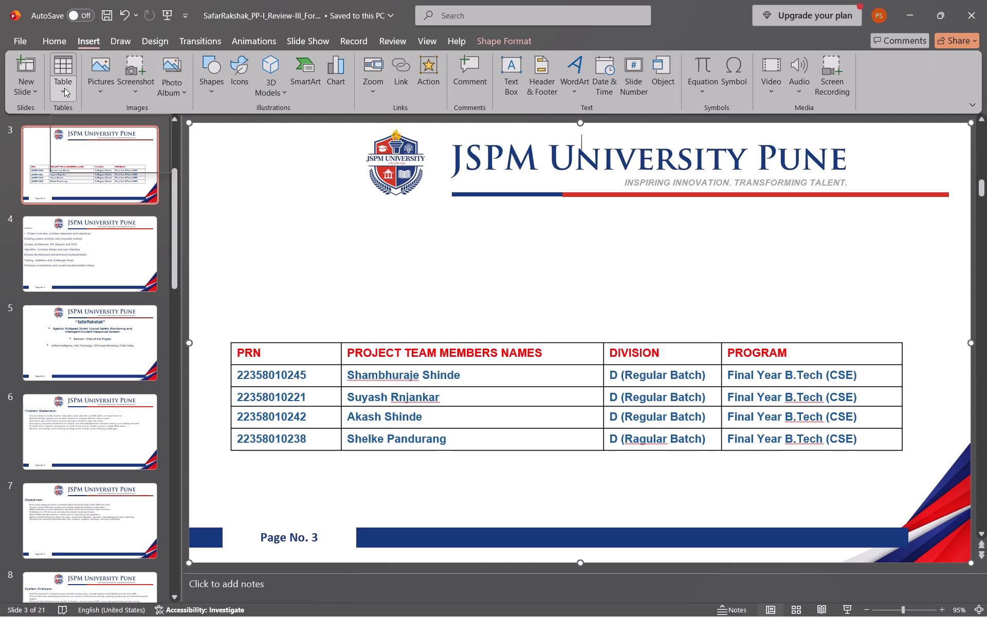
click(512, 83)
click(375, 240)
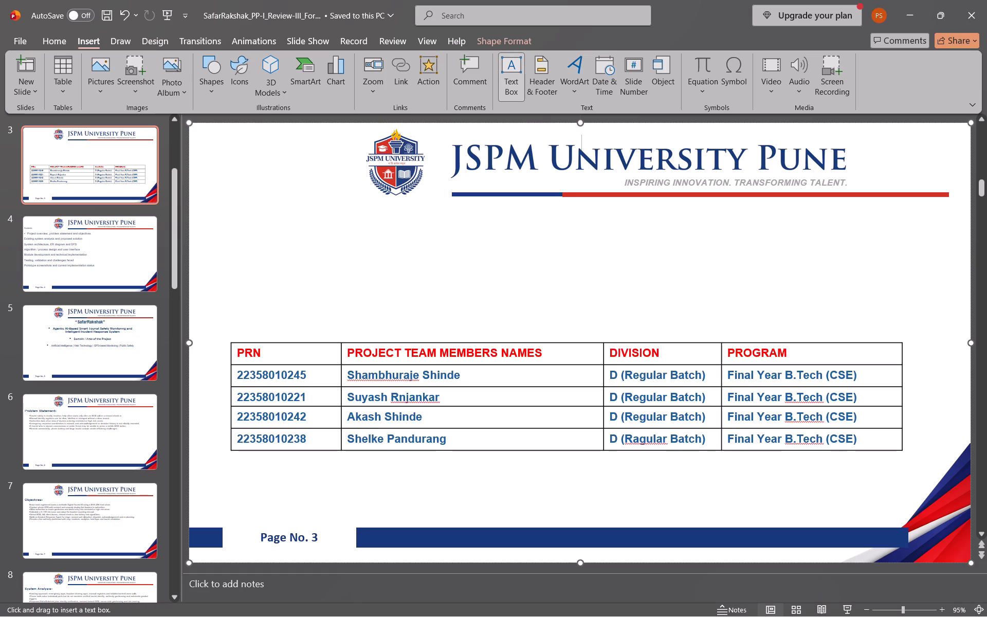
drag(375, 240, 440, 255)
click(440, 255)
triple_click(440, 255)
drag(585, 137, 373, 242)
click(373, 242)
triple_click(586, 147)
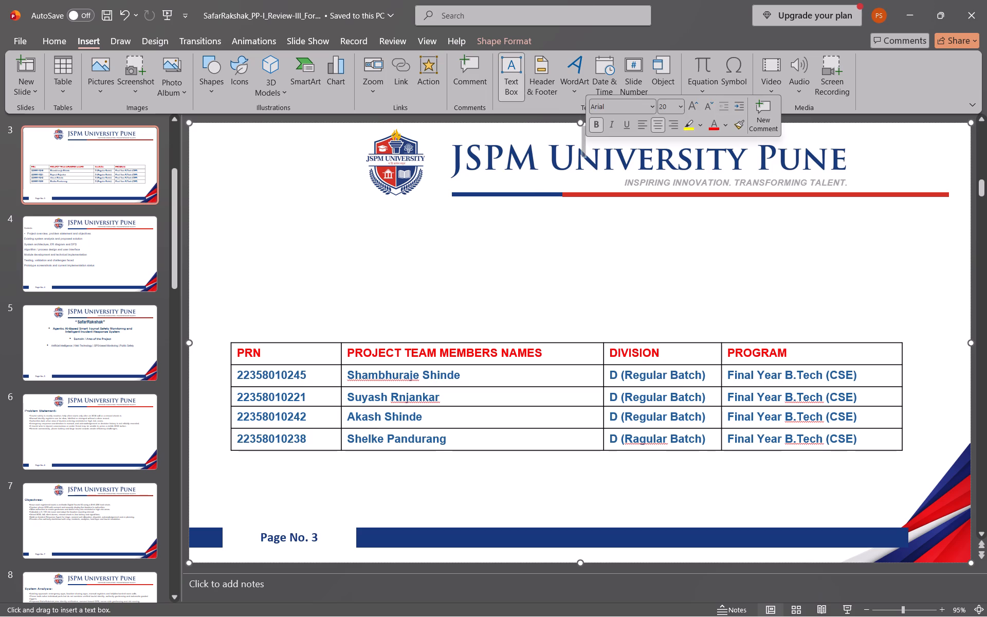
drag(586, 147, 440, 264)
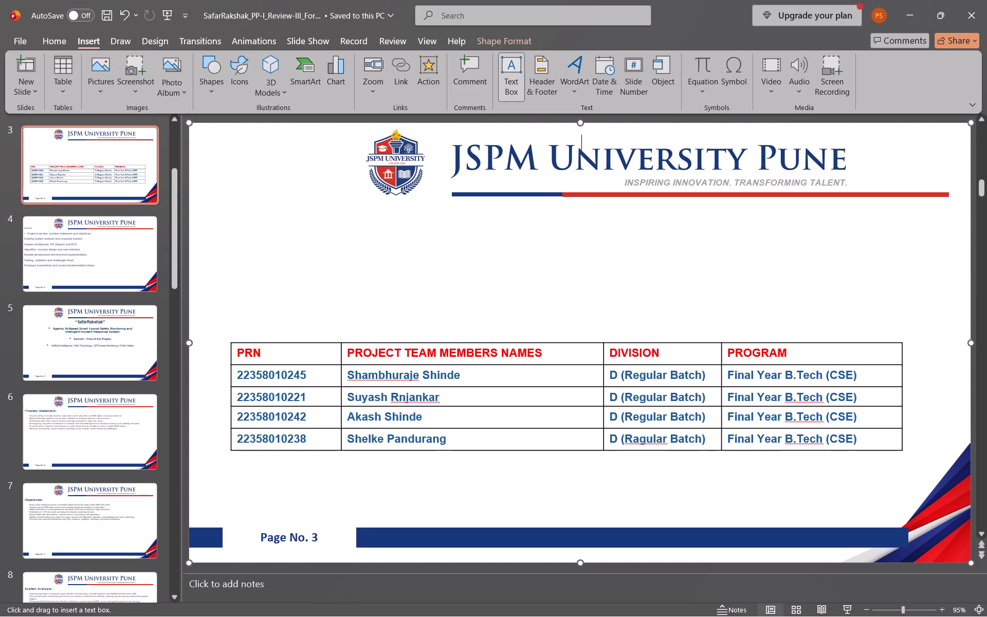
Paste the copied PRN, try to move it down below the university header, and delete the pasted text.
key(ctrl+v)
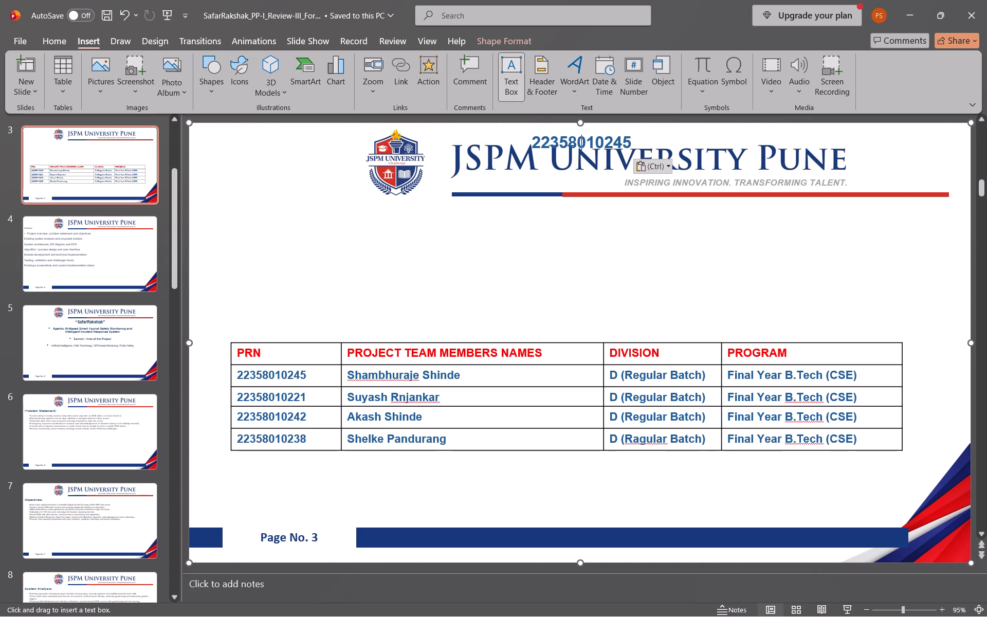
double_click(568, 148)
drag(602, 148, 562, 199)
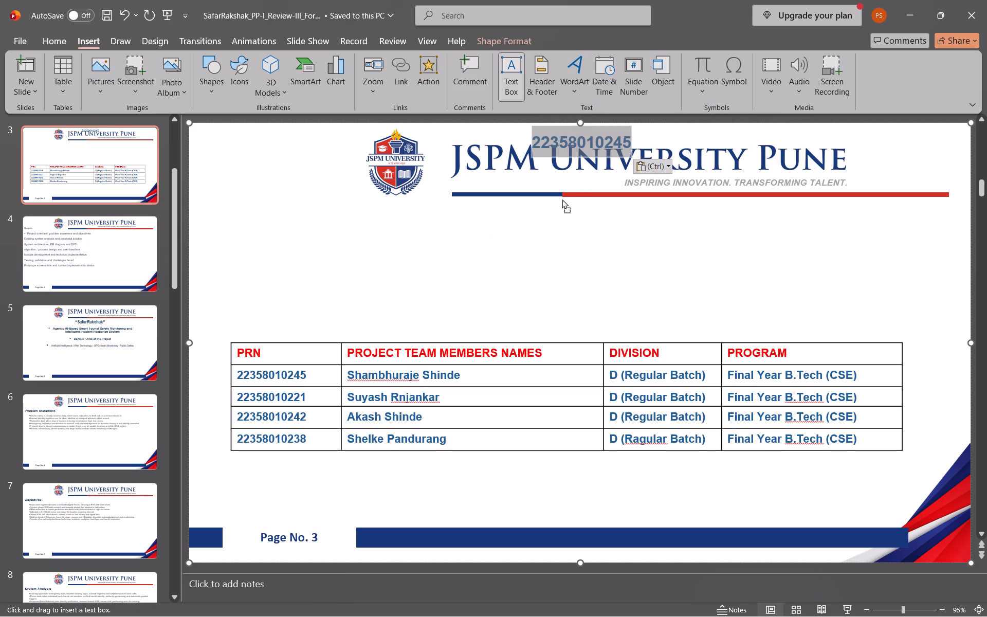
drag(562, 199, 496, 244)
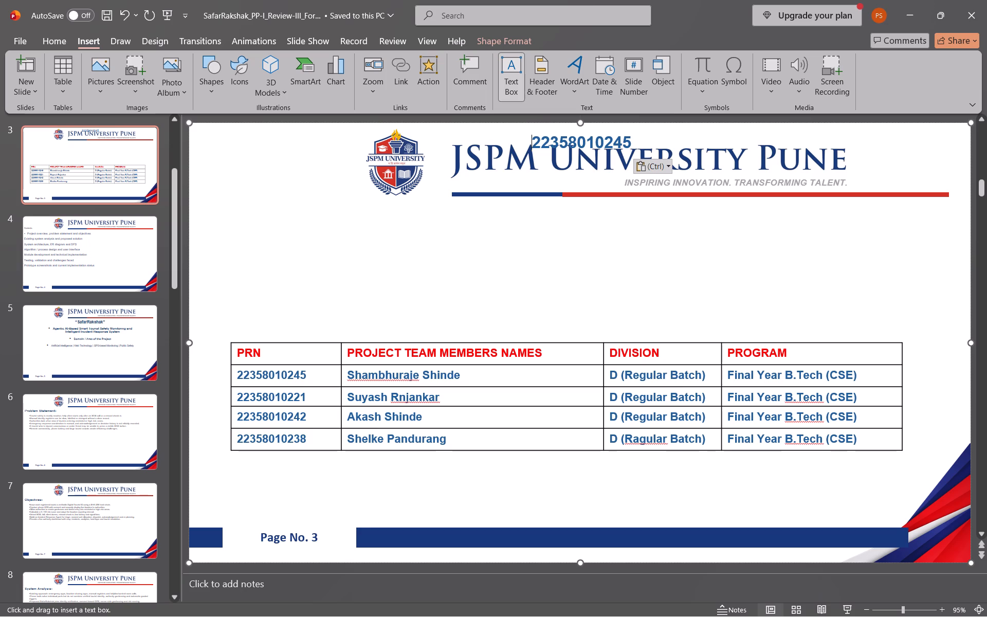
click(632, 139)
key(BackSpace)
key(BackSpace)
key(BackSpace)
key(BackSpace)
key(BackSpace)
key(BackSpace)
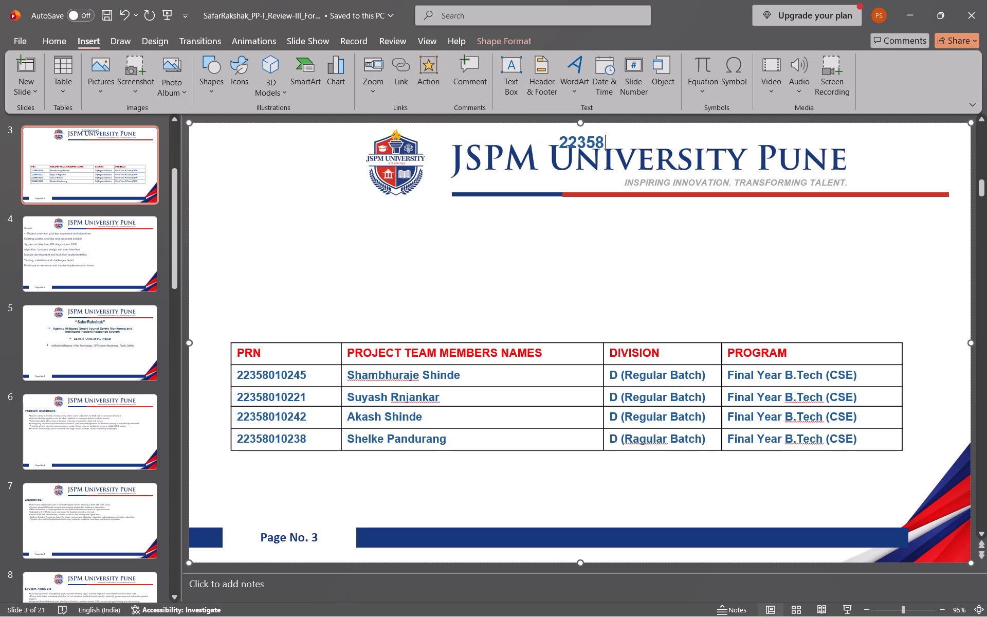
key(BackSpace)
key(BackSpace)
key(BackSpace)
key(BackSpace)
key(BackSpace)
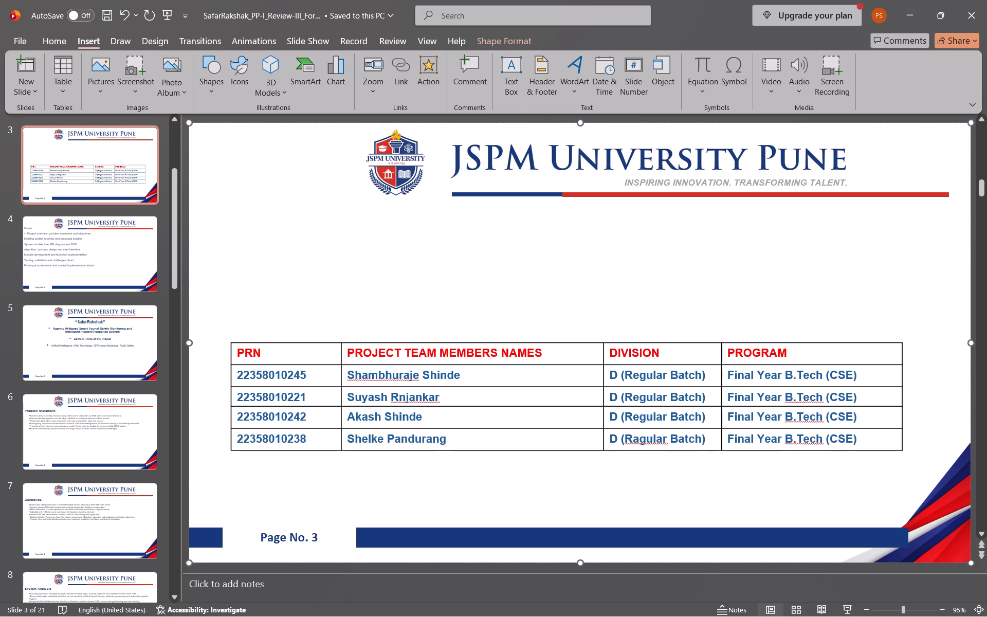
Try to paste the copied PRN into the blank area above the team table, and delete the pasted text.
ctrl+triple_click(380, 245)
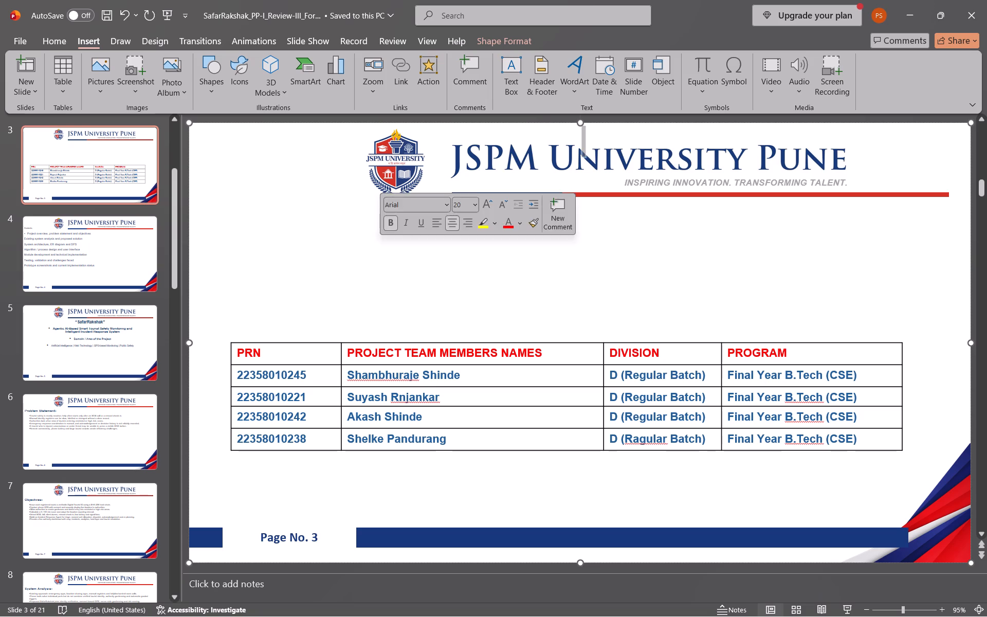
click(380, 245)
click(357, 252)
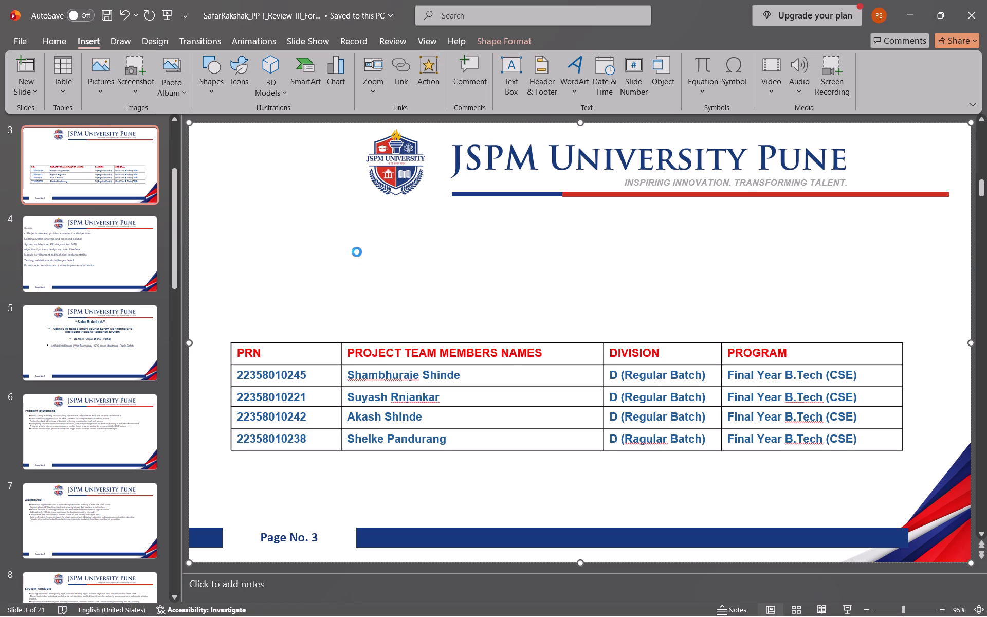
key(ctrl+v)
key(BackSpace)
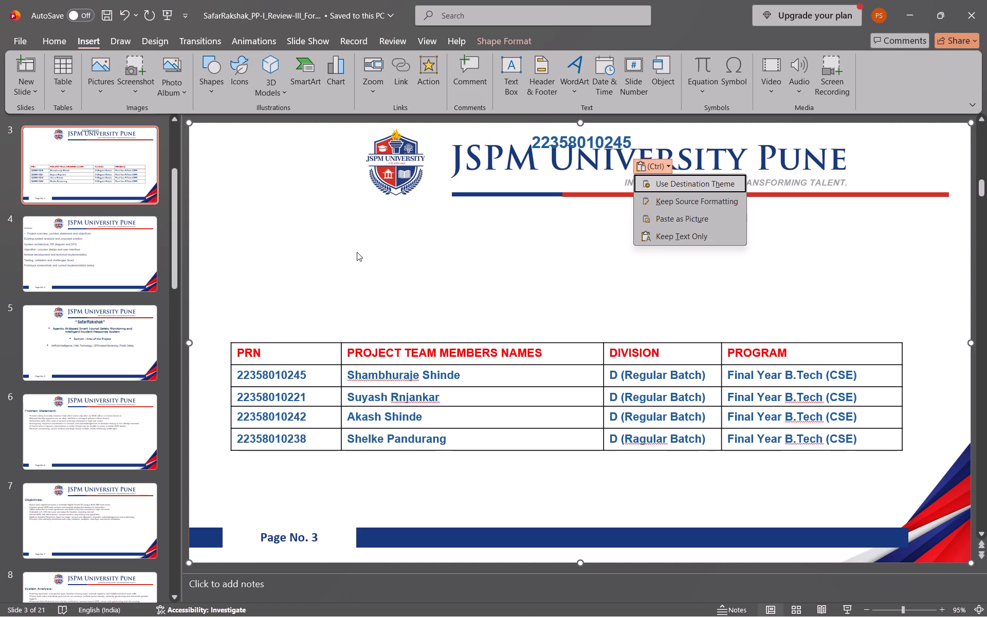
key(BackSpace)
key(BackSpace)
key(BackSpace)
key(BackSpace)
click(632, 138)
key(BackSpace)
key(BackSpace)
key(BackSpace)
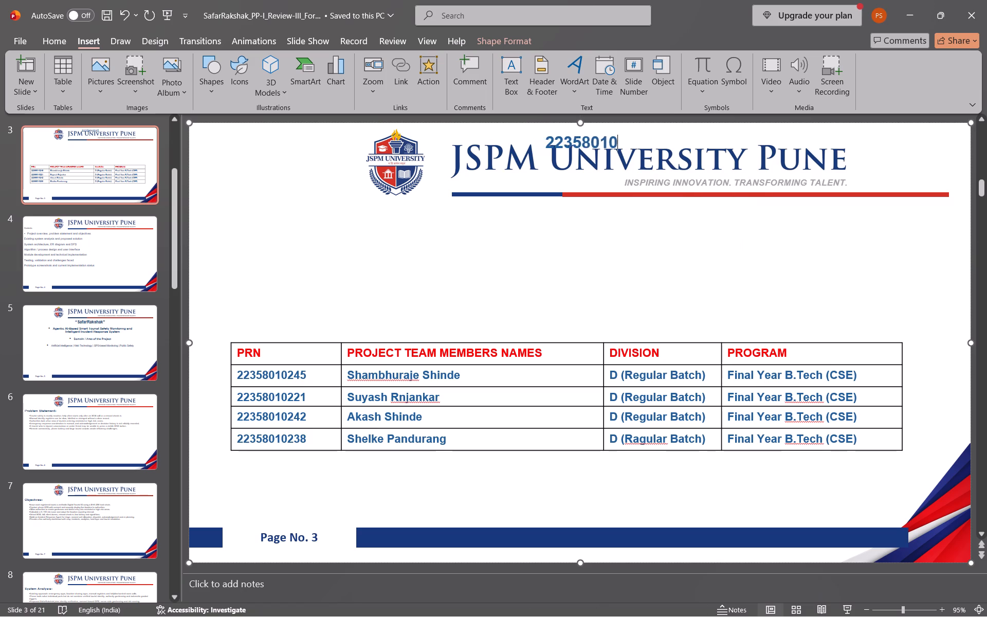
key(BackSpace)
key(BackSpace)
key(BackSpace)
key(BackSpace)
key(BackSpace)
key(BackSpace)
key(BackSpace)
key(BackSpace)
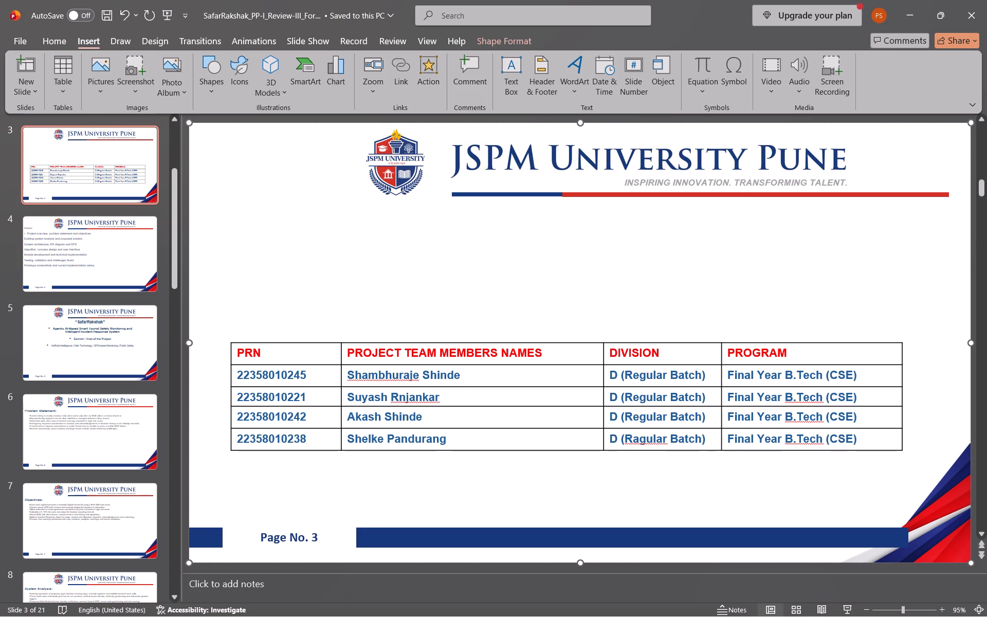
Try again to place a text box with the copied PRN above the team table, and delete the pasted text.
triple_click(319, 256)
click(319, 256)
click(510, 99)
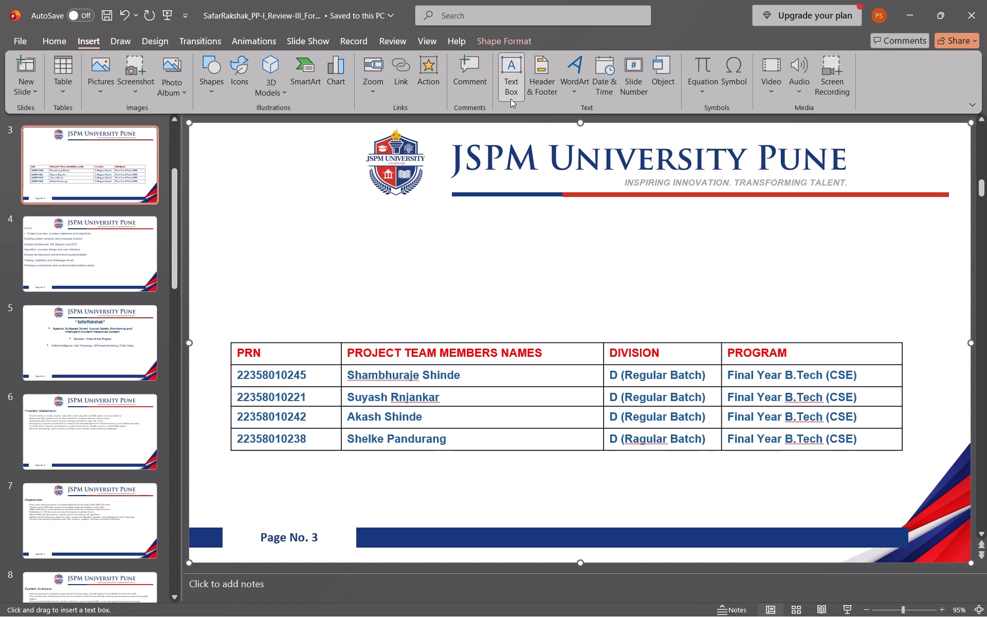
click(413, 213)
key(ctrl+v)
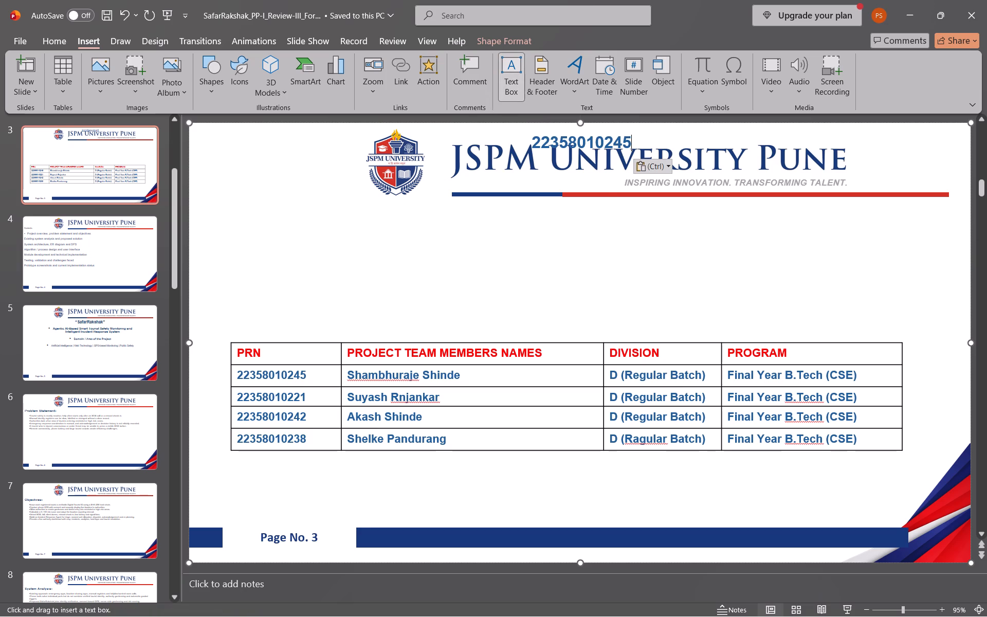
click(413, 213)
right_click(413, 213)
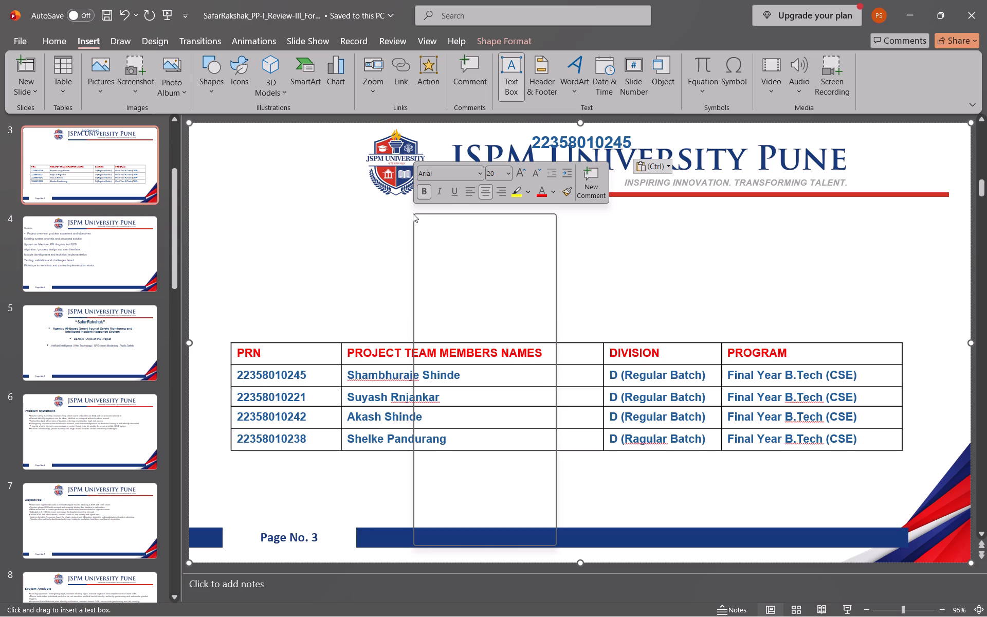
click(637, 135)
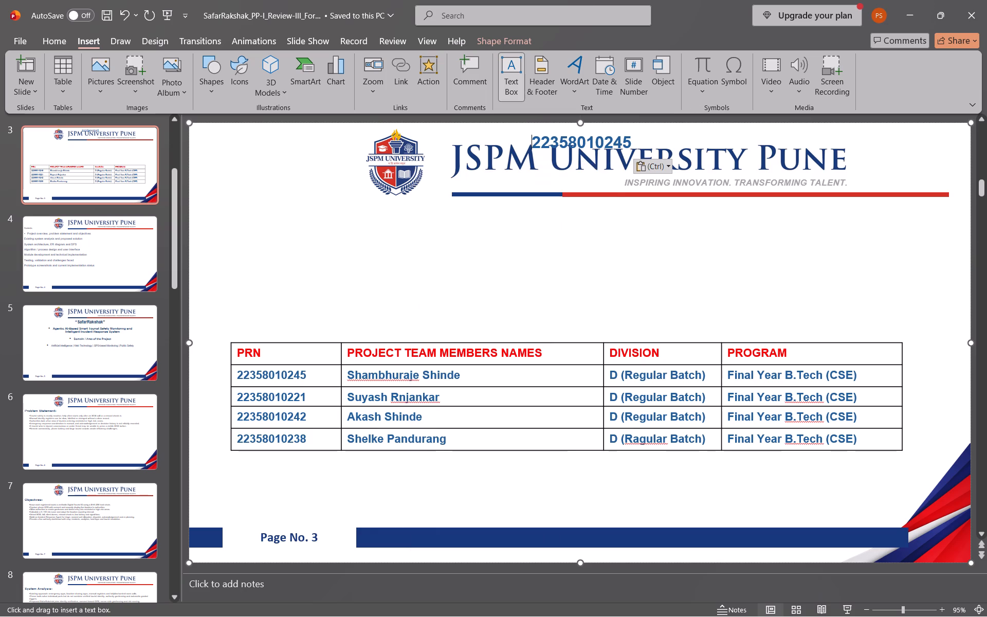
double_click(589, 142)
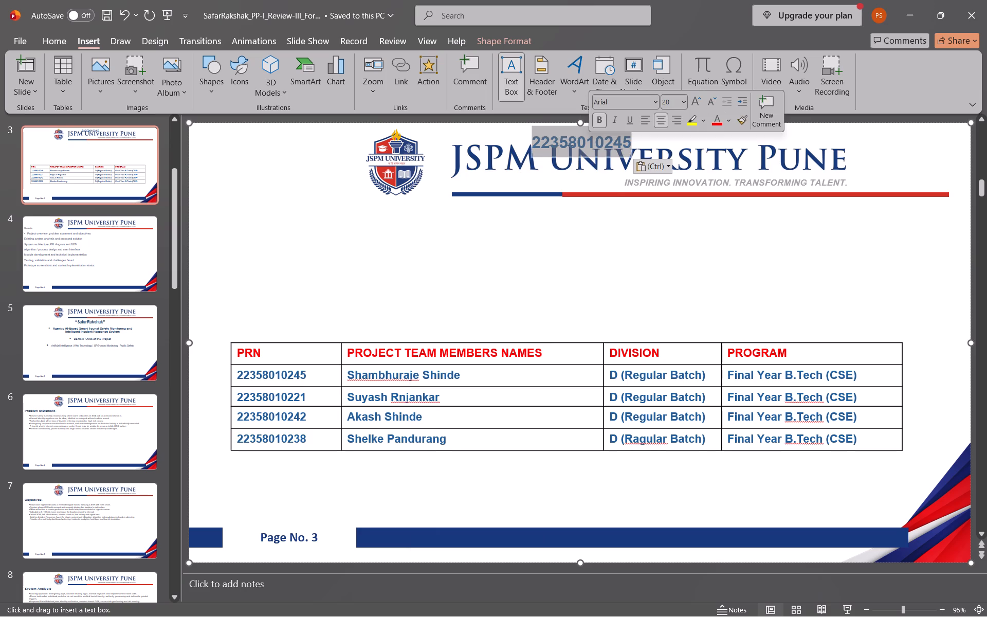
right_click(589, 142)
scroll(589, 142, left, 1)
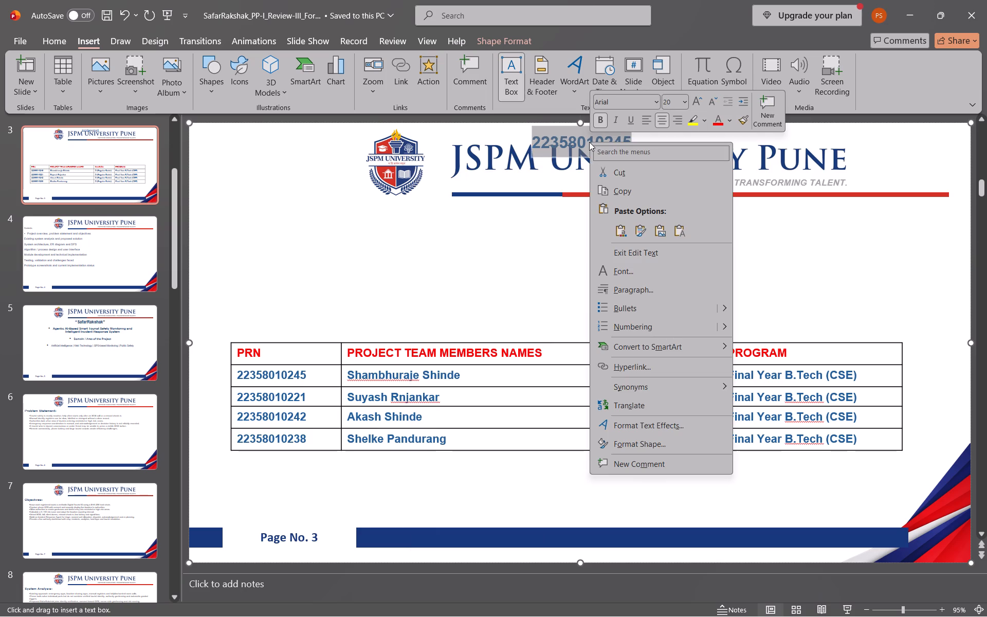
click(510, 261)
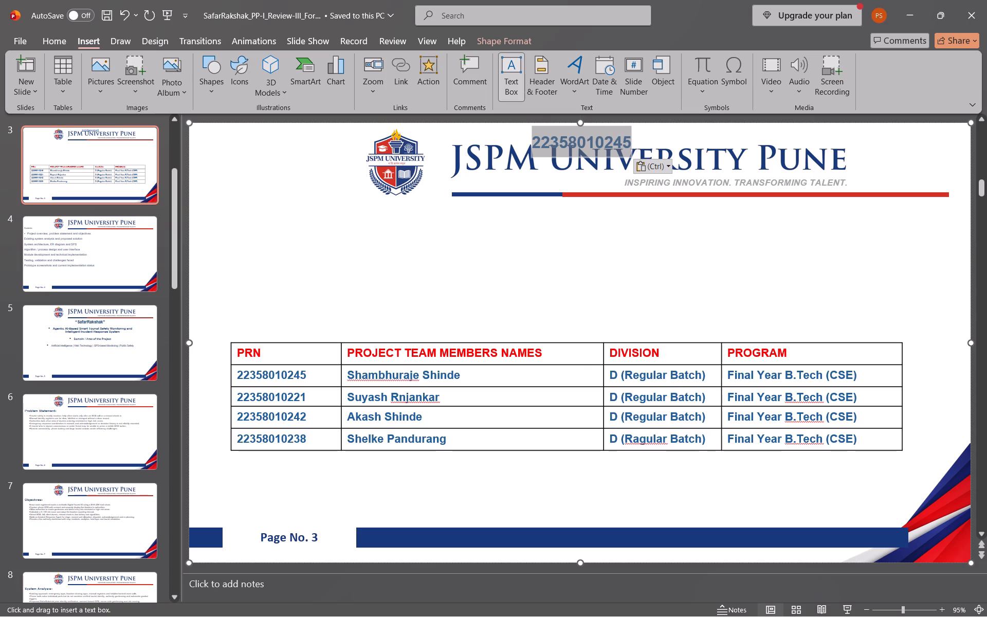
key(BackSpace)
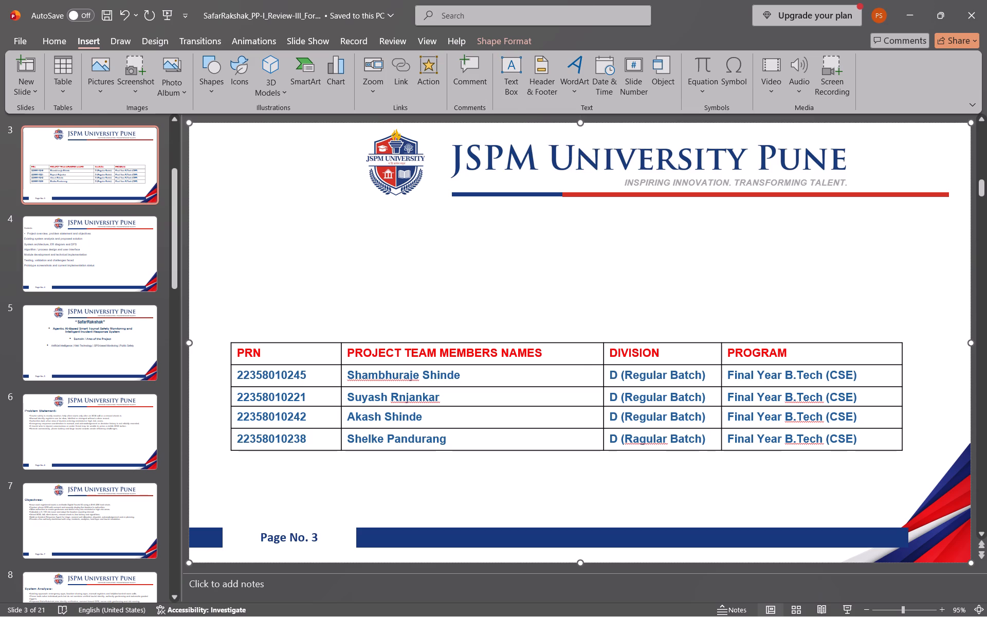
Insert a space after the bullet of each of the six Problem Statement lines on slide 6.
click(128, 412)
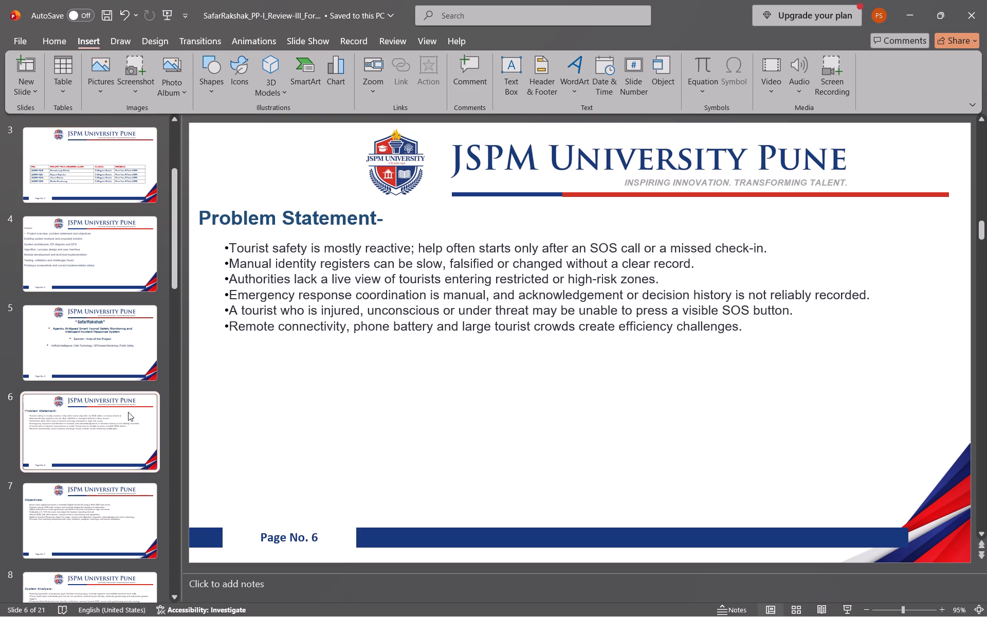
click(230, 248)
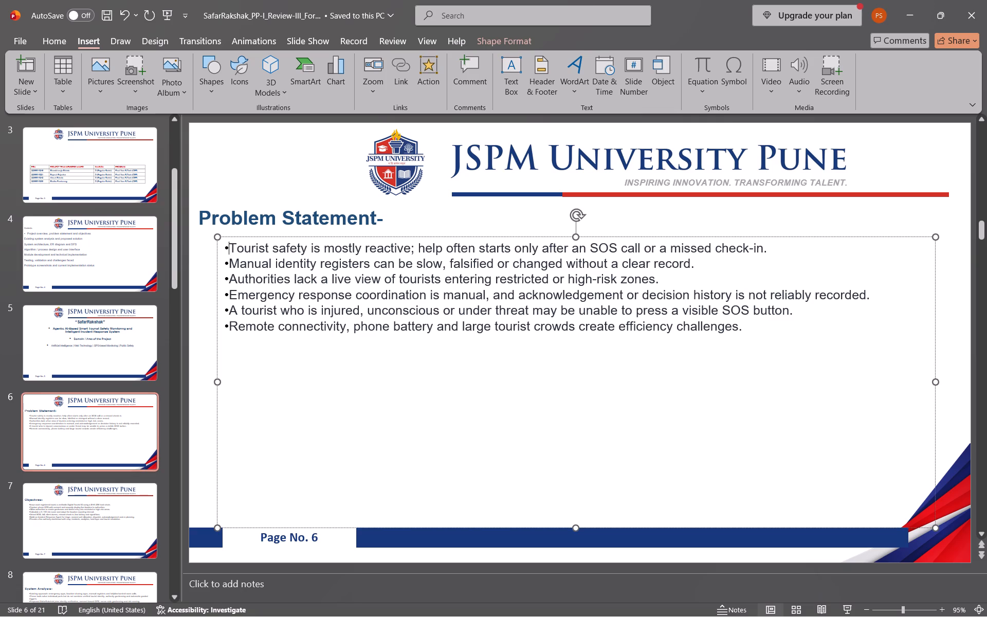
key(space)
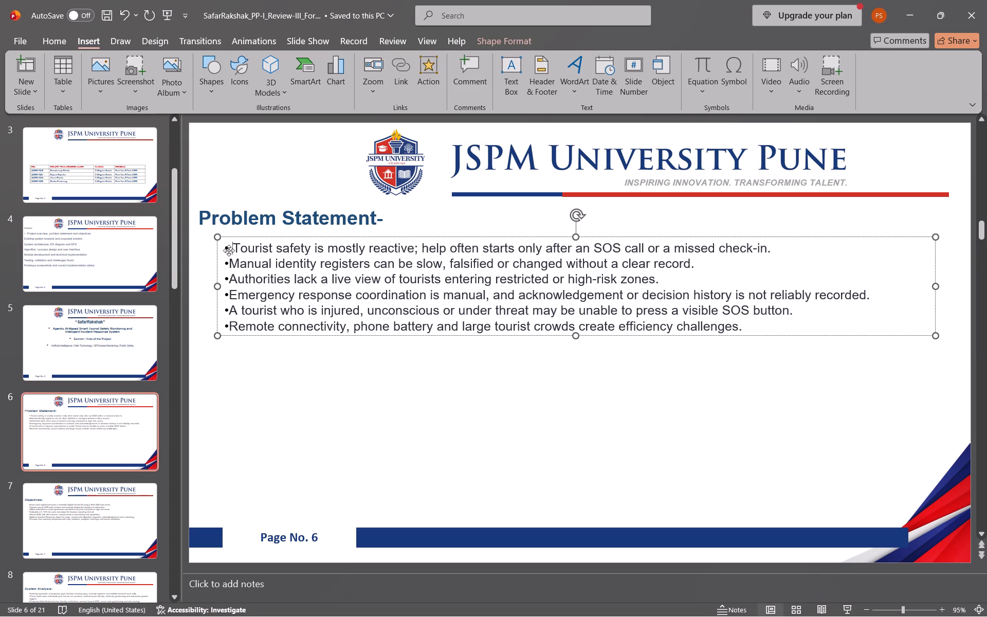
key(Down)
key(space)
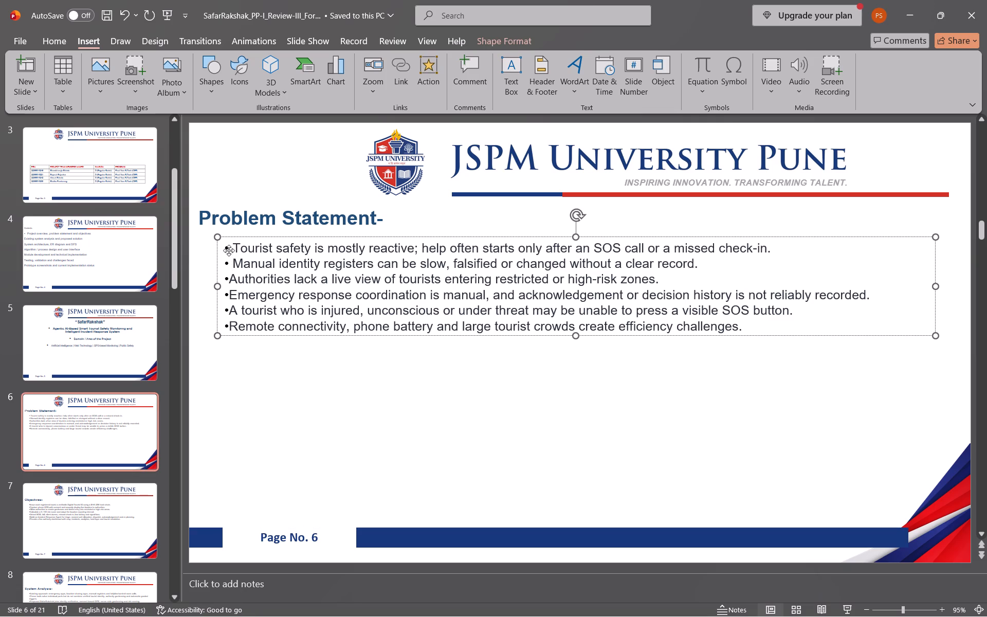
key(Down)
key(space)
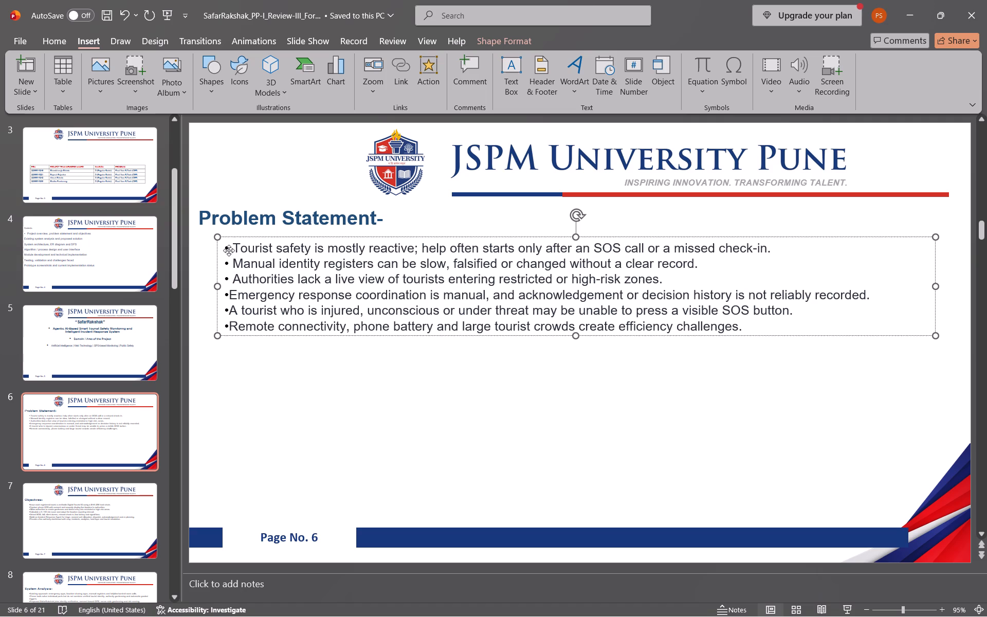
key(Down)
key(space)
key(Down)
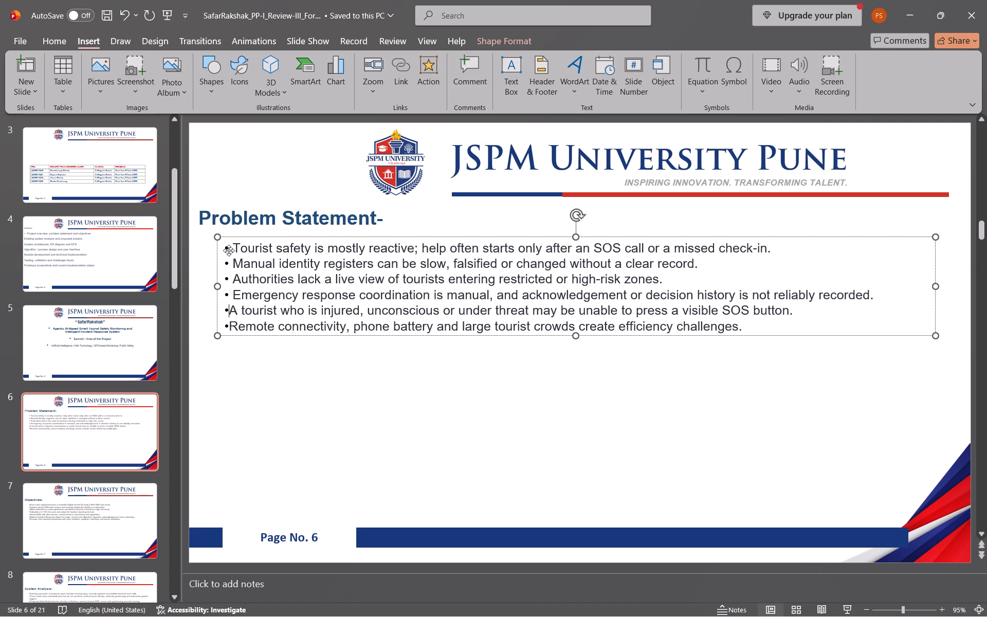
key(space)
key(Down)
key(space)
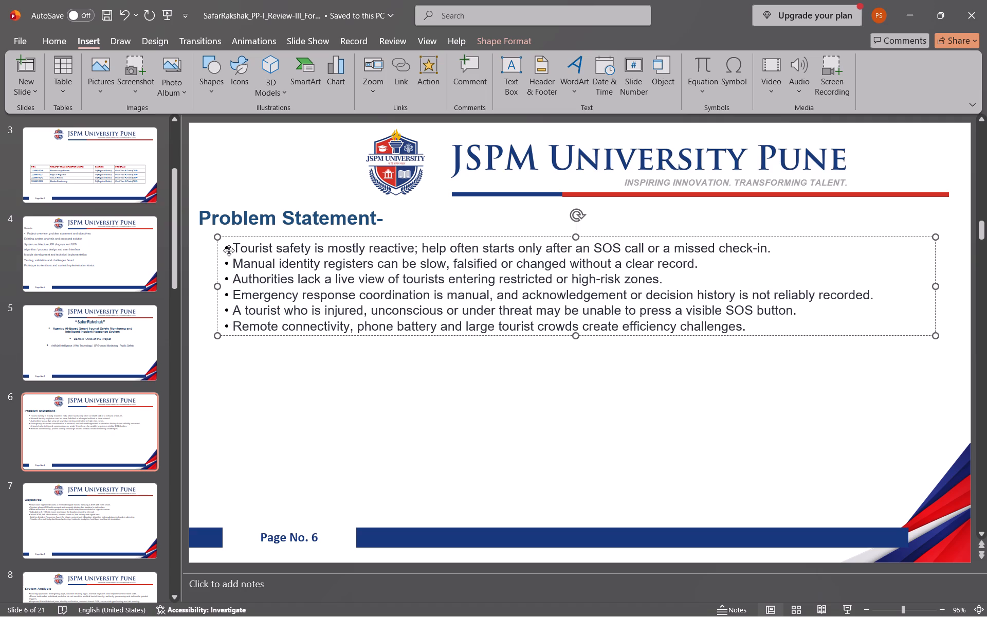
Insert a space after the bullet of each of the seven Objectives lines on slide 7.
click(58, 502)
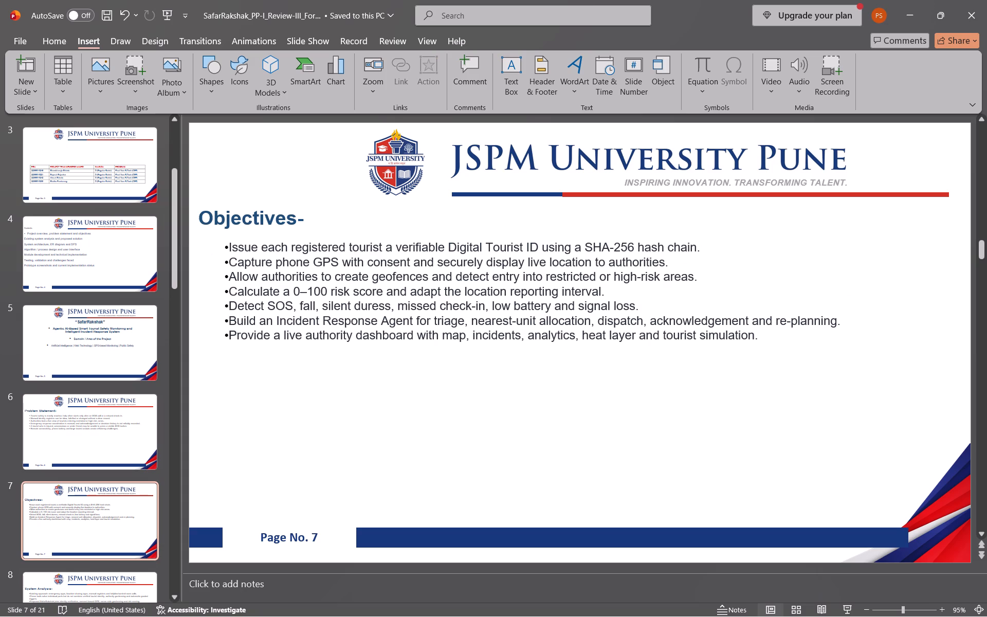
click(234, 246)
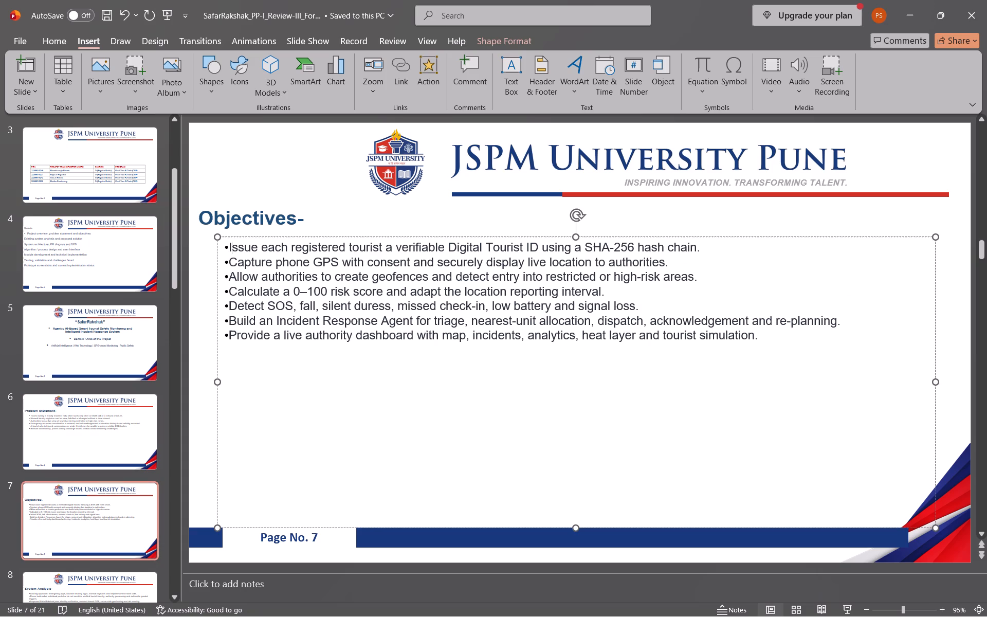
key(Left)
key(Down)
key(Up)
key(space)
key(Down)
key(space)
key(Down)
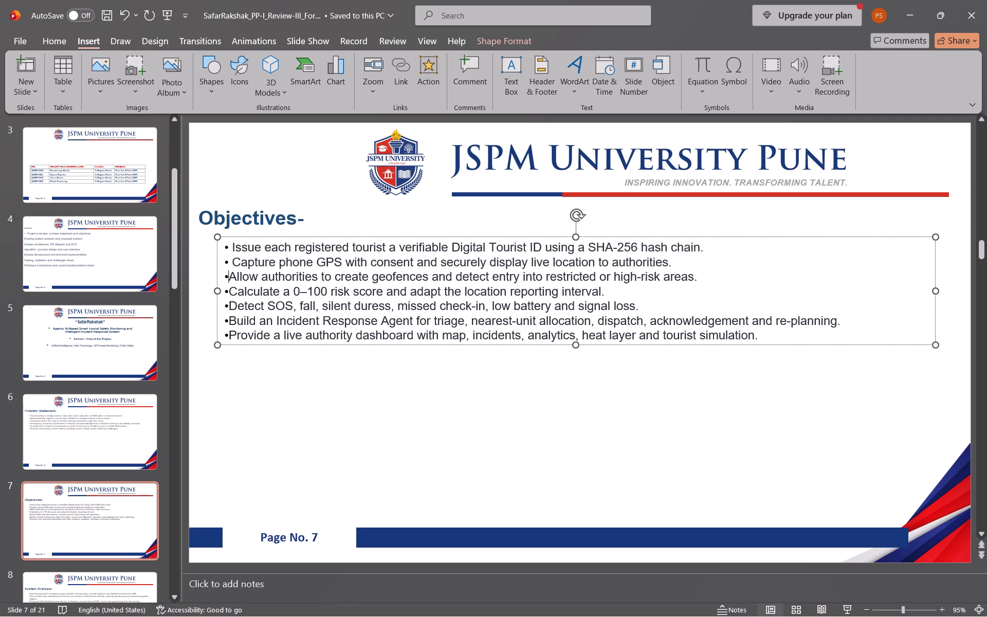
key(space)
key(Down)
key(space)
key(Down)
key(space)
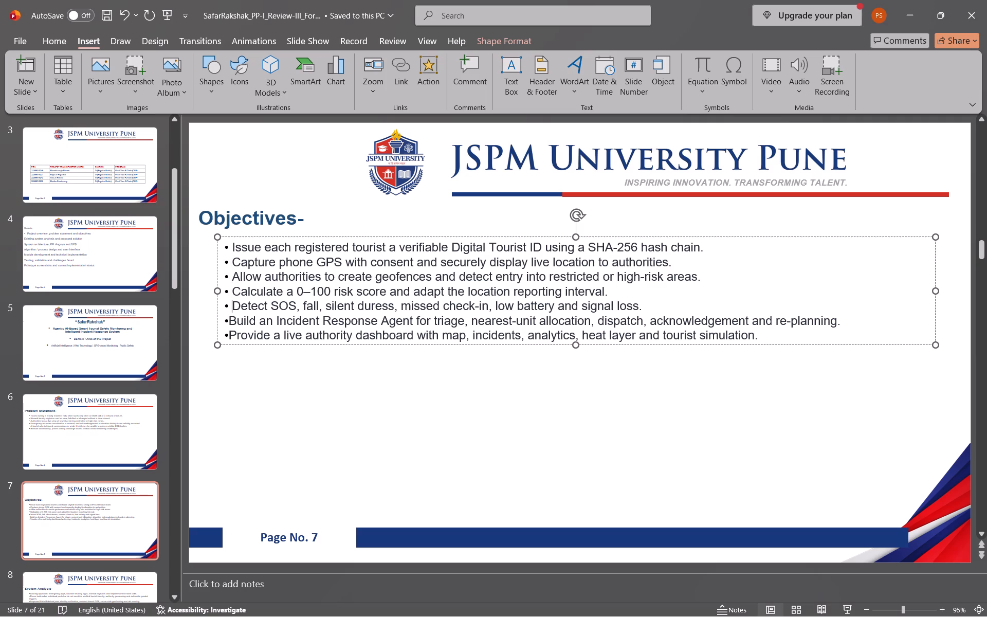
key(Down)
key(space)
key(Down)
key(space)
key(Down)
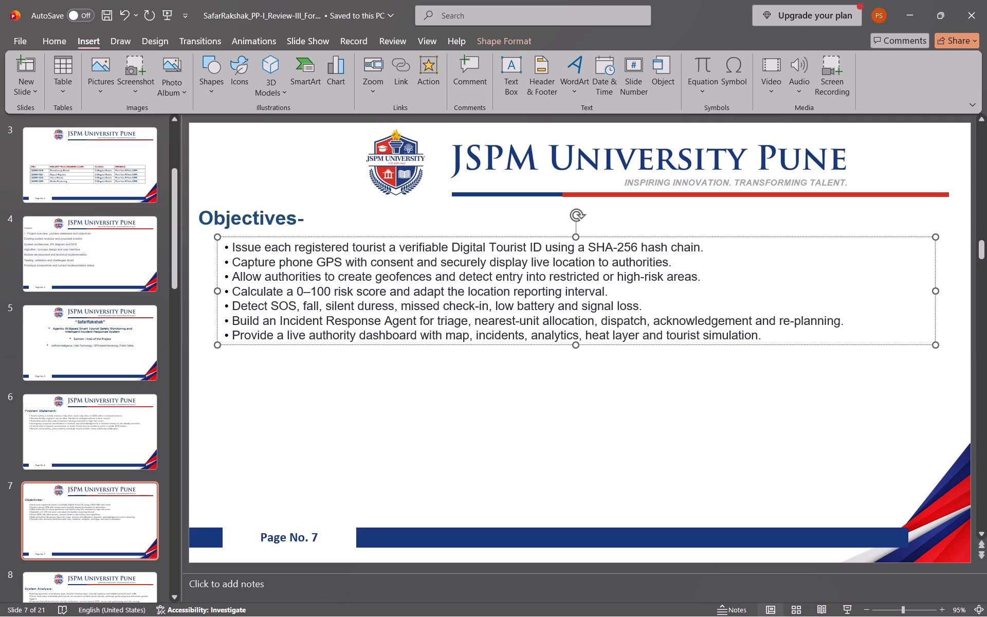
click(279, 449)
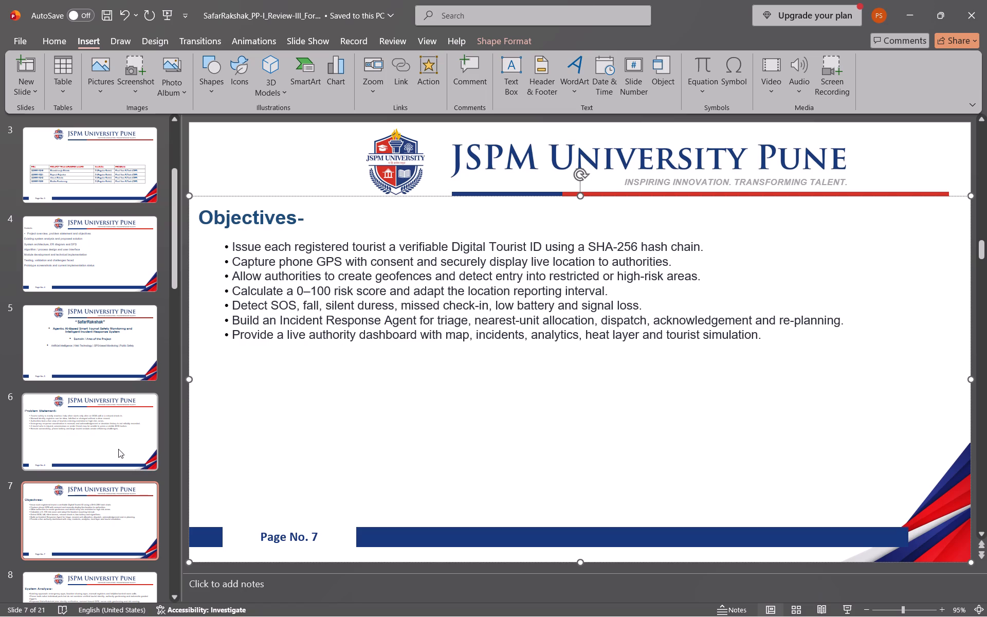
Insert two spaces after the bullet of each of the first three System Analysis points on slide 8.
scroll(98, 489, down, 2)
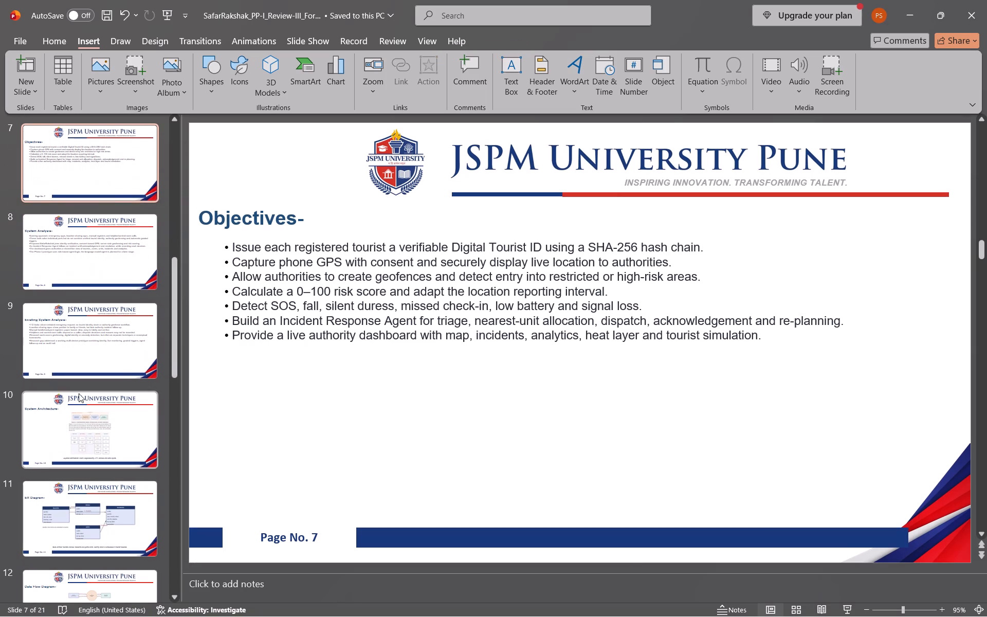
click(67, 260)
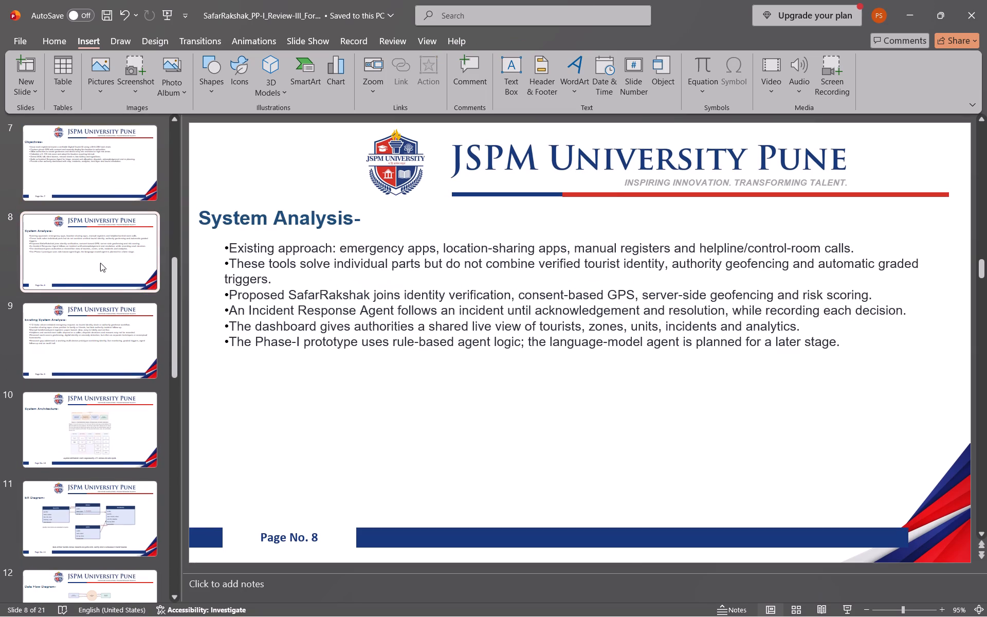
click(228, 247)
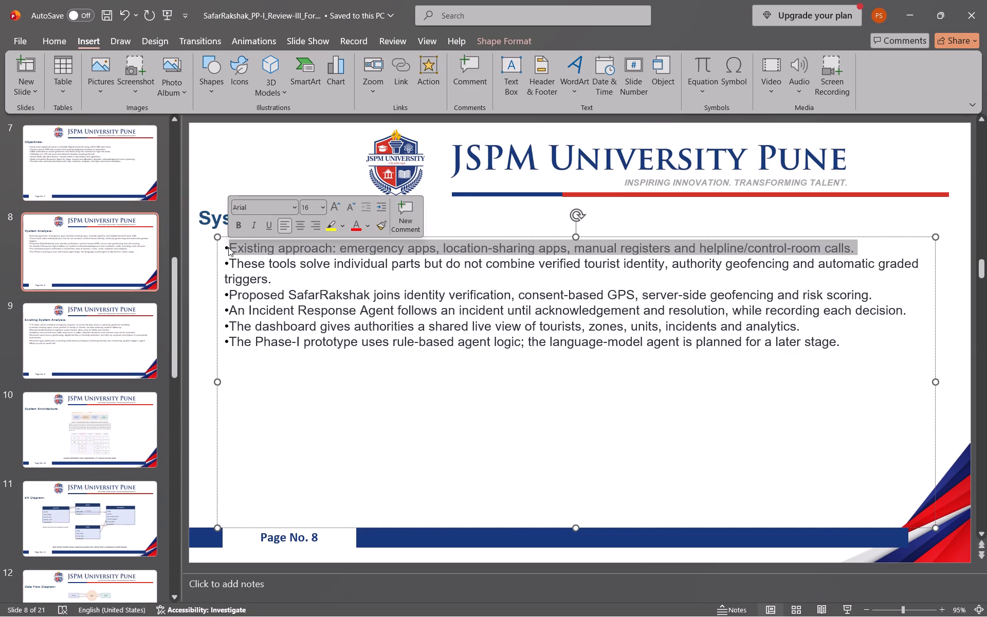
click(271, 391)
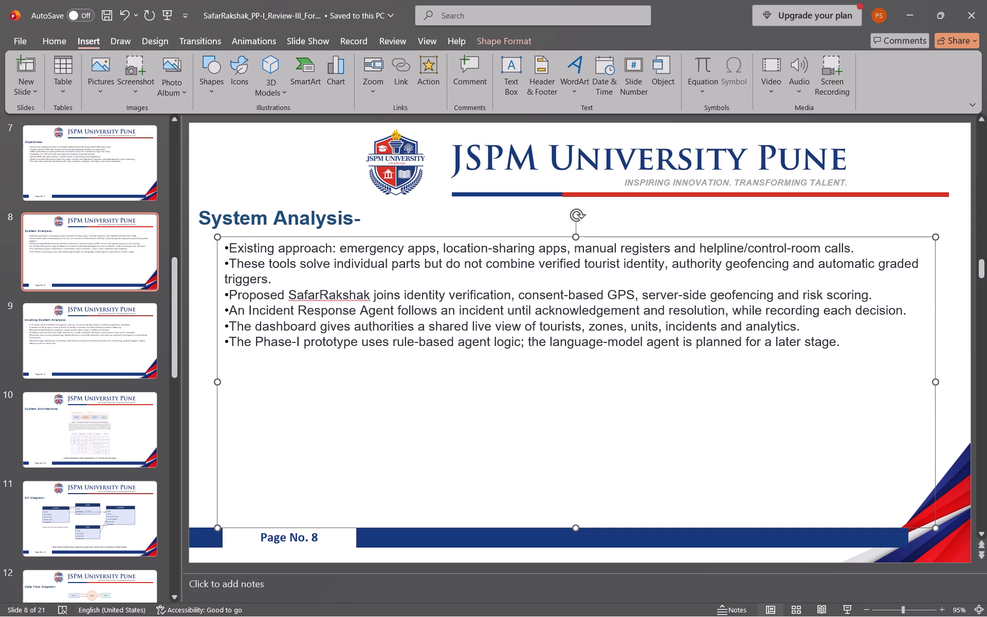
click(231, 247)
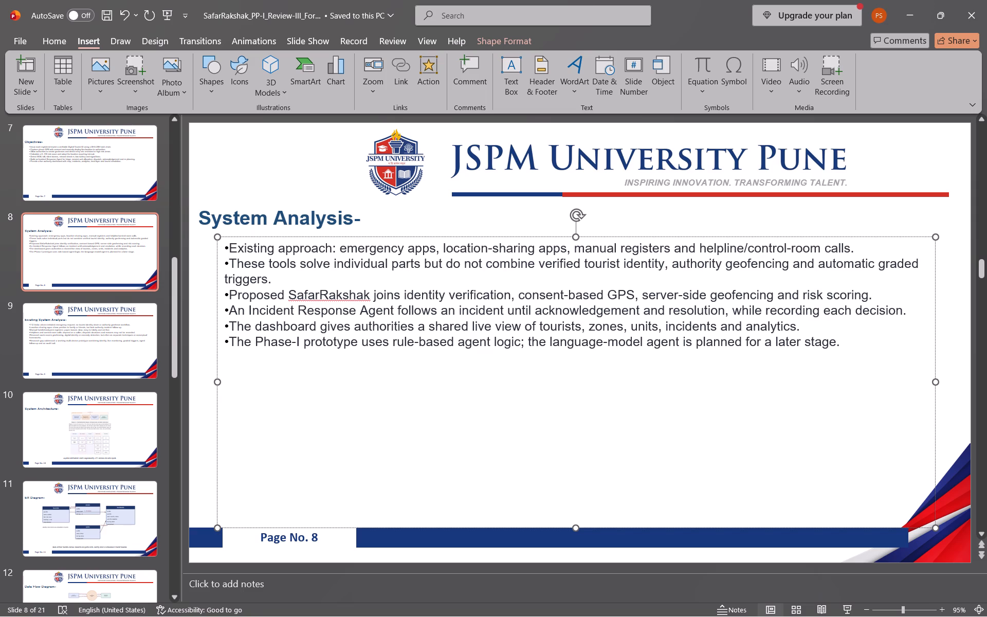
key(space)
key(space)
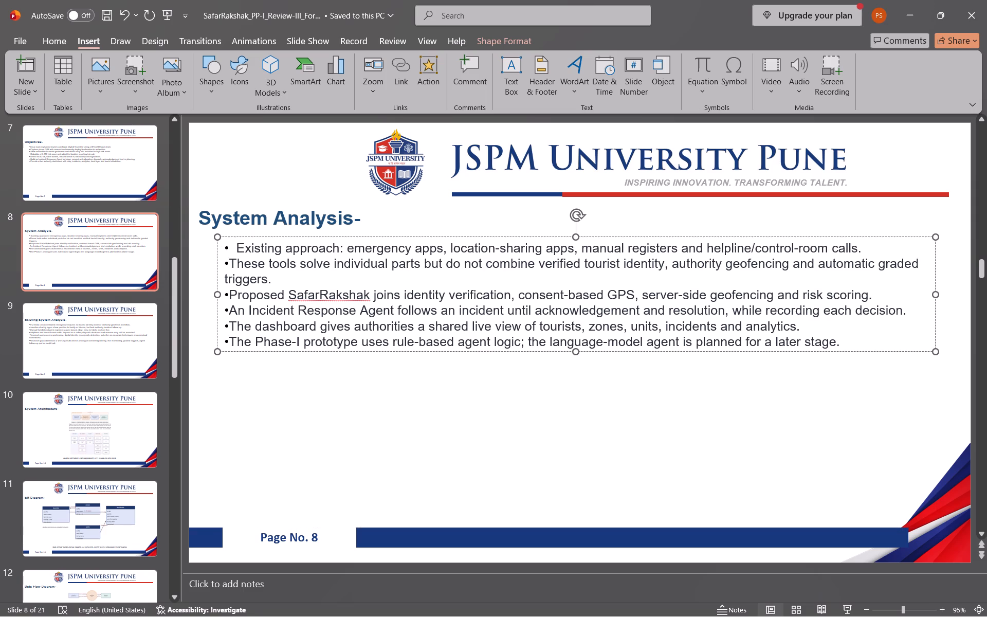
key(Down)
key(Left)
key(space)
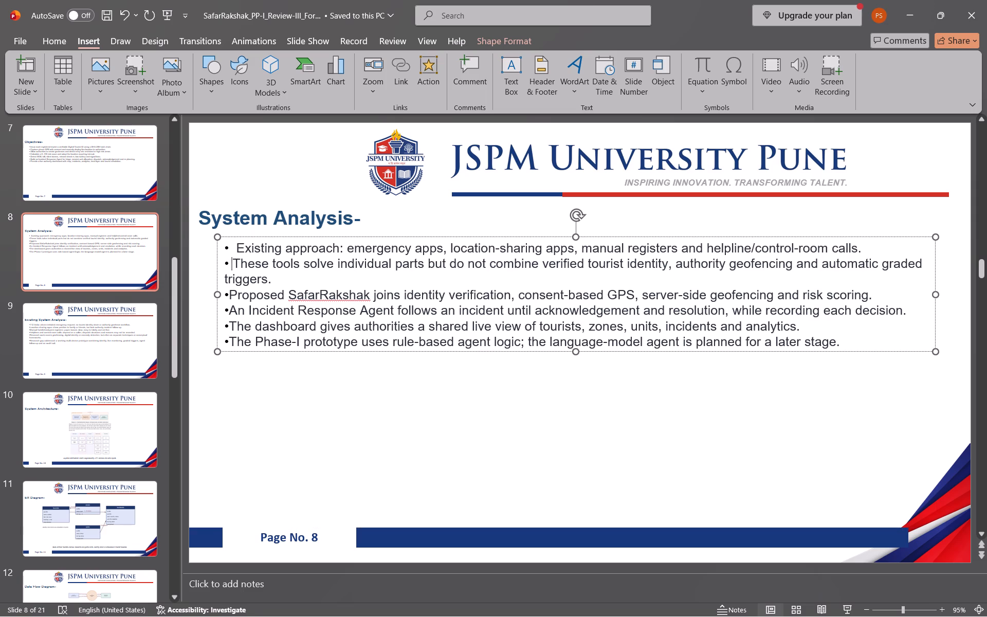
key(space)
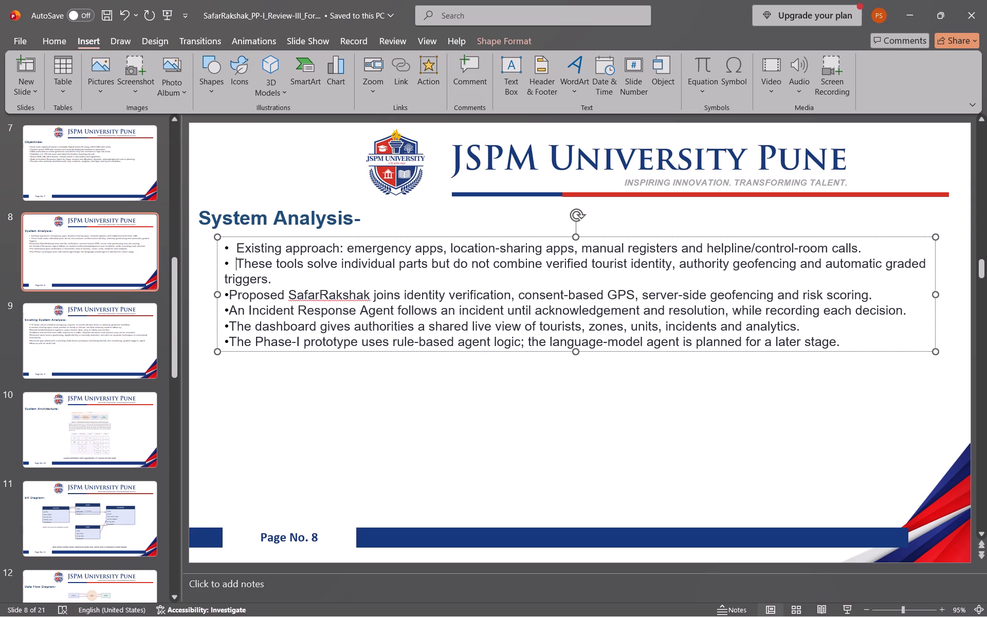
key(Down)
key(Down)
key(Left)
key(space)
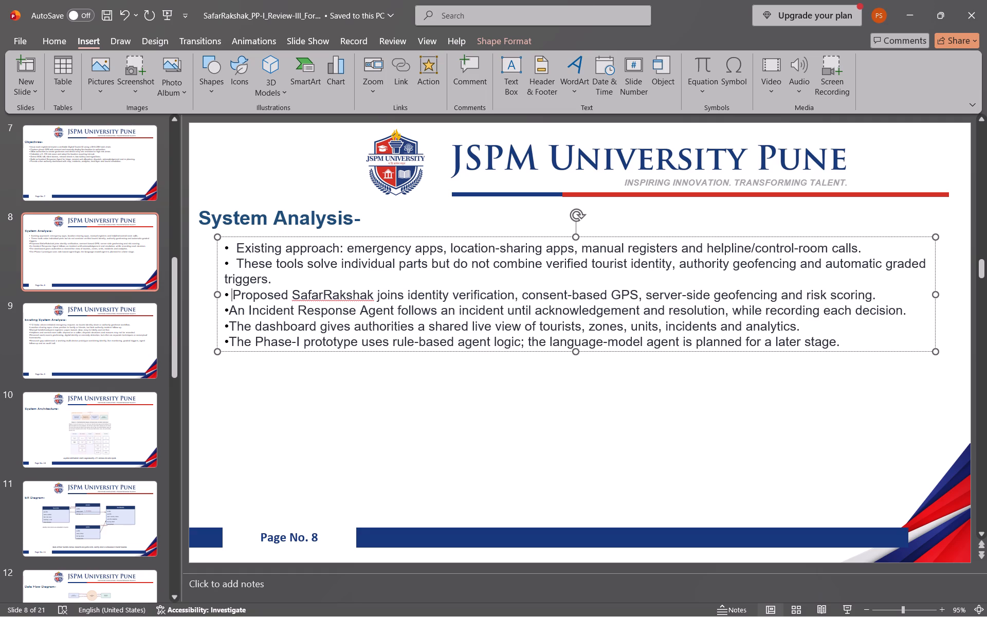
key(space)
Insert two spaces after the bullet of each of the last three System Analysis points on slide 8.
key(Down)
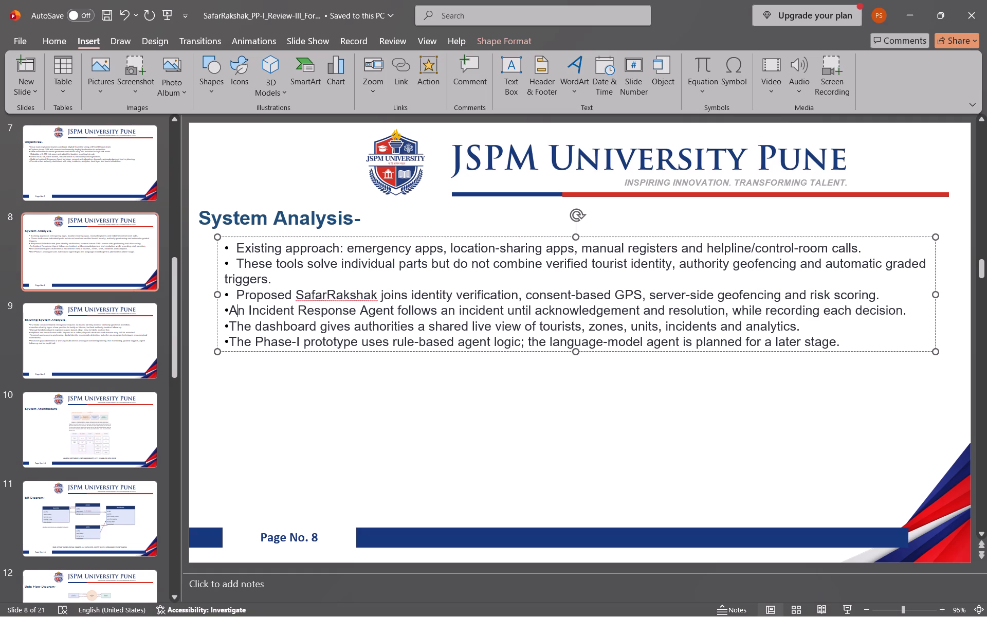
key(Left)
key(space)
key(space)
key(Down)
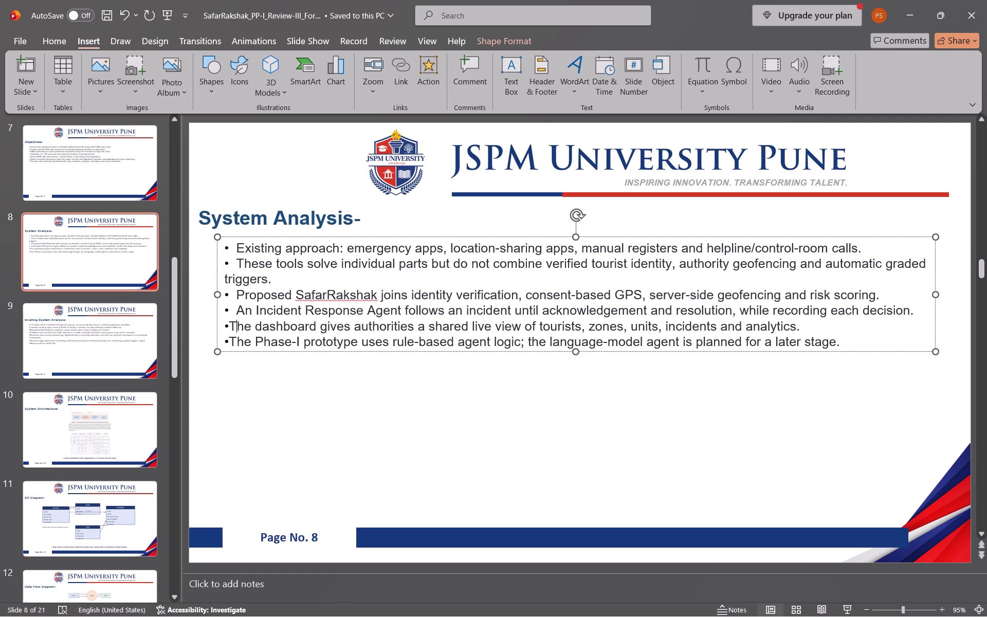
key(Left)
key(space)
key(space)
key(Down)
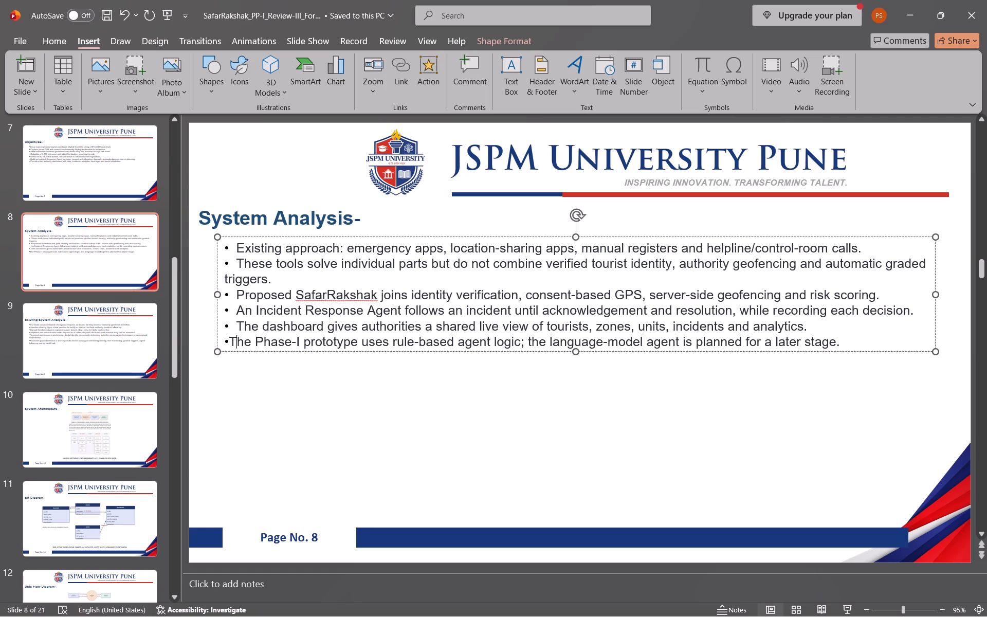
key(Left)
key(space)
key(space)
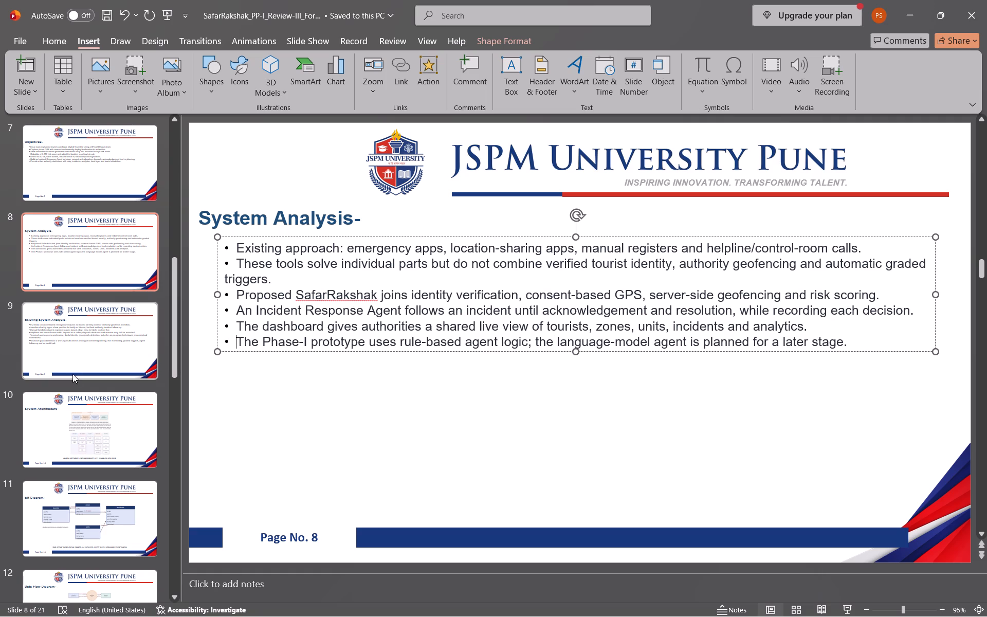
Look through the System Architecture, ER Diagram, Data Flow Diagram and Algorithm / Process Design slides, and return to Existing System Analysis on slide 9.
click(75, 409)
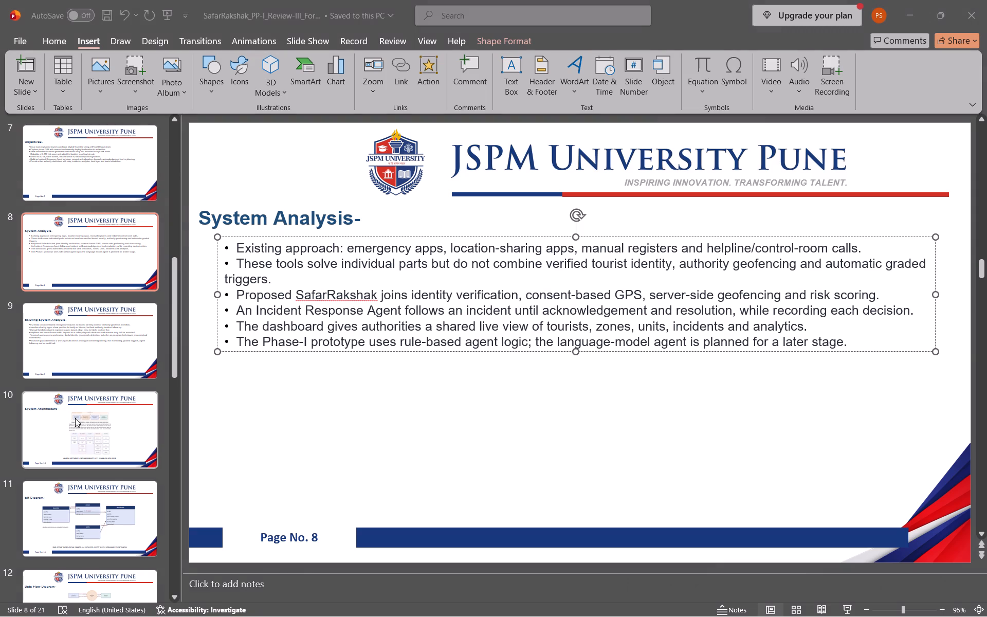
click(76, 435)
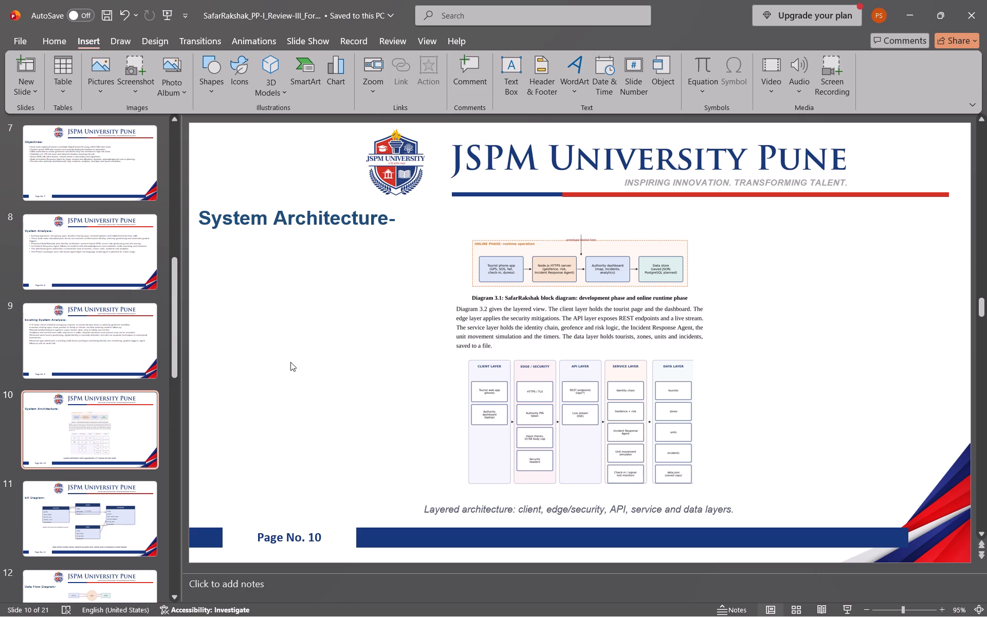
click(97, 509)
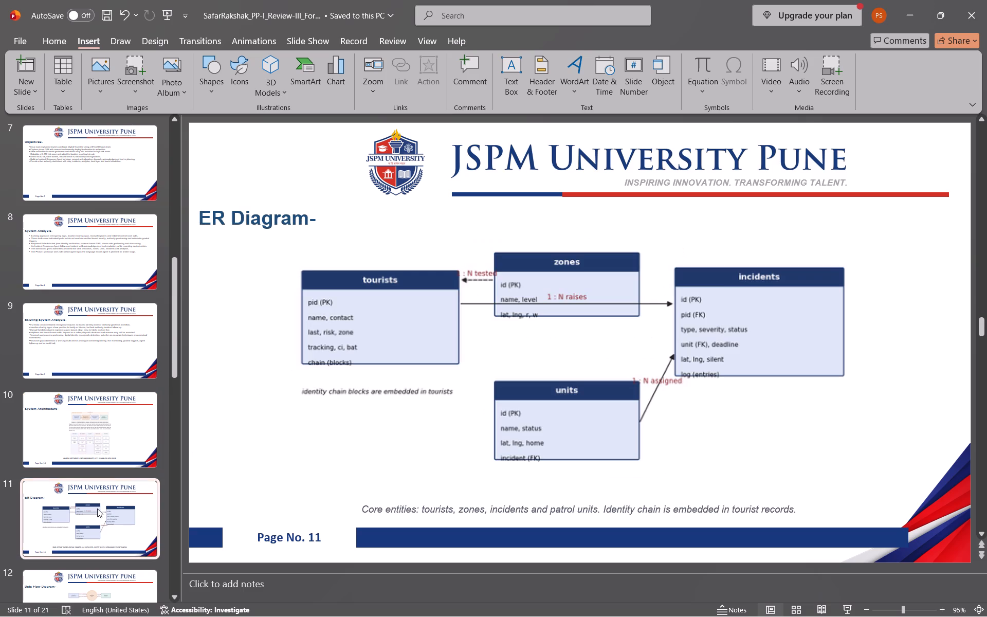
key(Right)
key(Right)
key(Down)
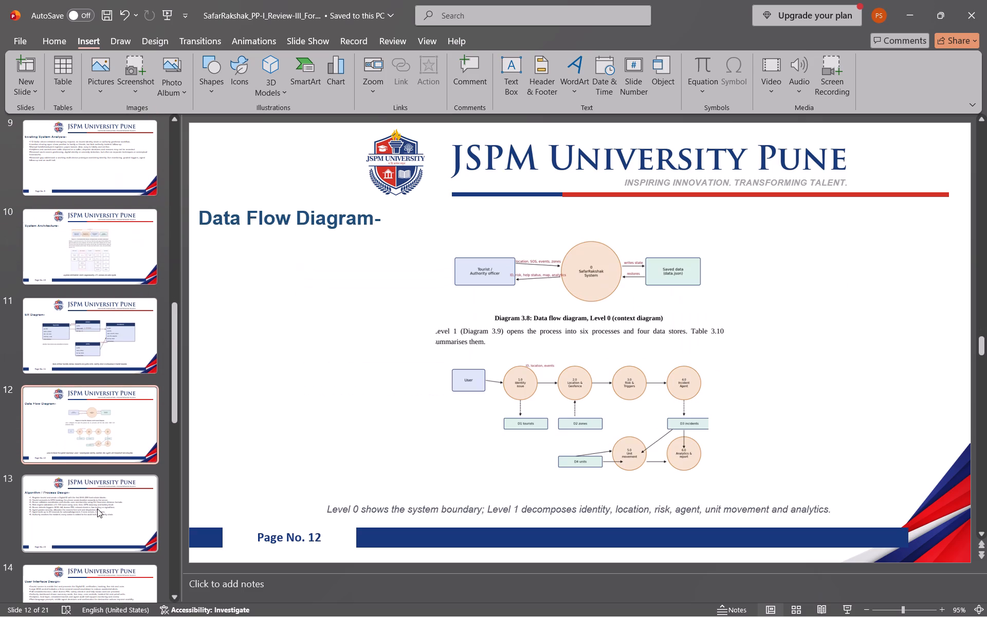
key(Down)
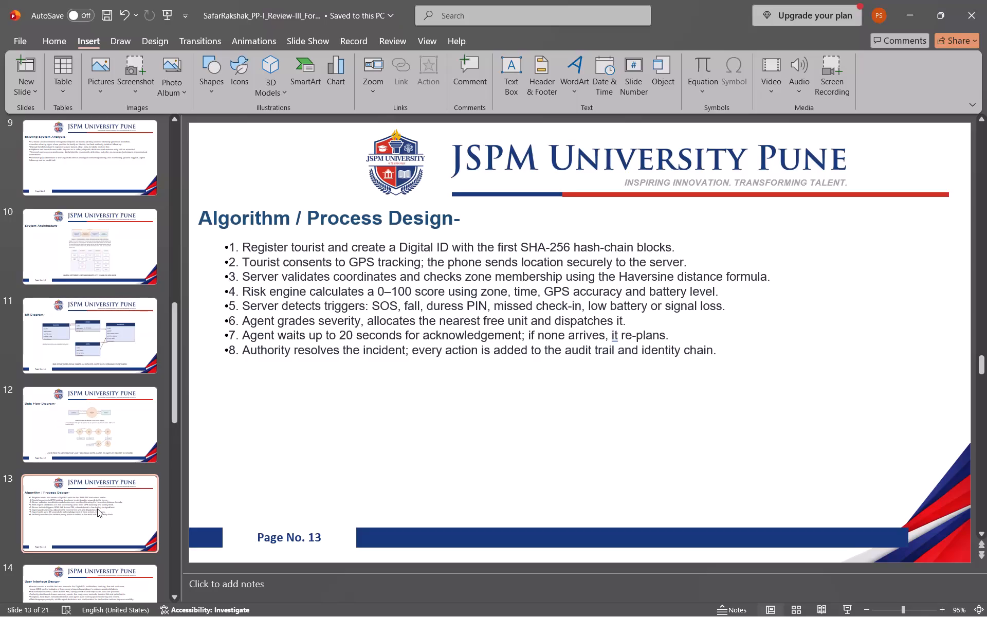
key(Up)
key(Up)
key(Up)
key(Up)
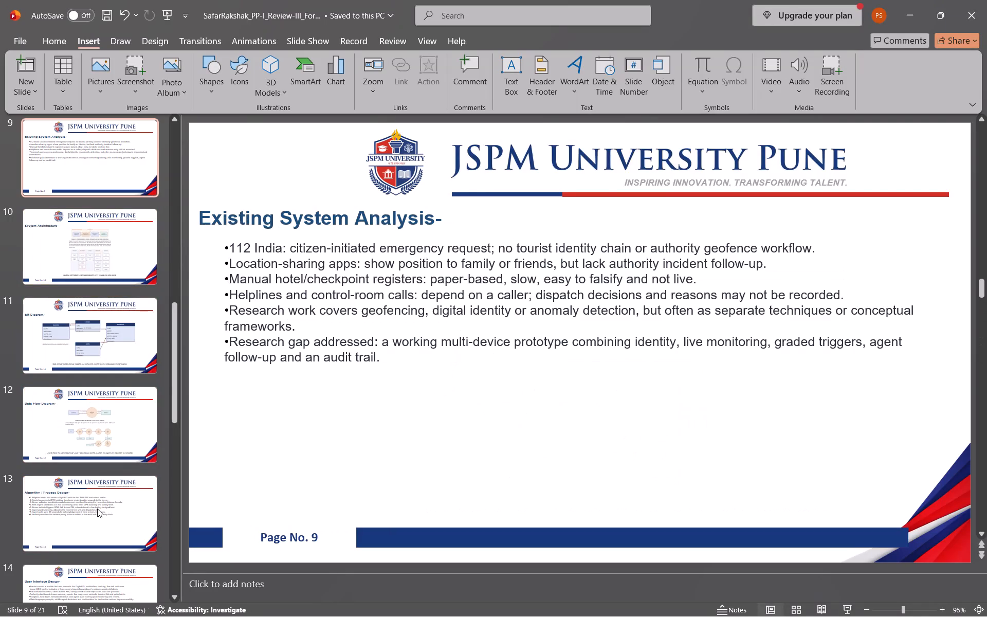
key(Up)
key(Up)
key(Down)
key(Down)
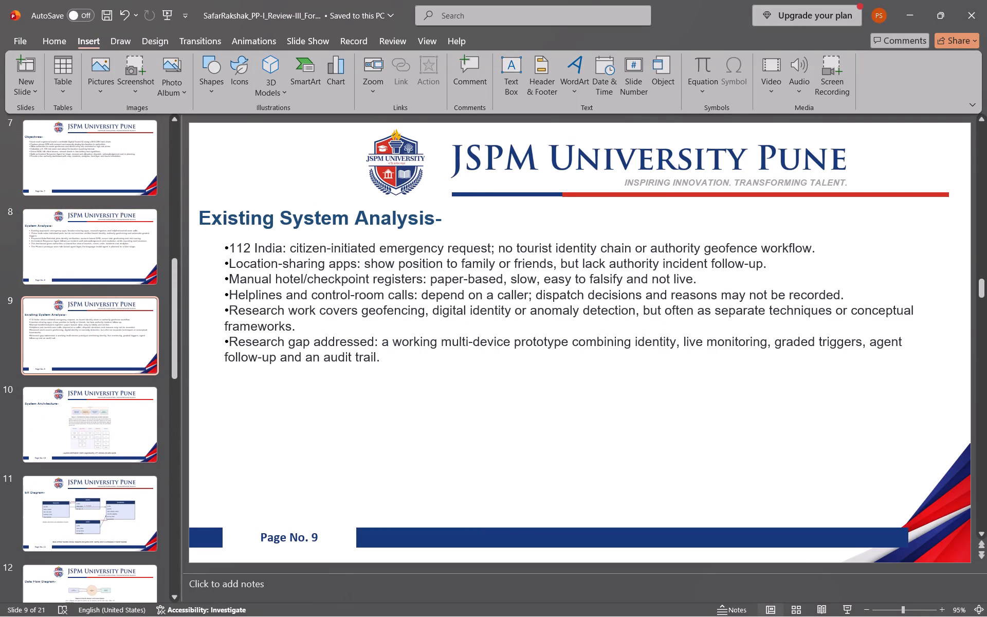
Delete "112" from the first Existing System Analysis point and insert an extra space before "India".
click(247, 254)
key(Left)
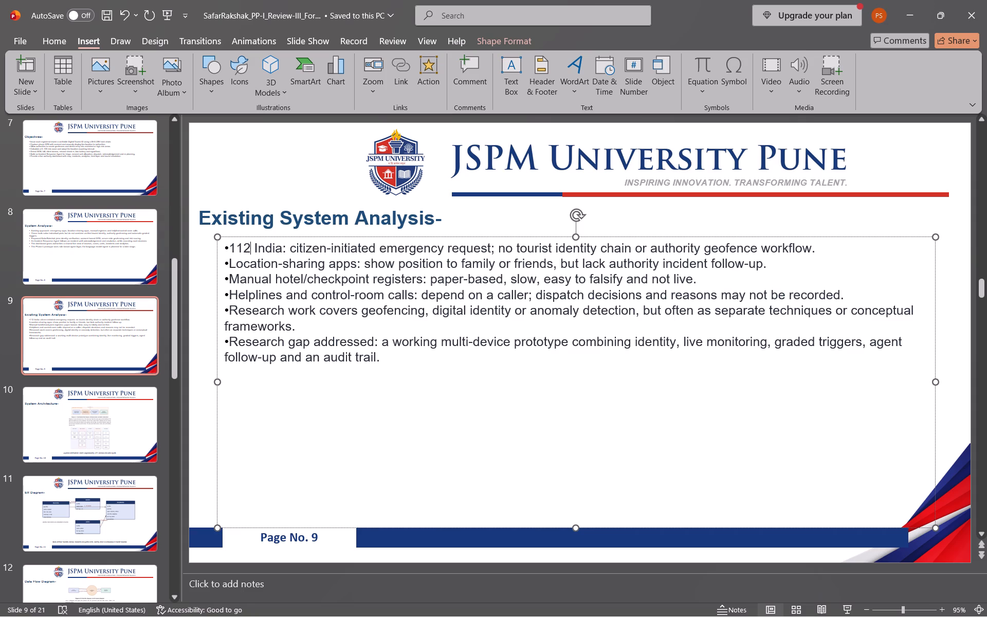
key(Left)
key(Left)
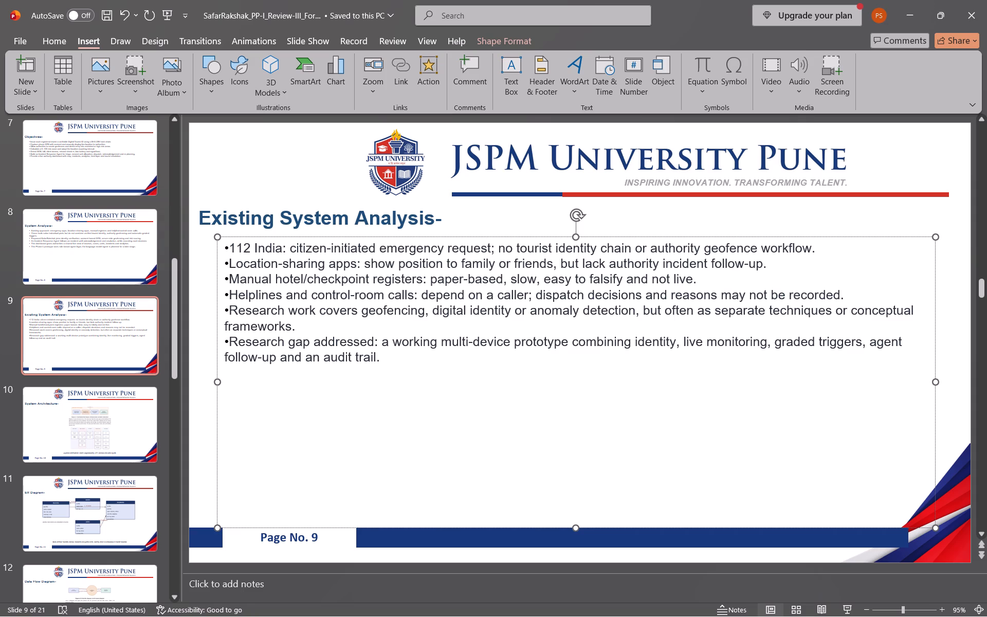
click(248, 249)
key(BackSpace)
key(BackSpace)
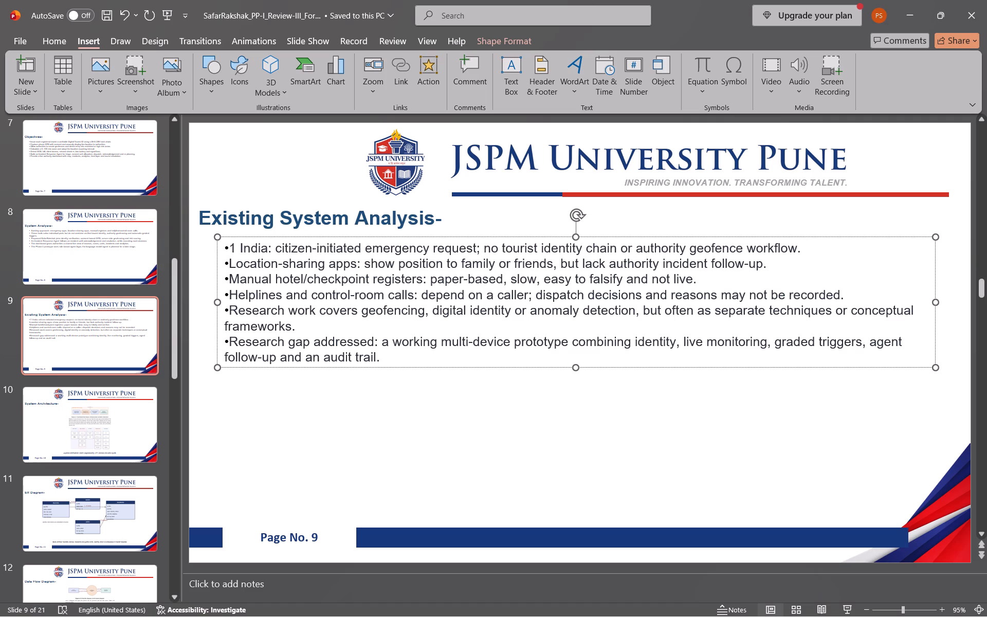
key(BackSpace)
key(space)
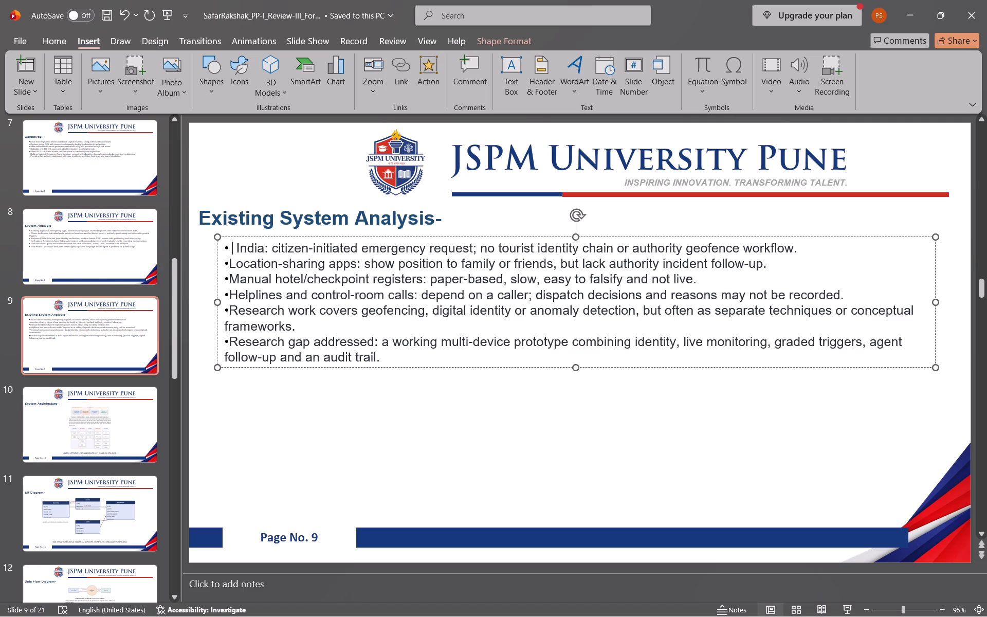
Insert two spaces after the bullet of the "Location-sharing apps" and "Manual hotel/checkpoint registers" points on slide 9.
key(Down)
key(Left)
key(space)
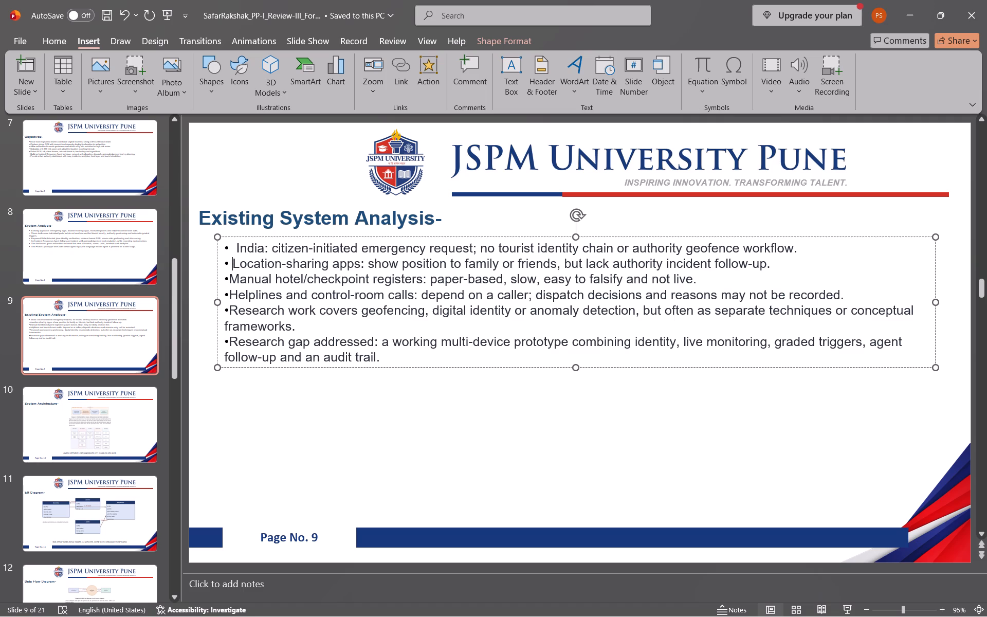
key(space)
key(Down)
key(Left)
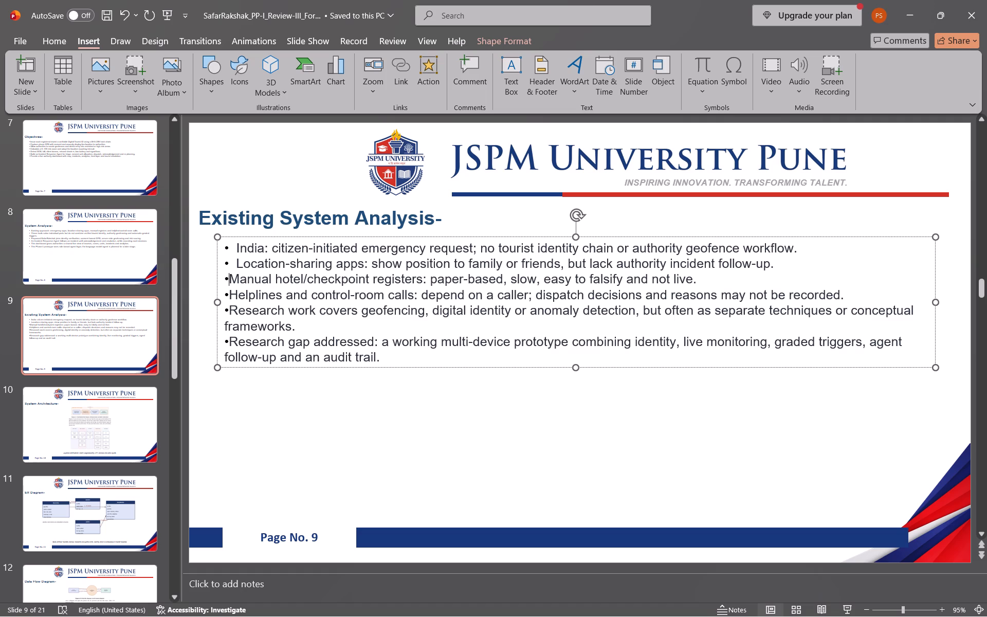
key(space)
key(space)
Insert two spaces after the bullet of the "Helplines and control-room calls" and "Research work" points on slide 9.
key(Down)
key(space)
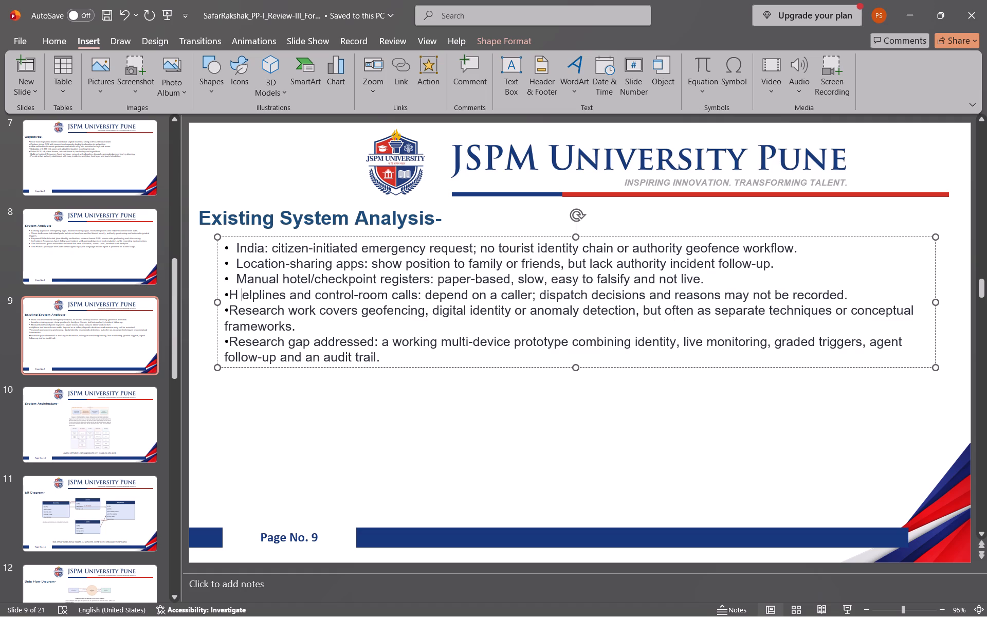
key(BackSpace)
key(Left)
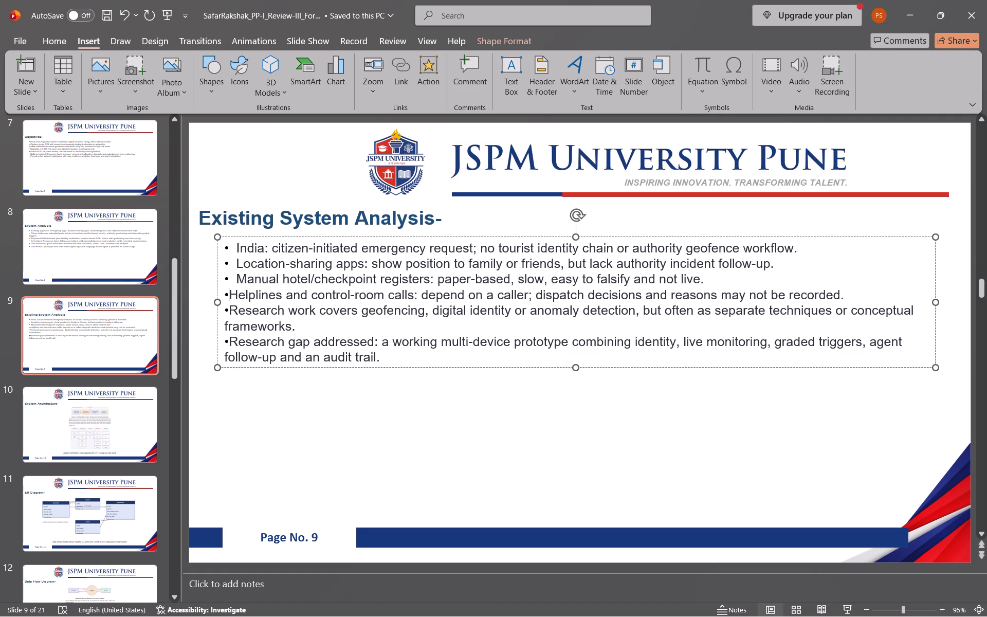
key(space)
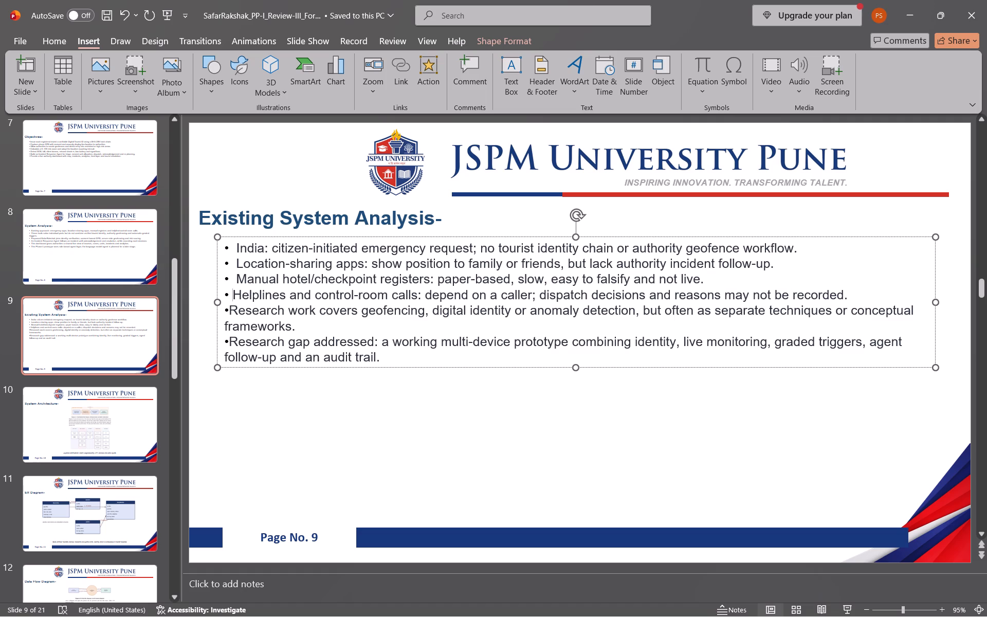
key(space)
key(Right)
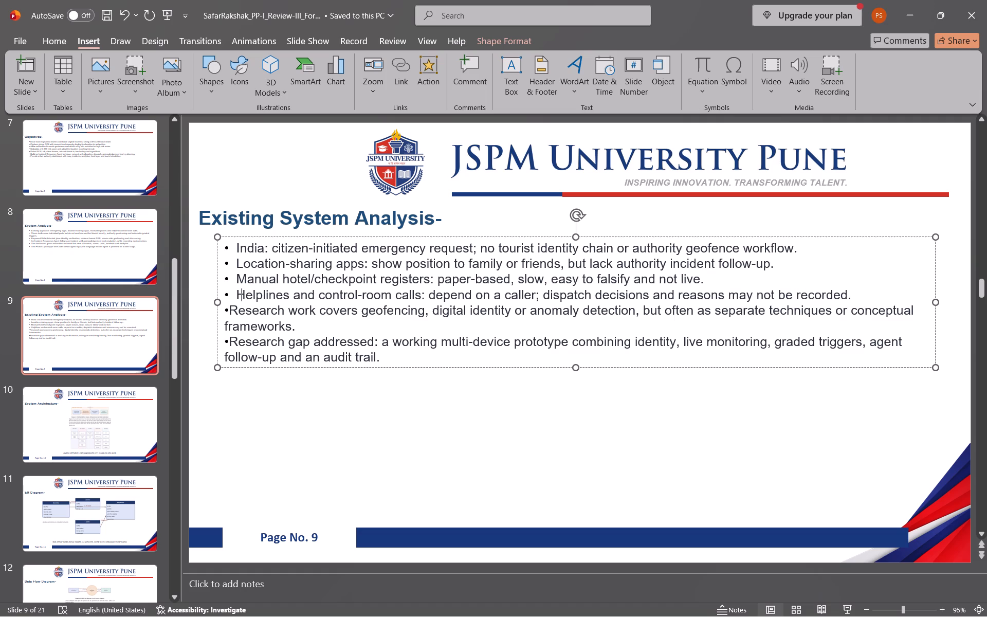
key(Down)
key(Left)
key(Left)
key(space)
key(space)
Insert spacing after the bullet of the "Research gap addressed" point on slide 9.
key(Down)
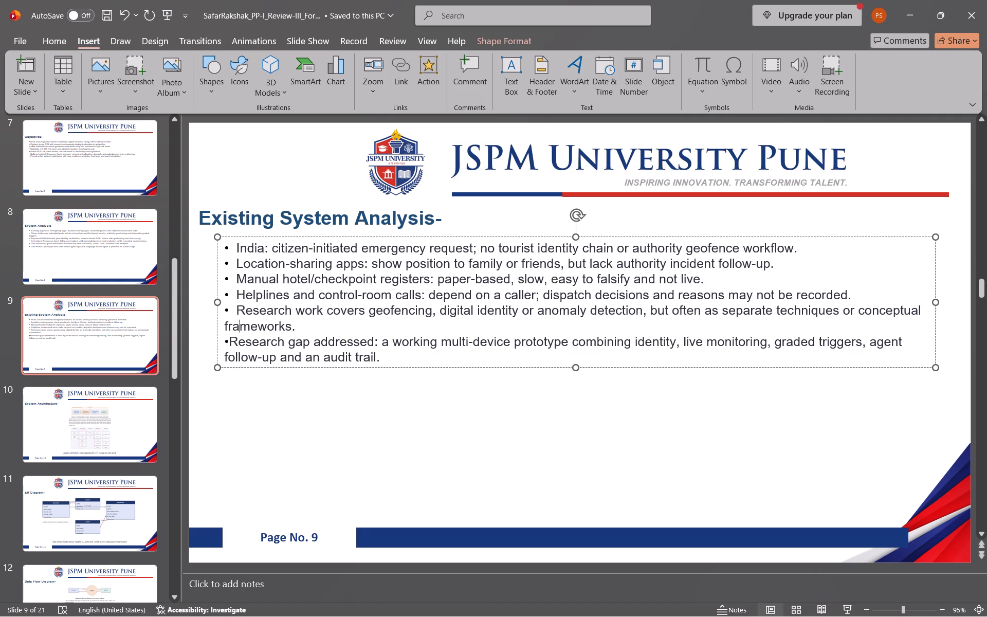
Insert two spaces after the bullet of the "Research gap addressed" point on slide 9.
key(Down)
key(Left)
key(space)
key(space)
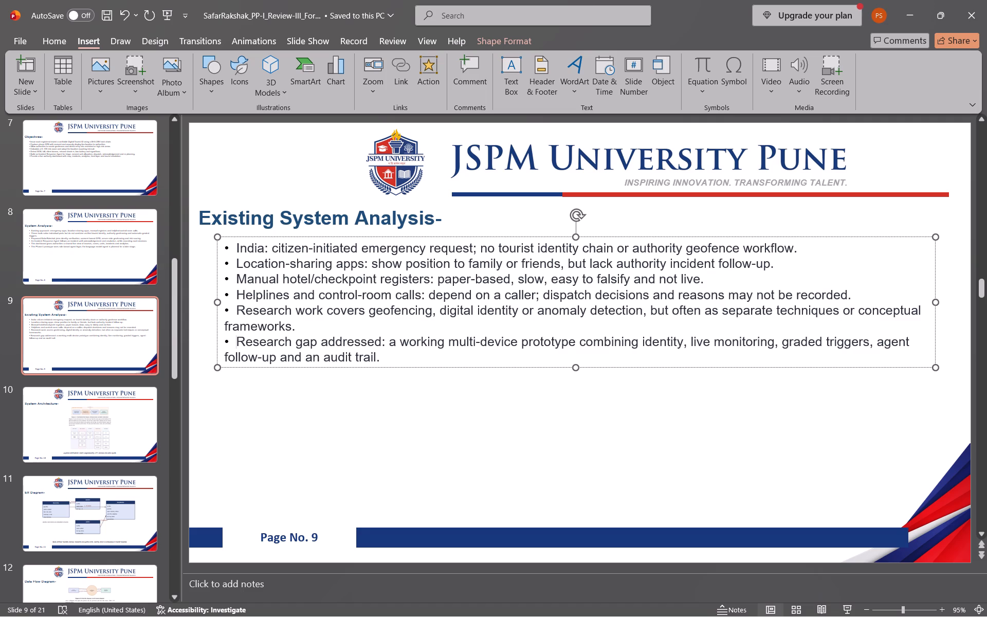
click(261, 376)
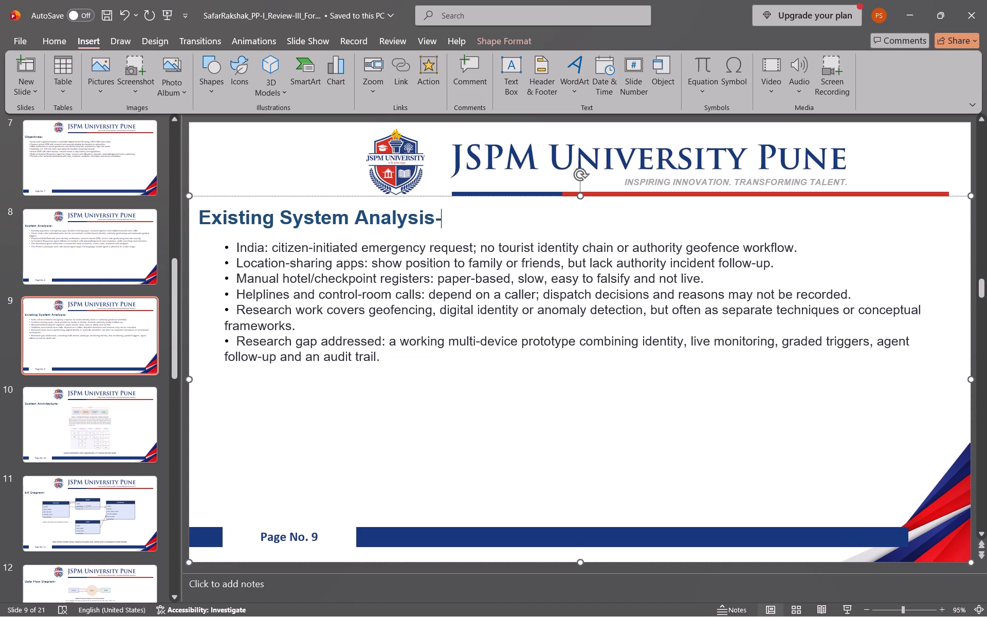
Look through slides 10 to 13, from System Architecture to Algorithm / Process Design.
click(109, 423)
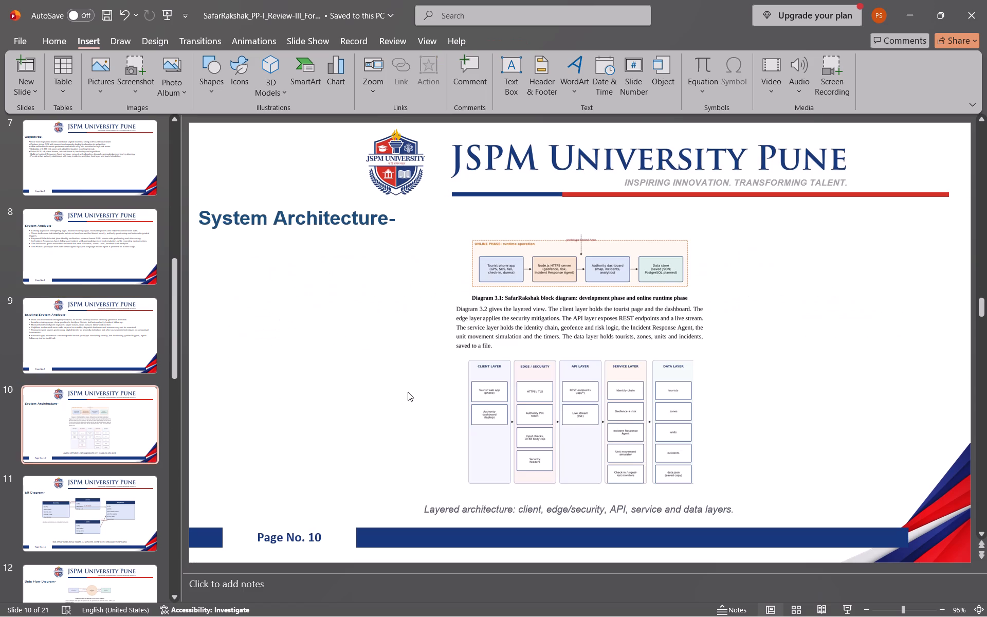
scroll(408, 392, down, 3)
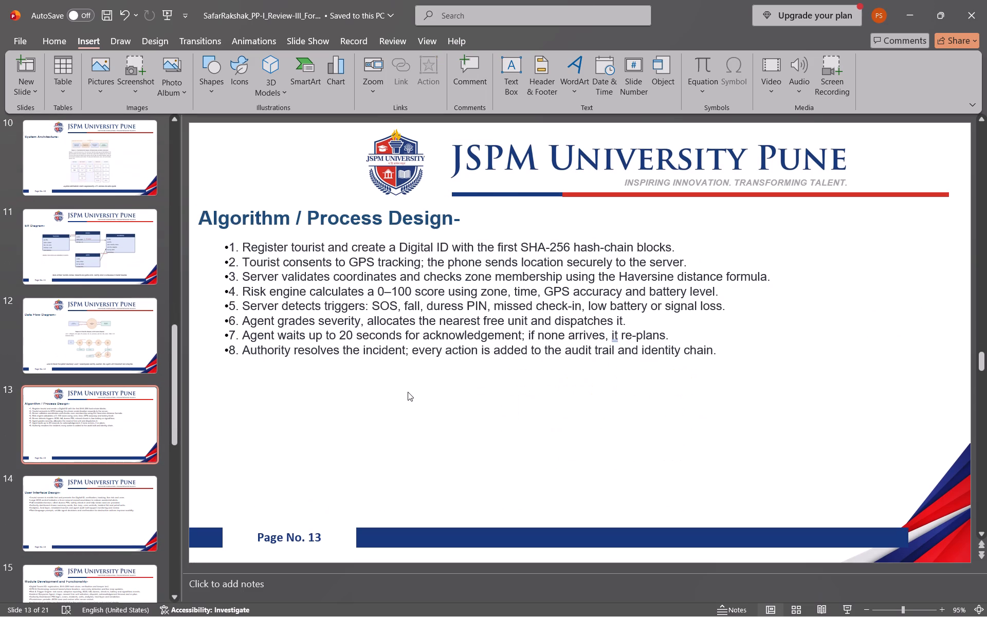
scroll(408, 392, down, 1)
Search the computer for "KU" and launch the Kuro app.
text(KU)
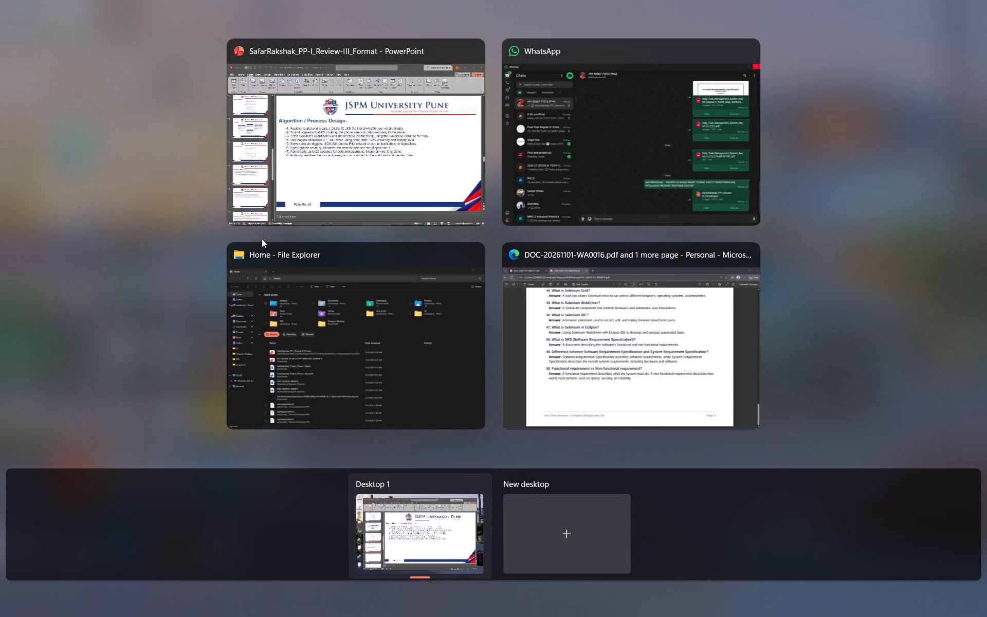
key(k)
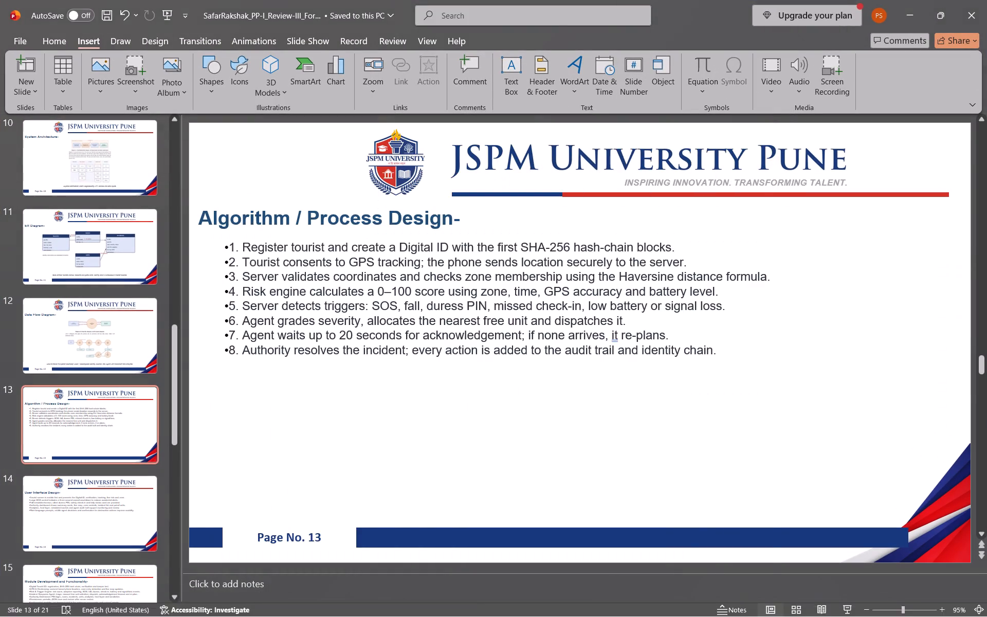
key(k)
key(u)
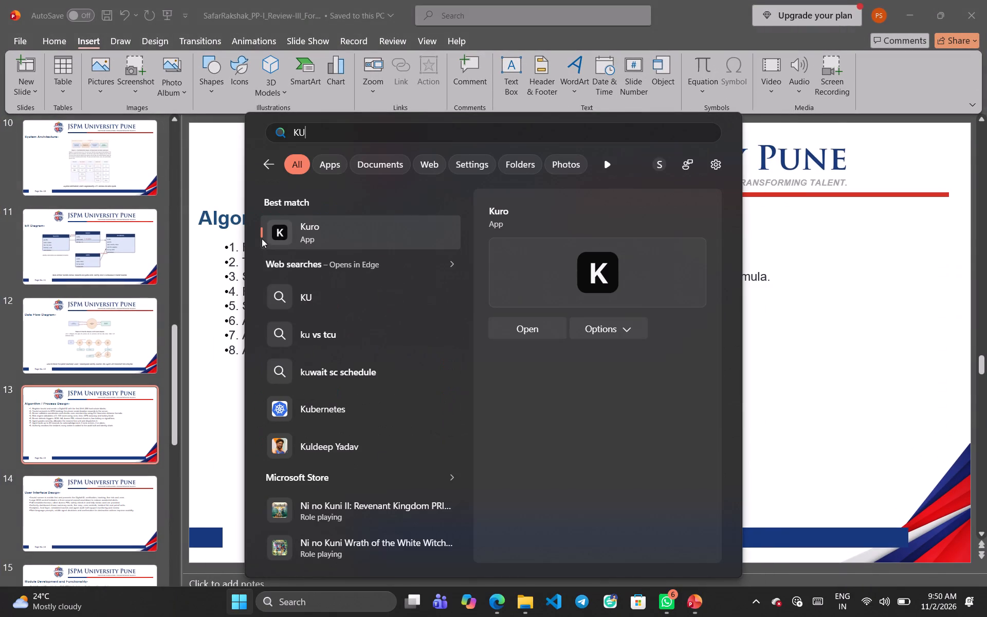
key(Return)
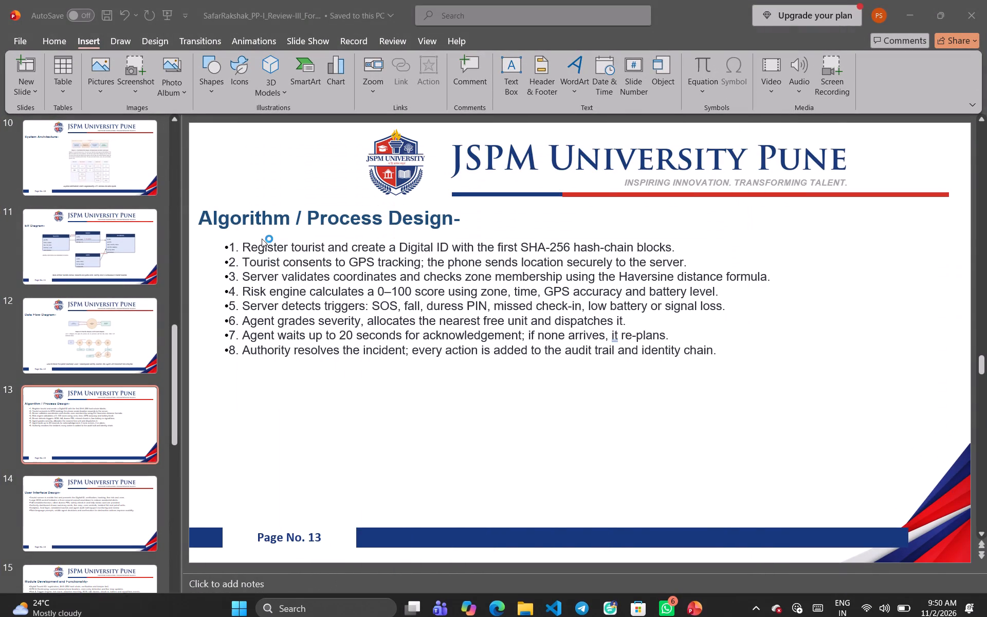
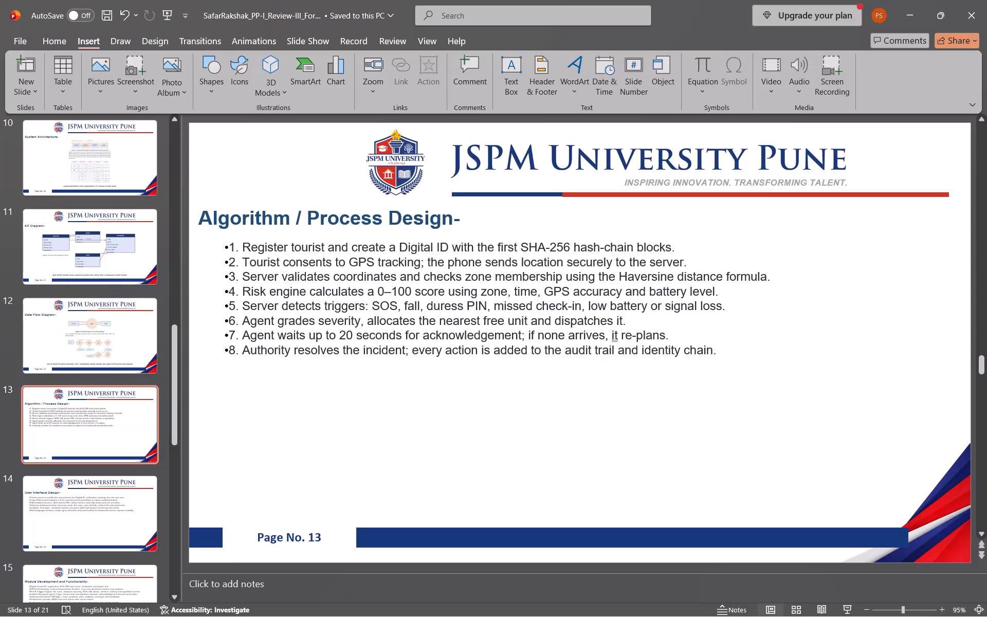
Replace the "1." numbering of the "Register tourist" point on slide 13 with an extra space after its bullet.
click(239, 249)
key(BackSpace)
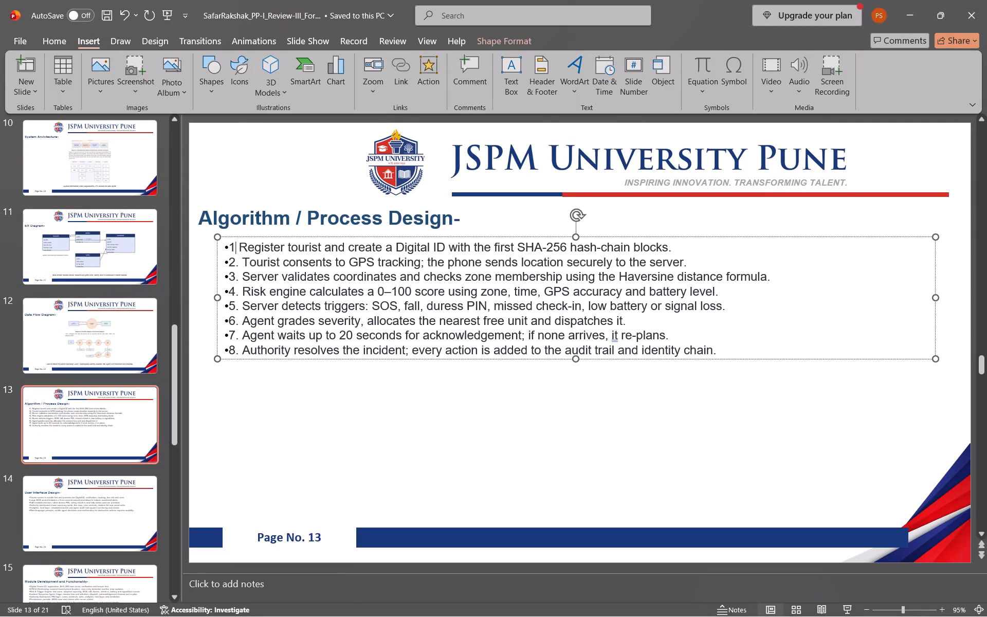
key(BackSpace)
key(space)
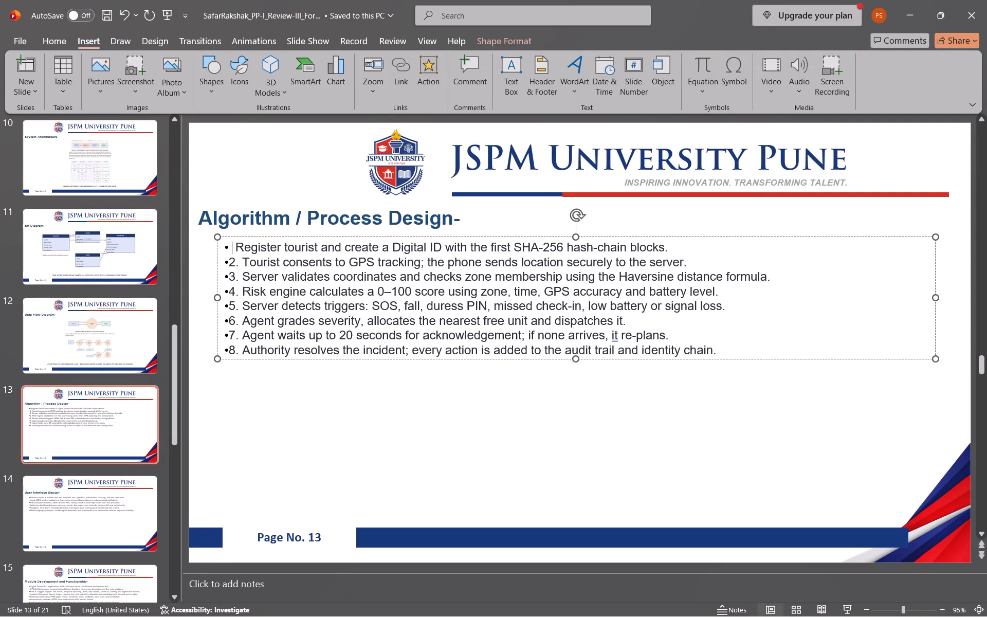
Replace the "2." and "3." numbering of the "Tourist consents" and "Server validates coordinates" points with an extra space after each bullet.
key(Down)
key(Down)
key(Up)
key(Right)
key(BackSpace)
key(BackSpace)
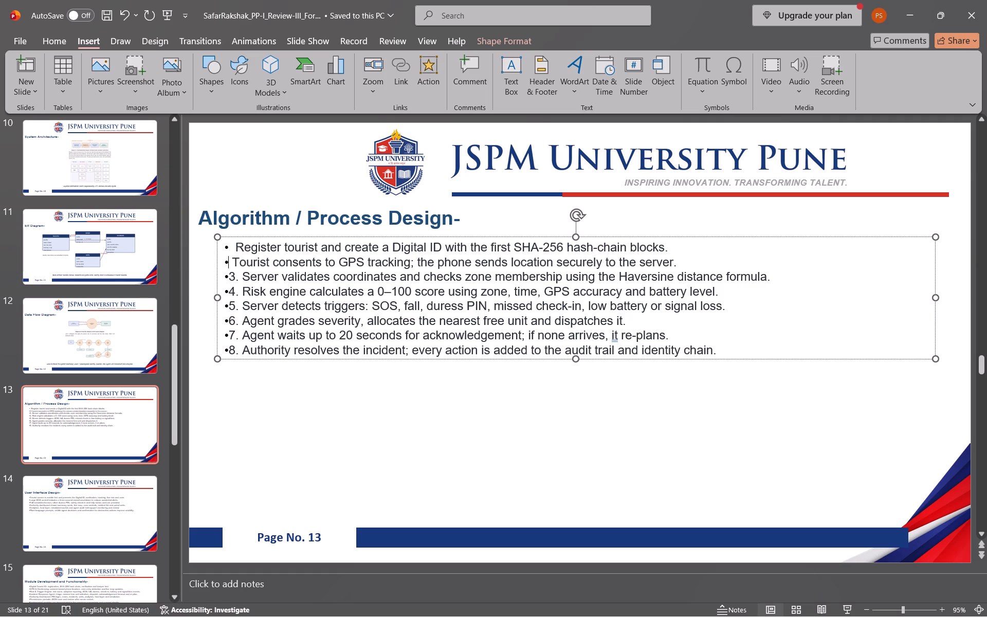
key(Down)
key(Right)
key(Right)
key(BackSpace)
key(BackSpace)
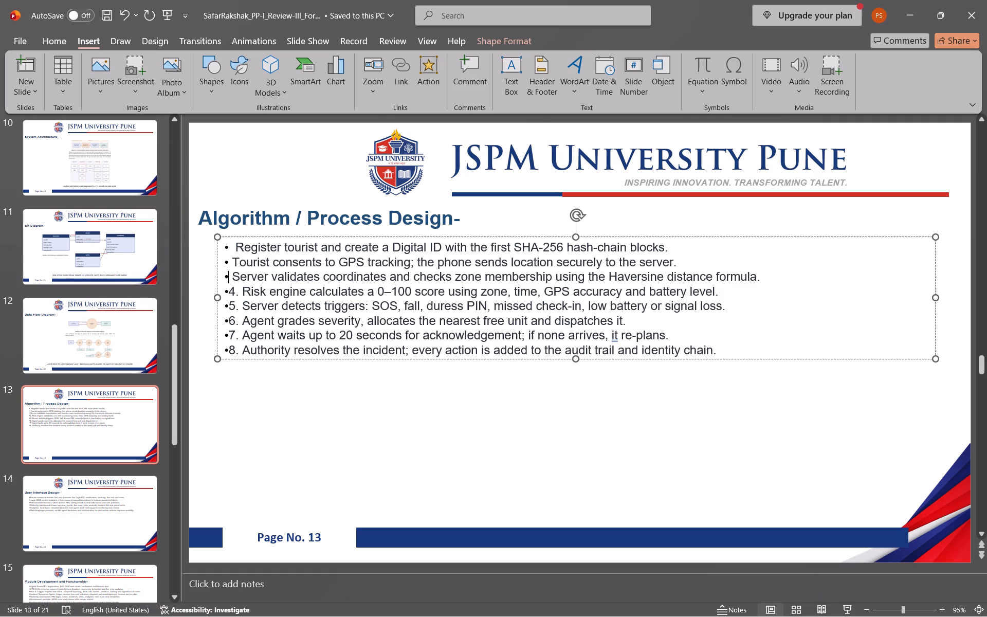
key(space)
key(Up)
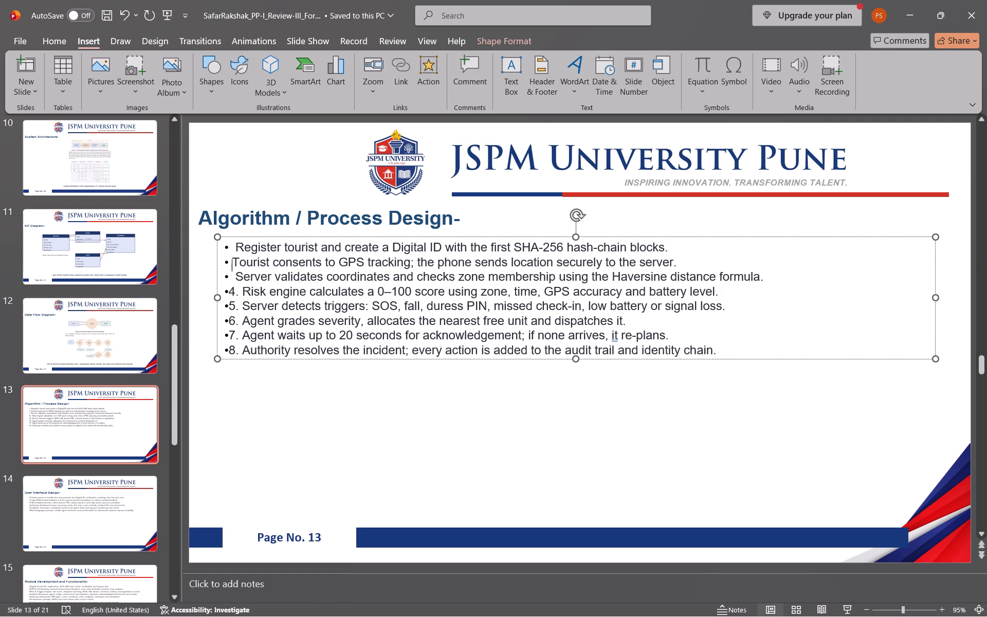
key(space)
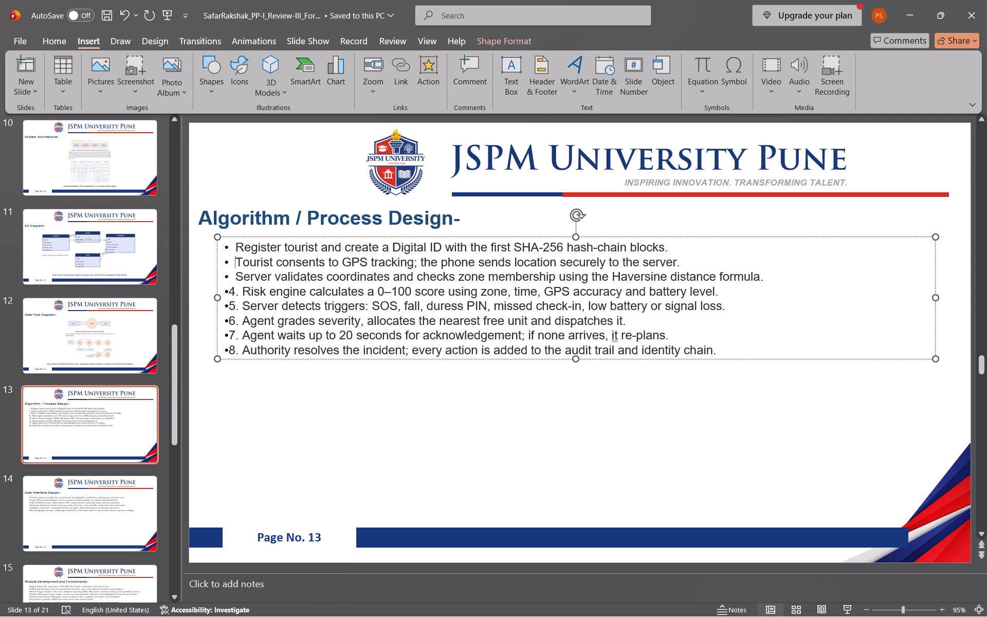
Replace the "4." and "5." numbering of the "Risk engine" and "Server detects triggers" points with an extra space after each bullet.
key(Down)
key(Down)
key(Right)
key(BackSpace)
key(BackSpace)
key(space)
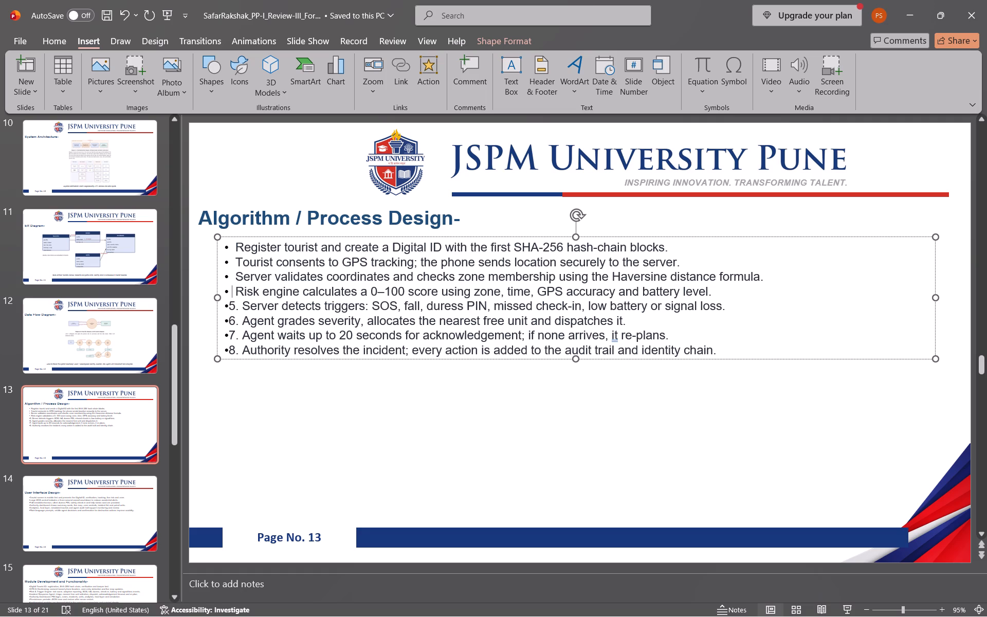
key(Down)
key(Right)
key(BackSpace)
key(BackSpace)
key(space)
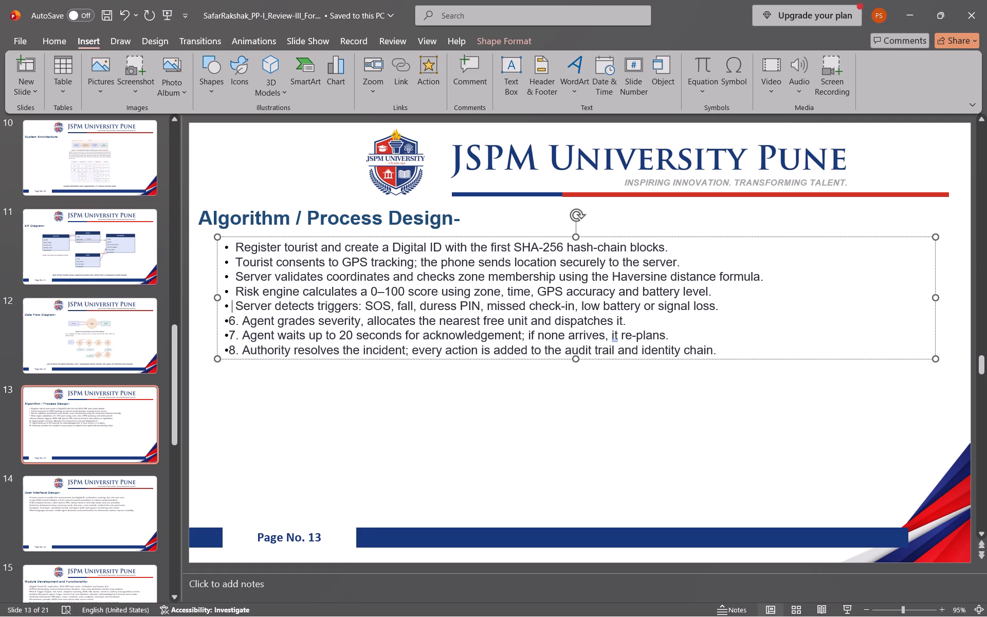
Replace the "6." and "7." numbering of the "Agent grades severity" and "Agent waits" points with an extra space after each bullet.
key(Down)
key(Right)
key(BackSpace)
key(BackSpace)
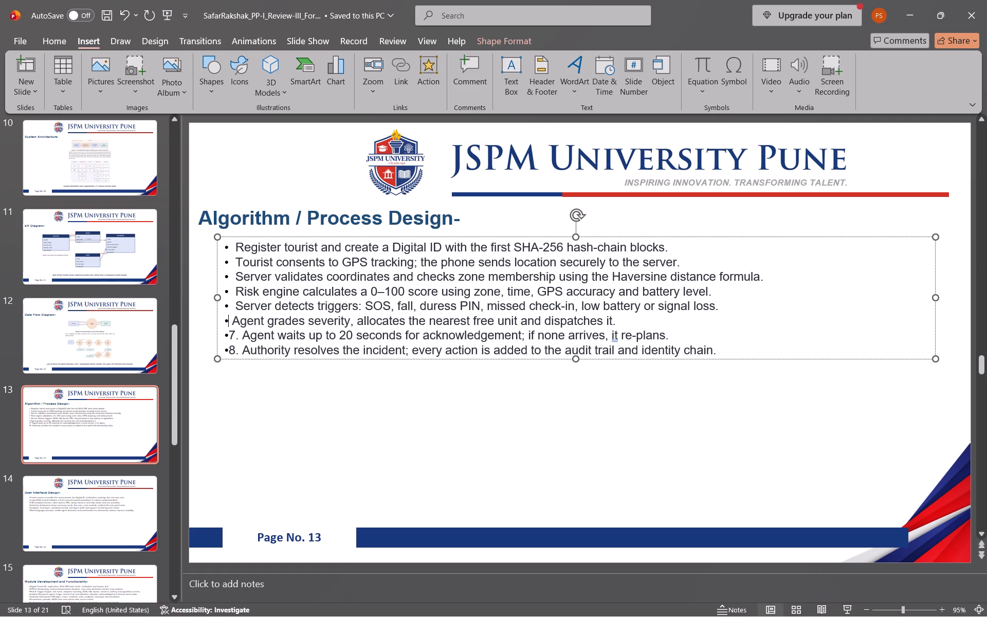
key(space)
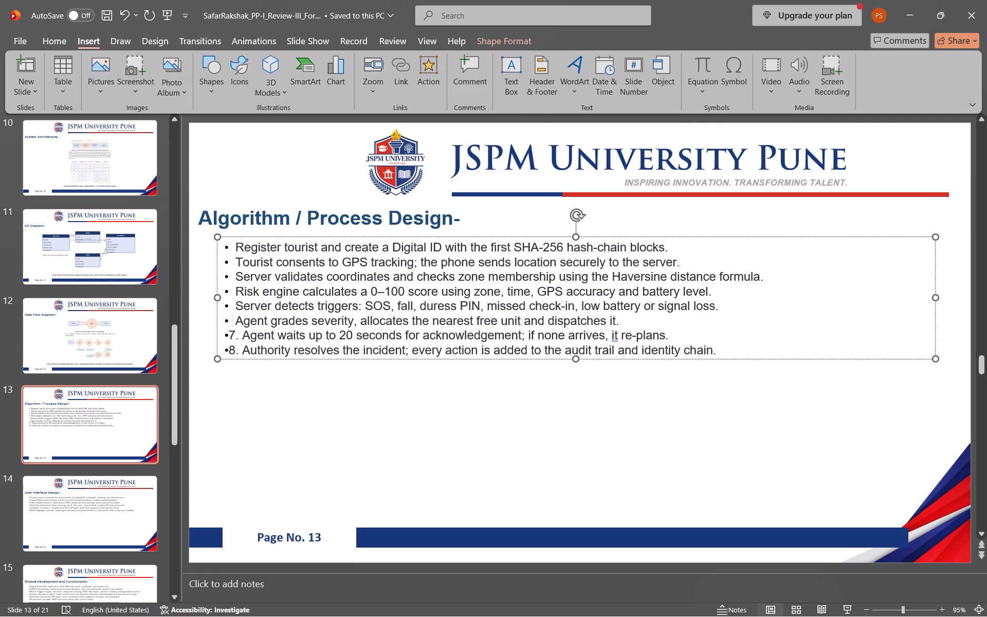
key(Down)
key(Right)
key(BackSpace)
key(BackSpace)
key(space)
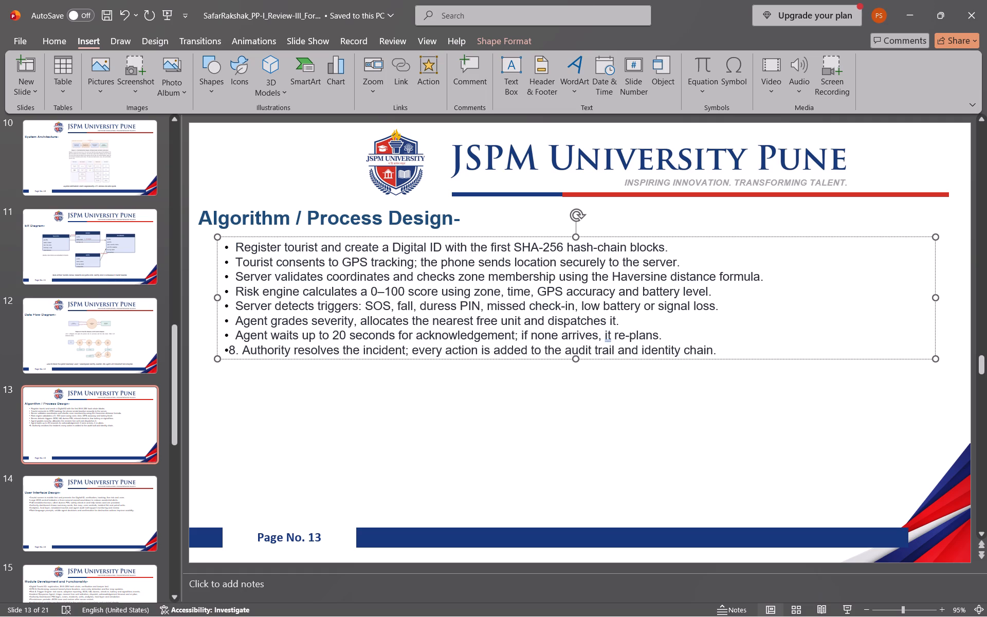
Replace the "8." numbering of the "Authority resolves the incident" point with an extra space after its bullet.
key(Down)
key(Right)
key(BackSpace)
key(BackSpace)
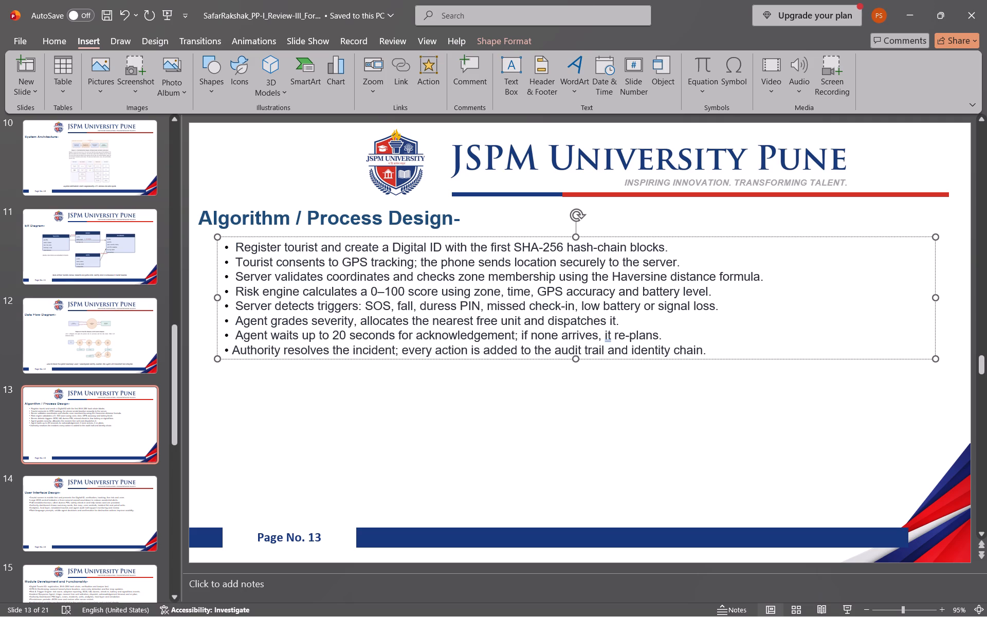
key(space)
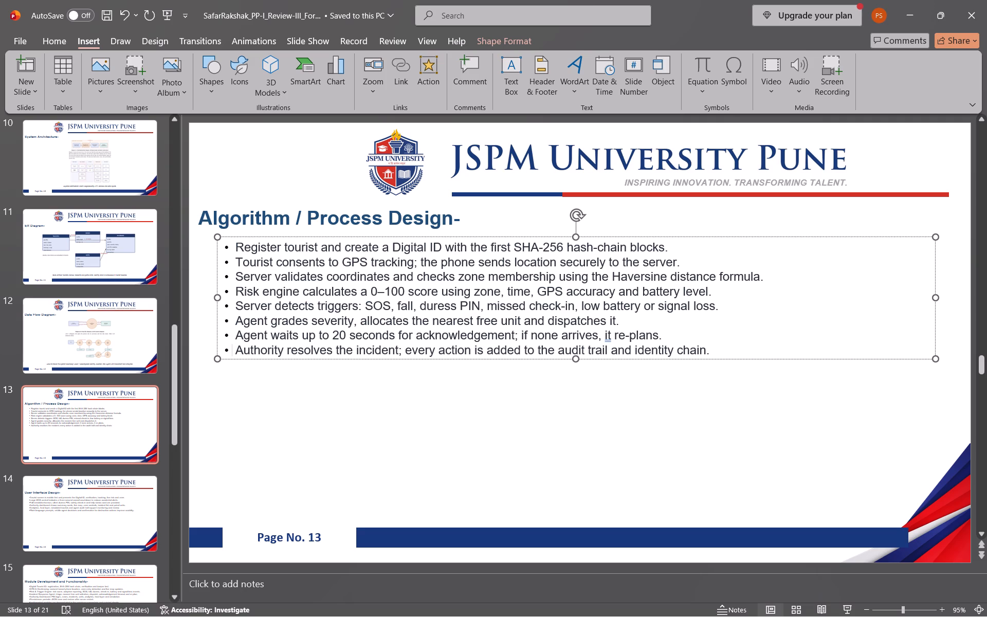
Add one more space after the bullet of the "Agent waits", "Agent grades severity" and "Server detects triggers" points.
key(Up)
key(space)
key(Up)
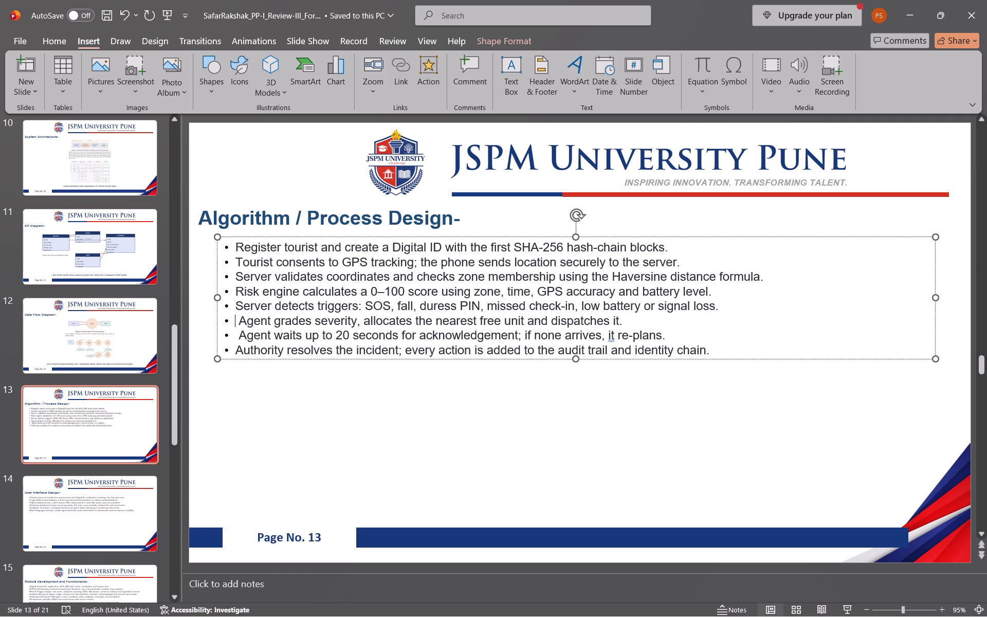
key(space)
key(Up)
key(space)
key(space)
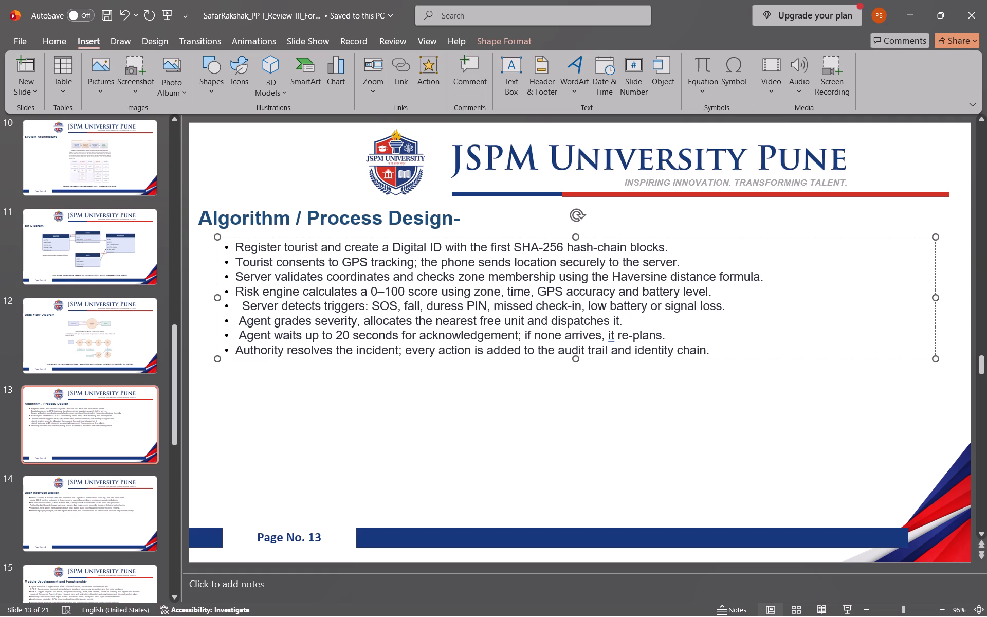
key(BackSpace)
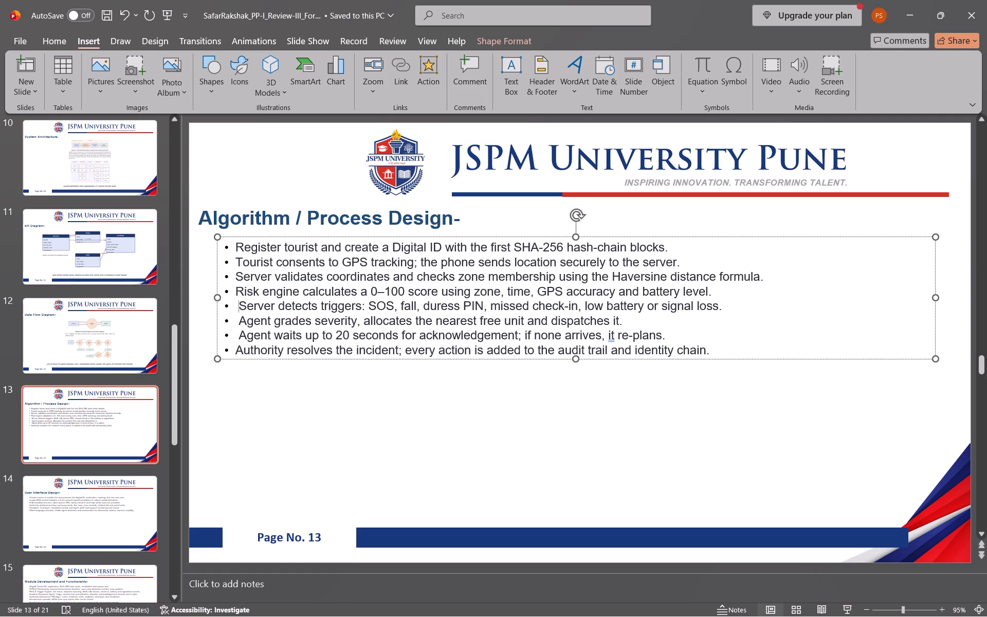
Add two more spaces after the bullet of the "Risk engine" and "Server validates coordinates" points.
key(Up)
key(space)
key(space)
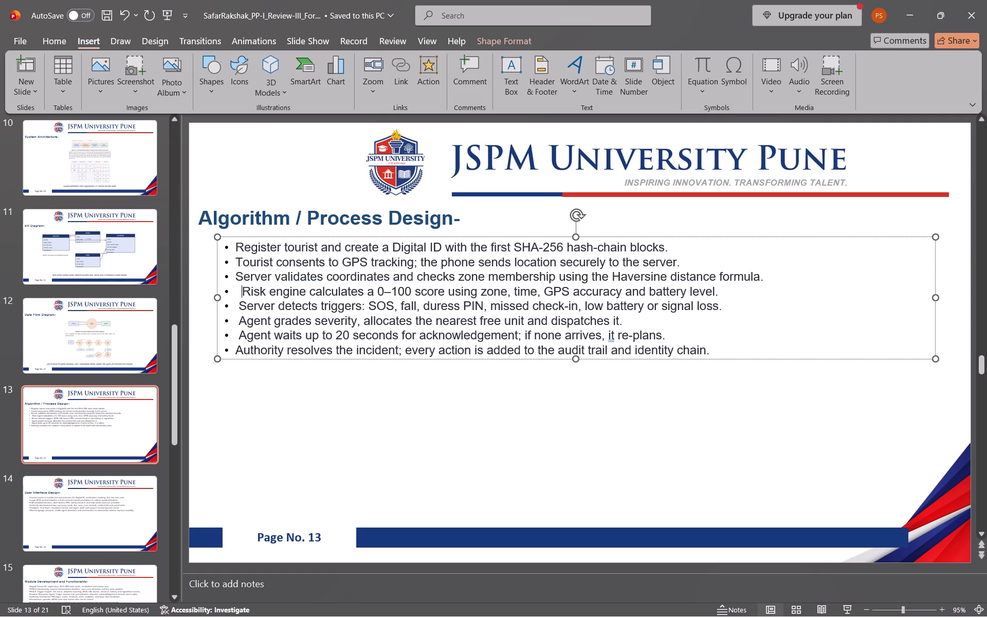
key(Up)
key(Left)
key(space)
key(space)
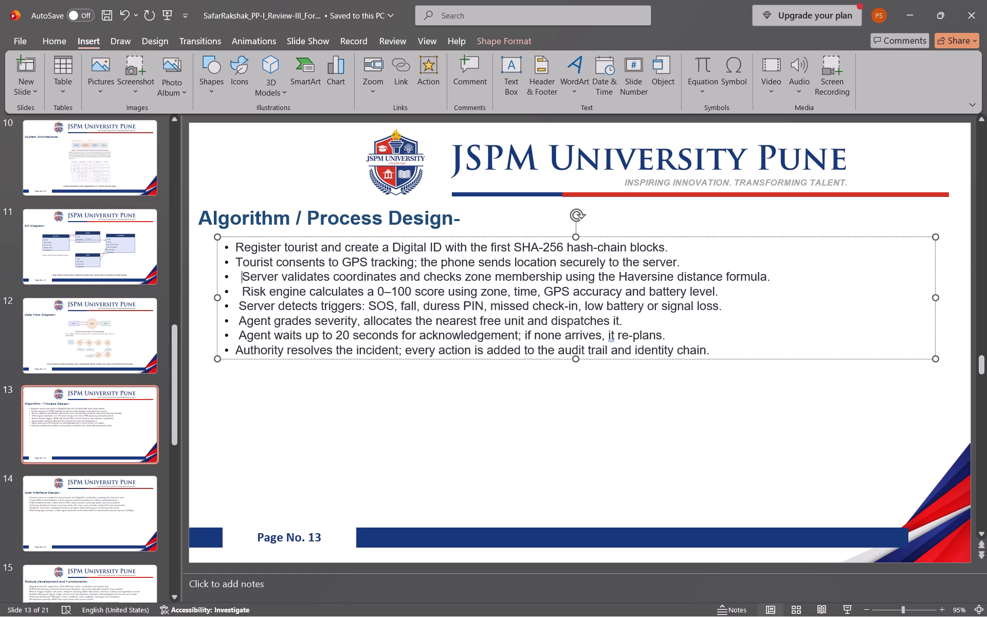
Add two more spaces after the bullet of the "Tourist consents" and "Register tourist" points.
key(Up)
key(Left)
key(space)
key(space)
key(Up)
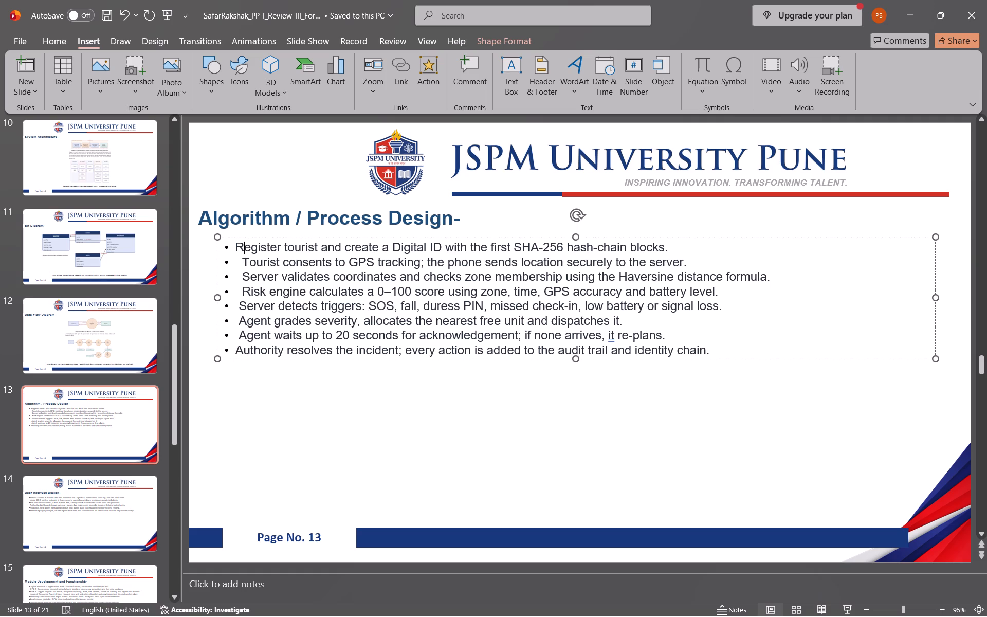
key(Left)
key(space)
key(space)
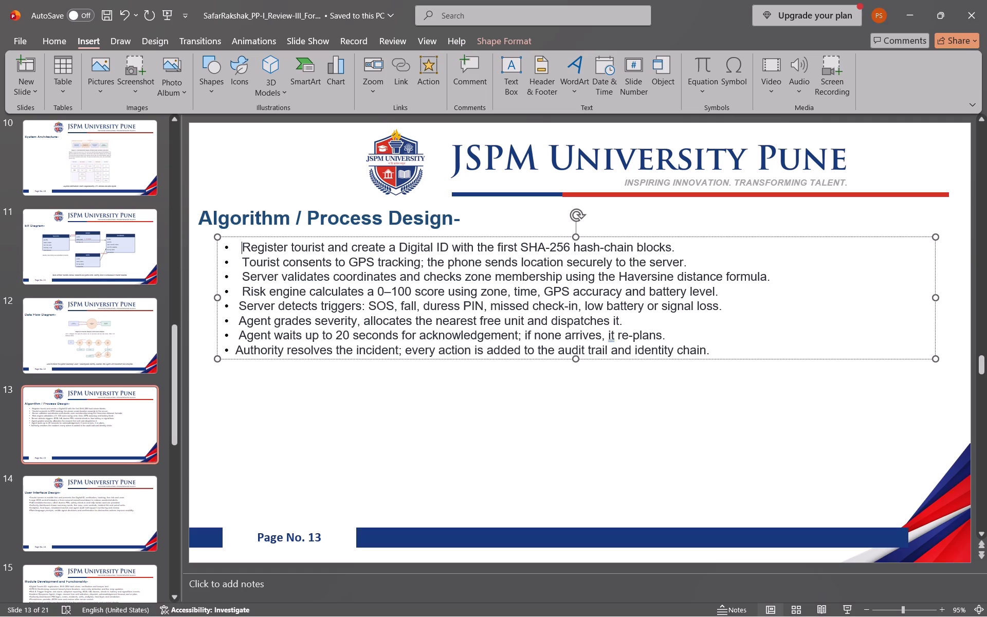
click(236, 447)
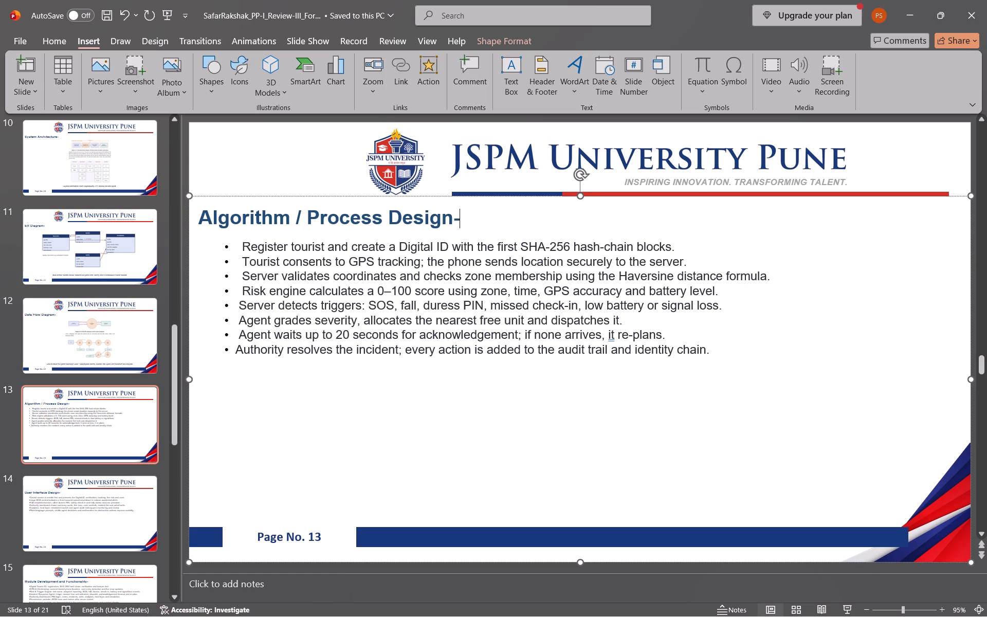
On the User Interface Design slide, add two spaces after the bullet of the "Large SOS control" and "Tourist screen" points.
click(120, 493)
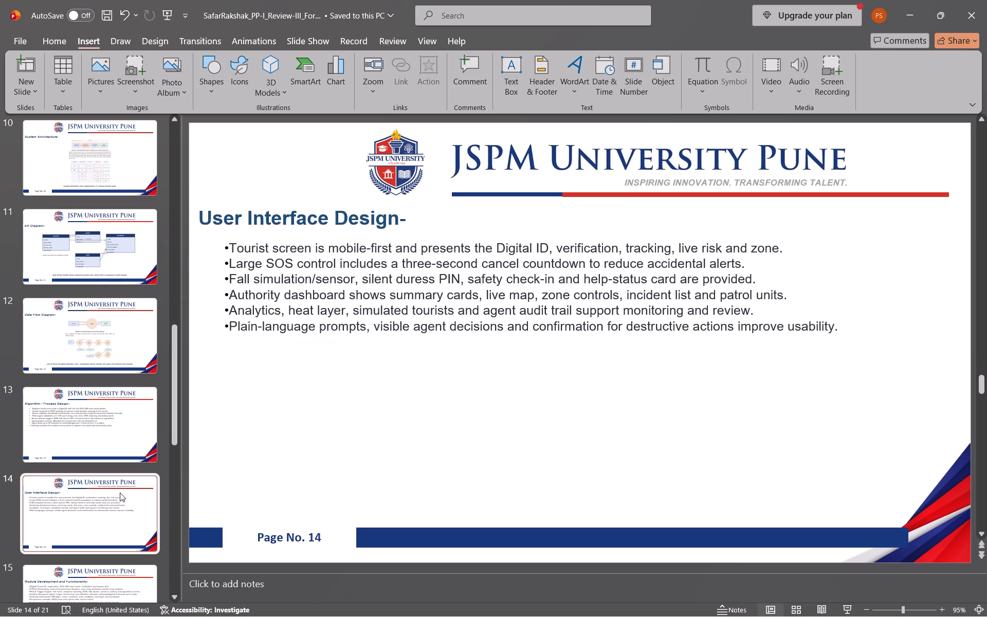
click(234, 245)
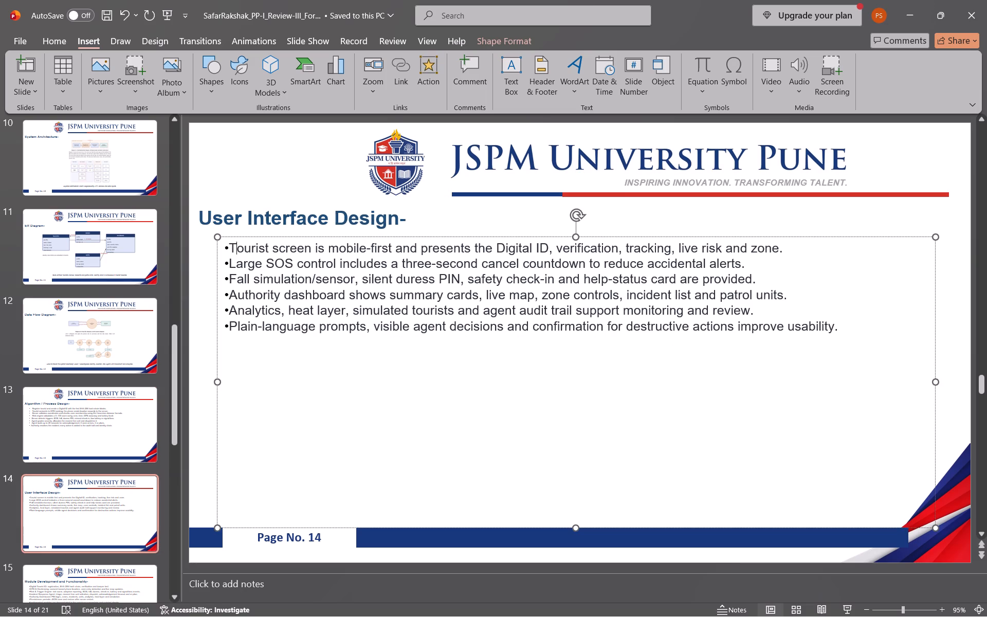
key(Down)
key(Left)
key(space)
key(space)
key(Up)
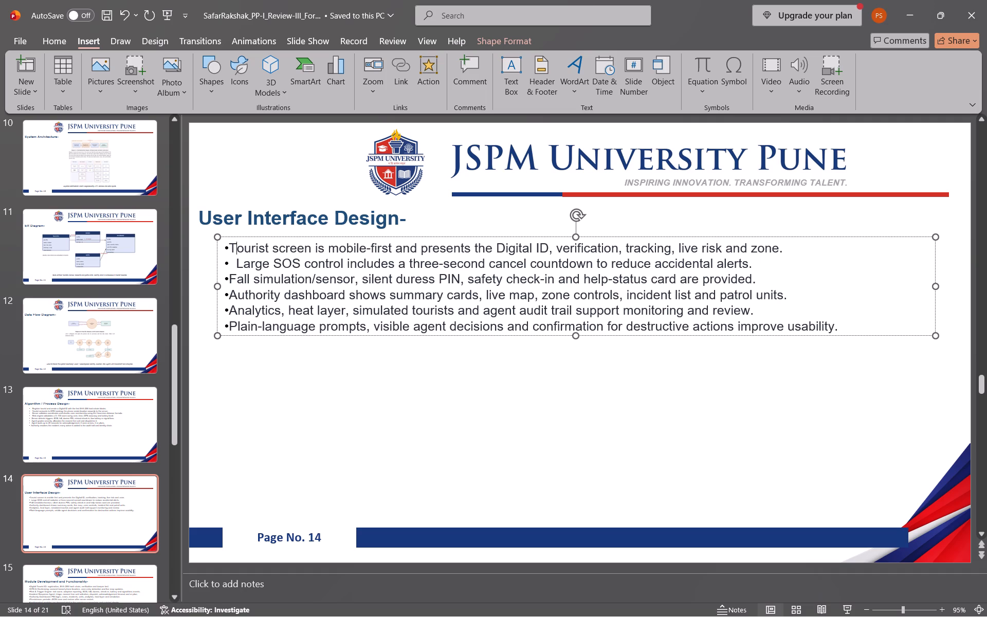
key(Left)
key(space)
key(space)
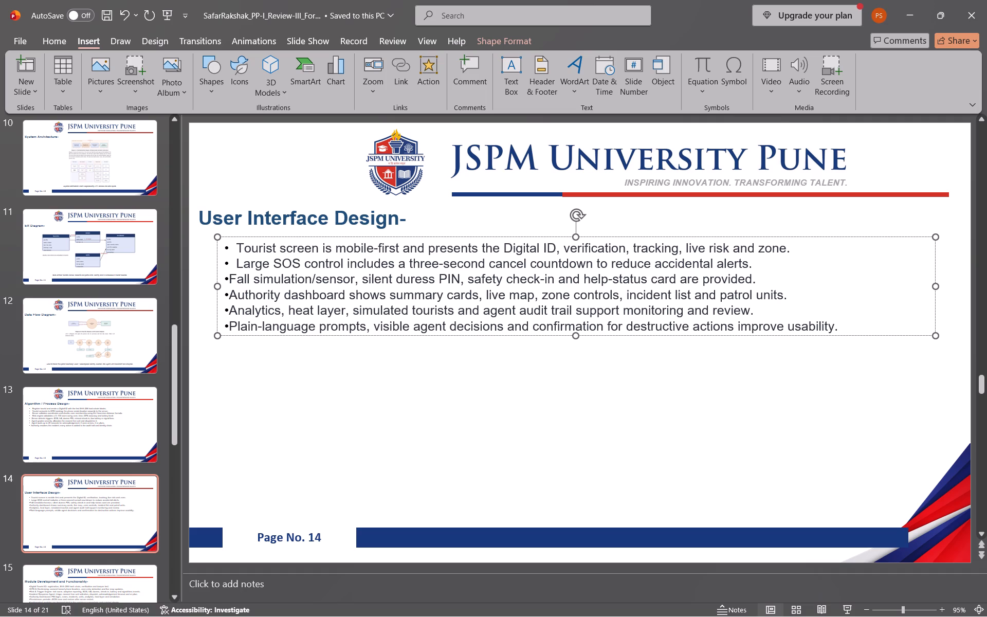
Add two spaces after the bullet of the "Fall simulation/sensor" and "Authority dashboard" points.
key(Down)
key(Down)
key(Left)
key(space)
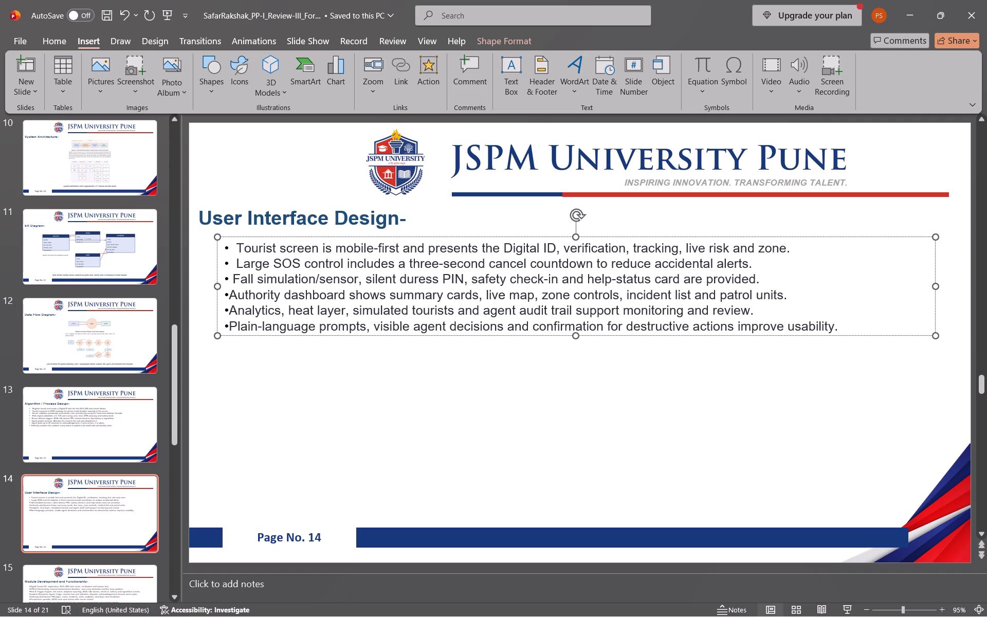
key(space)
key(Down)
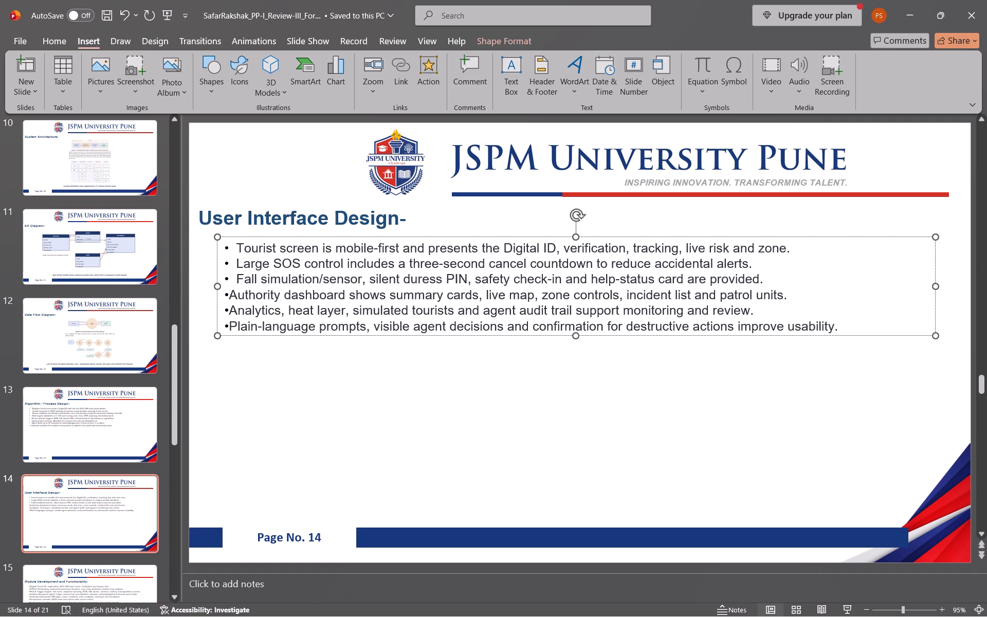
key(Left)
key(space)
key(space)
Add two spaces after the bullet of the "Analytics, heat layer" and "Plain-language prompts" points.
key(Down)
key(Left)
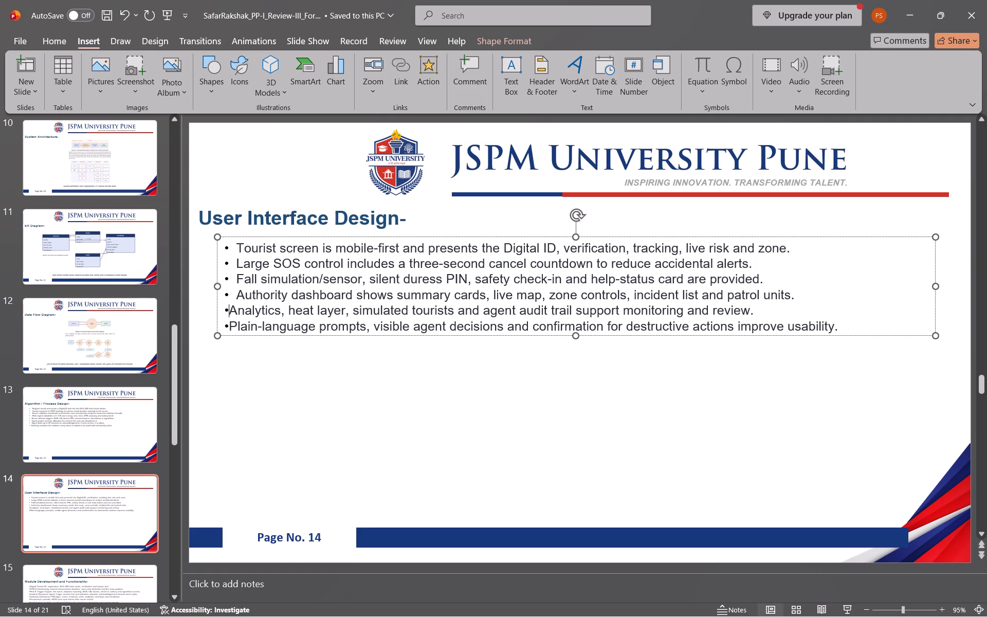
key(space)
key(space)
key(Down)
key(Left)
key(space)
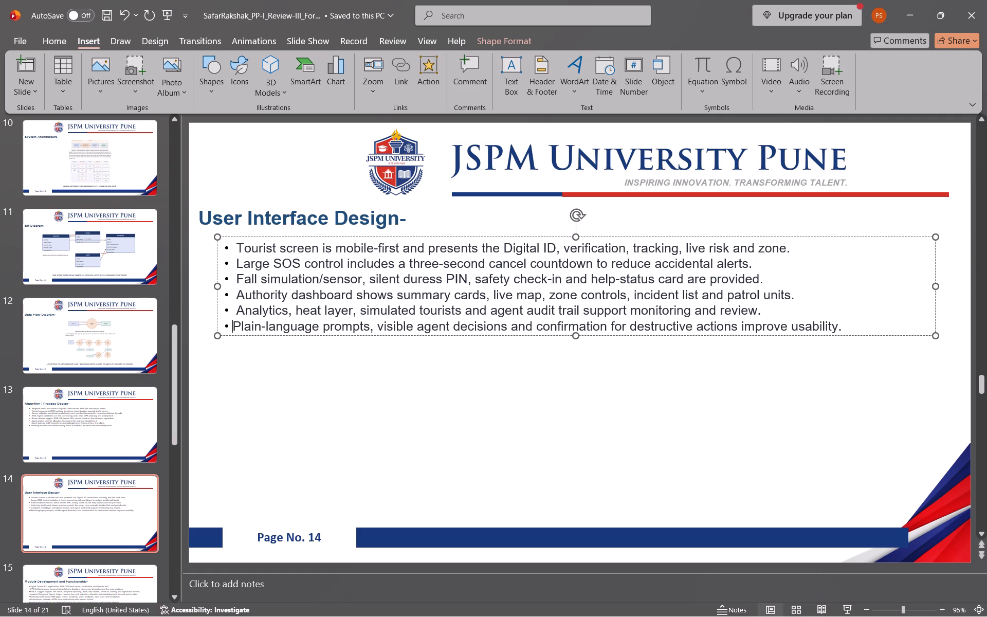
key(space)
click(253, 416)
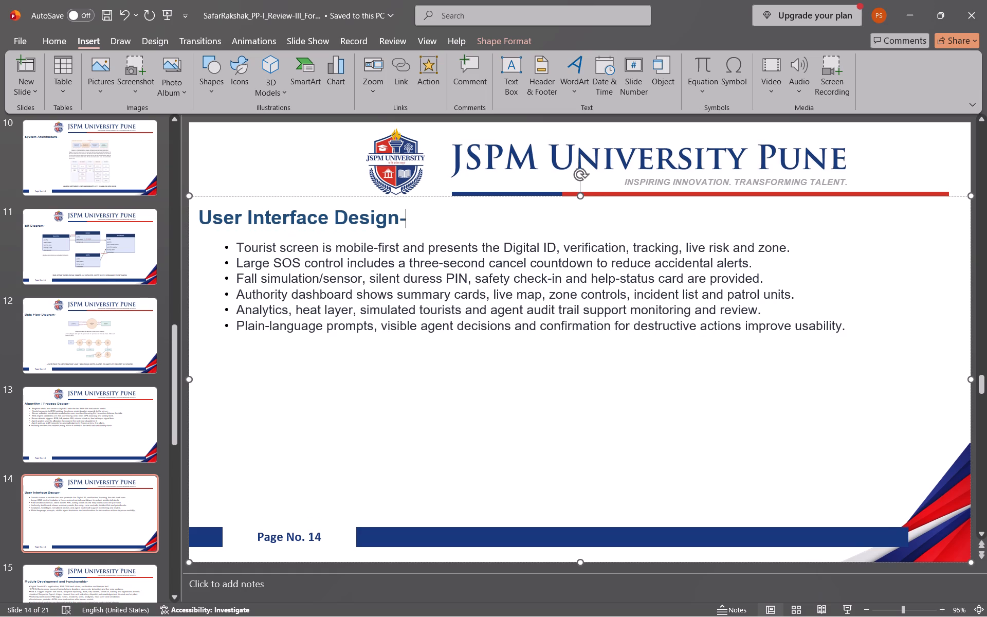
On the Module Development and Functionality slide, add two spaces after the bullet of the "Digital Tourist ID" and "GPS & Geofencing" points.
scroll(82, 540, down, 1)
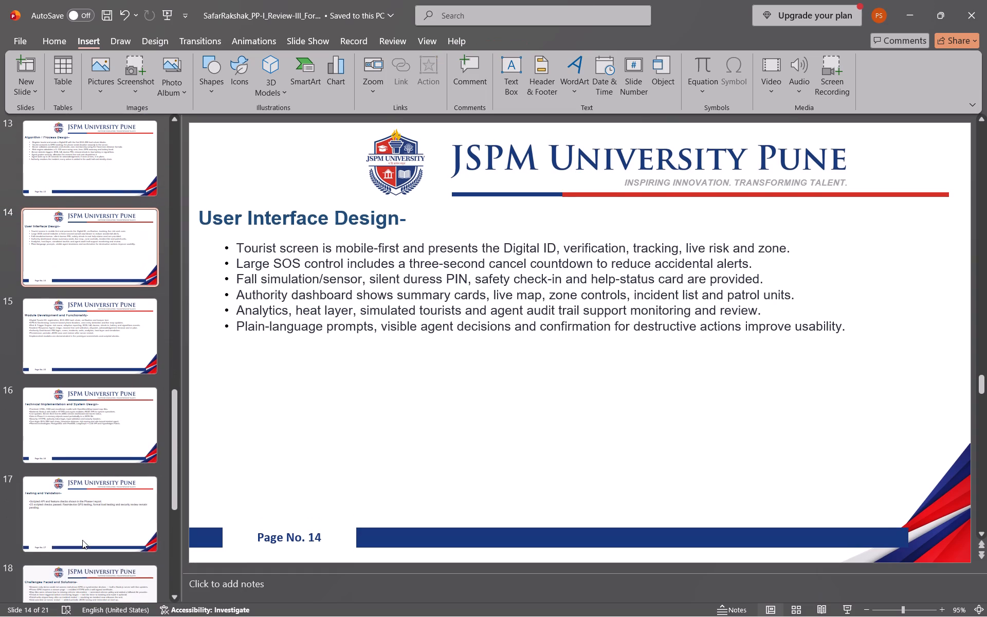
scroll(82, 540, down, 1)
click(75, 341)
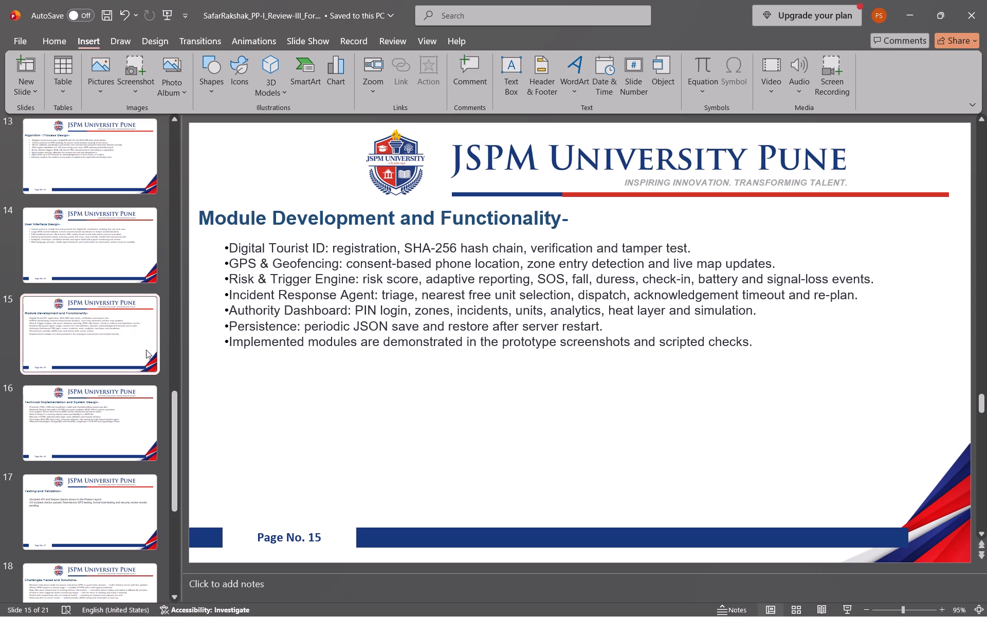
click(229, 248)
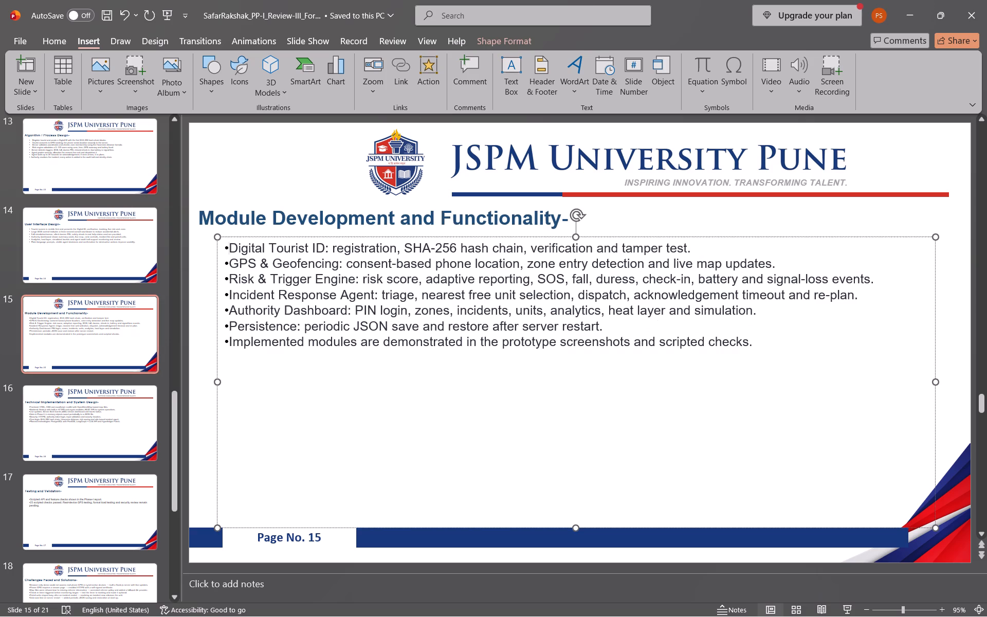
click(229, 248)
key(space)
key(space)
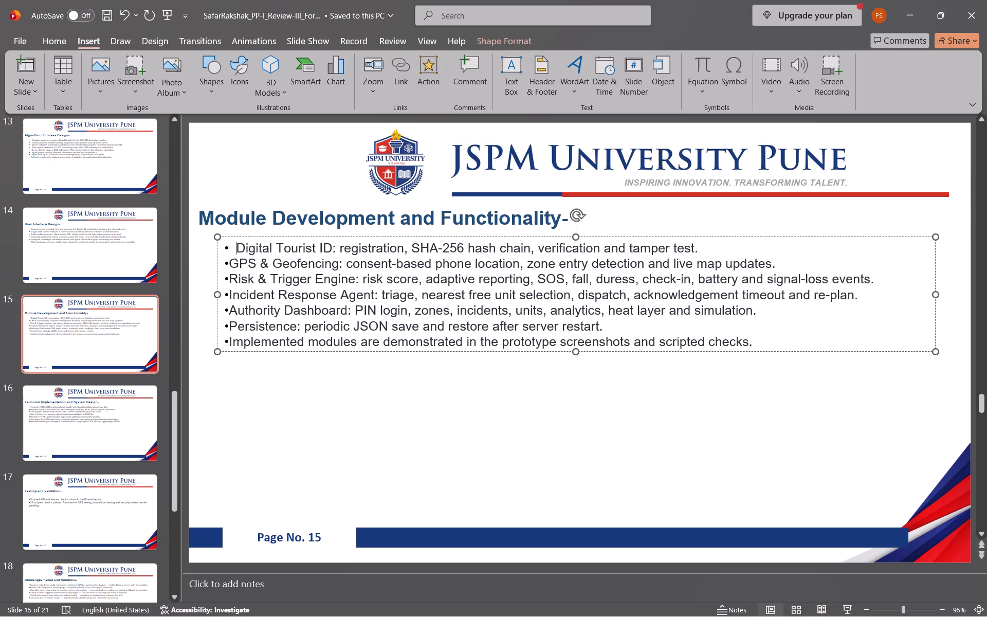
key(Down)
key(Left)
key(space)
key(space)
Add two spaces after the bullet of the "Risk & Trigger Engine" and "Incident Response Agent" points.
key(Down)
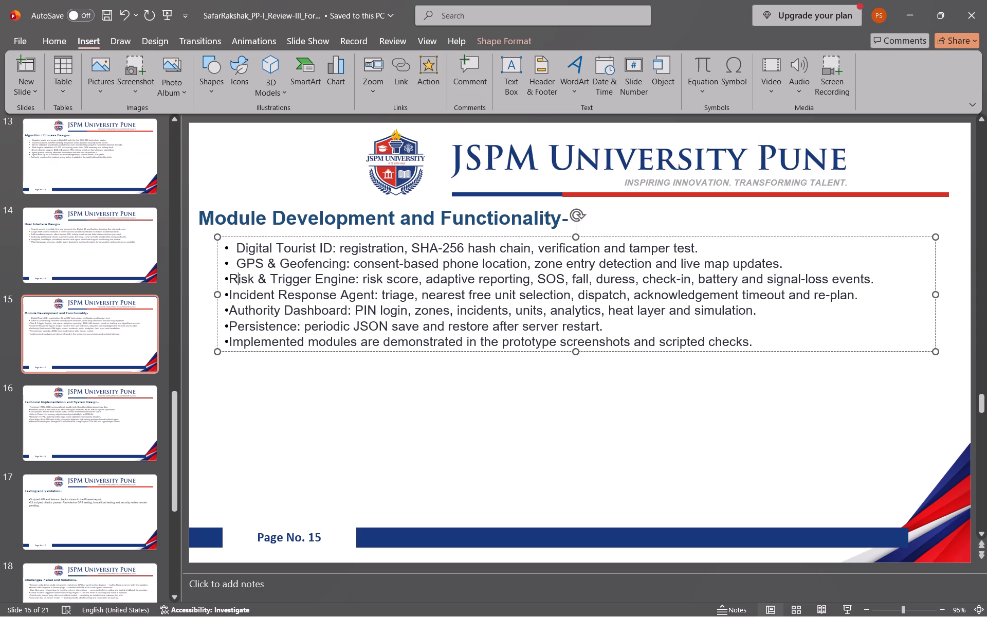
key(Left)
key(space)
key(space)
key(Down)
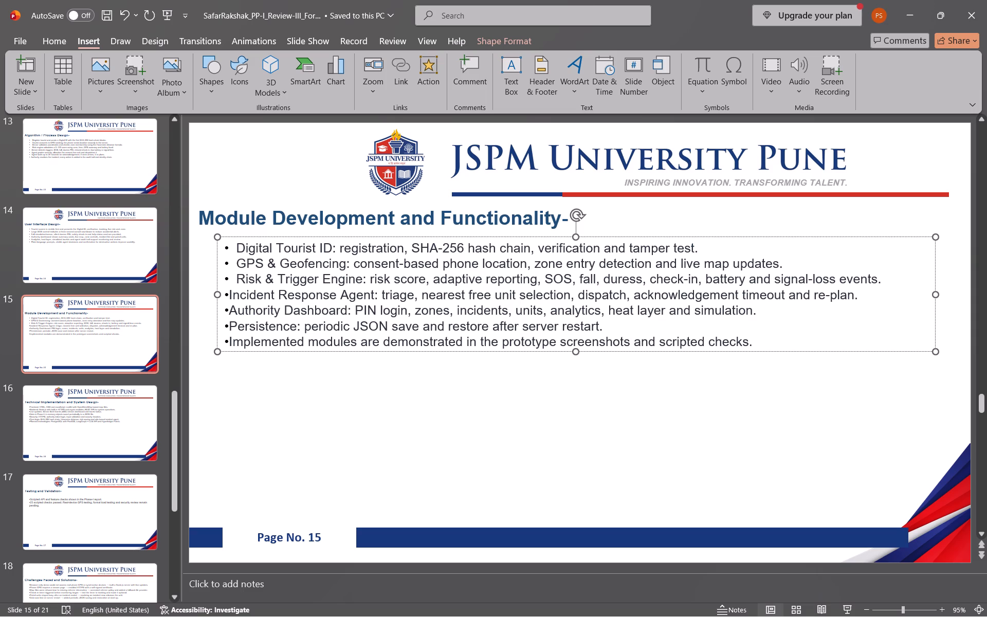
key(Left)
key(space)
key(space)
Add two spaces after the bullet of the "Authority Dashboard", "Persistence" and "Implemented modules" points.
key(Down)
key(Left)
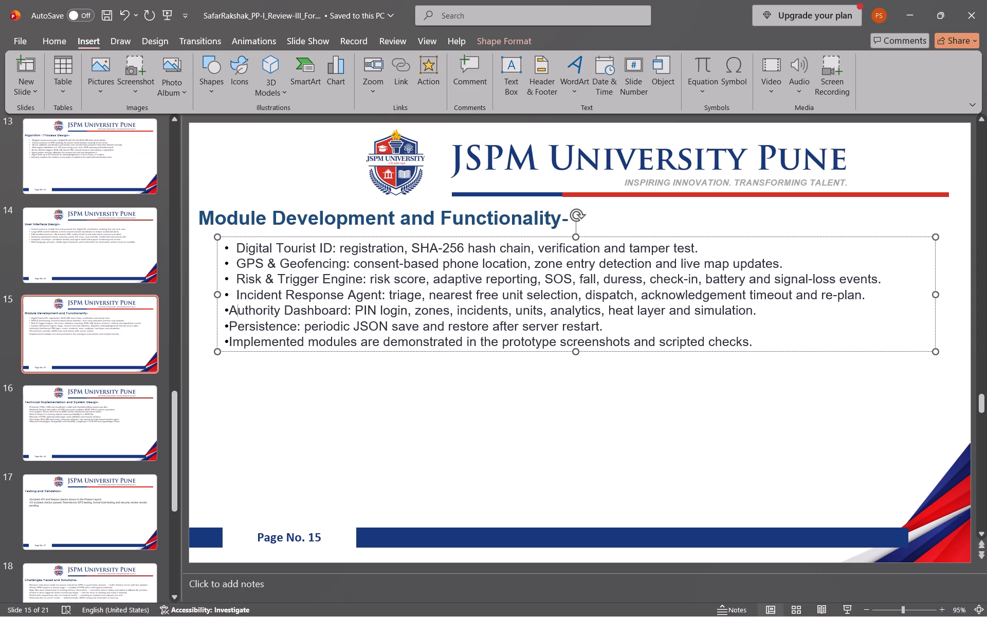
key(space)
key(space)
key(Down)
key(Left)
key(space)
key(space)
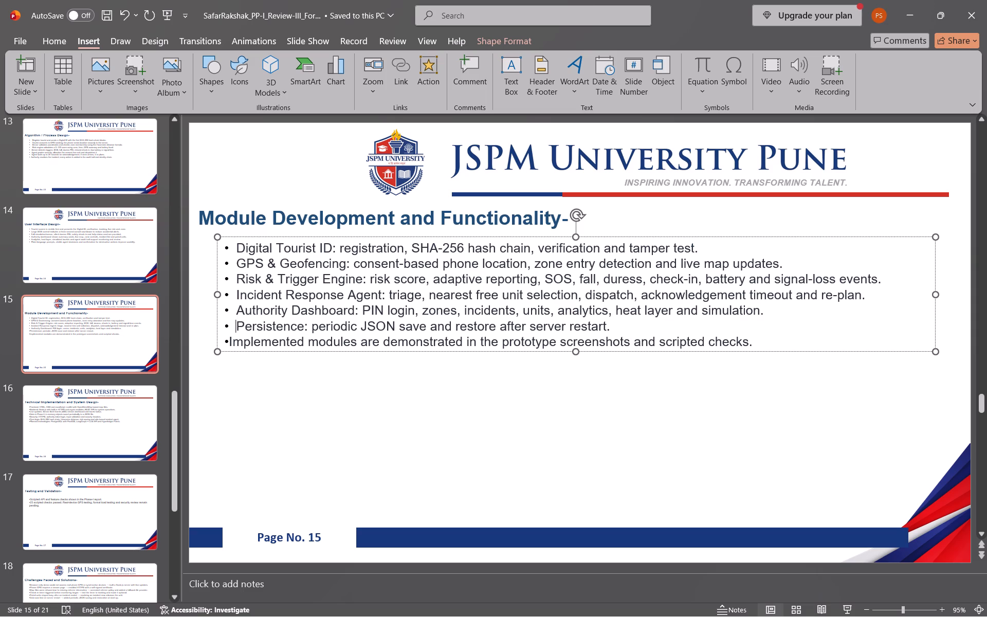
key(Down)
key(Left)
key(space)
key(space)
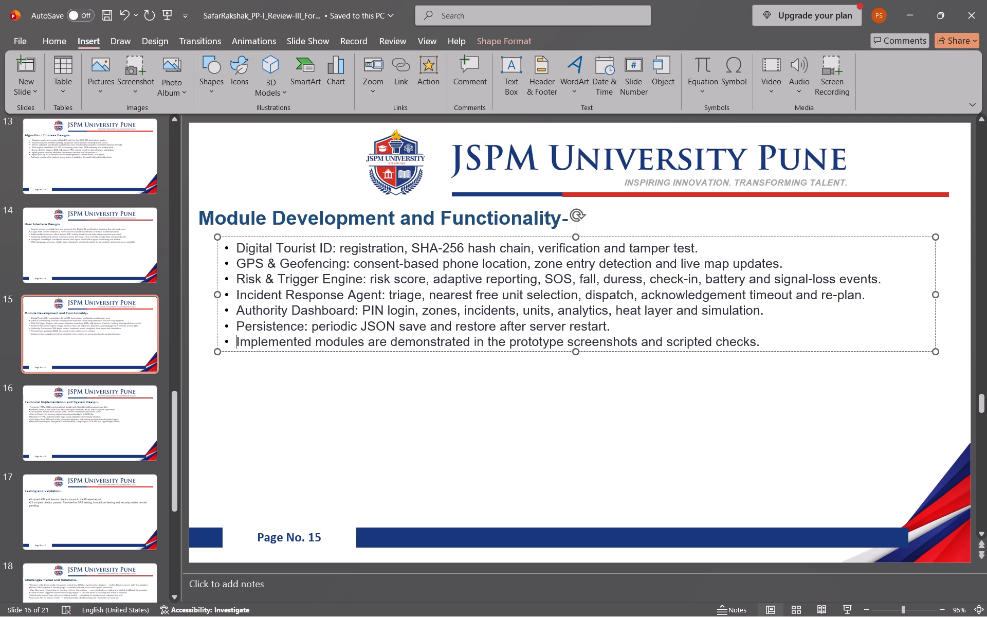
click(217, 300)
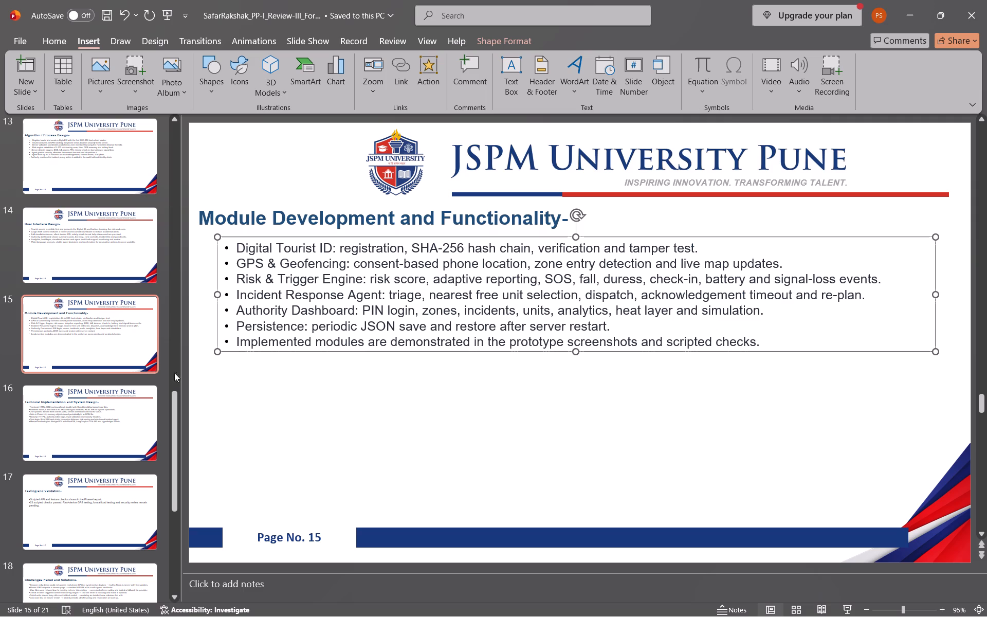
On the Technical Implementation and System Design slide, add two spaces after the bullet of the "Frontend" and "Backend" points.
click(111, 431)
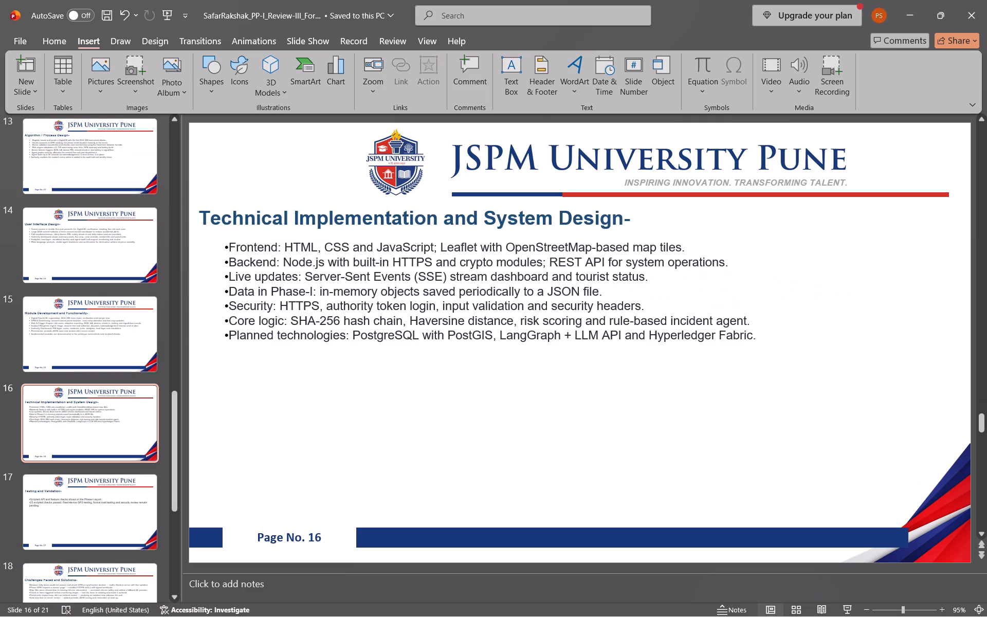
click(235, 244)
key(Left)
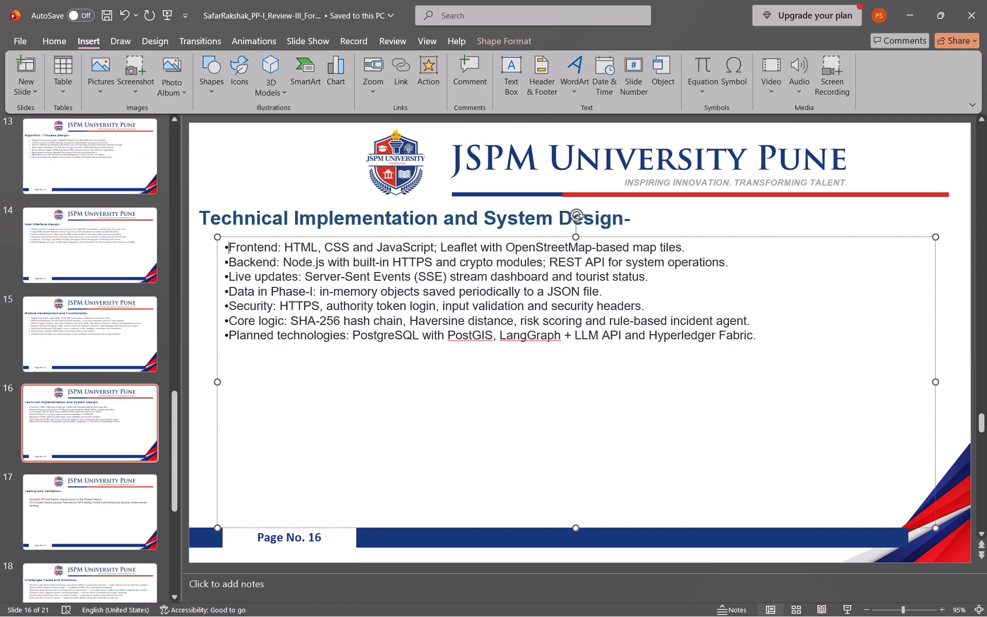
key(space)
key(space)
key(Down)
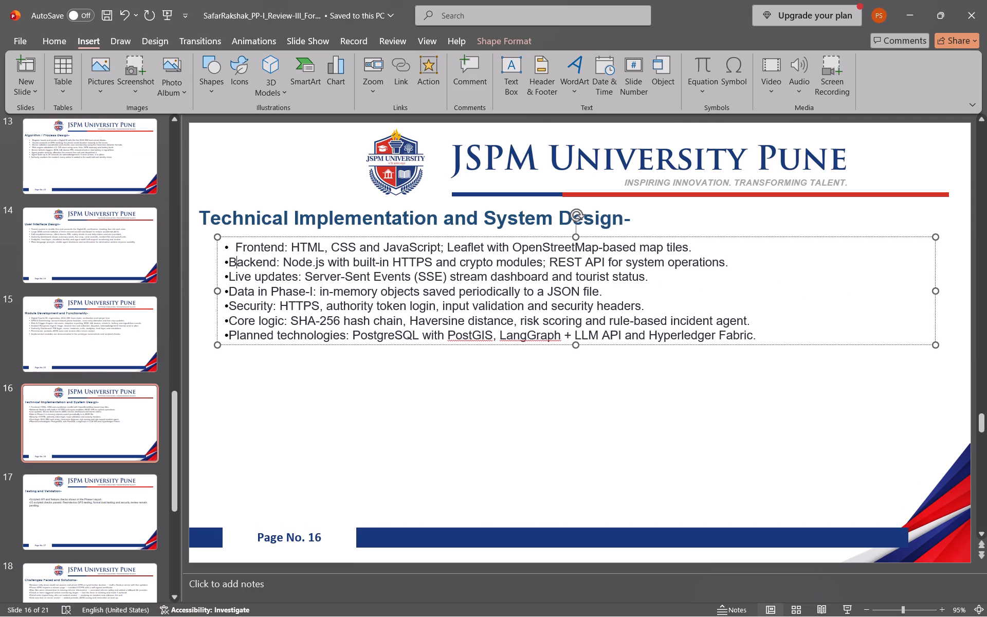
key(Left)
key(space)
key(space)
Add two spaces after the bullet of the "Live updates", "Data in Phase-I" and "Security" points.
key(Down)
key(Left)
key(space)
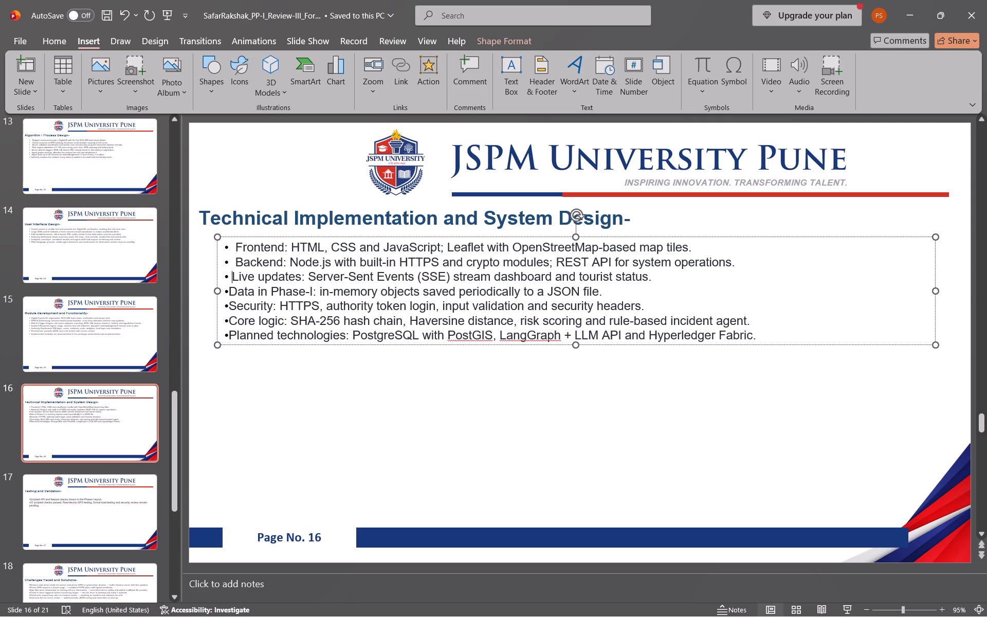
key(space)
key(Down)
key(Left)
key(space)
key(space)
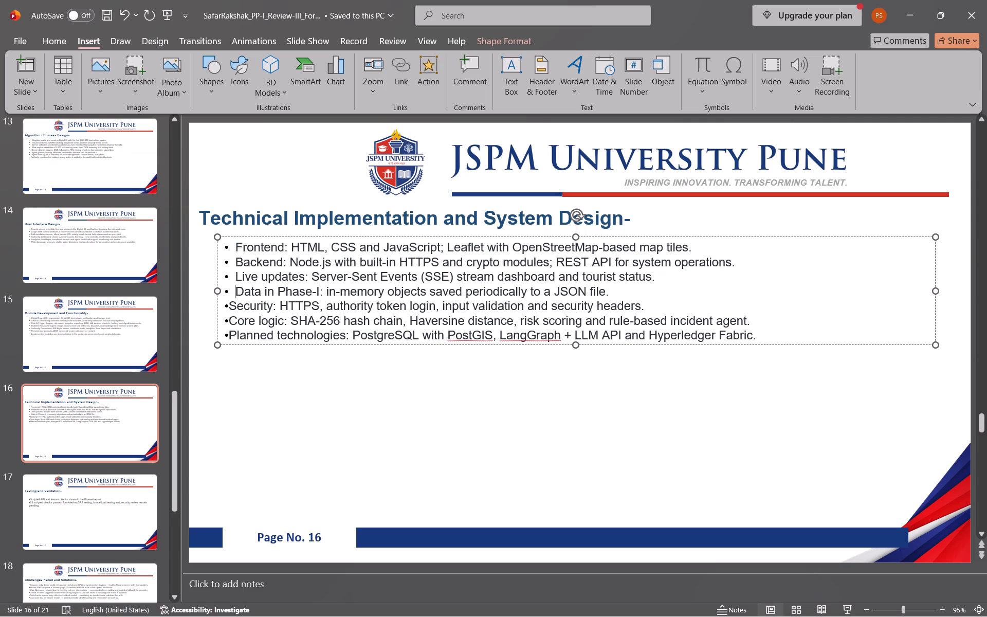
key(Down)
key(Left)
key(space)
key(space)
Add two spaces after the bullet of the "Core logic" and "Planned technologies" points.
key(Down)
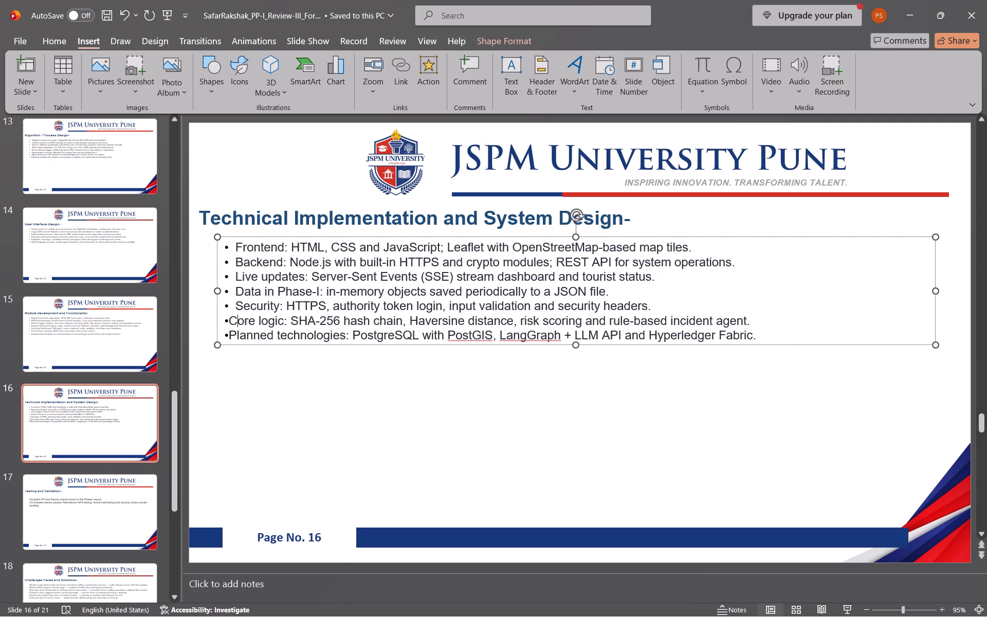
key(space)
key(BackSpace)
key(Left)
key(space)
key(space)
key(Right)
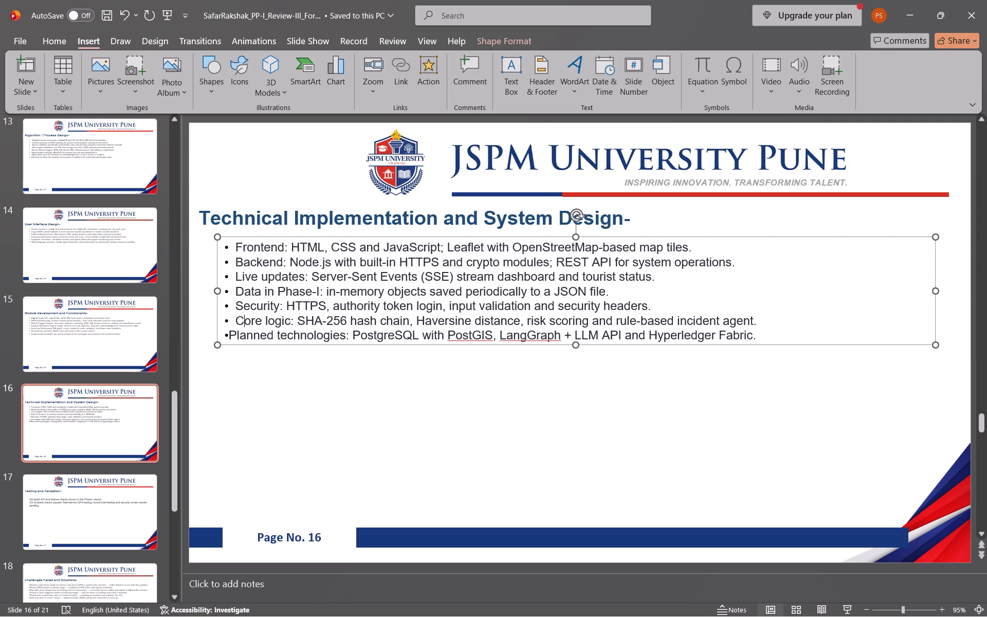
key(Down)
key(Left)
key(Left)
key(Left)
key(space)
key(space)
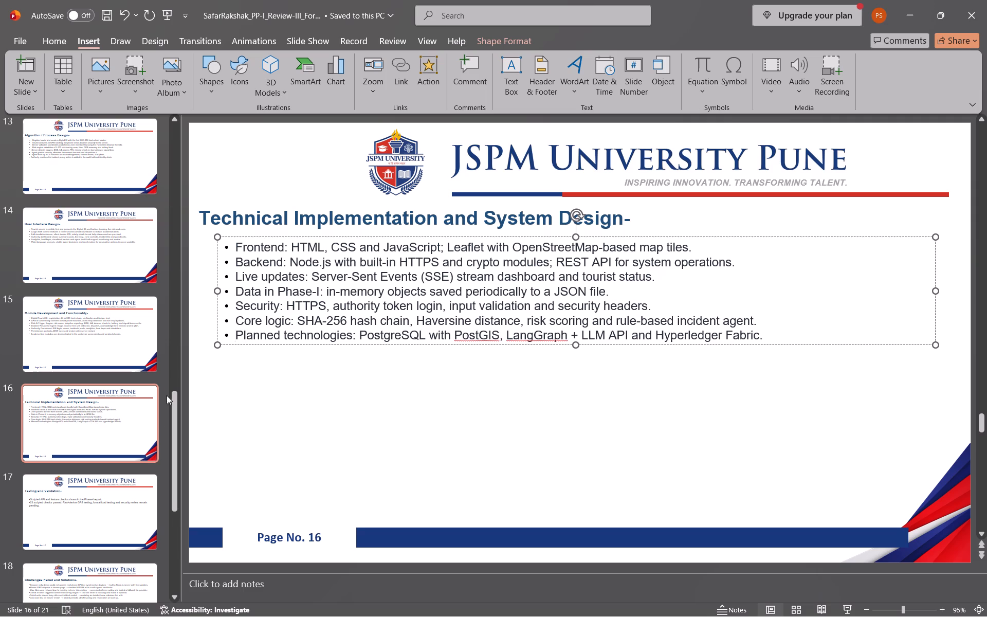
On the Testing and Validation slide, add two spaces after the bullet of the "Scripted API and feature checks" point.
click(92, 503)
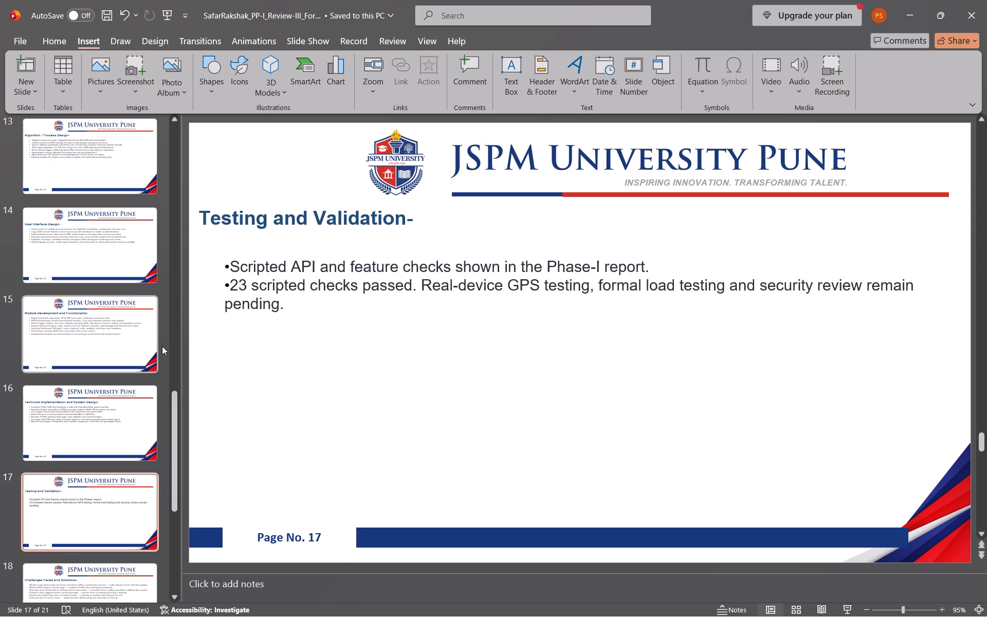
click(232, 266)
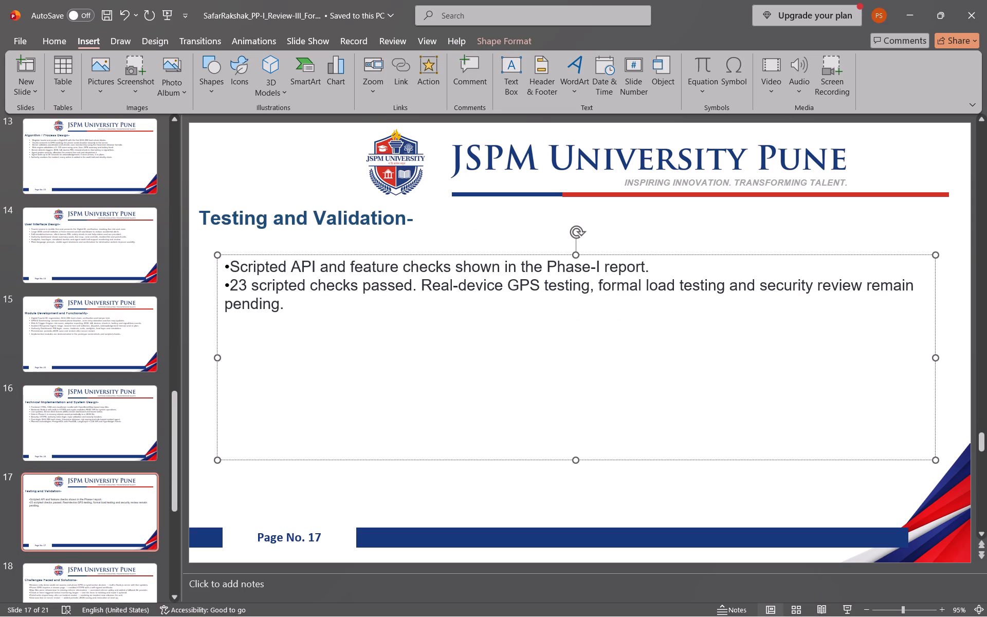
key(space)
key(space)
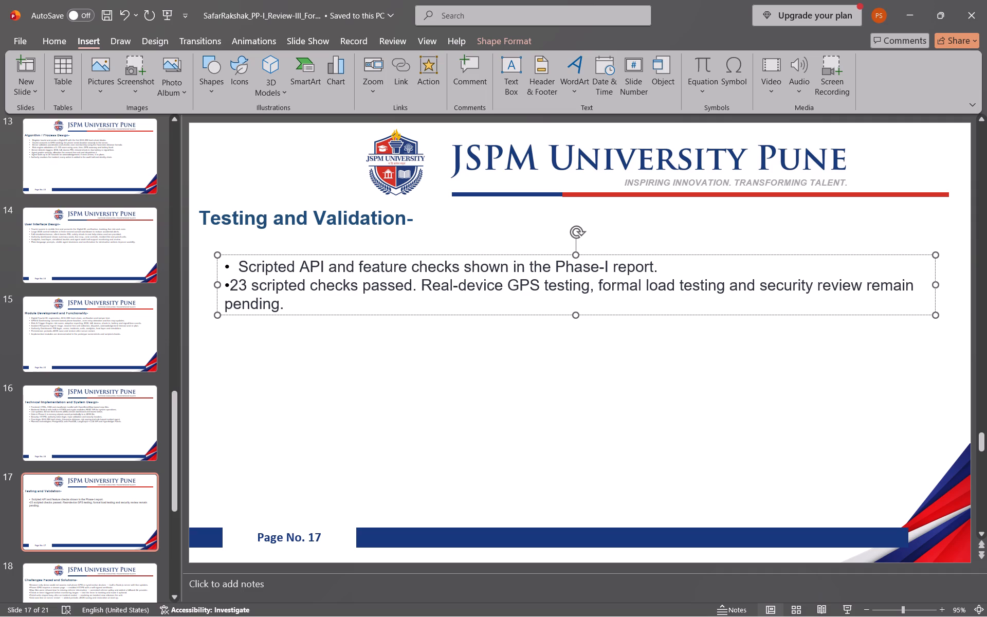
Add two spaces after the bullet of the "23 scripted checks passed" point on the Testing and Validation slide.
key(Down)
key(Left)
key(space)
key(space)
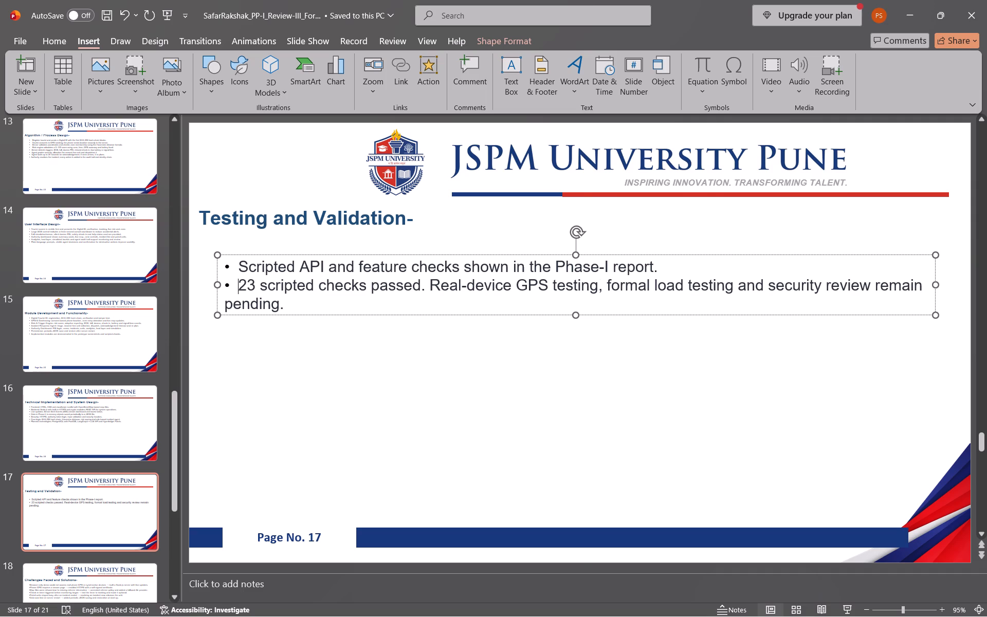
click(281, 463)
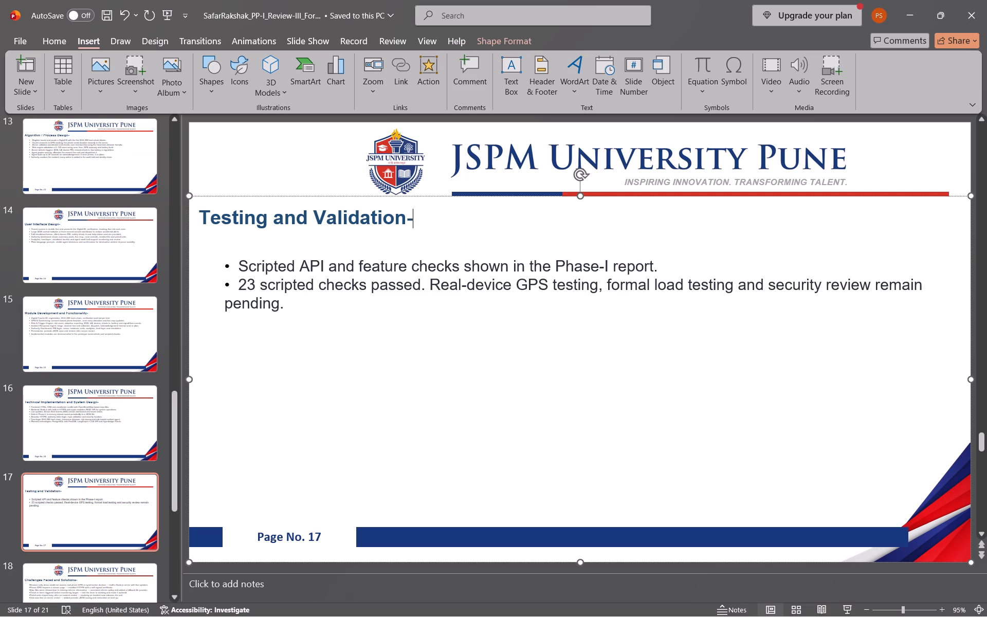
Replace the full stop and space after "23 scripted checks passed" with a comma.
click(430, 288)
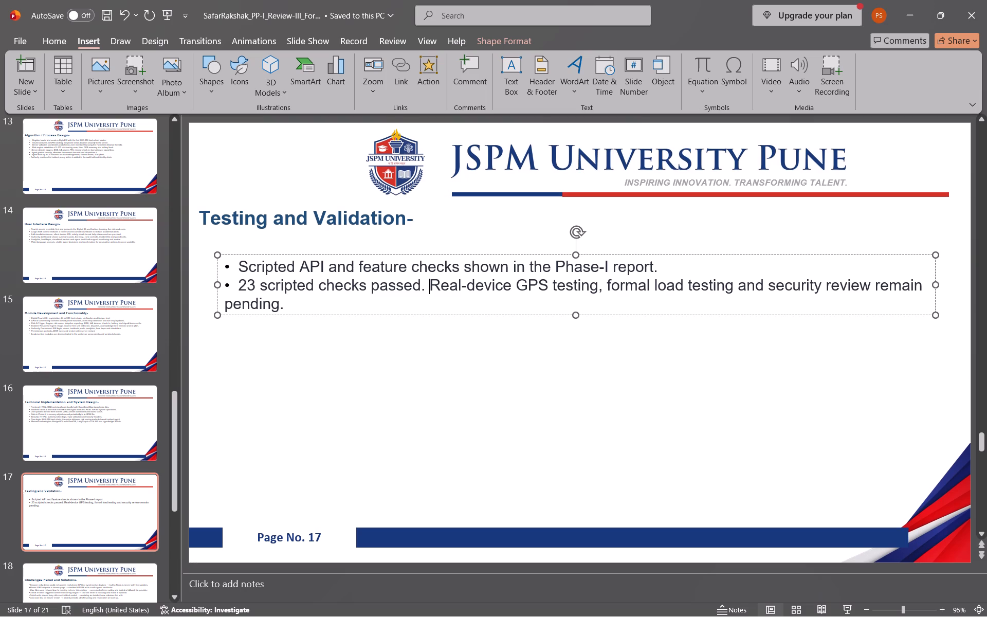
key(BackSpace)
key(BackSpace)
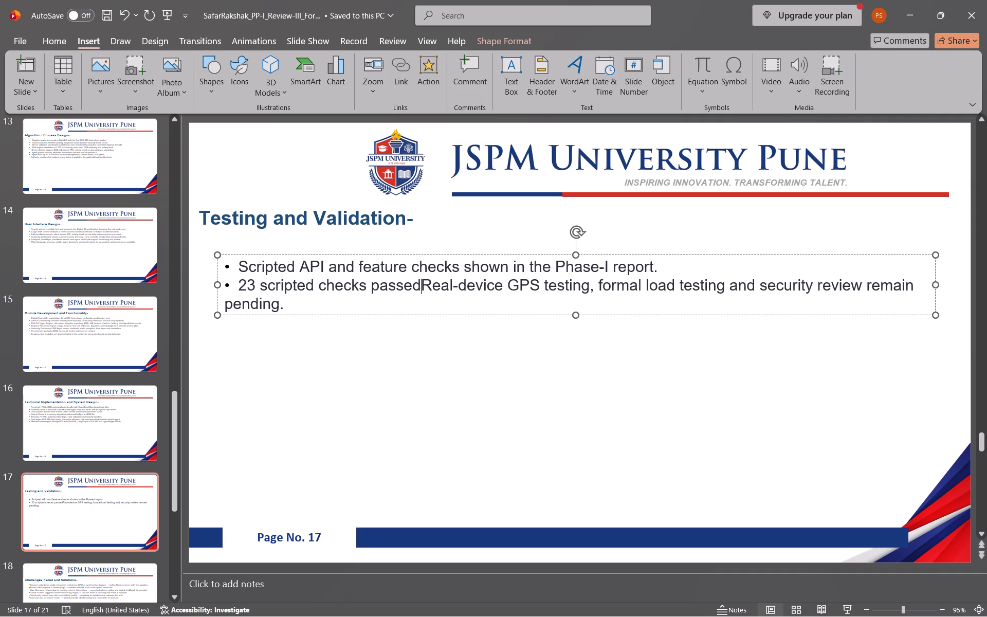
key(comma)
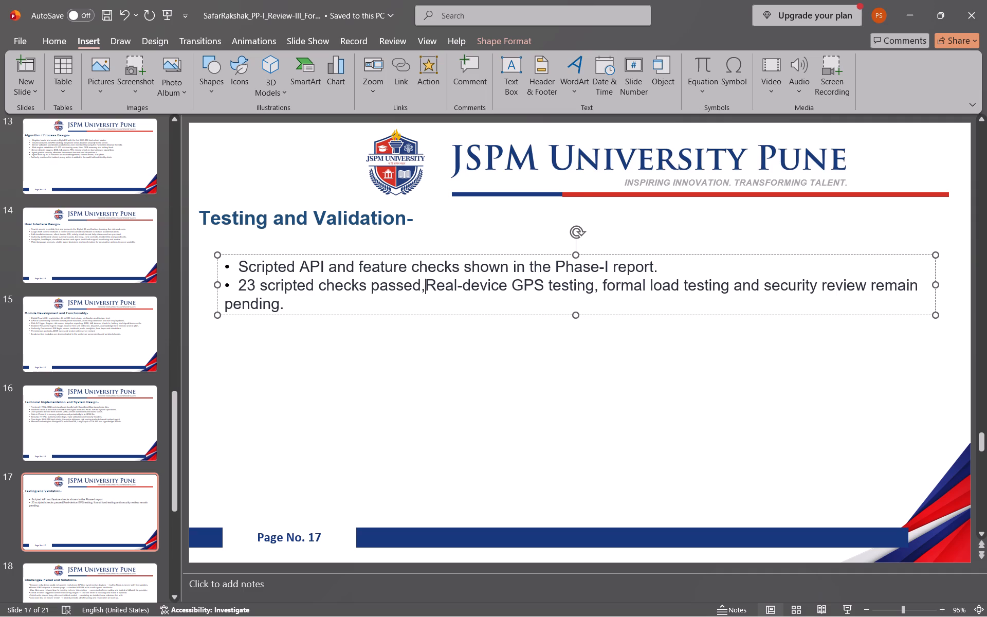
click(435, 370)
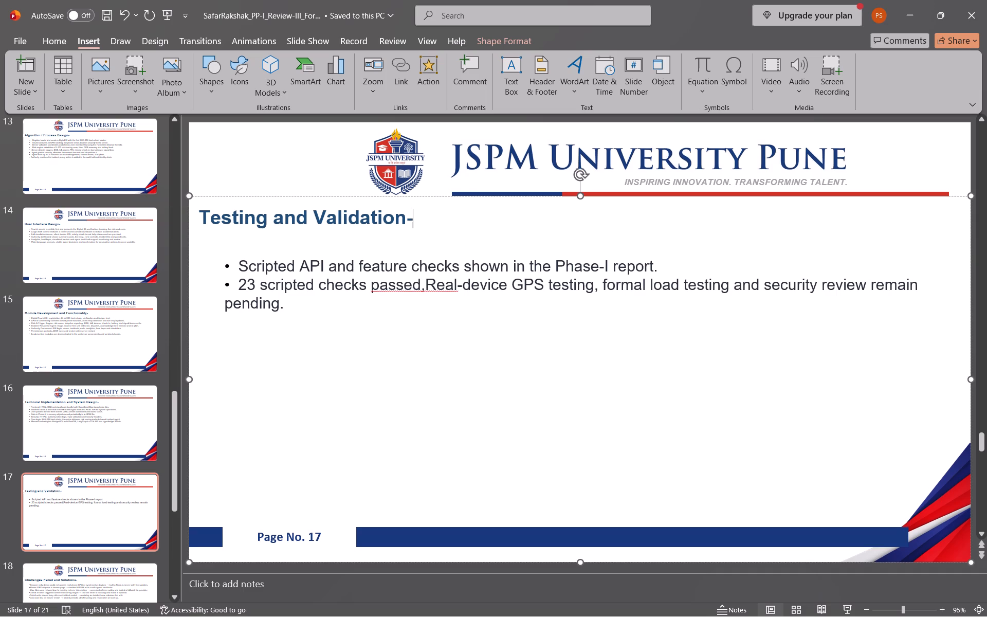
On the Challenges Faced and Solutions slide, add two spaces after the bullet of the "Browser-only demo" and "Phone GPS" points.
scroll(132, 434, down, 2)
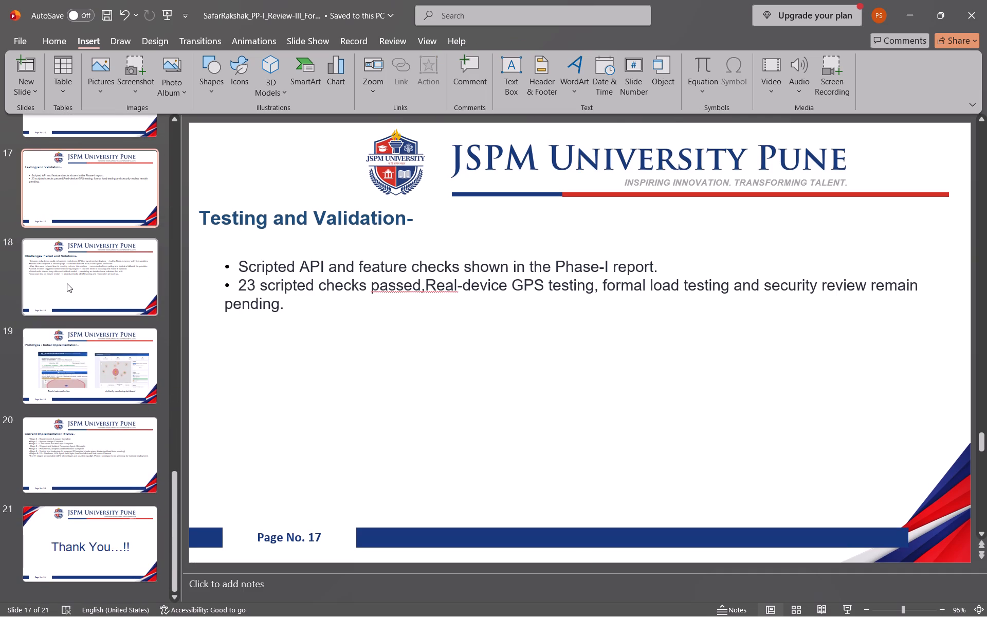
click(67, 277)
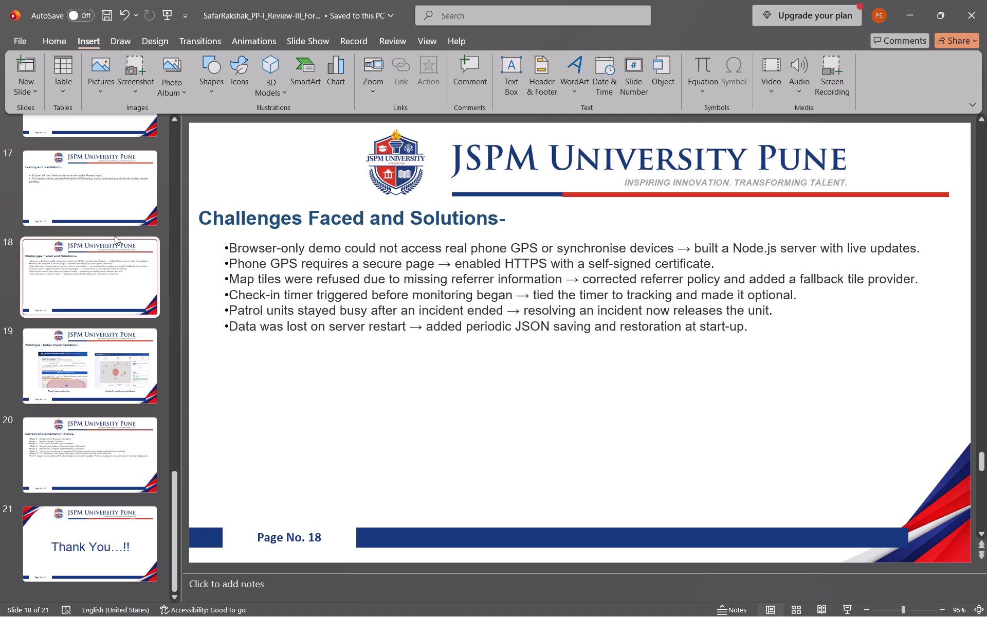
click(237, 273)
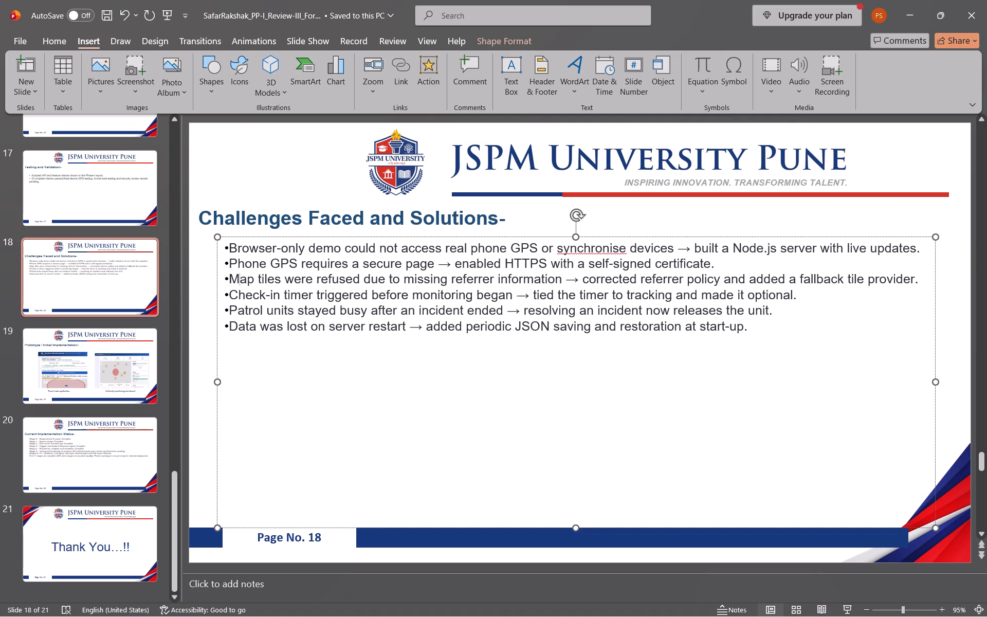
key(Up)
key(Up)
key(Left)
key(Left)
key(space)
key(space)
key(Down)
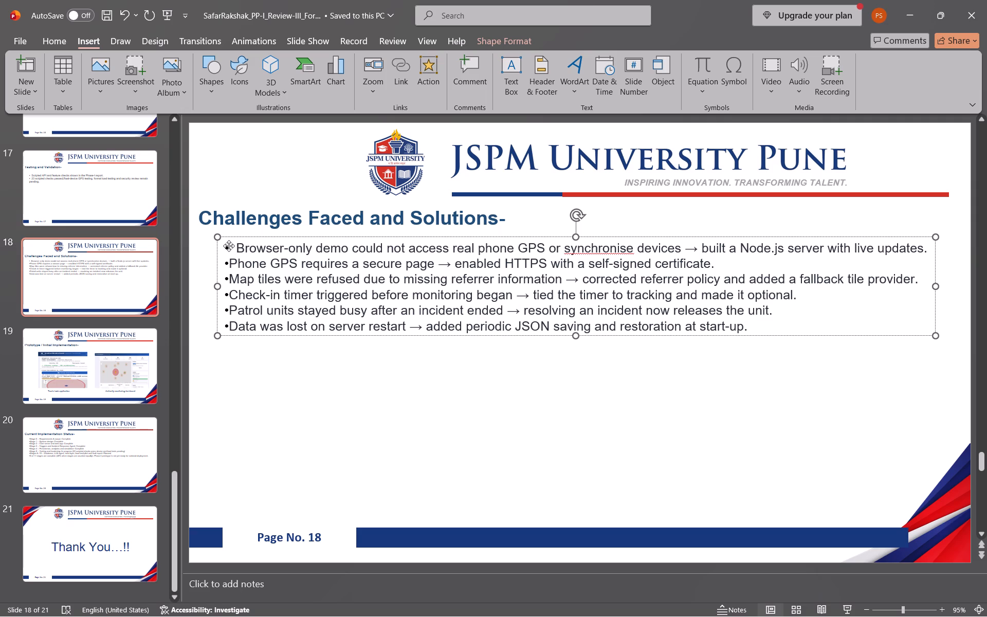
key(Left)
key(space)
key(space)
Add two spaces after the bullet of the "Map tiles" and "Check-in timer" points.
key(Down)
key(Left)
key(space)
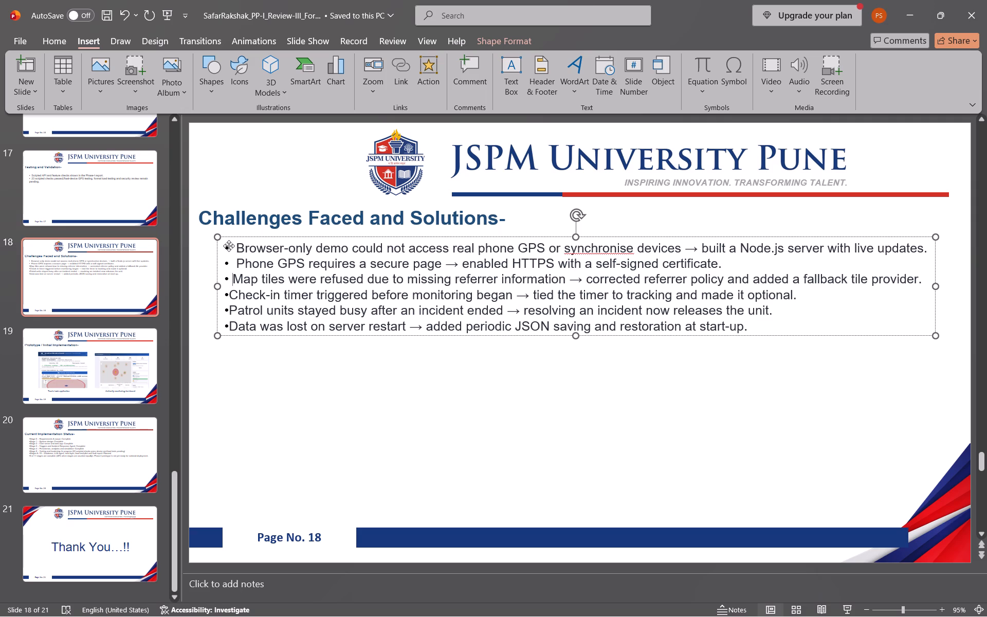
key(space)
key(Down)
key(Left)
key(space)
key(space)
Add two spaces after the bullet of the "Patrol units" and "Data was lost on server restart" points.
key(Down)
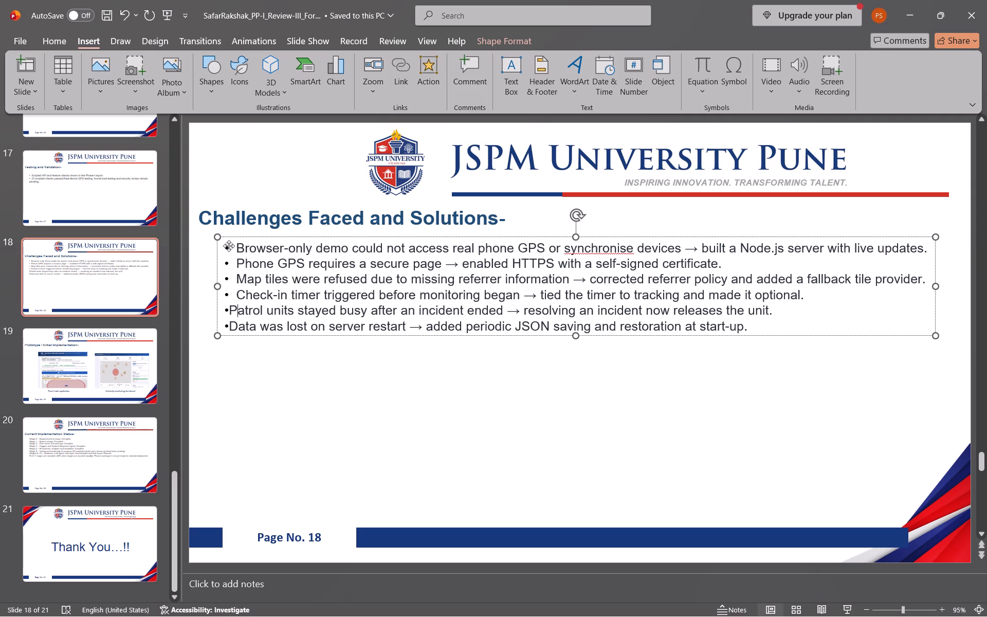
key(Left)
key(space)
key(space)
key(Down)
key(Left)
key(space)
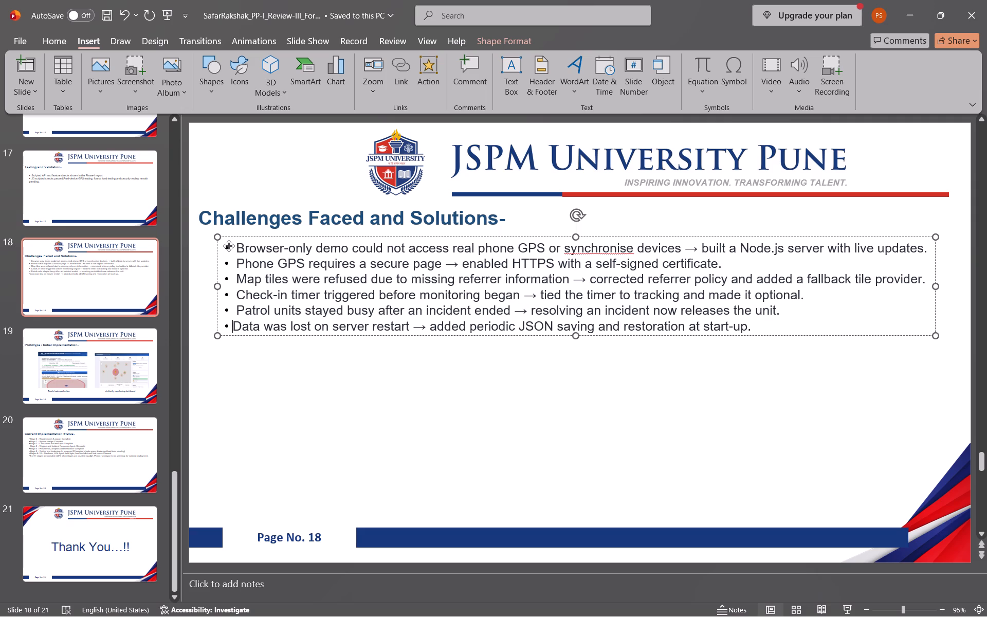
key(space)
On the Current Implementation Status slide, add two spaces after the bullet of the "Stage 0" and "Stage 1" points.
click(89, 367)
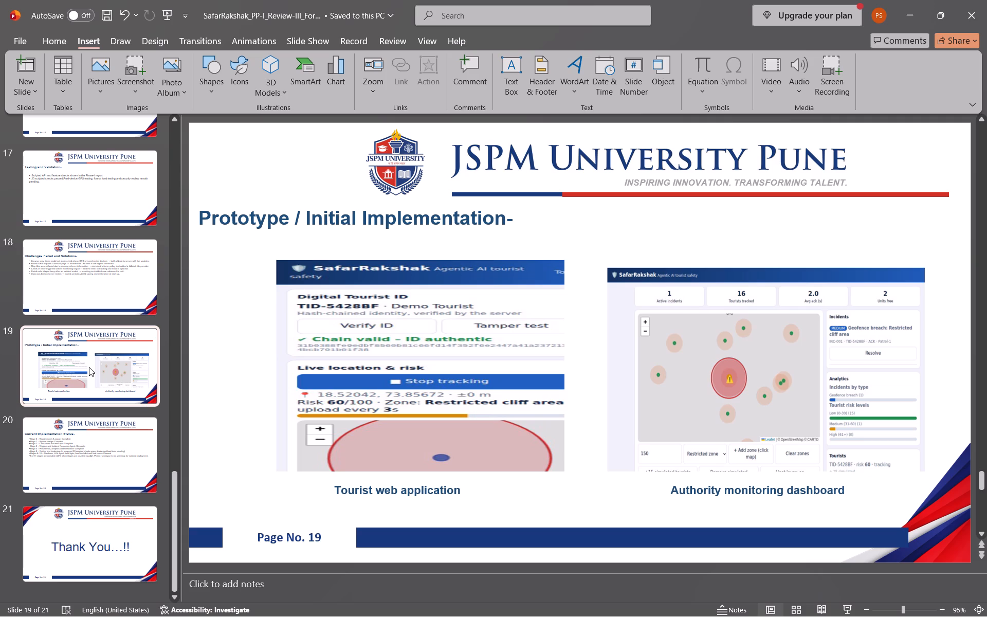
click(66, 458)
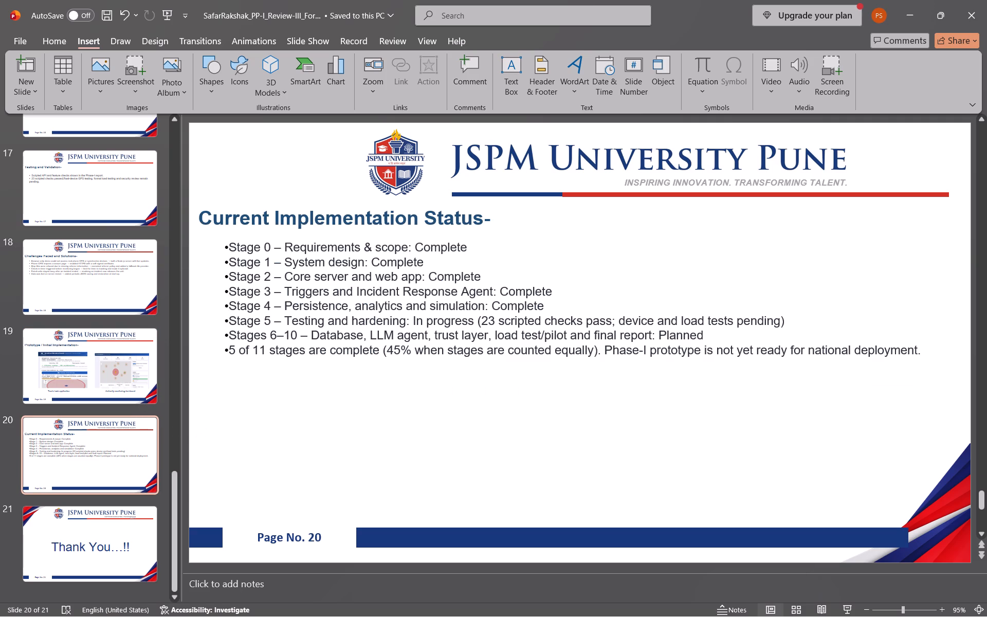
click(239, 256)
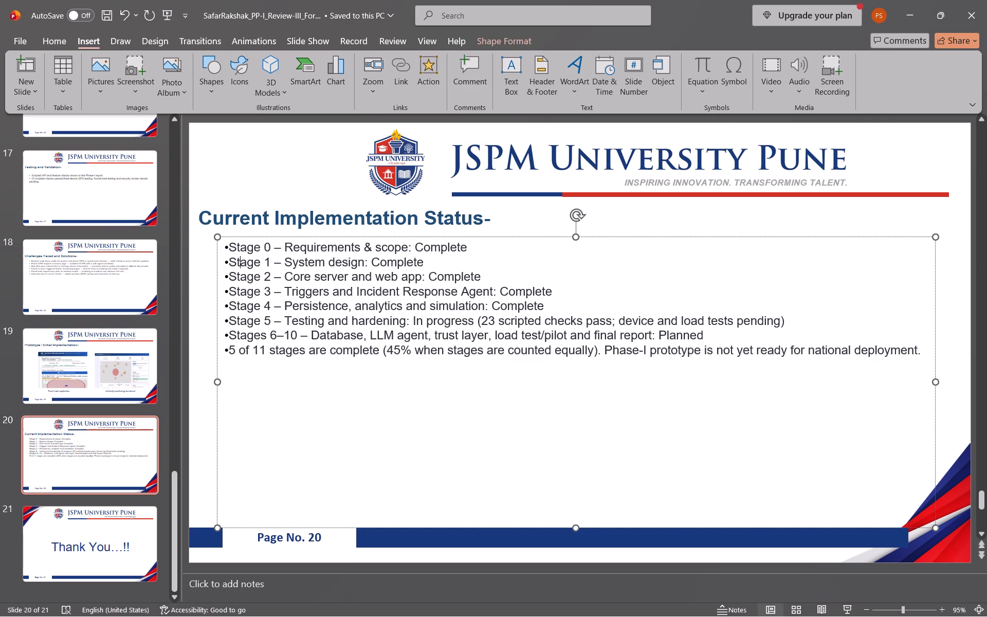
click(230, 249)
key(space)
key(space)
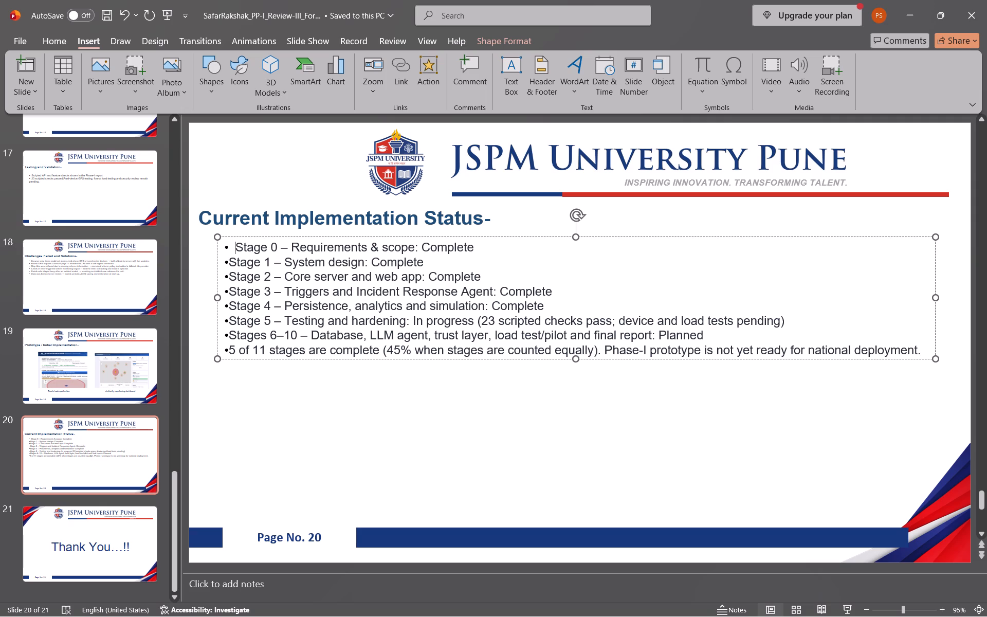
key(Down)
key(Left)
key(space)
key(space)
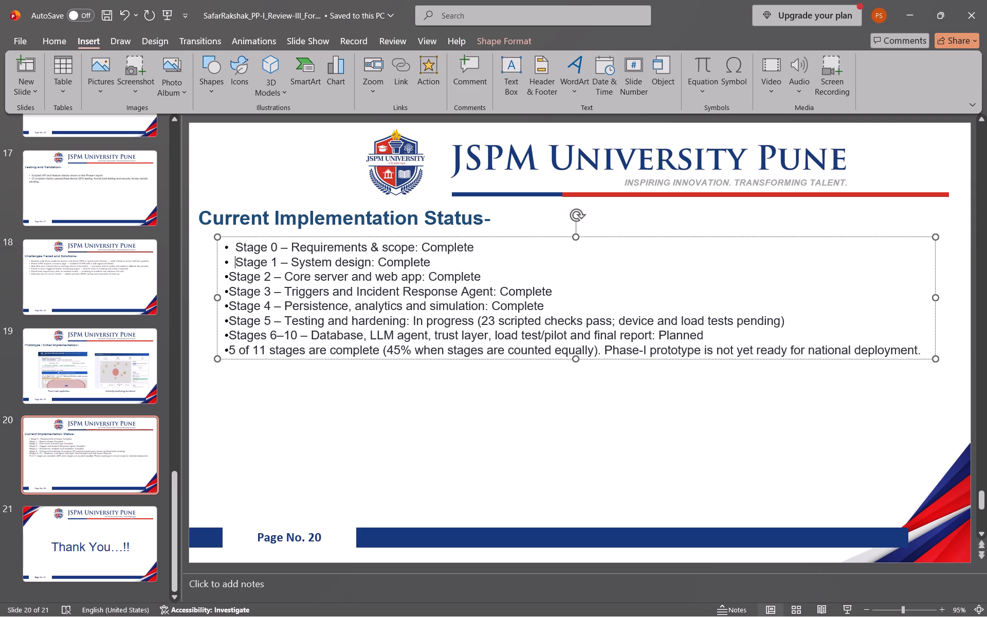
Add two spaces after the bullet of the "Stage 2" and "Stage 3" points.
key(Down)
key(Left)
key(space)
key(space)
key(Down)
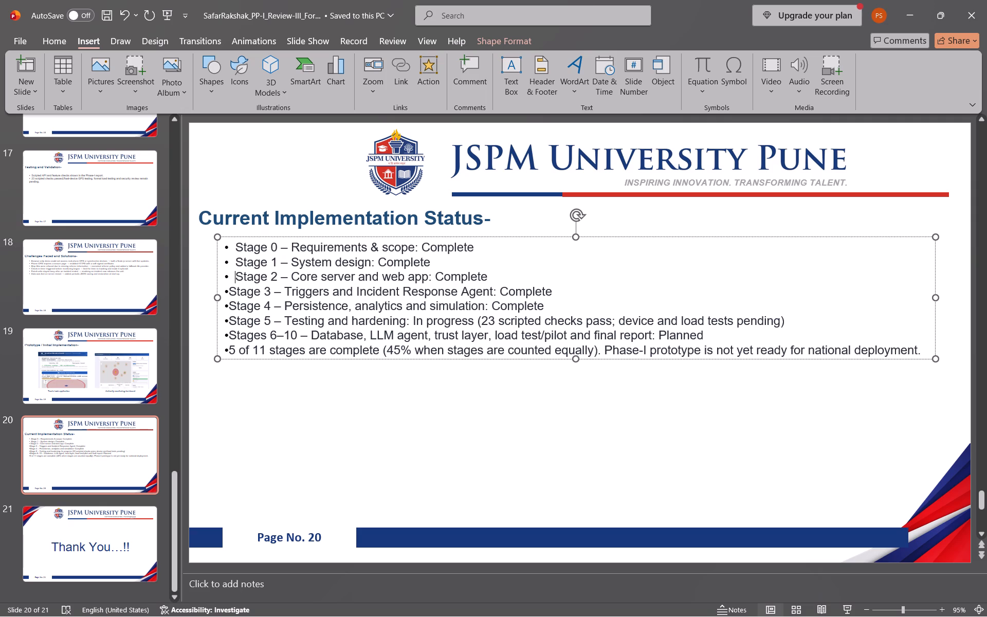
key(Left)
key(space)
key(space)
Add two spaces after the bullet of the "Stage 4" and "Stage 5" points.
key(Down)
key(Left)
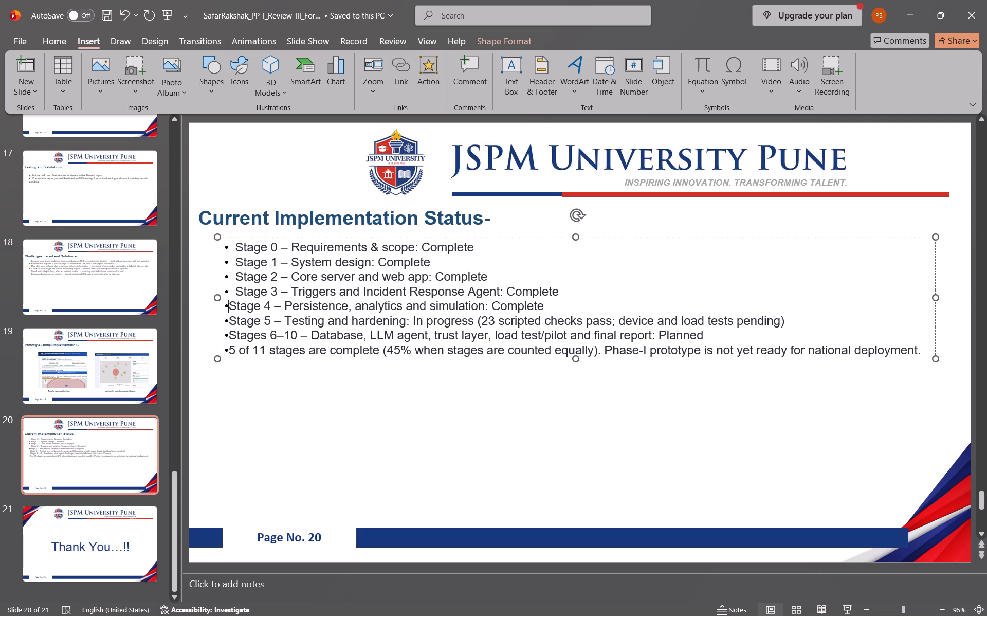
key(space)
key(space)
key(Down)
key(Left)
key(space)
key(space)
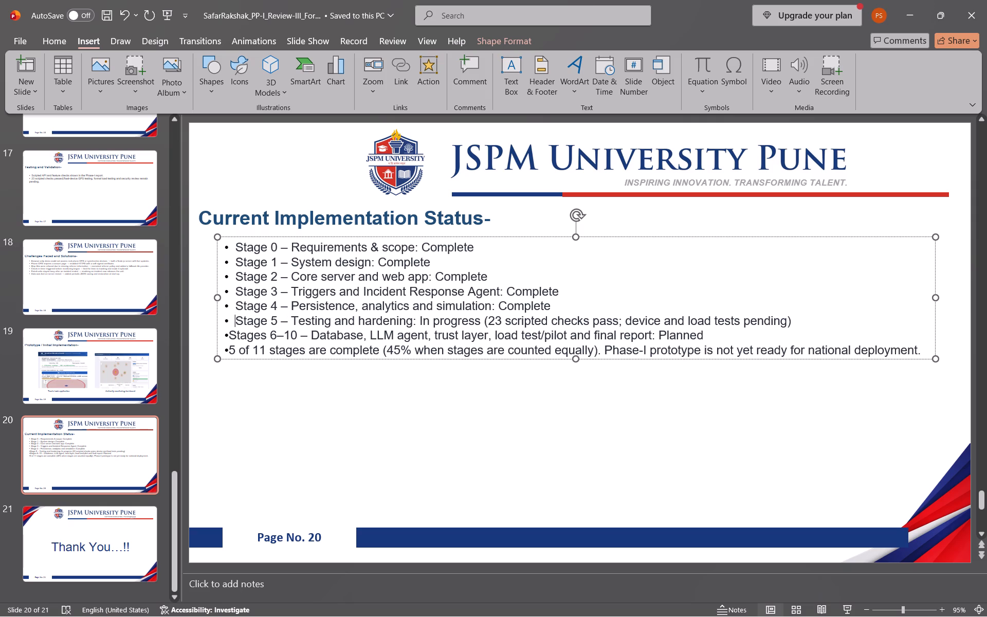
Add two spaces after the bullet of the "Stages 6–10" and "5 of 11 stages are complete" points.
key(Down)
key(Left)
key(space)
key(space)
key(Down)
key(Left)
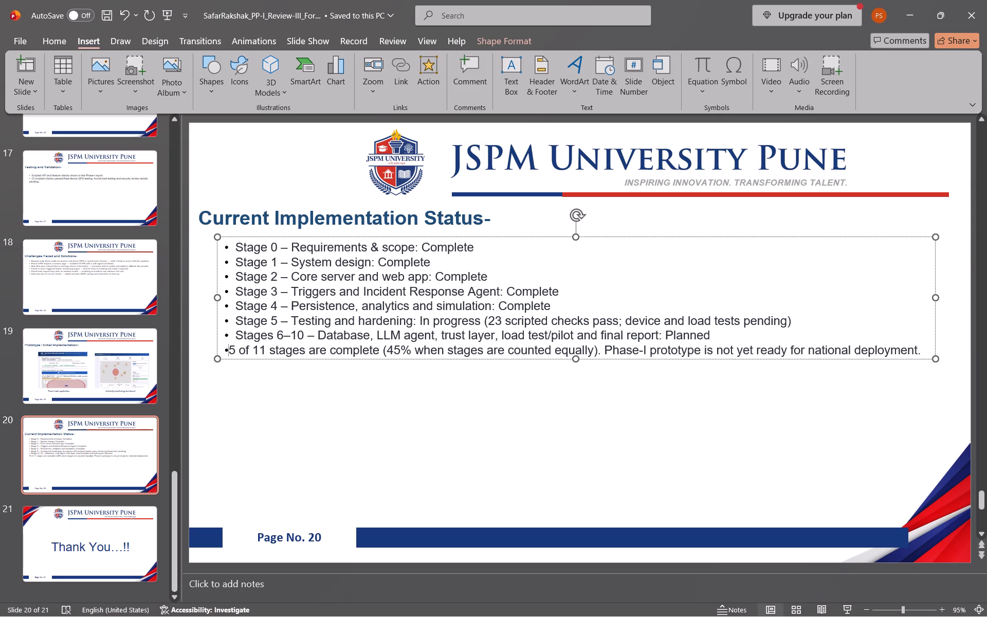
key(space)
key(space)
click(251, 386)
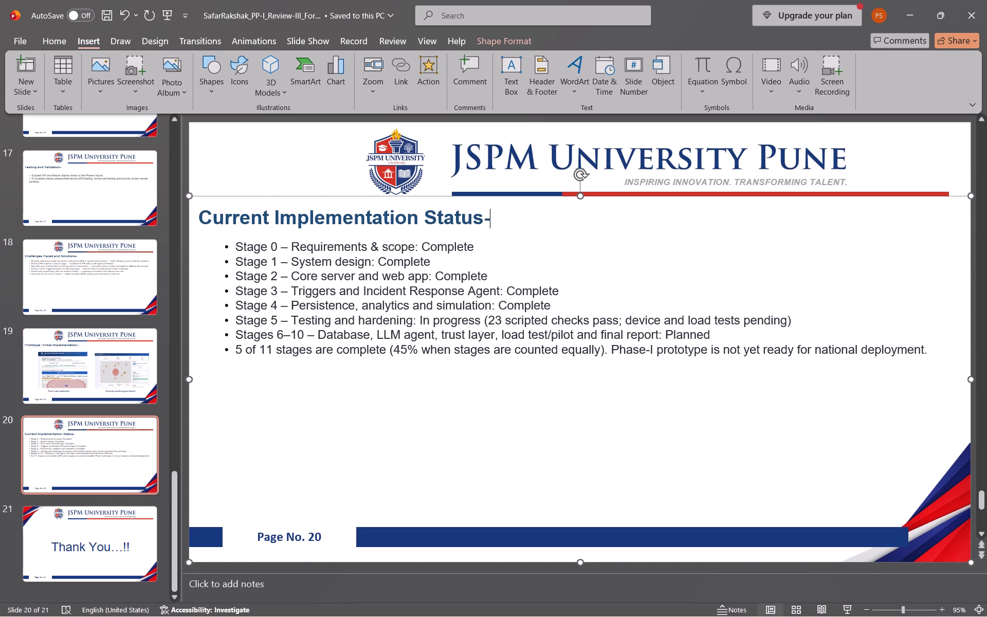
Review the deck backwards from the Thank You slide to the Objectives slide, checking layout and bullet spacing.
click(90, 540)
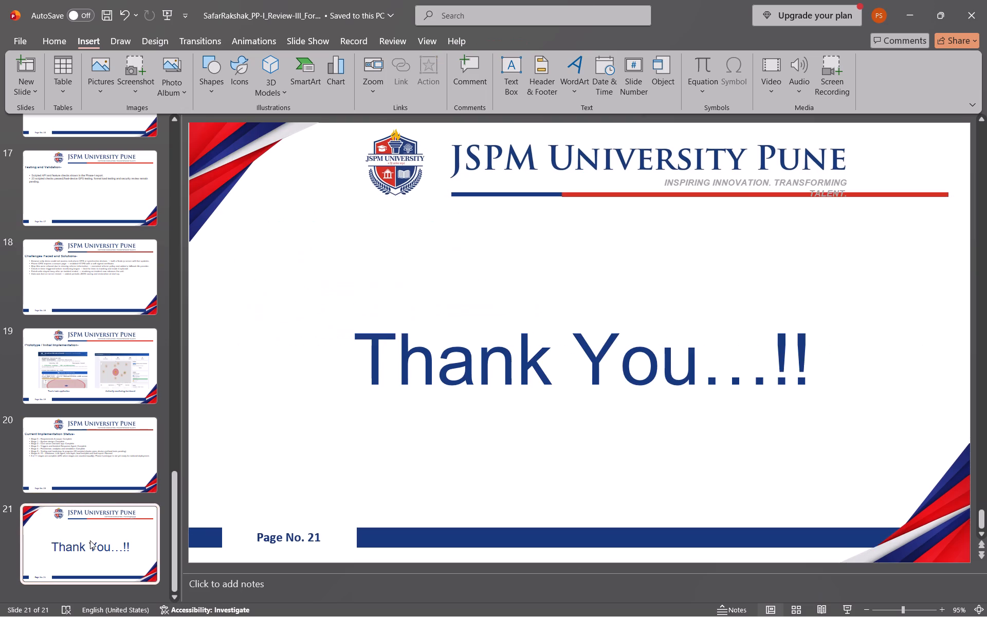
key(Up)
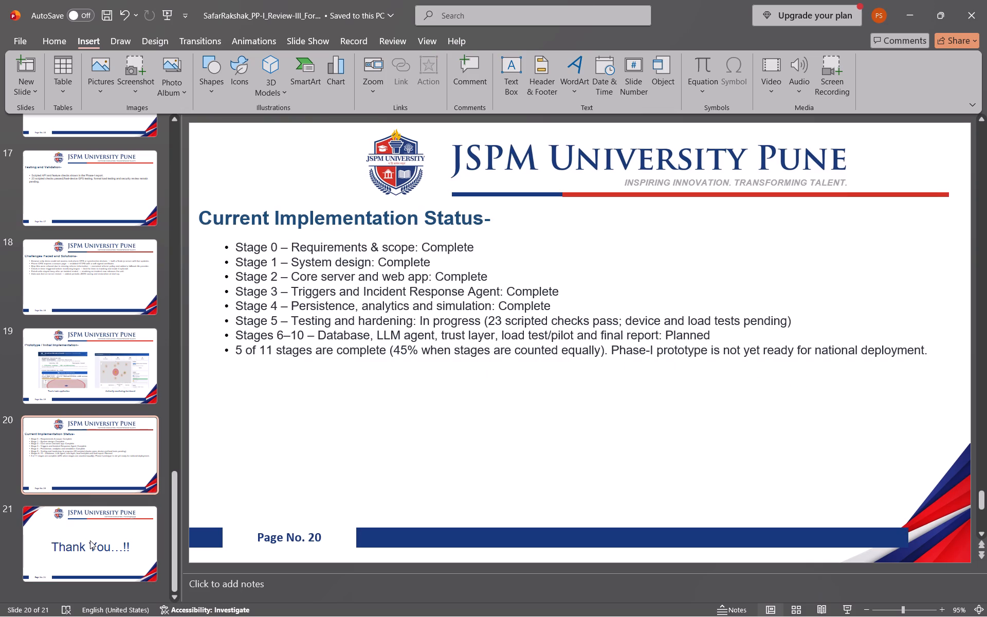
key(Up)
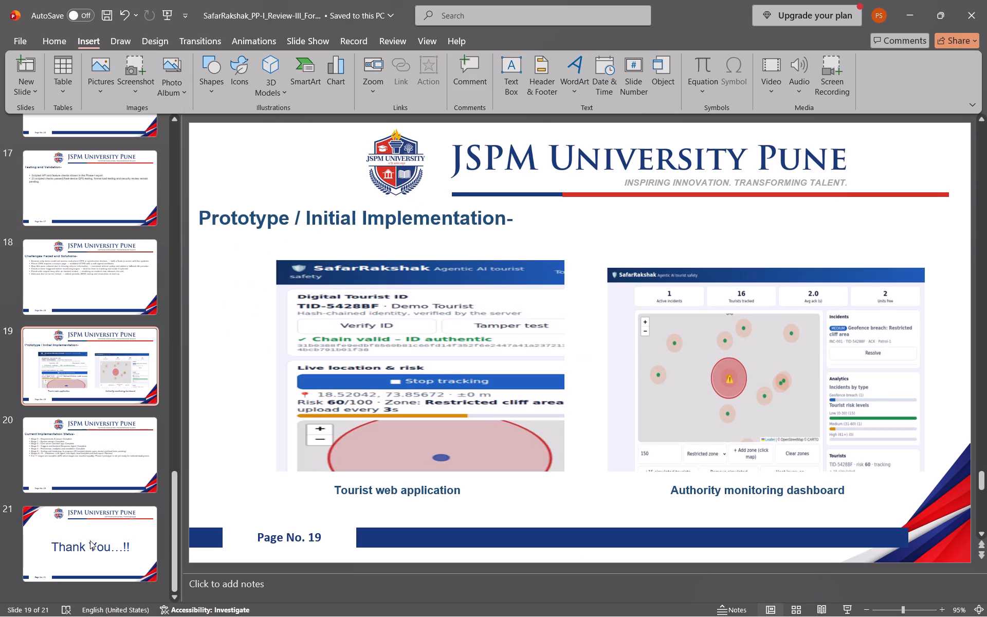
key(Up)
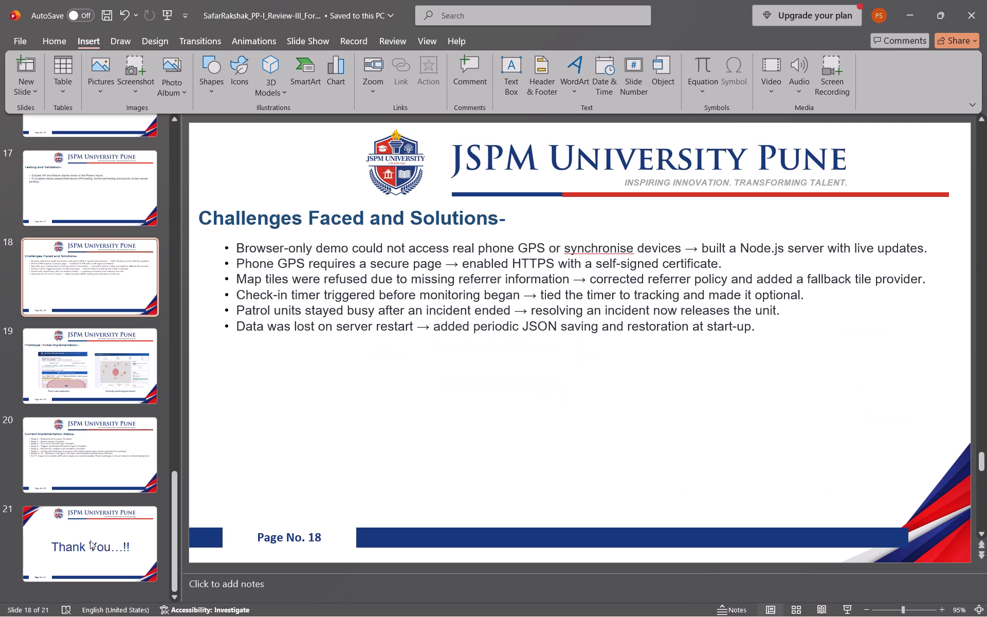
key(Up)
key(Up)
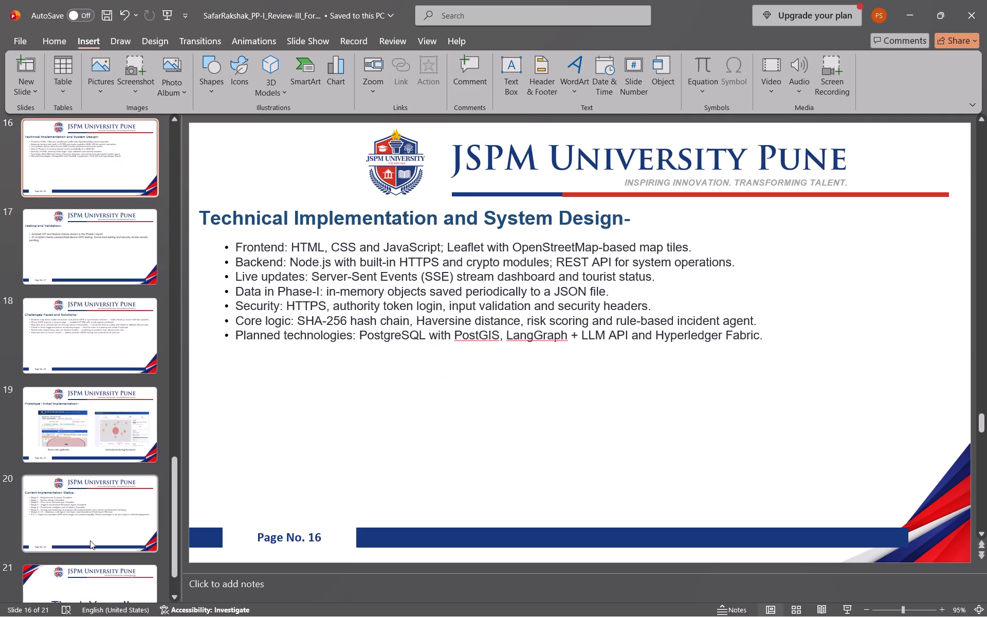
key(Up)
key(Up)
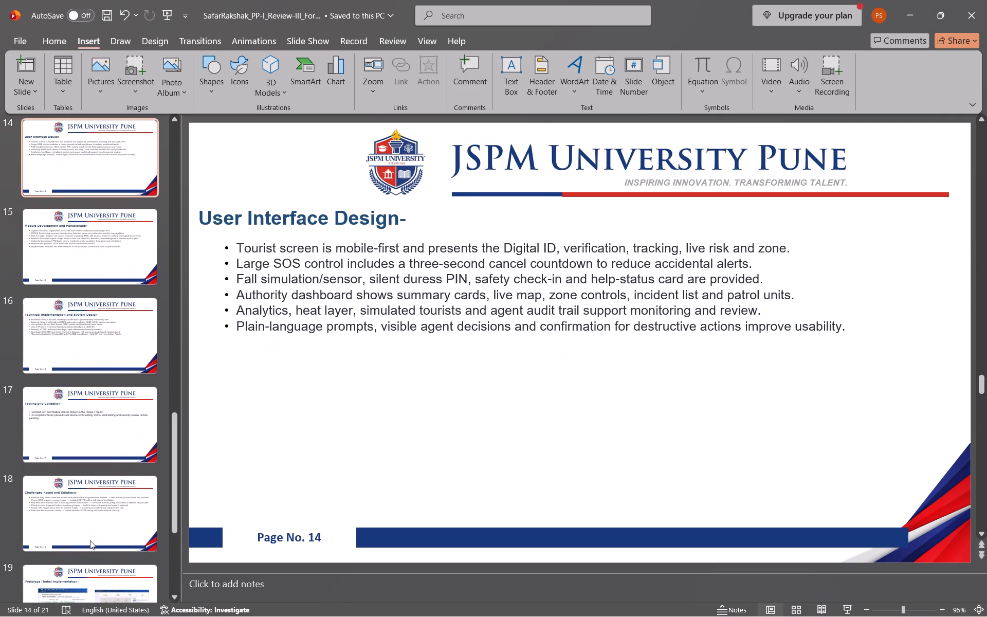
key(Up)
key(Up)
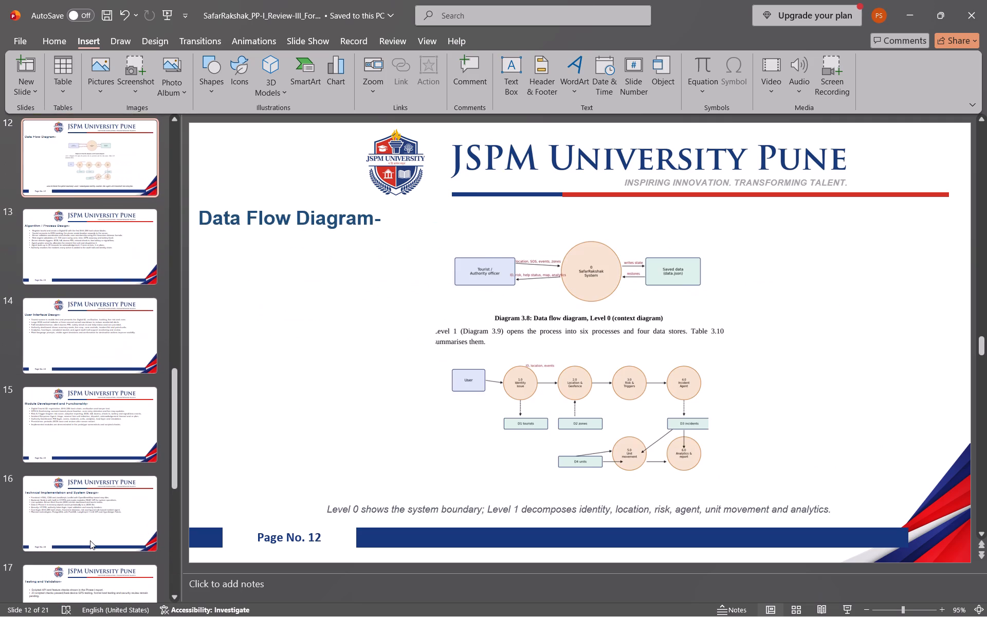
key(Up)
key(Up)
key(Up)
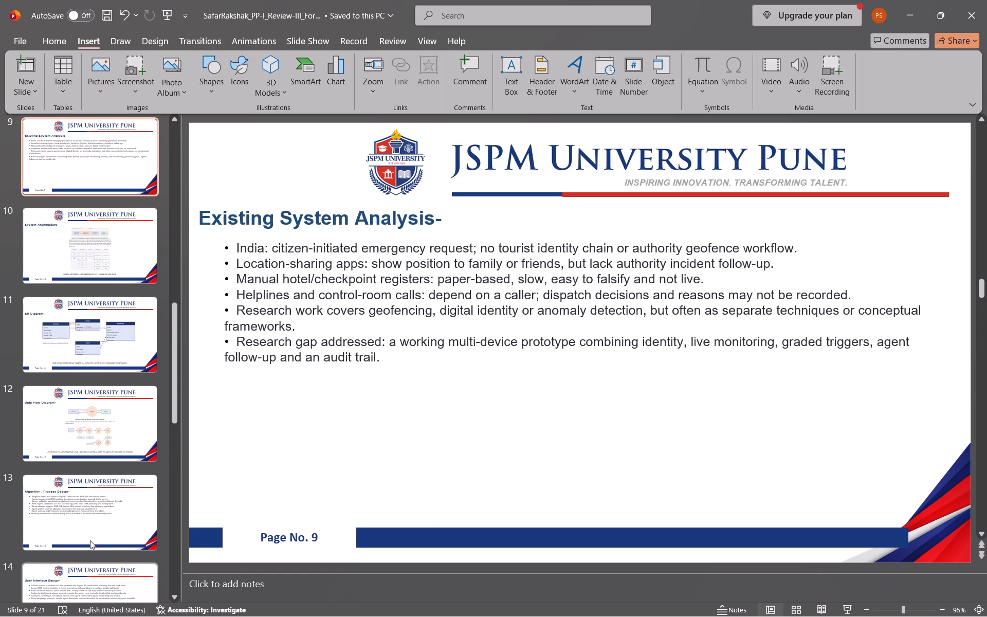
key(Up)
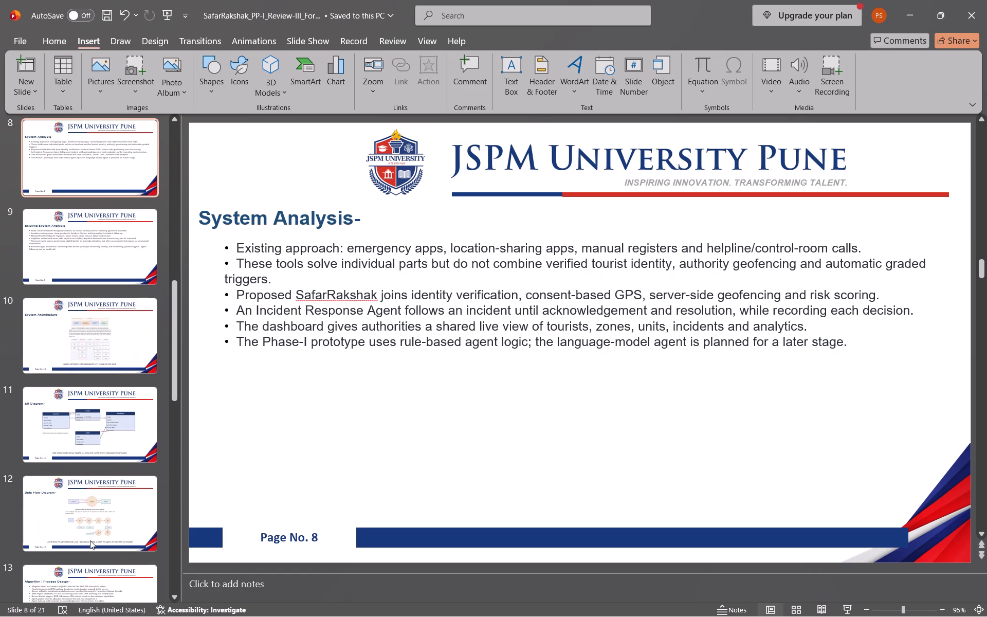
key(Up)
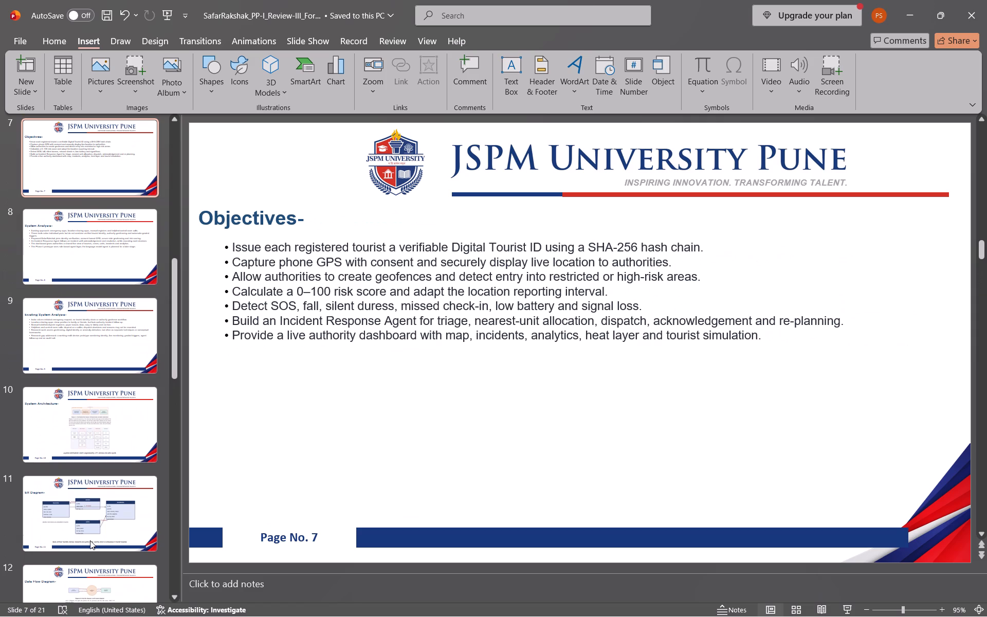
On the Objectives slide, add a space after the bullet of the first four points, "Issue each registered tourist" through "Calculate a 0–100 risk score".
click(267, 328)
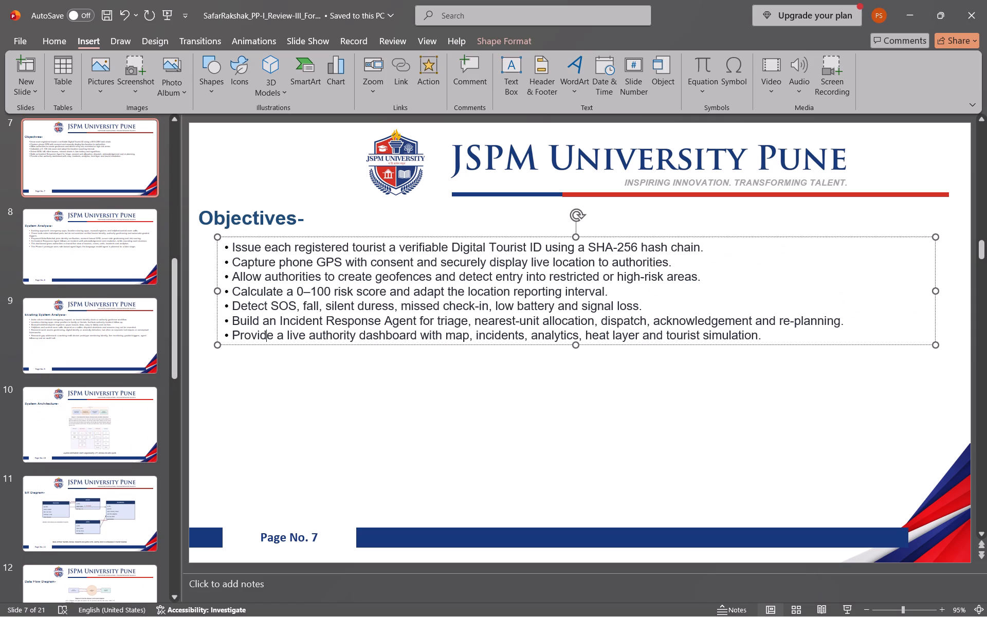
click(231, 248)
key(space)
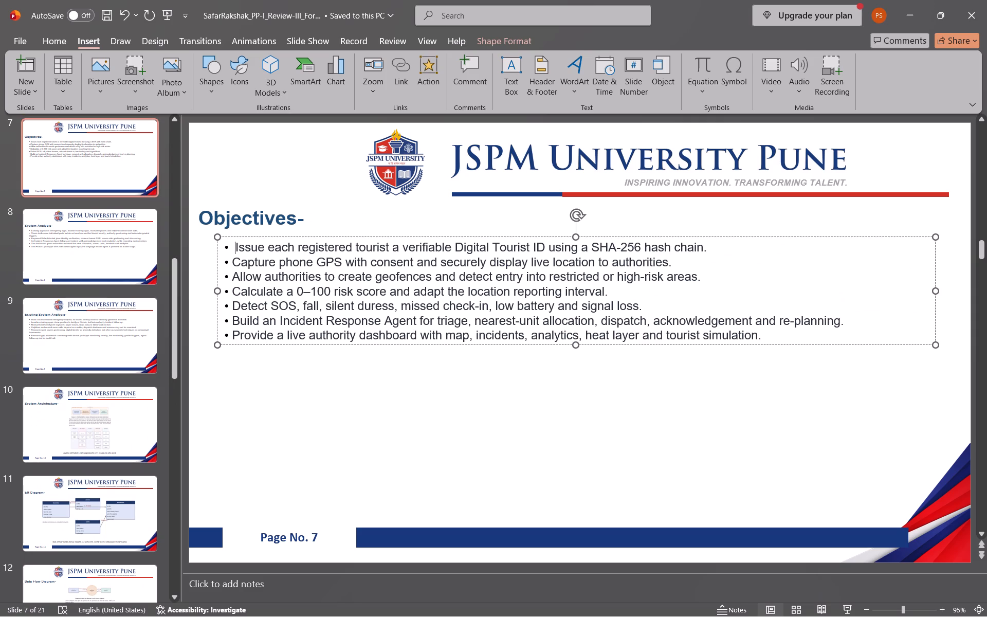
key(Down)
key(space)
key(Down)
key(space)
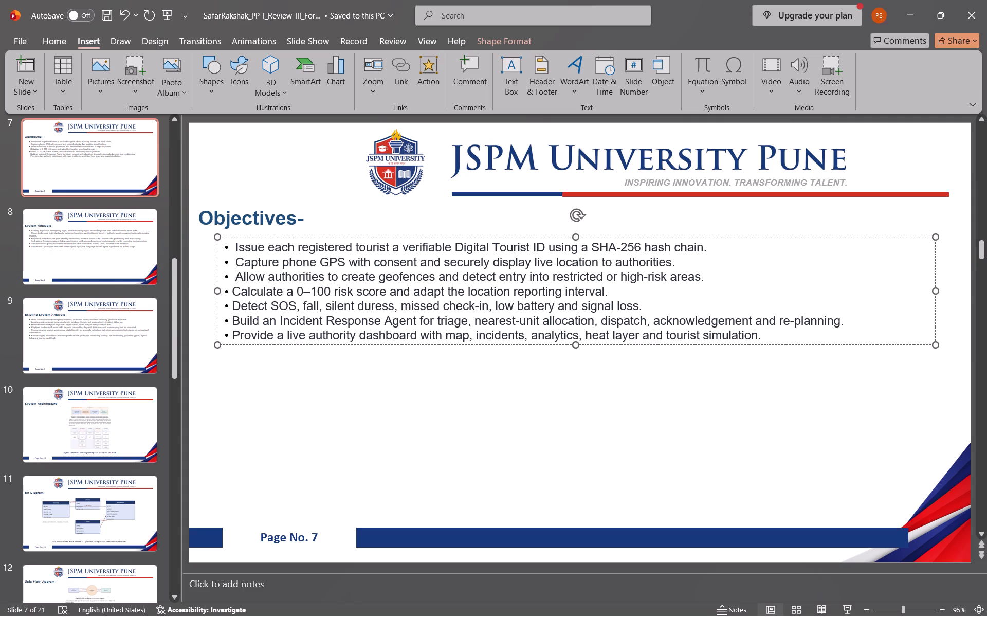
key(Down)
key(space)
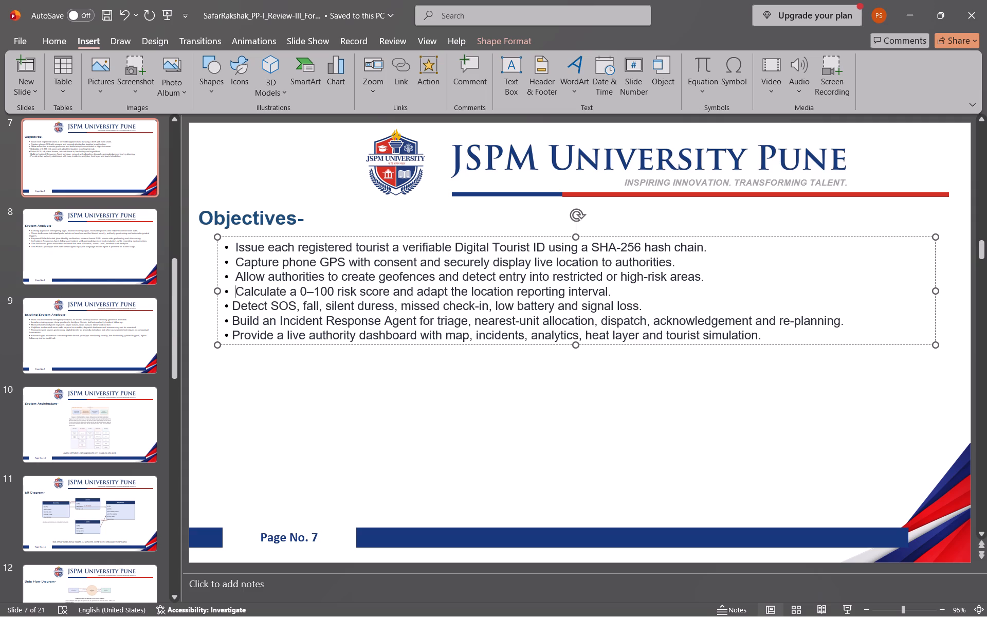
Add a space after the bullet of the last three Objectives points, "Detect SOS", "Build an Incident Response Agent" and "Provide a live authority dashboard".
key(Down)
key(space)
key(Down)
key(space)
key(Down)
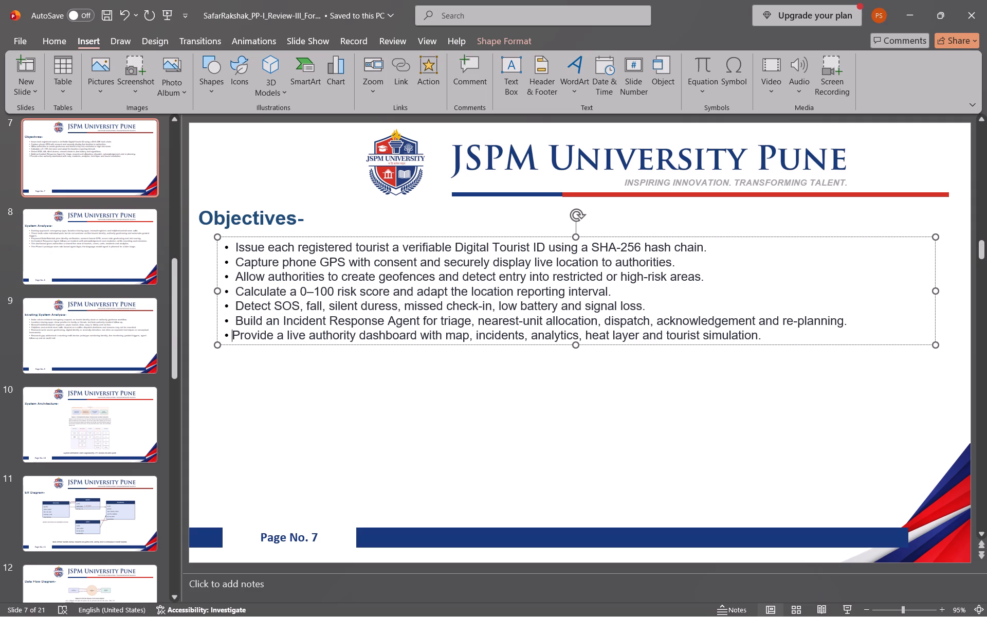
key(space)
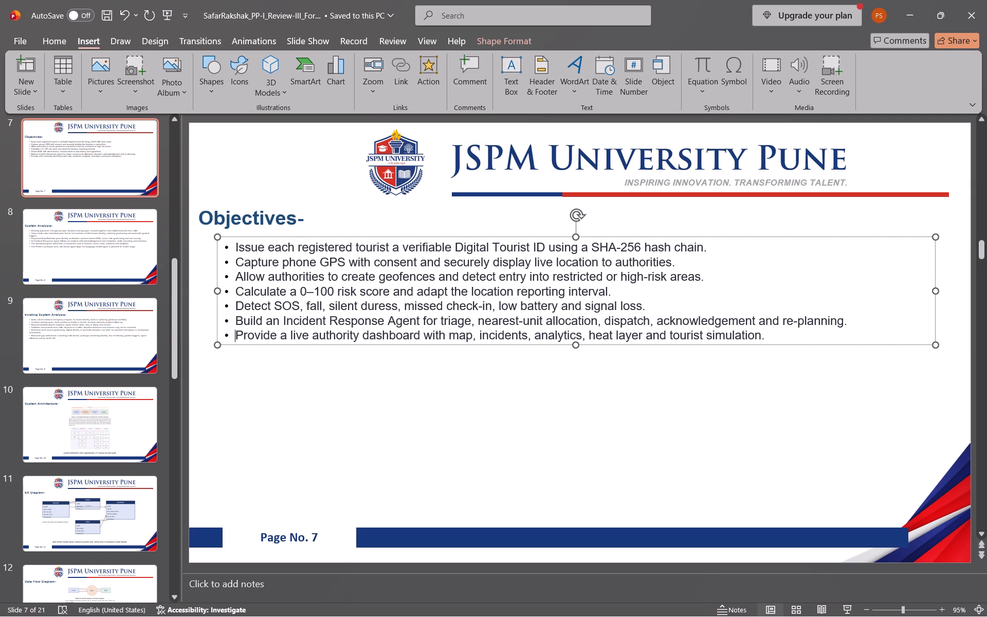
On the Problem Statement slide, add a space after the bullet of the "Tourist safety", "Manual identity registers" and "Authorities lack a live view" points.
scroll(145, 177, up, 1)
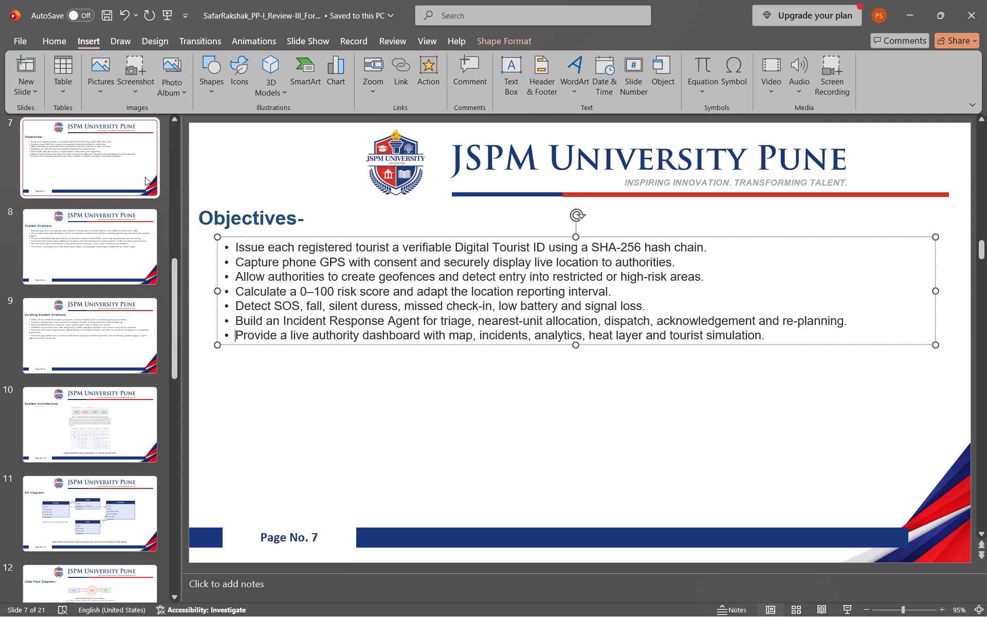
scroll(145, 177, up, 1)
key(Up)
scroll(159, 192, up, 1)
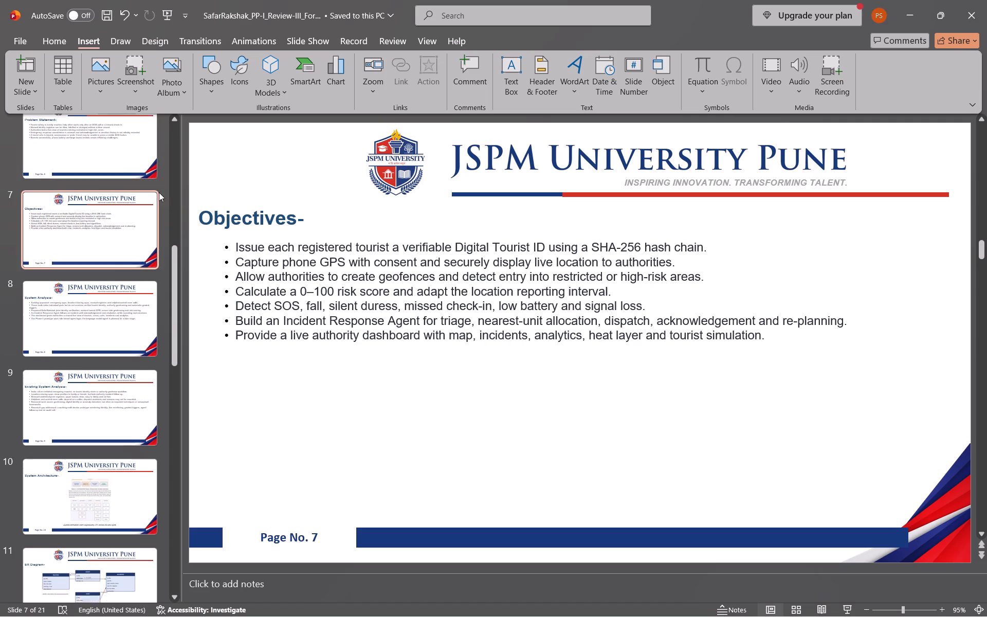
scroll(159, 192, up, 1)
click(103, 161)
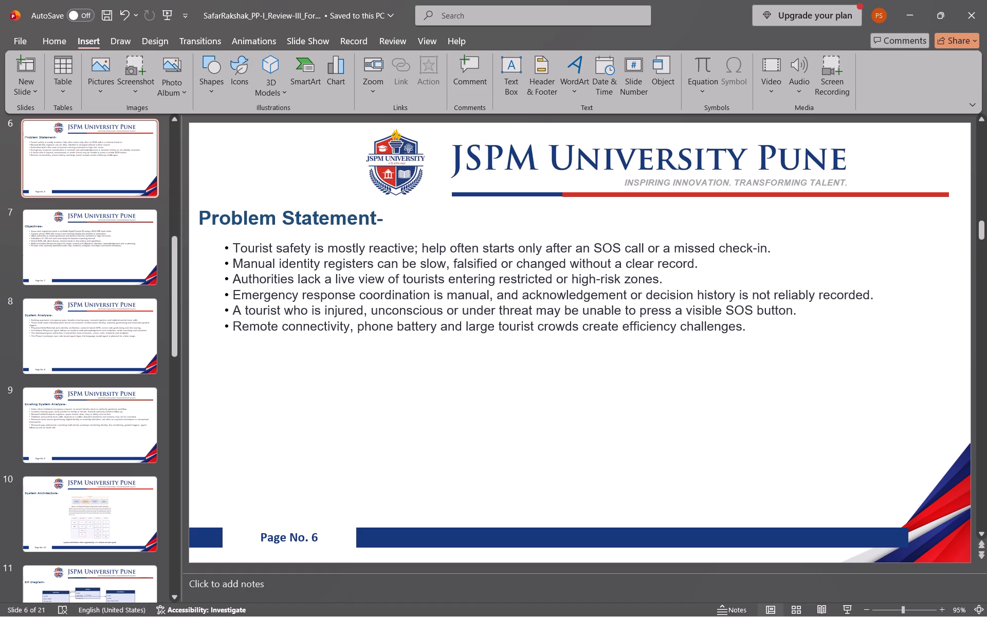
click(238, 253)
click(233, 250)
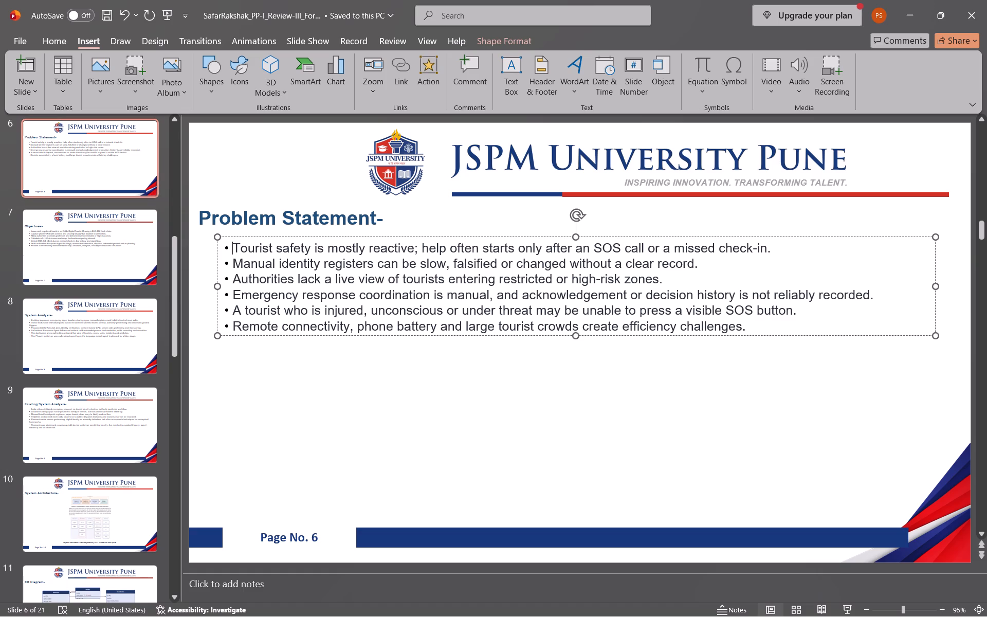
key(space)
key(Down)
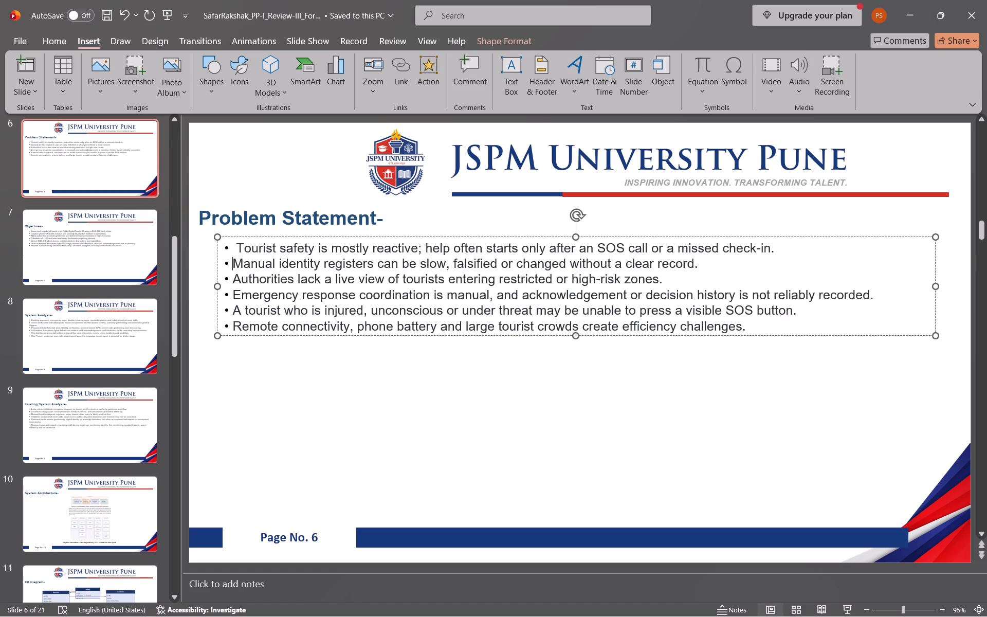
key(space)
key(Down)
key(space)
Add a space after the bullet of the "Emergency response coordination", "A tourist who is injured" and "Remote connectivity" points.
key(Down)
key(space)
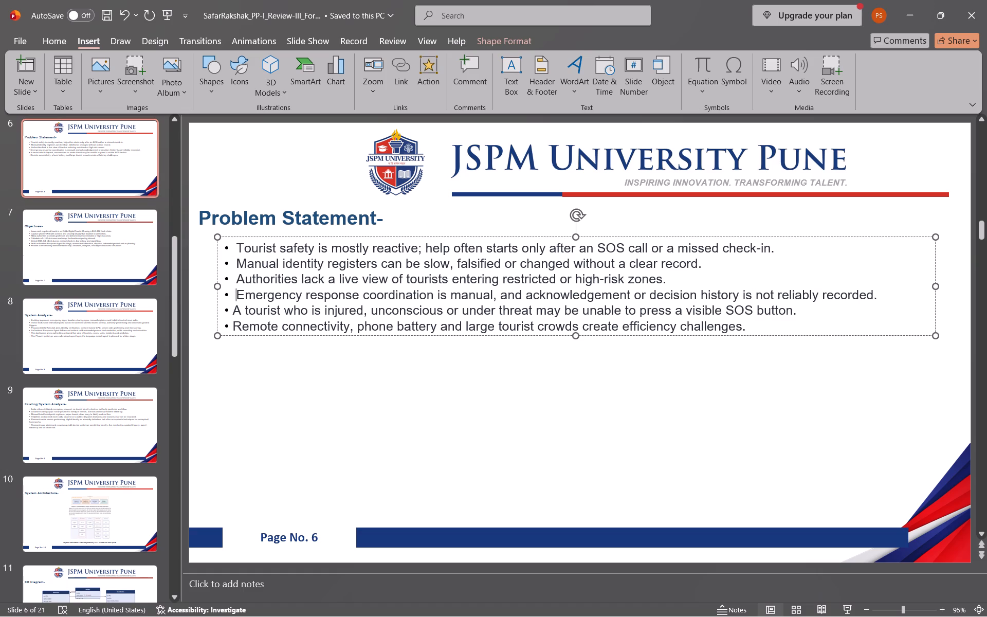
key(Down)
key(space)
key(Down)
key(space)
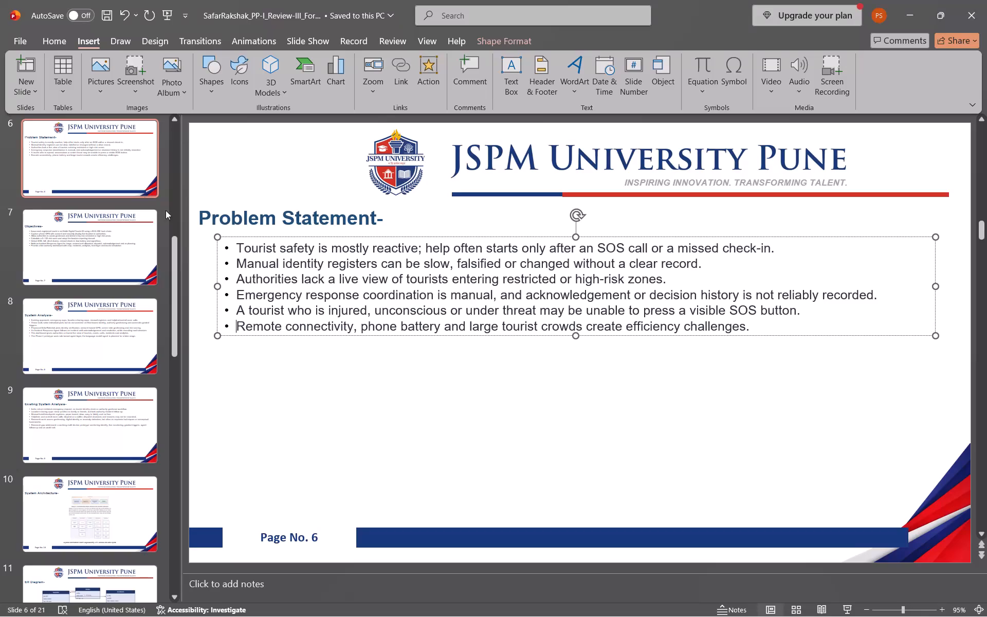
On slide 5, copy "SafarRakshak" from the title and insert it before "Agentic AI-Based Smart Tourist Safety Monitoring" in the first bullet.
click(116, 170)
click(98, 247)
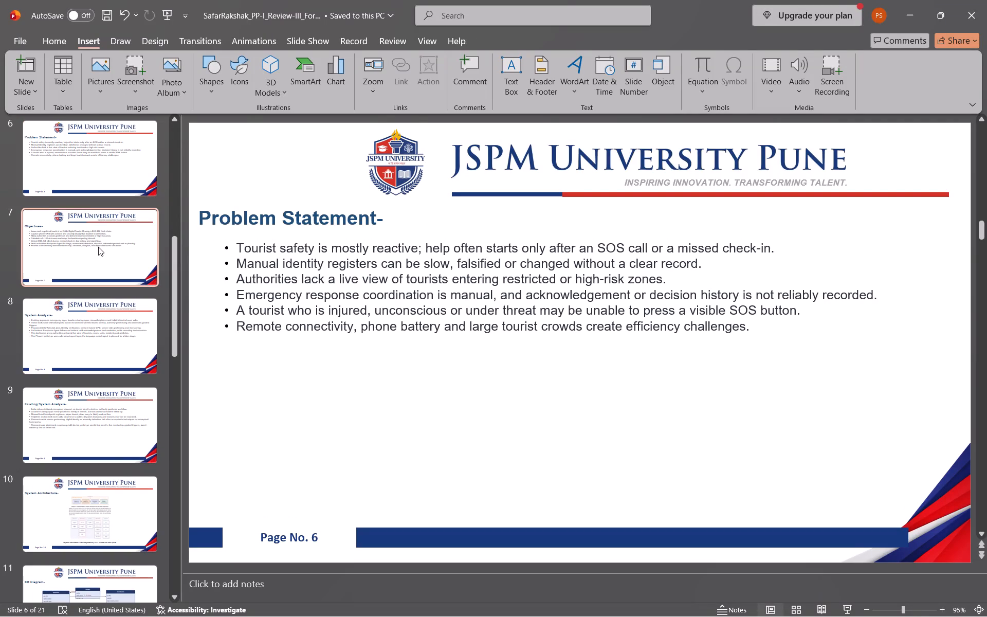
scroll(98, 247, up, 1)
click(98, 247)
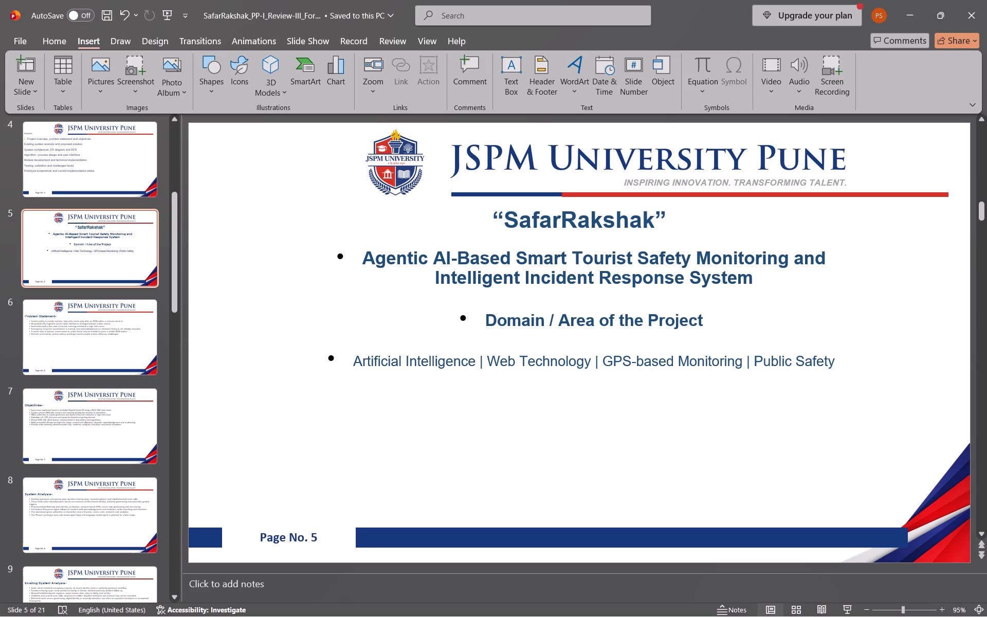
drag(504, 219, 597, 231)
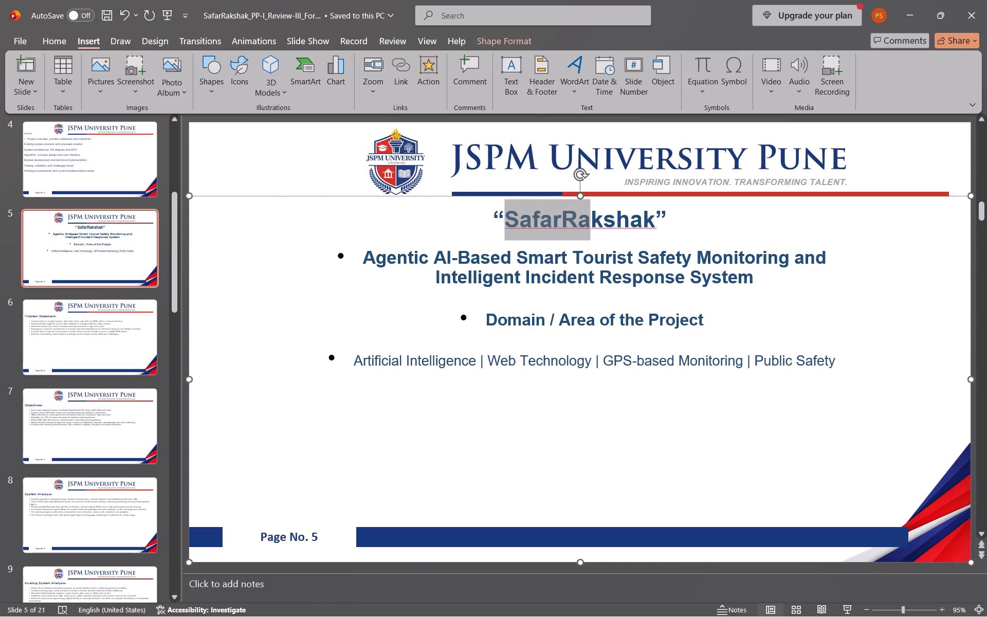
drag(597, 231, 655, 236)
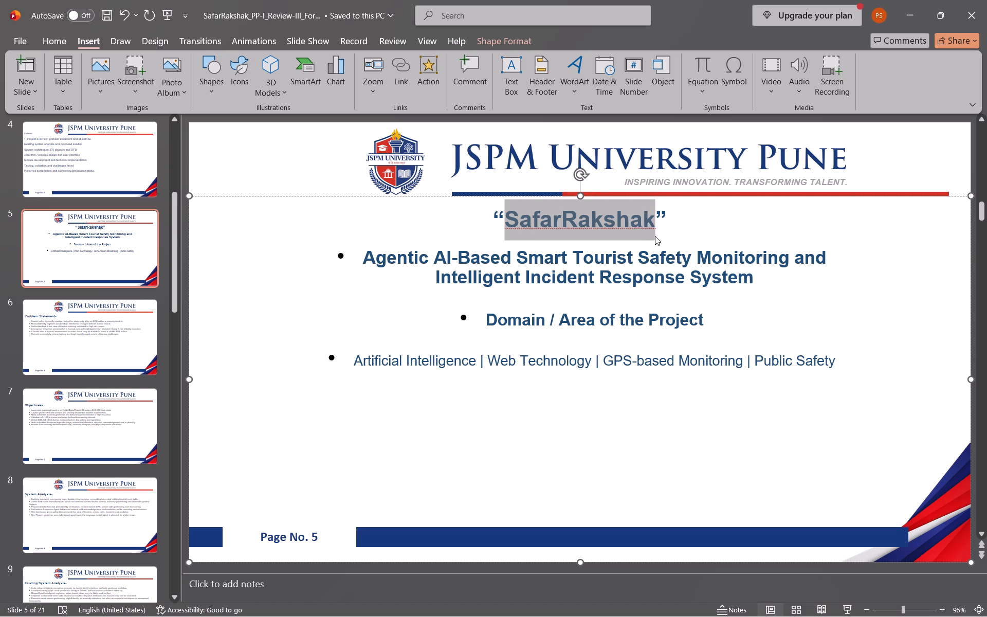
key(ctrl+c)
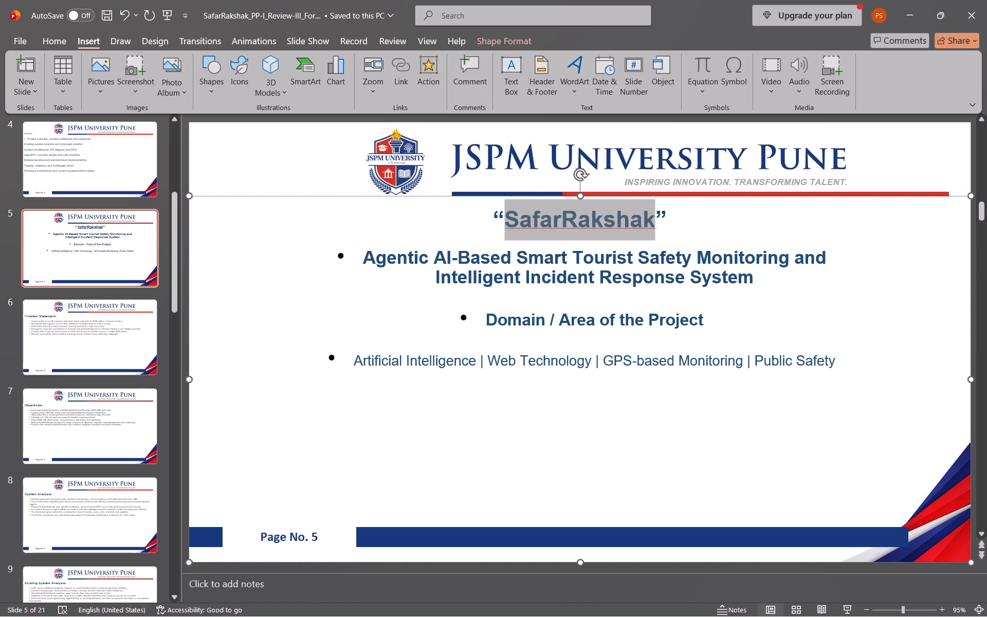
click(349, 249)
click(349, 249)
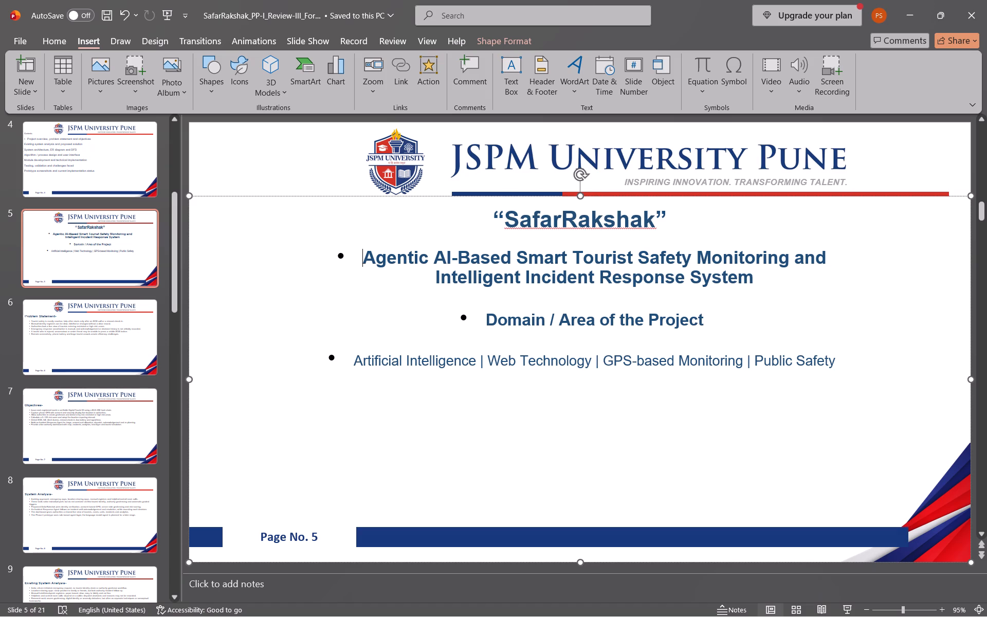
key(ctrl+v)
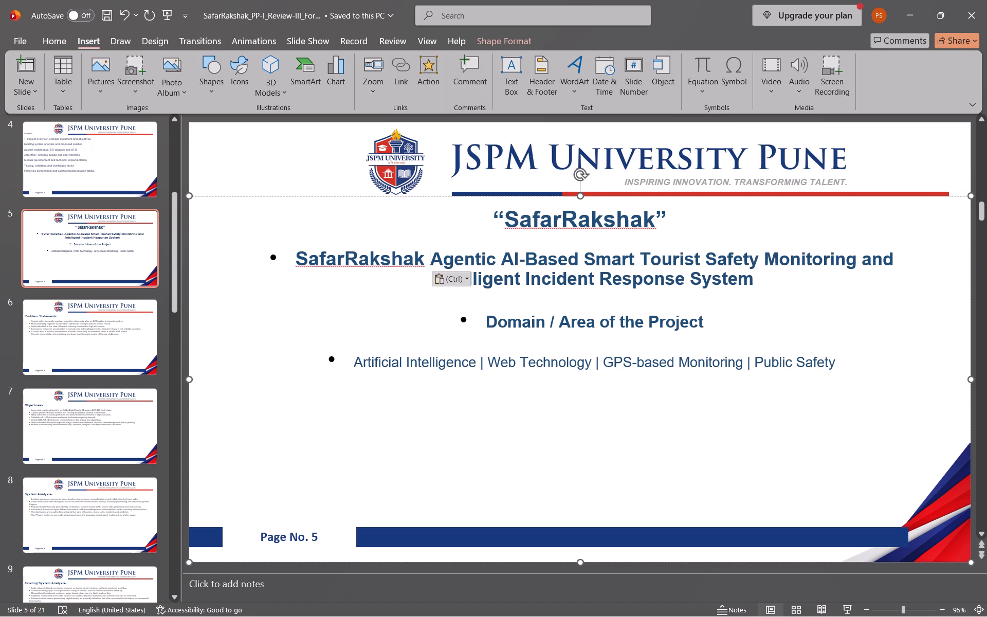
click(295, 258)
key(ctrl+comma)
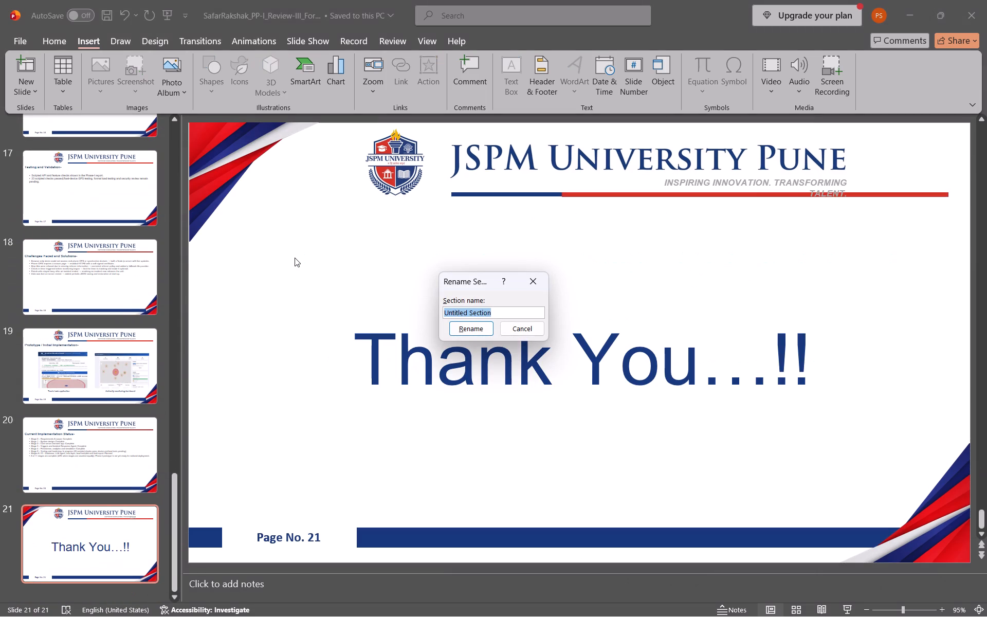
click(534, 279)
Return to the first slide and review the opening slides of the deck through to the Contents slide.
key(Up)
key(Up)
key(Up)
key(Up)
key(Up)
key(Up)
key(Up)
key(Up)
key(Up)
key(Up)
key(Up)
key(Up)
key(Up)
key(Up)
key(Up)
key(Up)
key(Up)
key(Up)
key(Up)
key(Up)
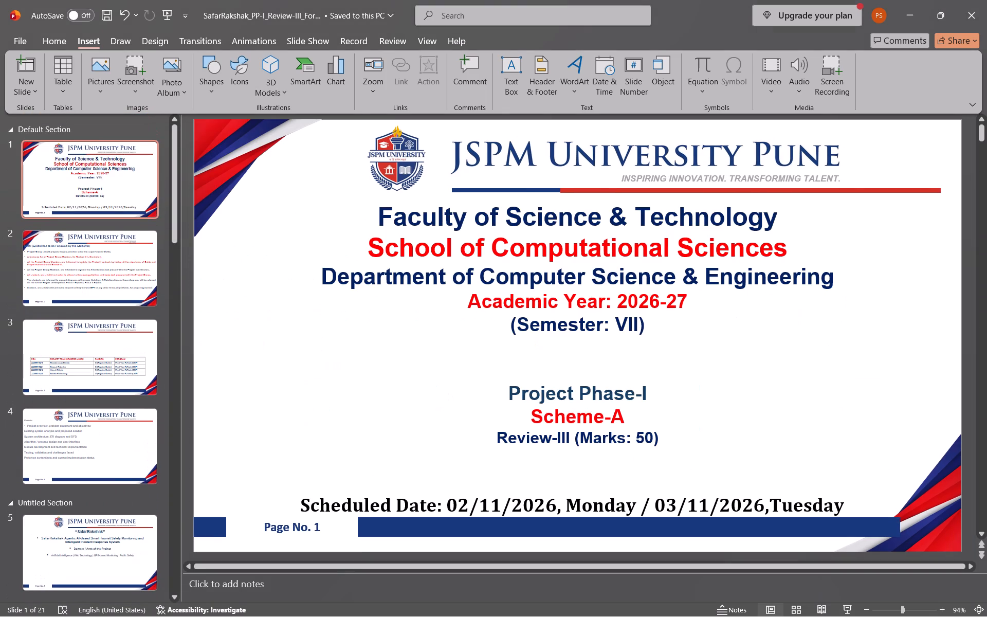
key(Down)
key(Down)
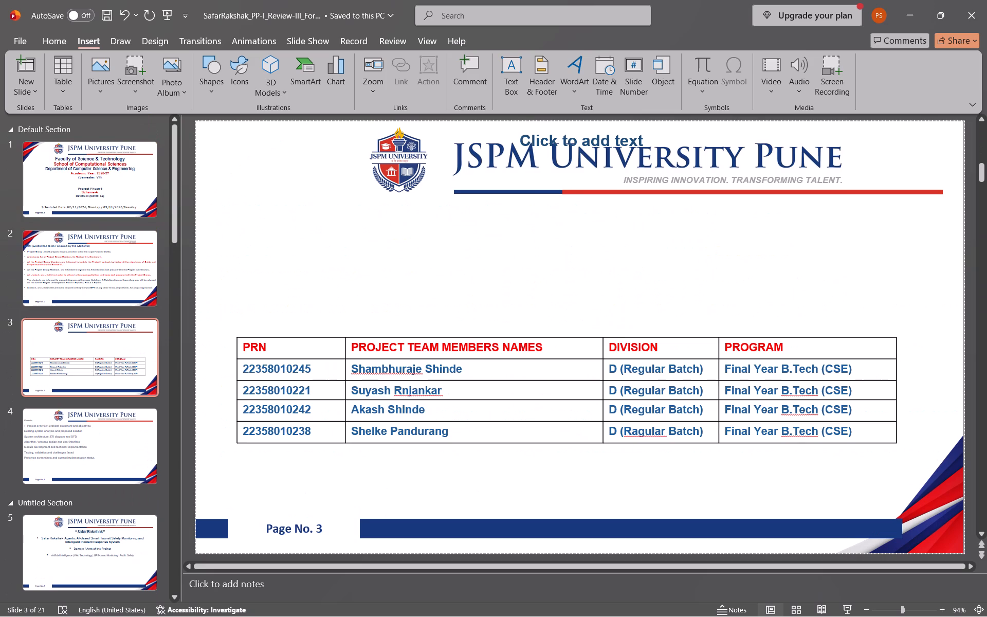
key(Down)
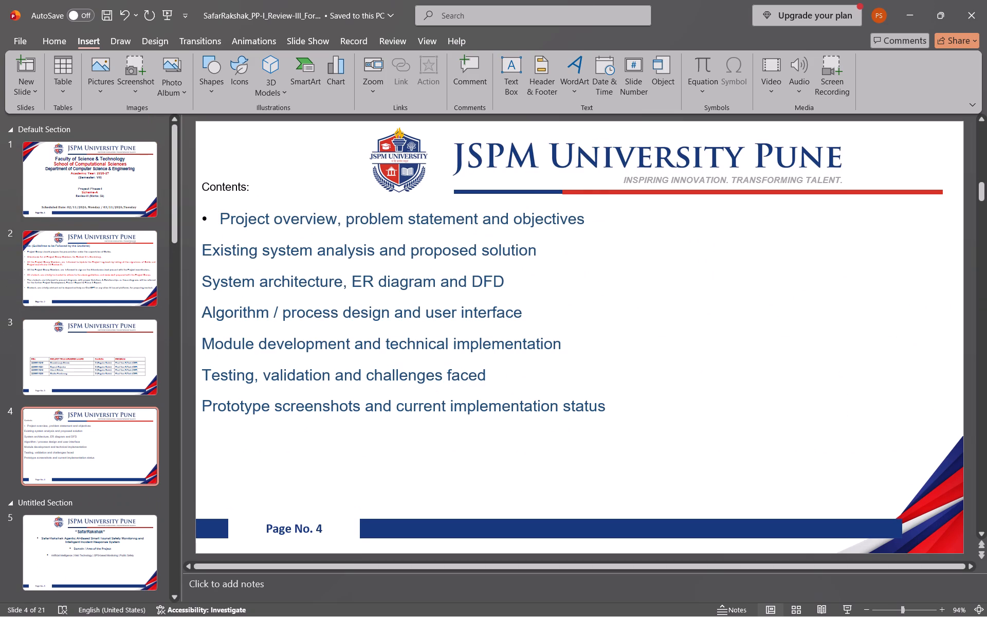
key(Up)
key(Down)
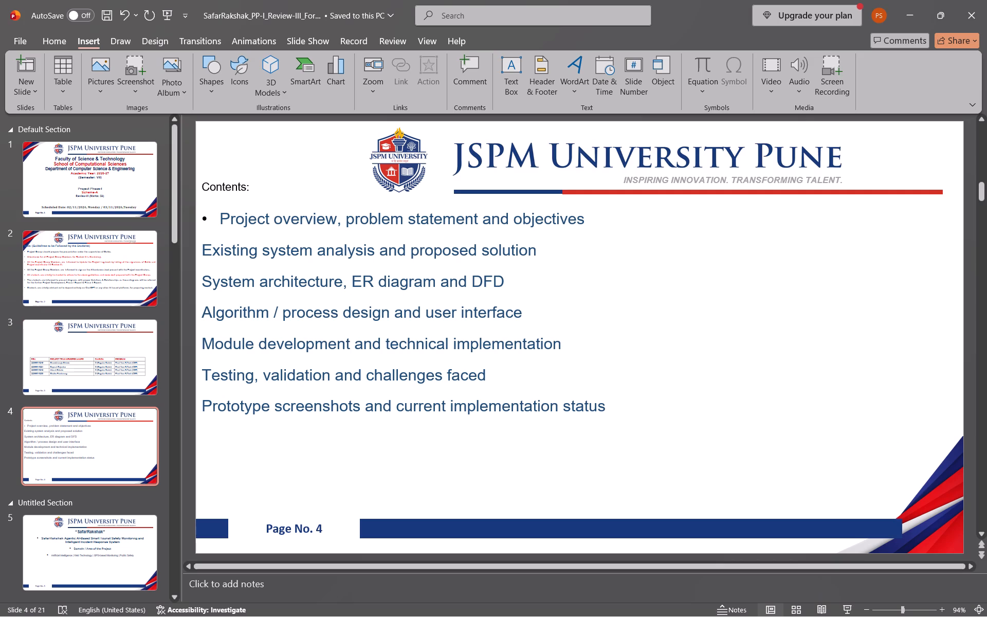
On slide 4, nudge the "Contents:" heading slightly right and down from its original spot.
drag(251, 186, 247, 187)
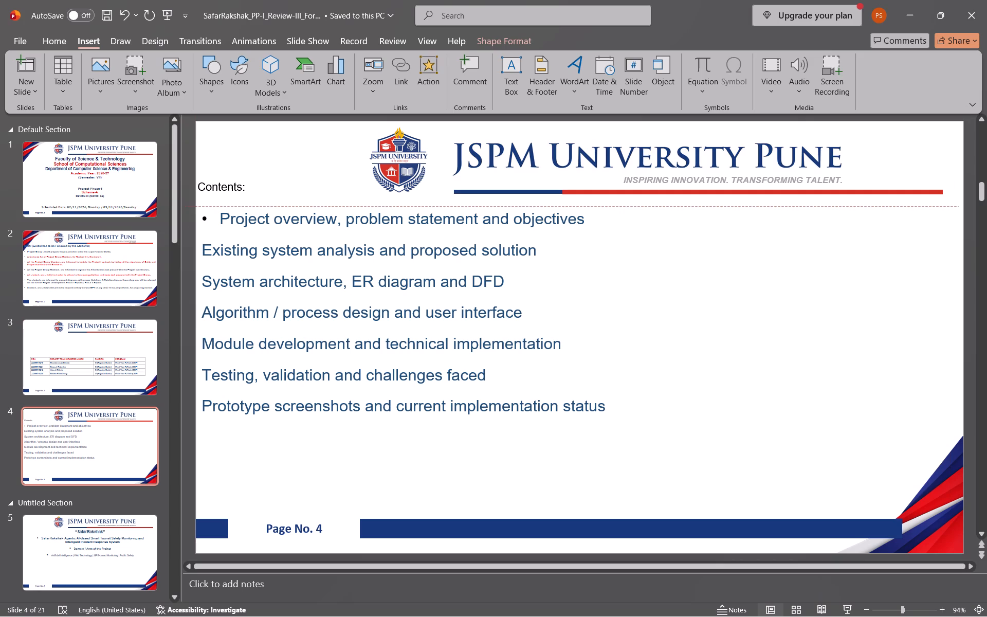
drag(247, 187, 254, 195)
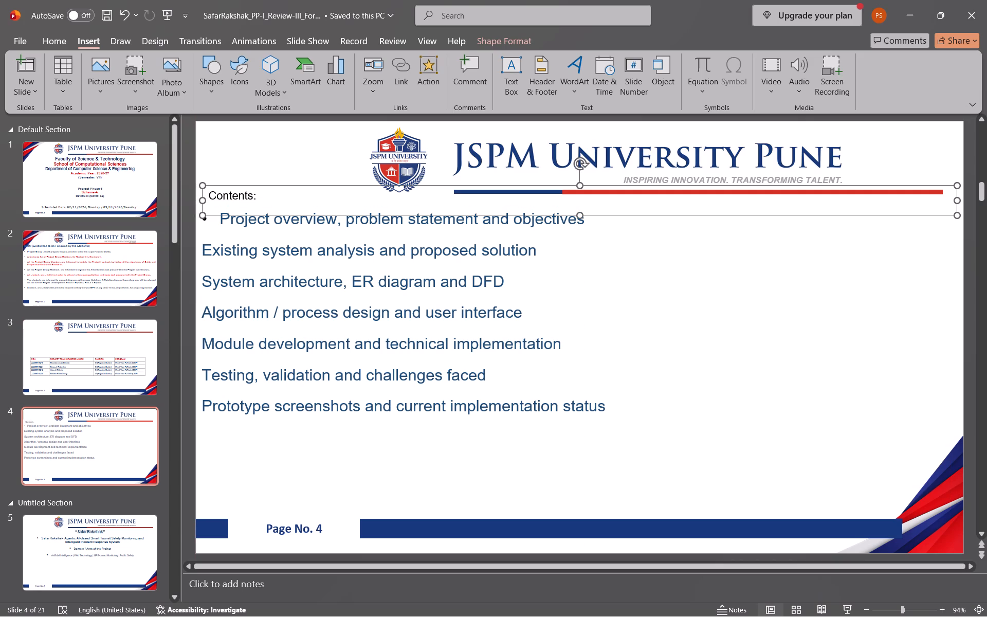
click(268, 270)
drag(268, 270, 284, 282)
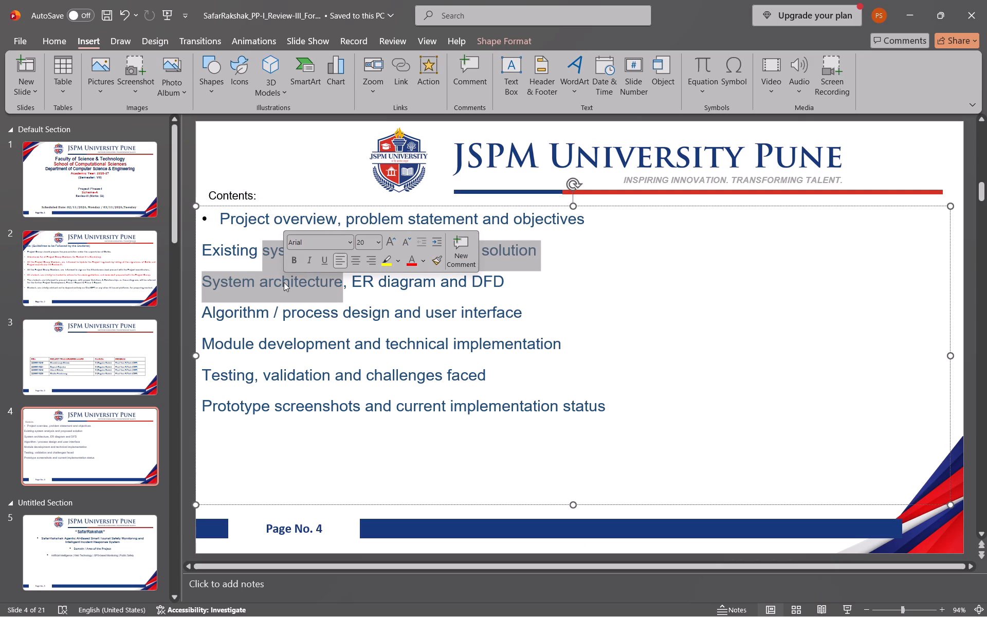
drag(434, 201, 447, 210)
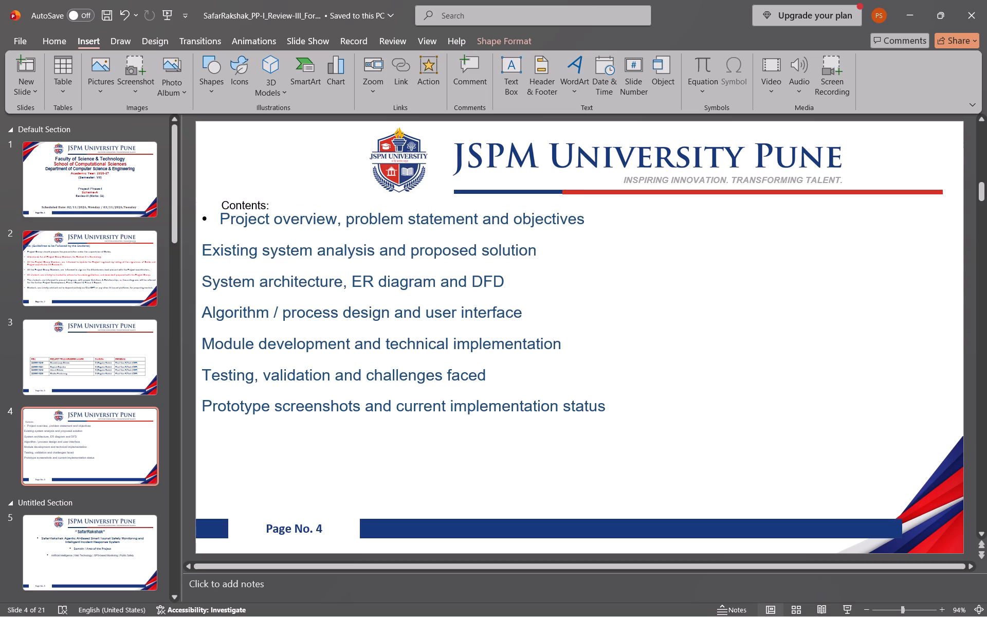
drag(447, 210, 440, 199)
Move the contents list text box down and slightly right, leaving a gap beneath the university header for the heading.
double_click(429, 249)
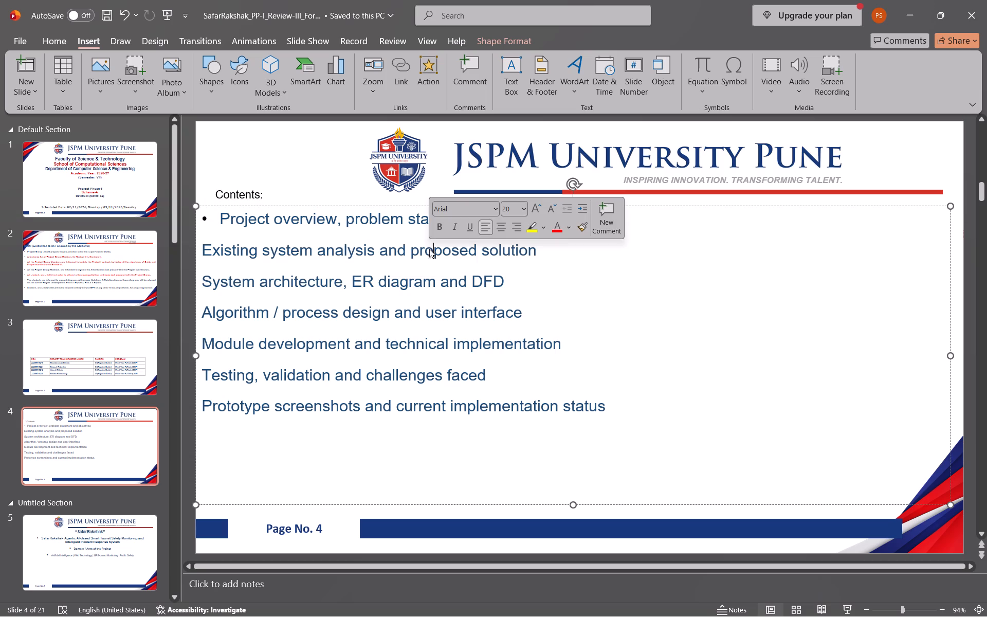
drag(571, 188, 573, 194)
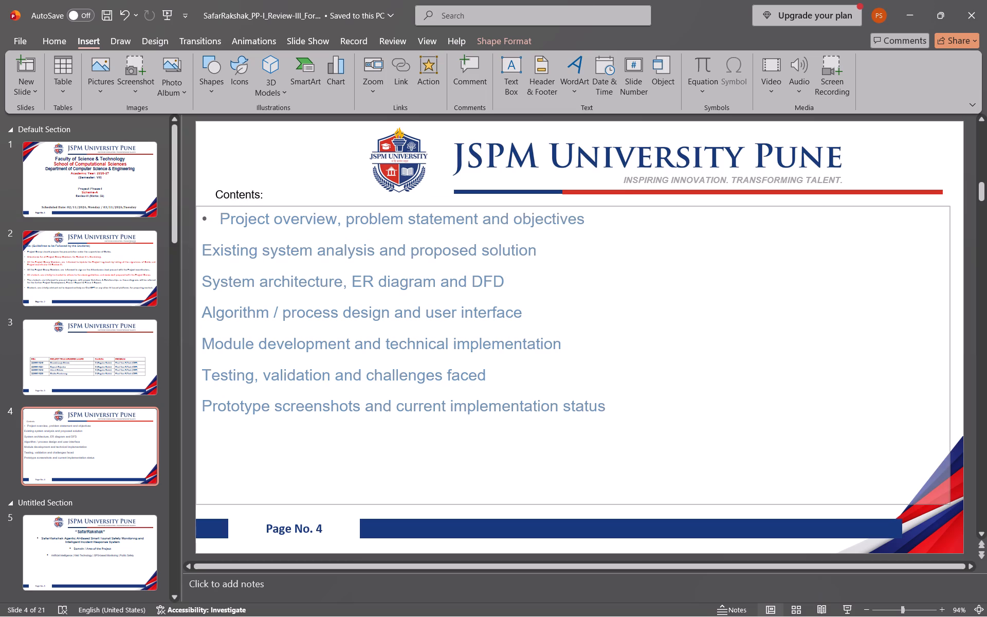
drag(573, 194, 569, 199)
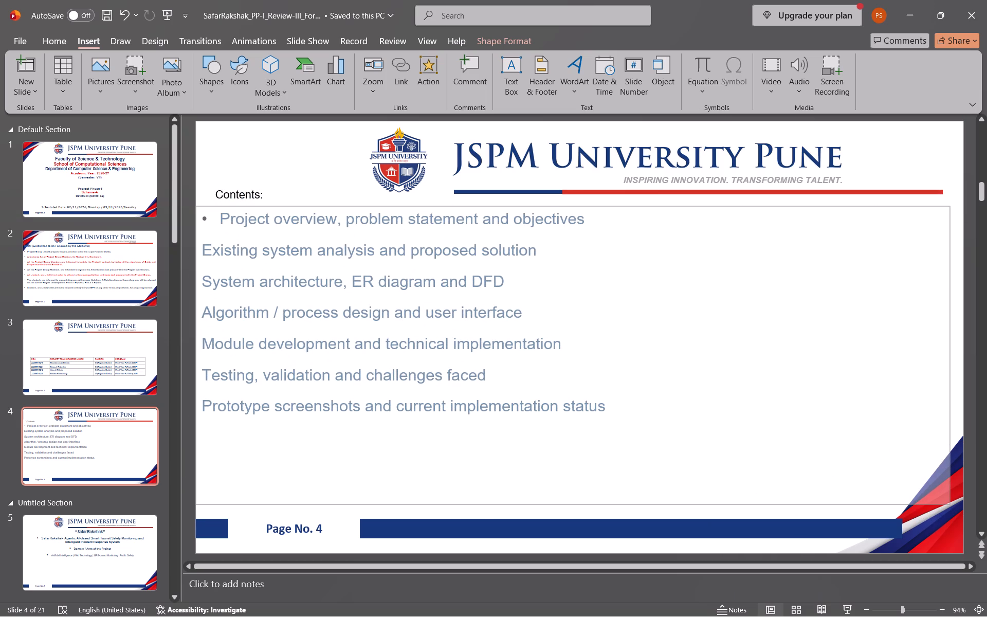
drag(569, 199, 568, 198)
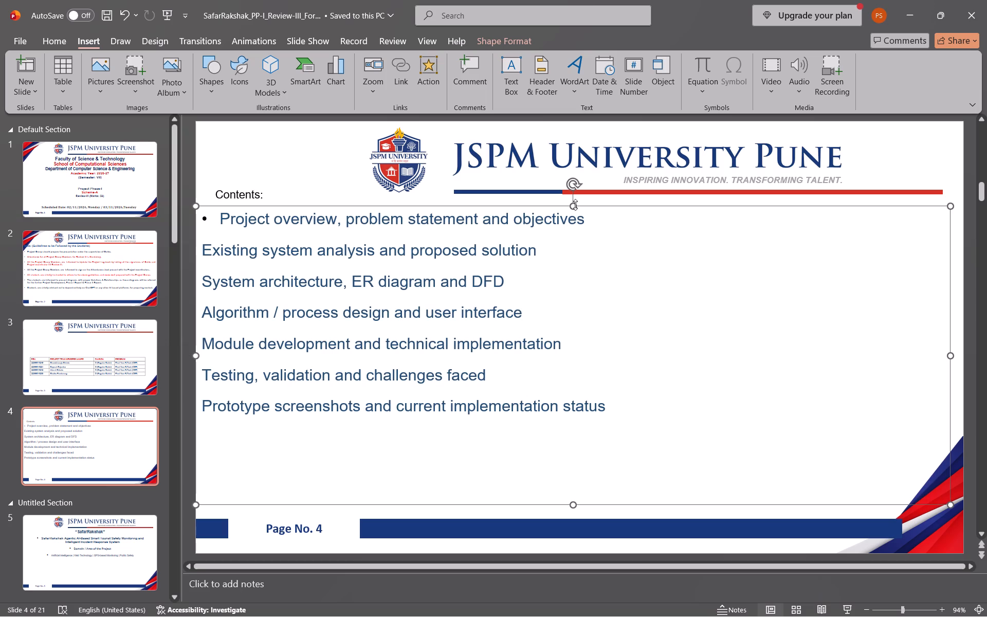
drag(574, 209, 578, 220)
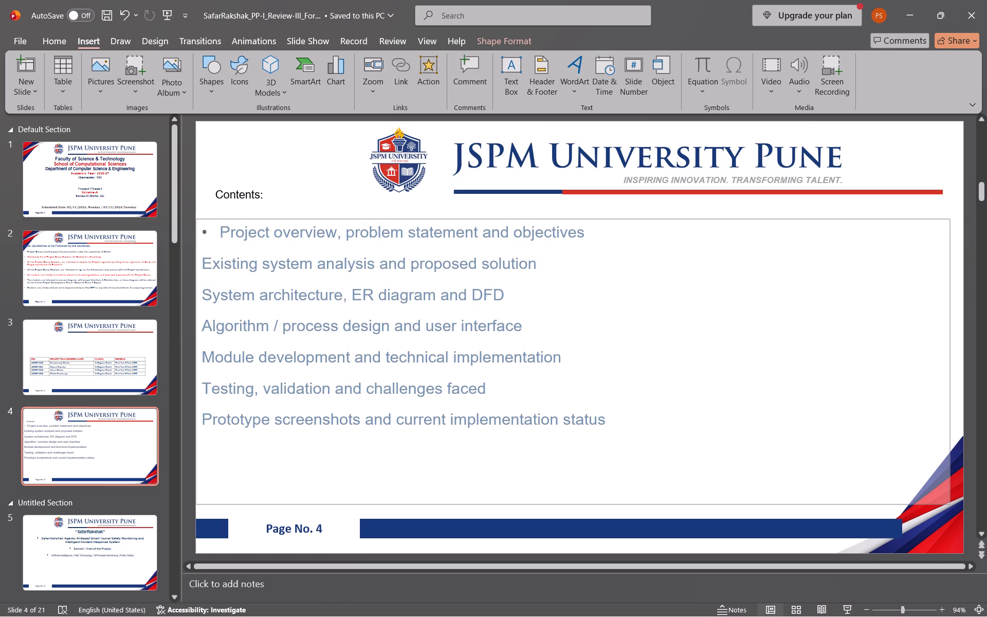
drag(578, 220, 600, 256)
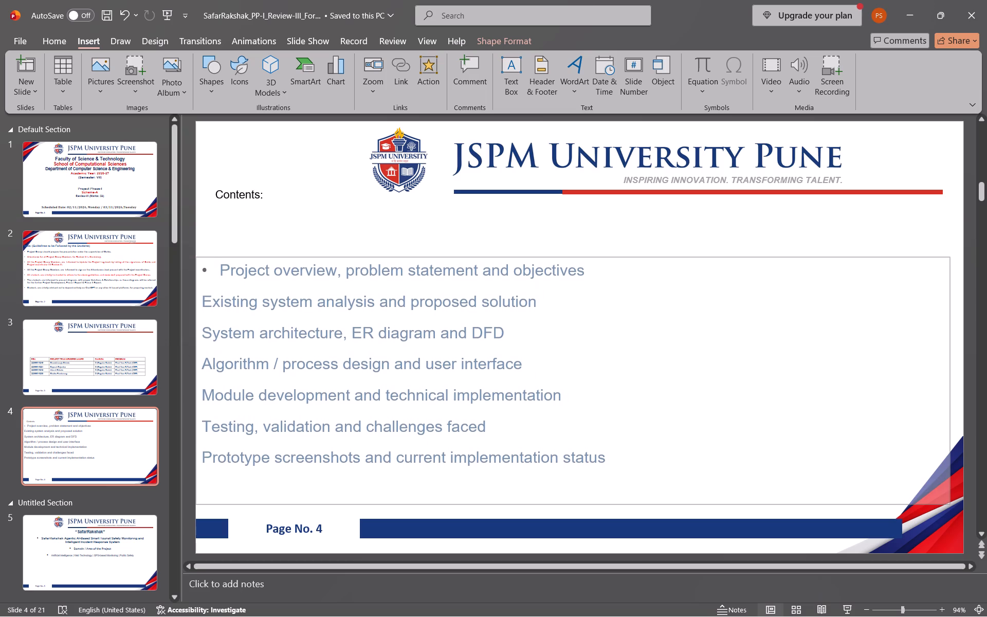
drag(600, 256, 600, 253)
drag(607, 228, 615, 258)
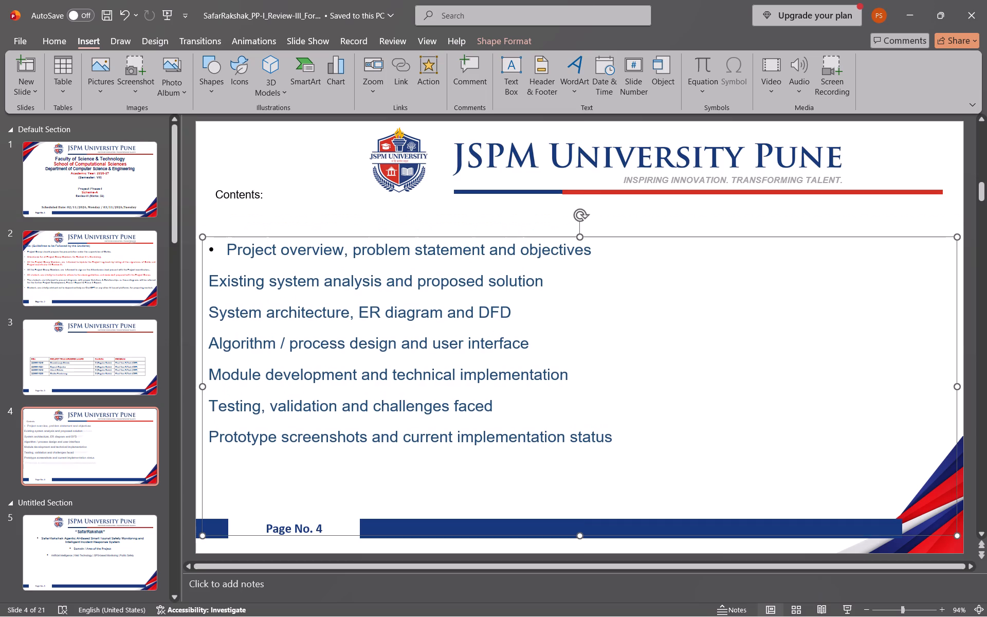
drag(579, 214, 576, 214)
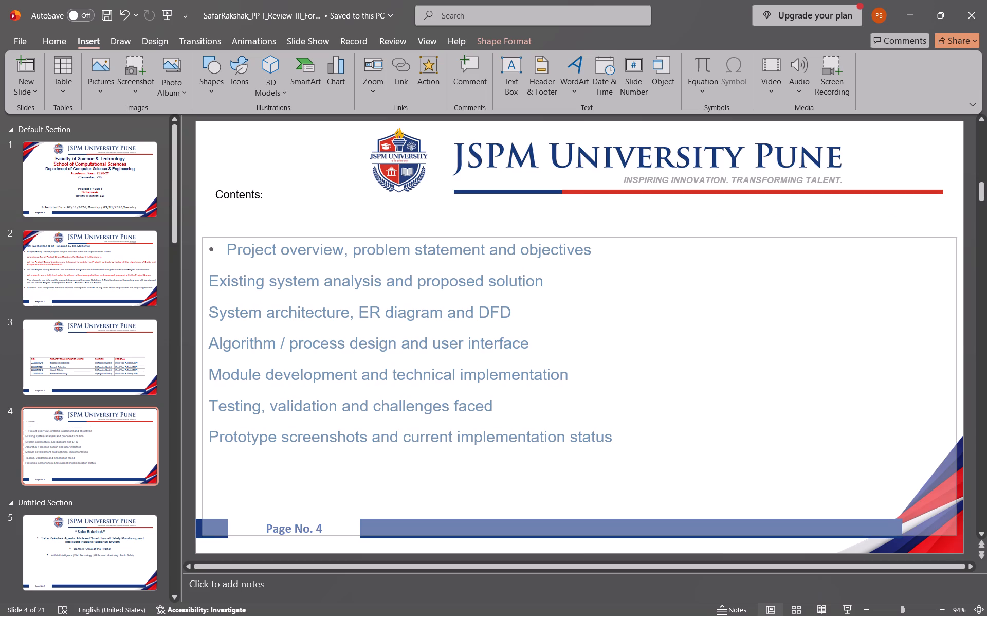
drag(576, 214, 583, 216)
Move the "Contents:" heading straight down so it sits just above the contents list.
click(425, 181)
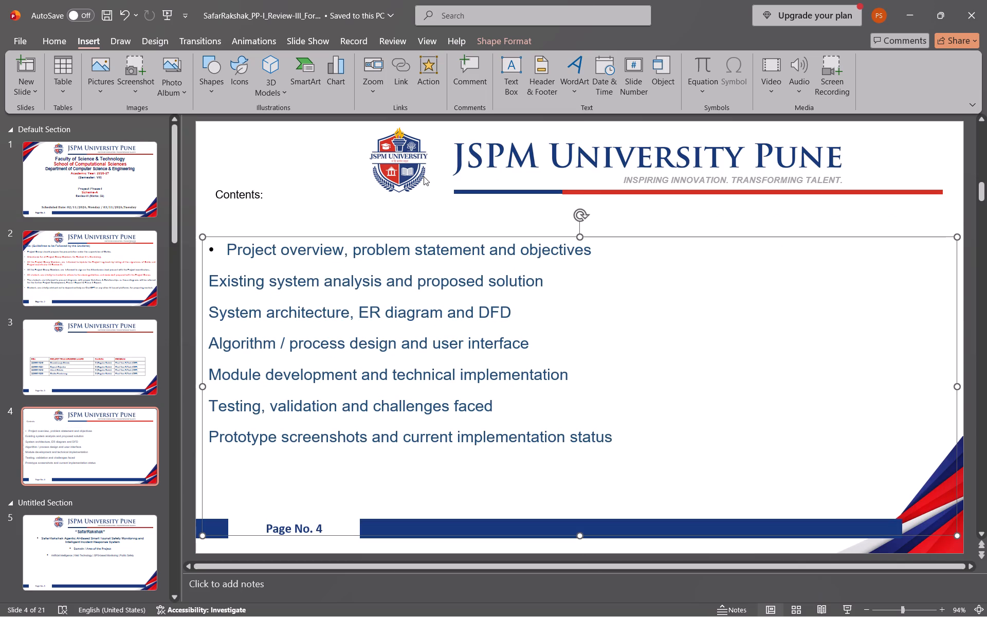
drag(425, 187, 425, 206)
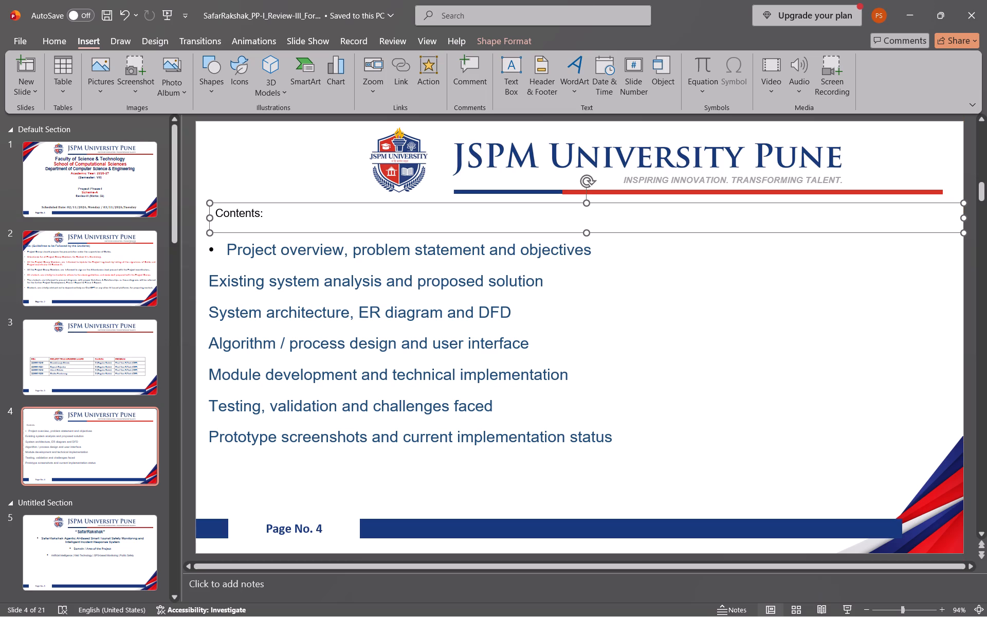
Format the word "Contents" in the heading at font size 20 with a darker turquoise-blue theme font colour.
drag(258, 214, 216, 213)
click(309, 173)
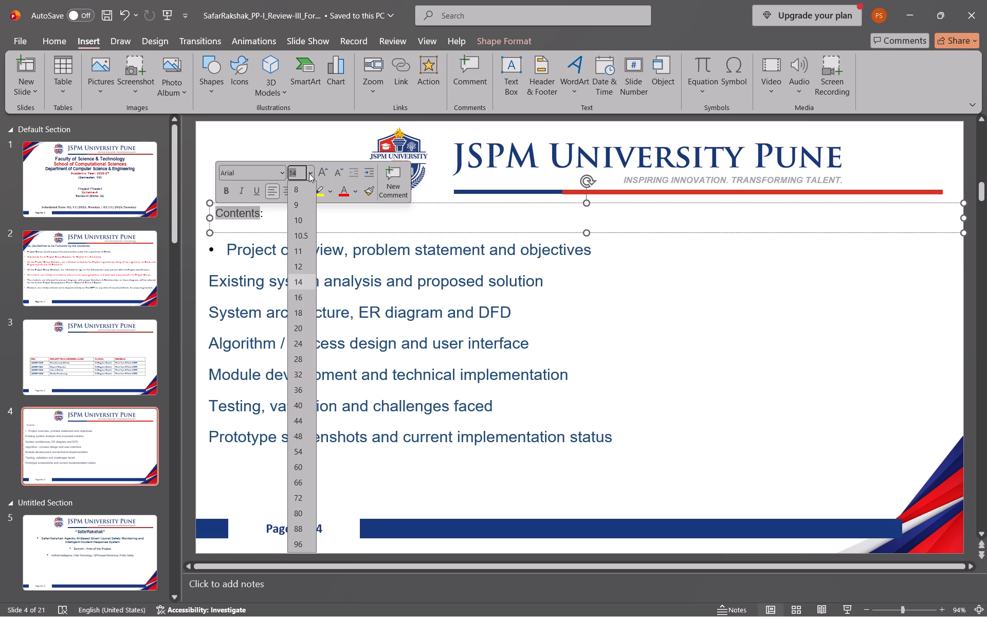
click(304, 326)
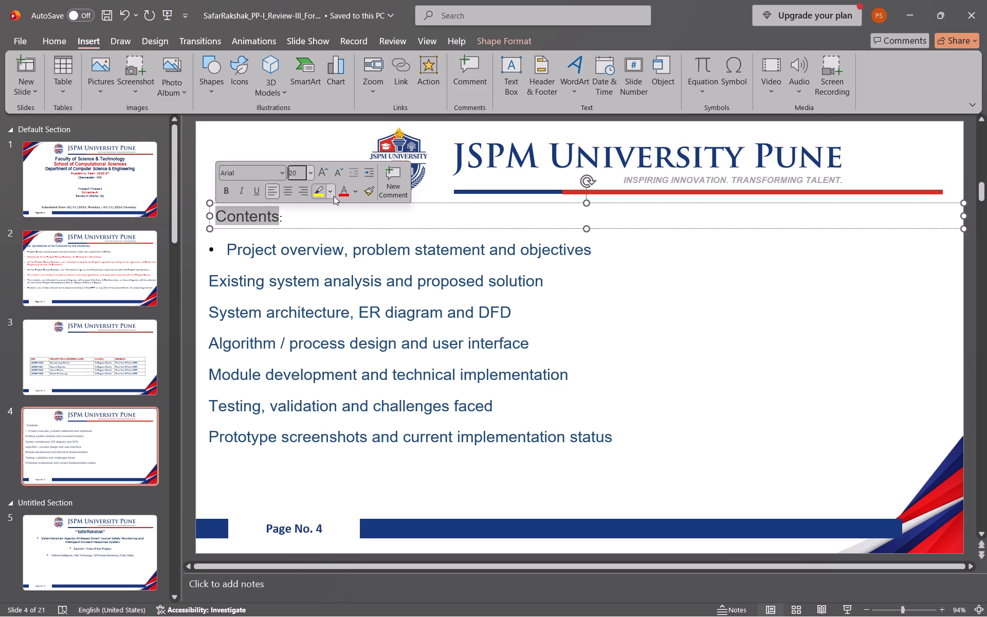
click(332, 195)
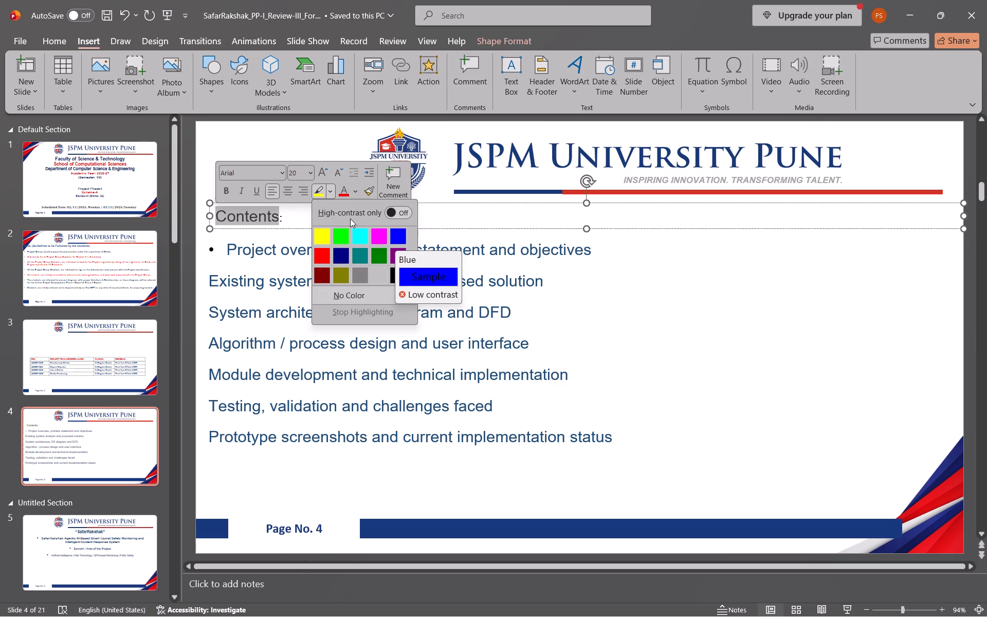
click(345, 193)
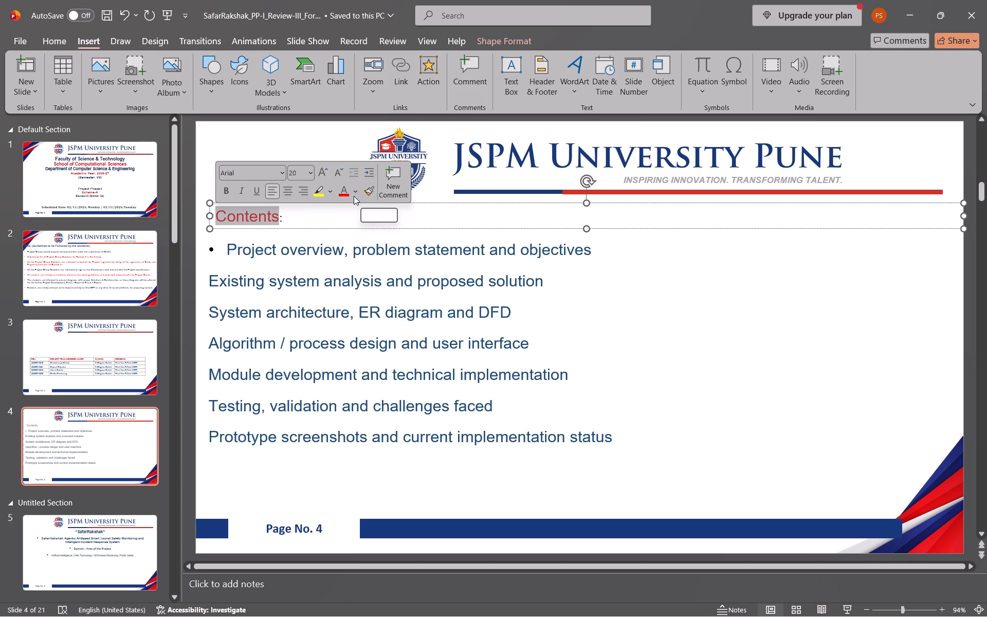
click(354, 196)
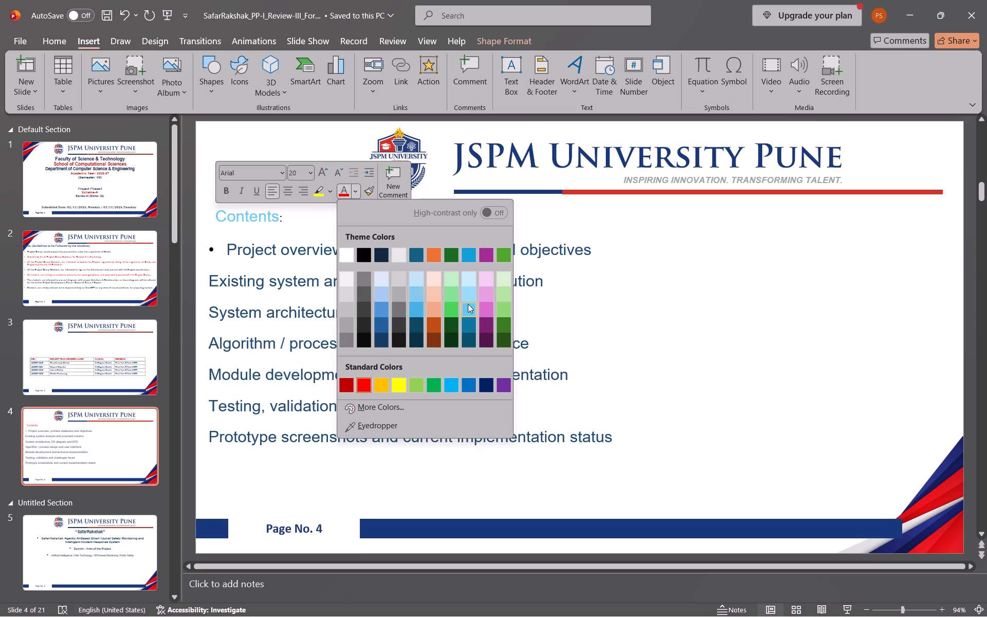
click(465, 319)
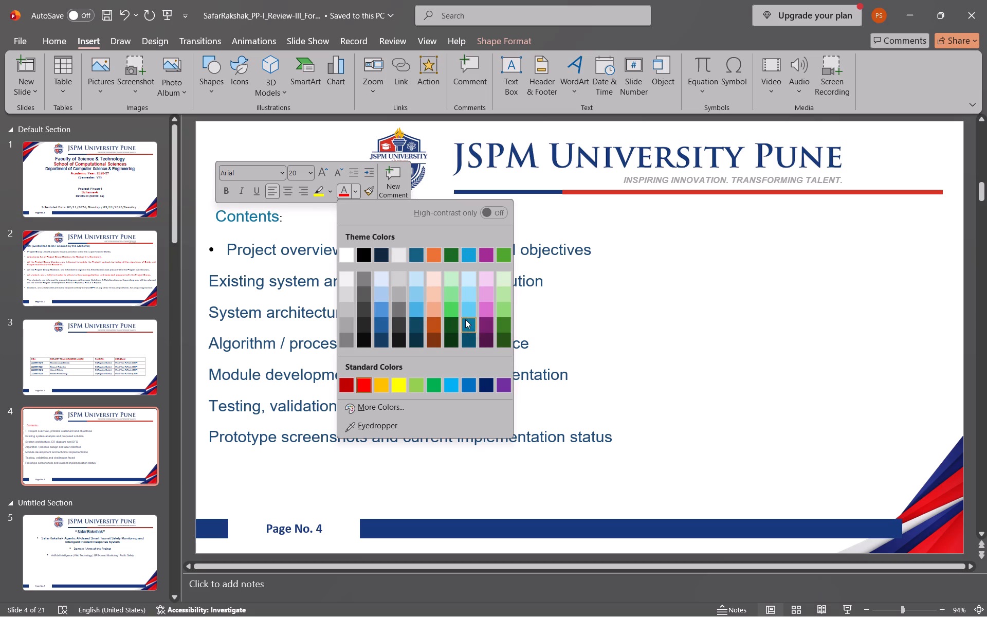
click(635, 343)
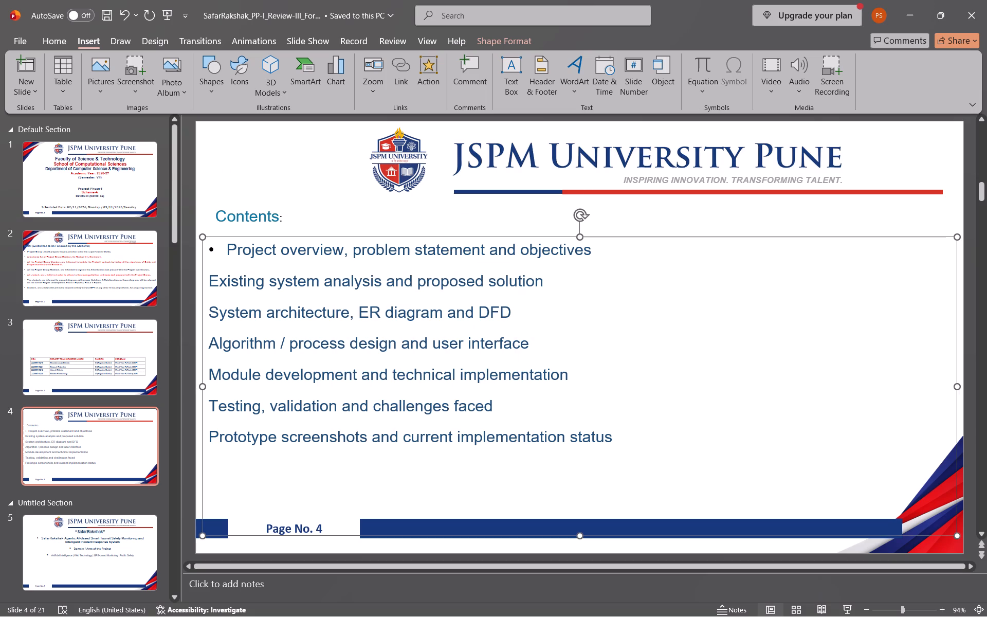
Add bullets to the "Existing system analysis and proposed solution" and "System architecture, ER diagram and DFD" lines.
click(208, 285)
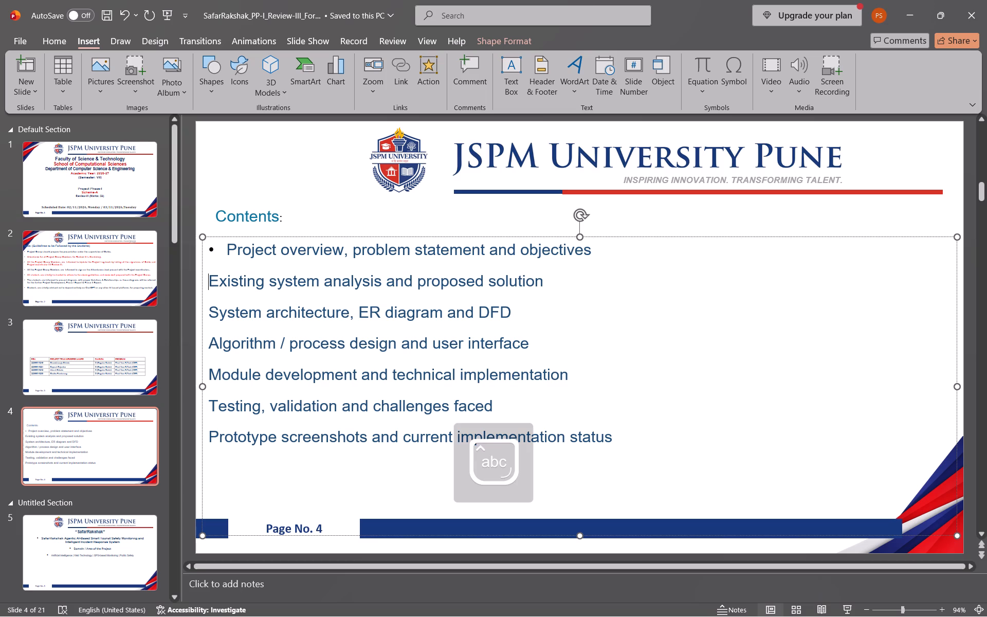
key(period)
key(BackSpace)
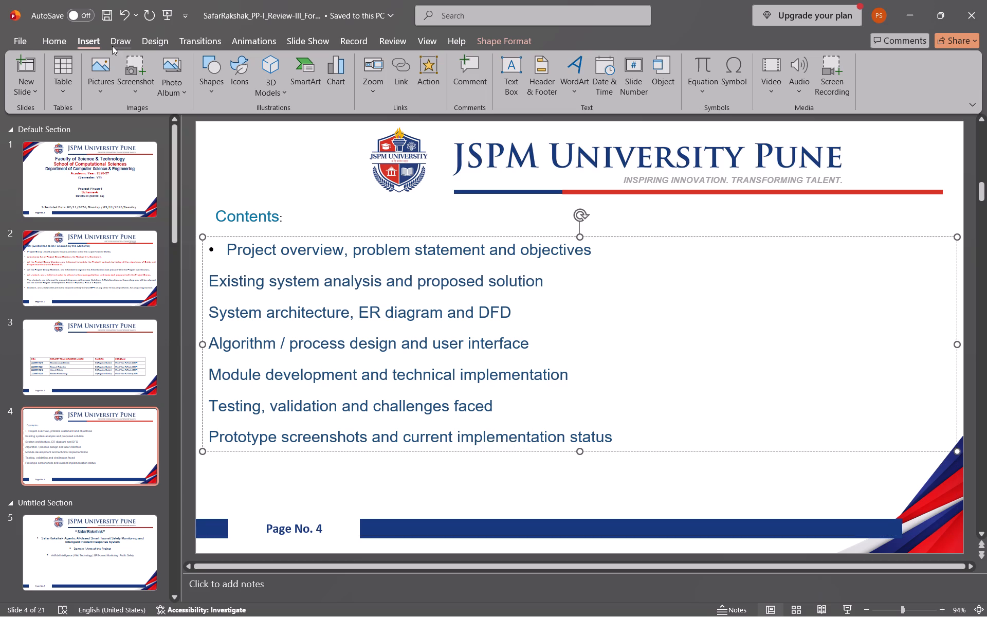
click(59, 43)
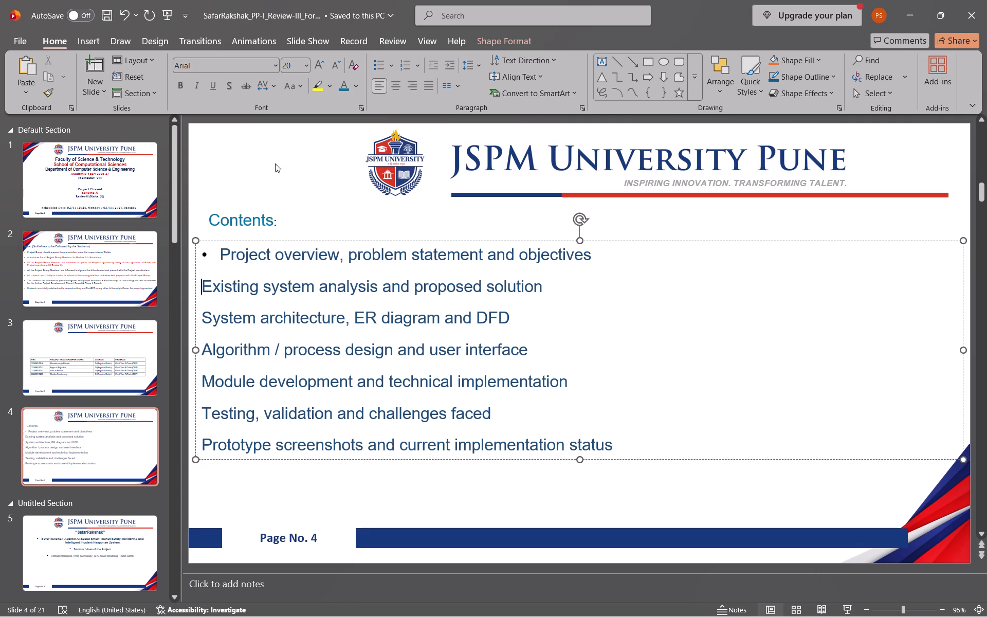
click(383, 64)
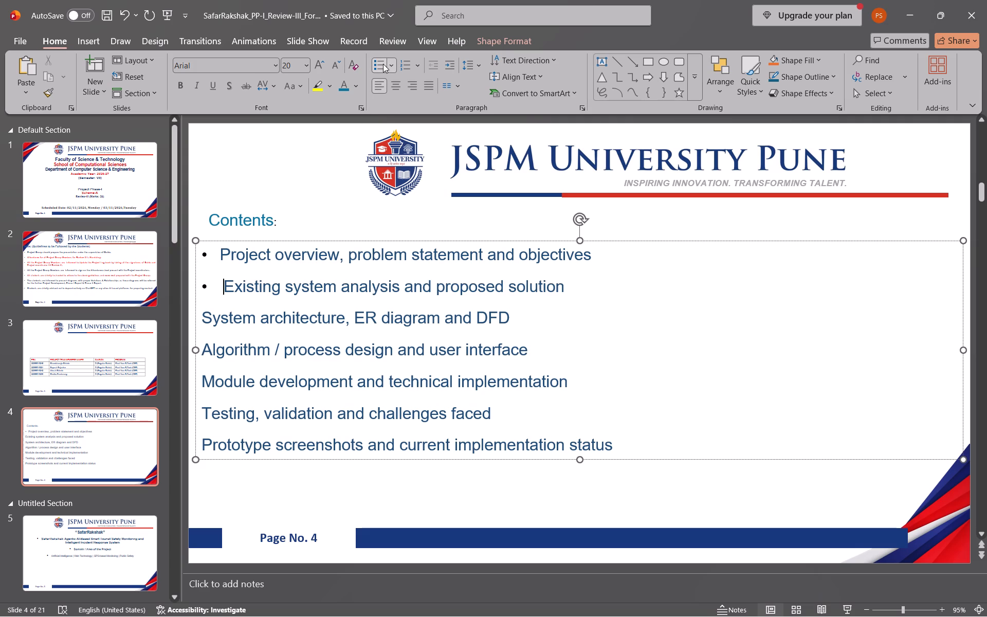
click(202, 320)
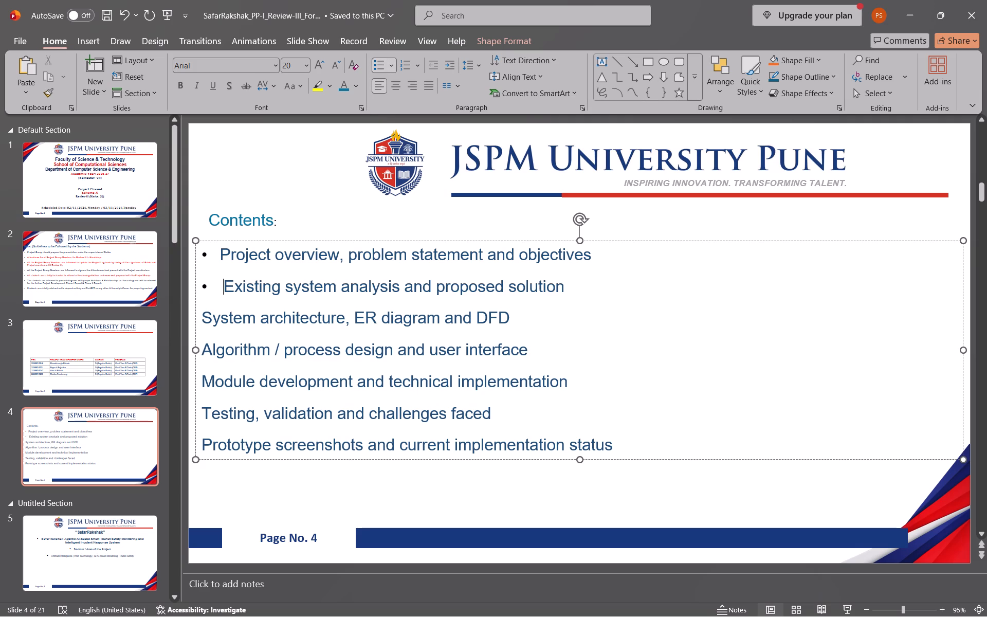
click(209, 318)
key(Left)
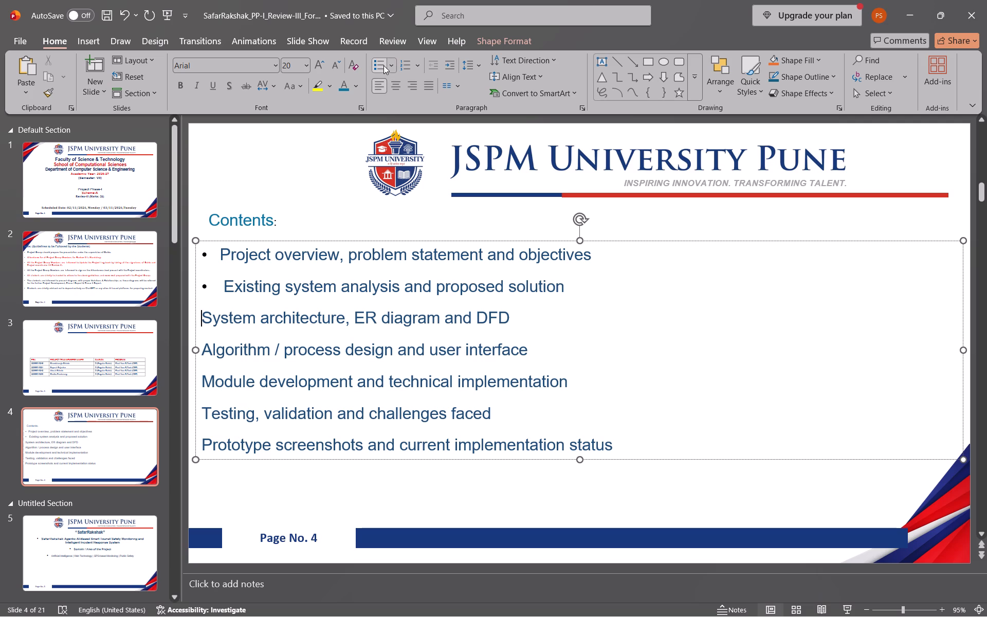
click(382, 64)
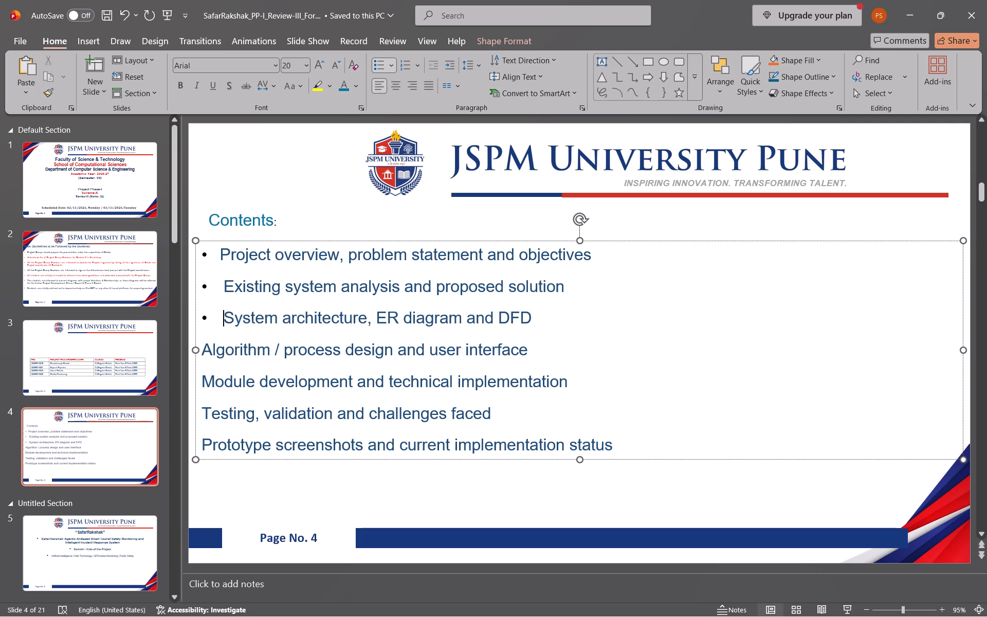
Add bullets to the last four contents lines, from "Algorithm / process design and user interface" to "Prototype screenshots and current implementation status".
click(203, 347)
click(376, 68)
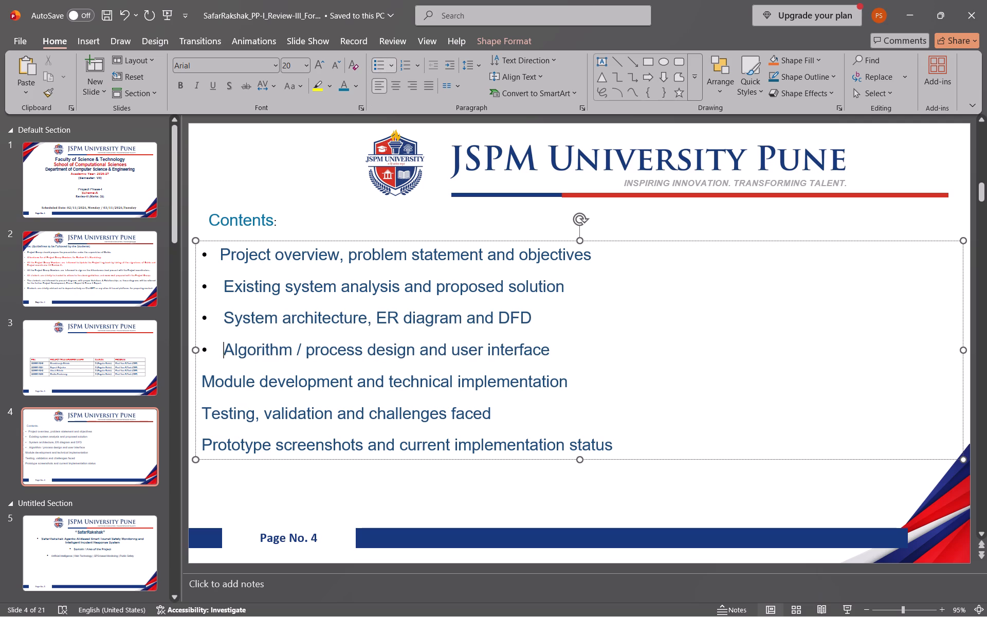
click(200, 381)
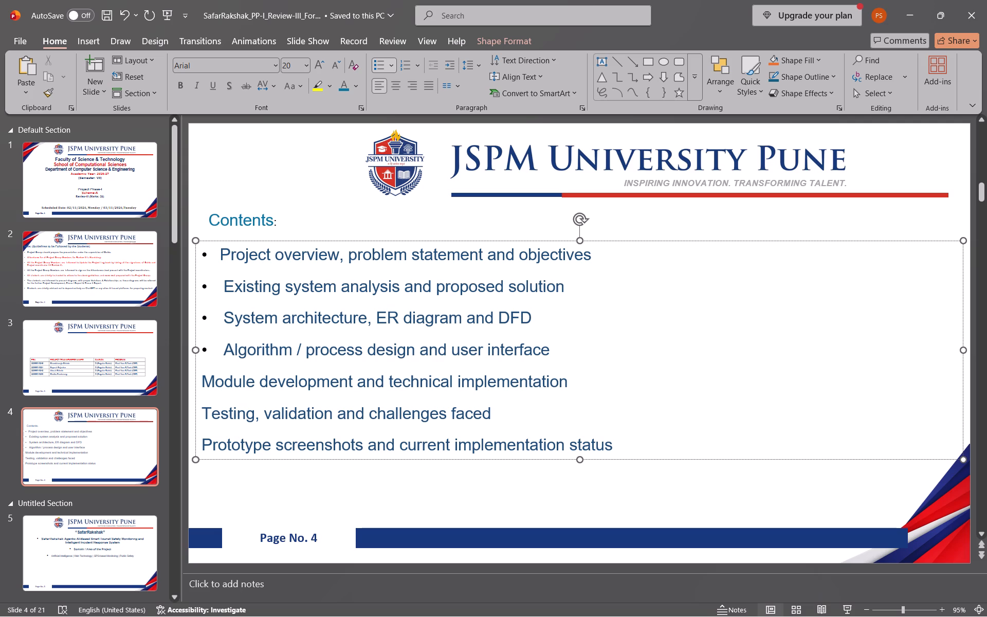
click(204, 381)
click(379, 64)
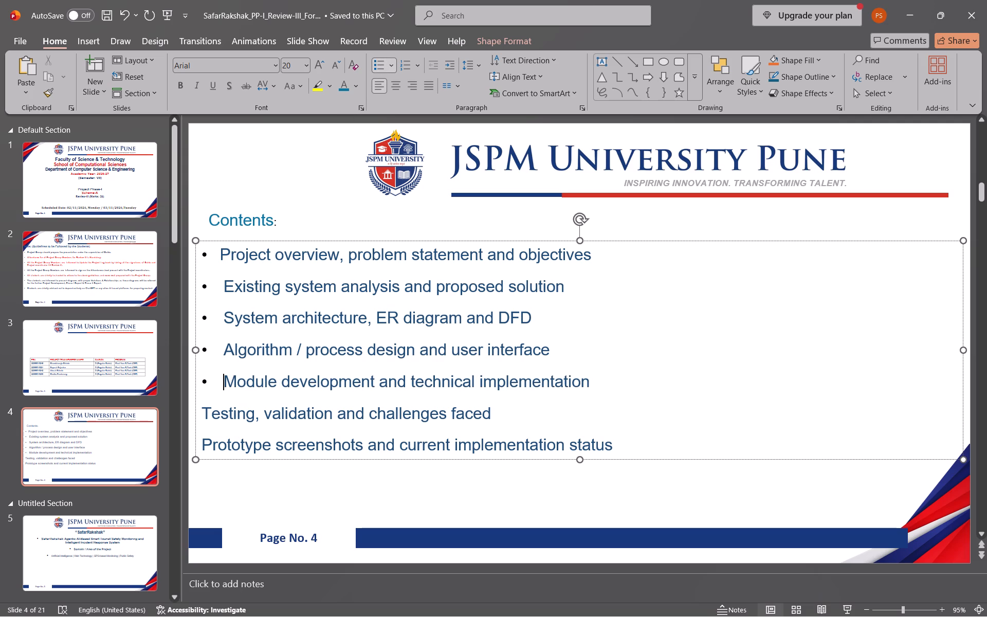
click(204, 414)
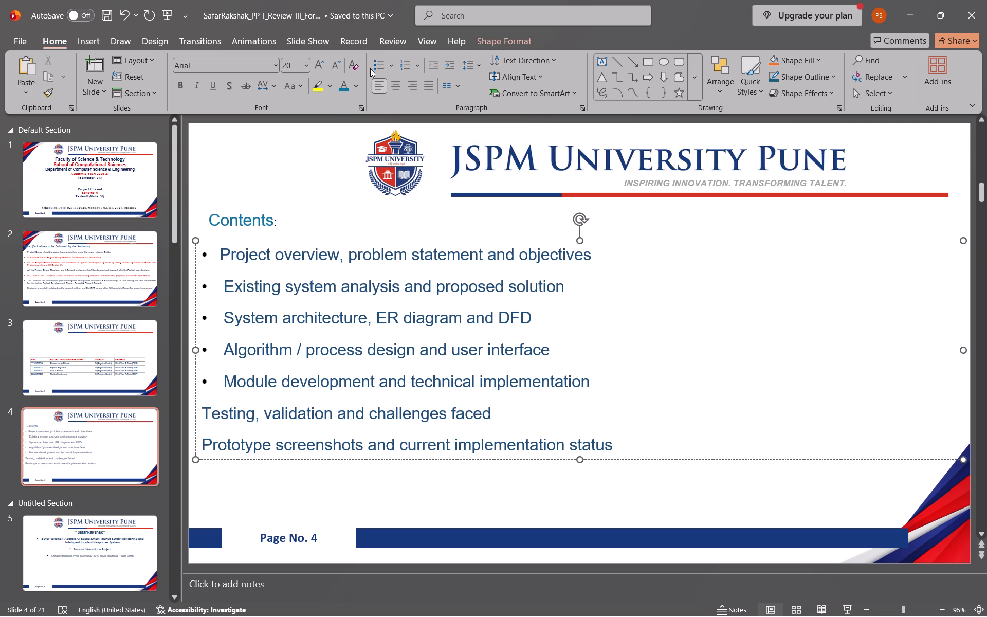
click(374, 63)
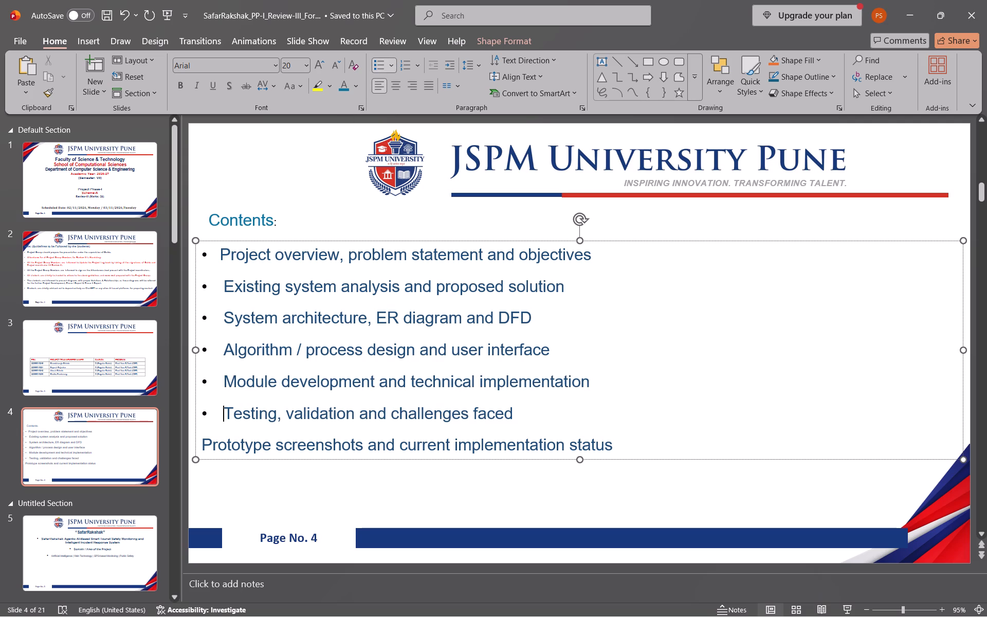
click(206, 446)
click(381, 70)
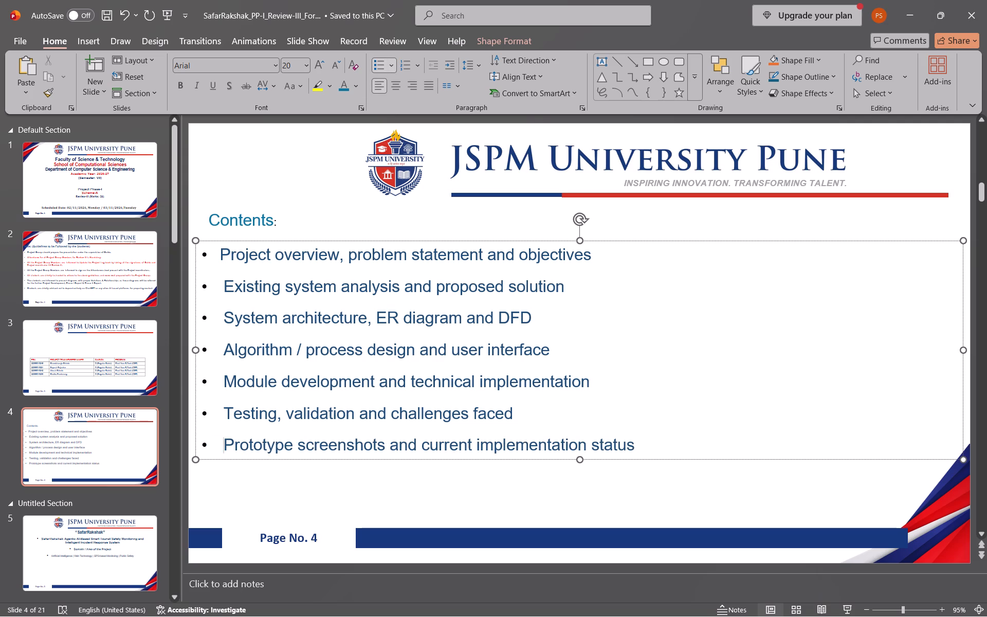
click(327, 204)
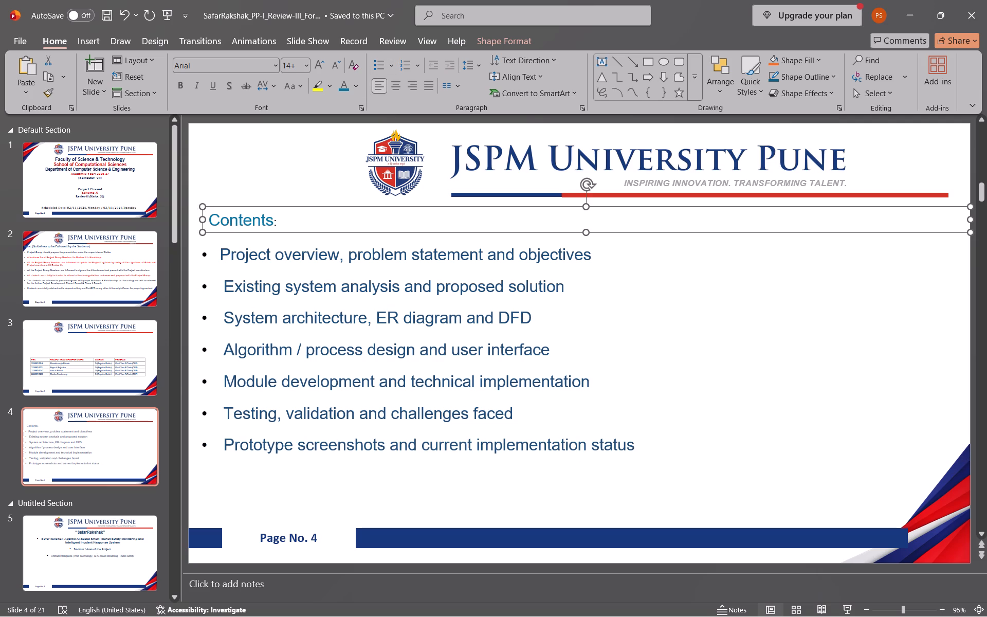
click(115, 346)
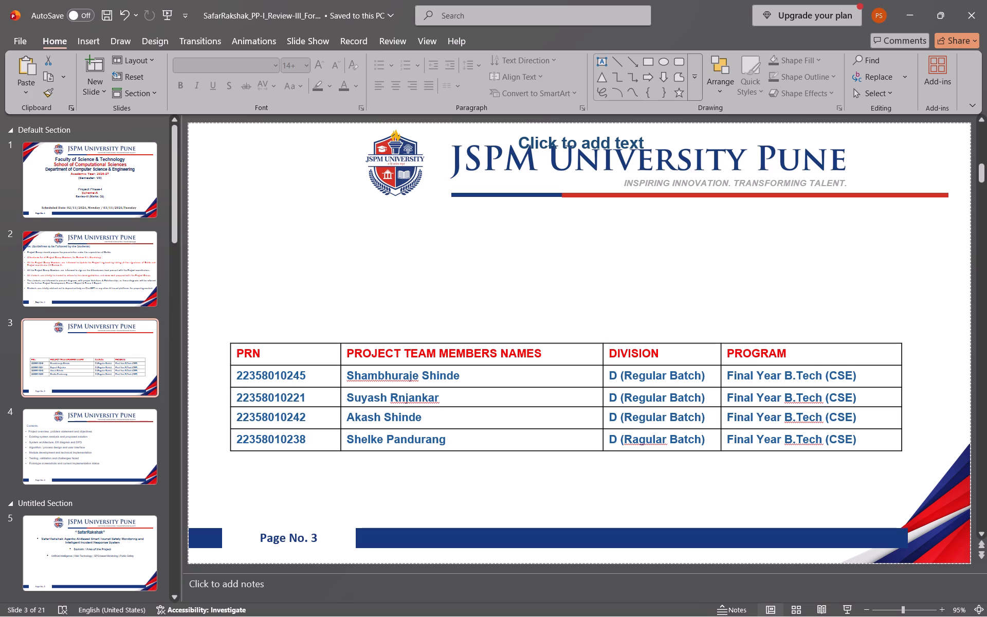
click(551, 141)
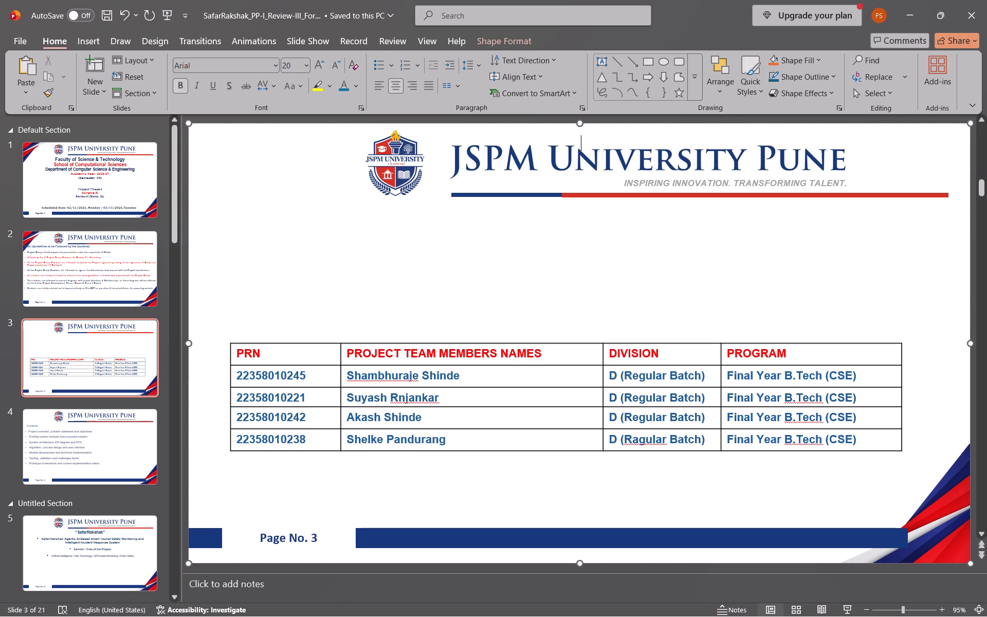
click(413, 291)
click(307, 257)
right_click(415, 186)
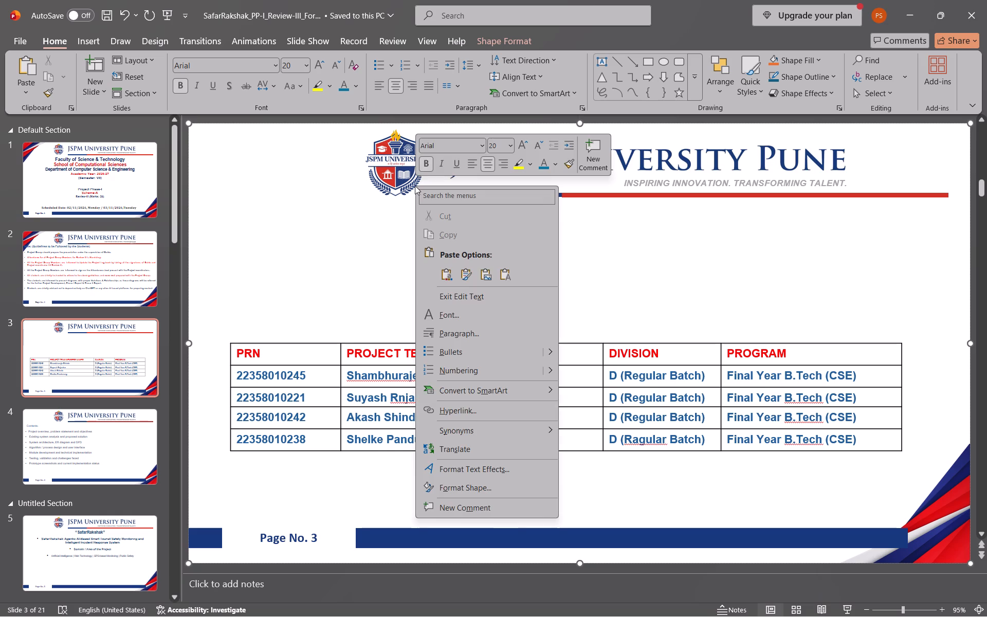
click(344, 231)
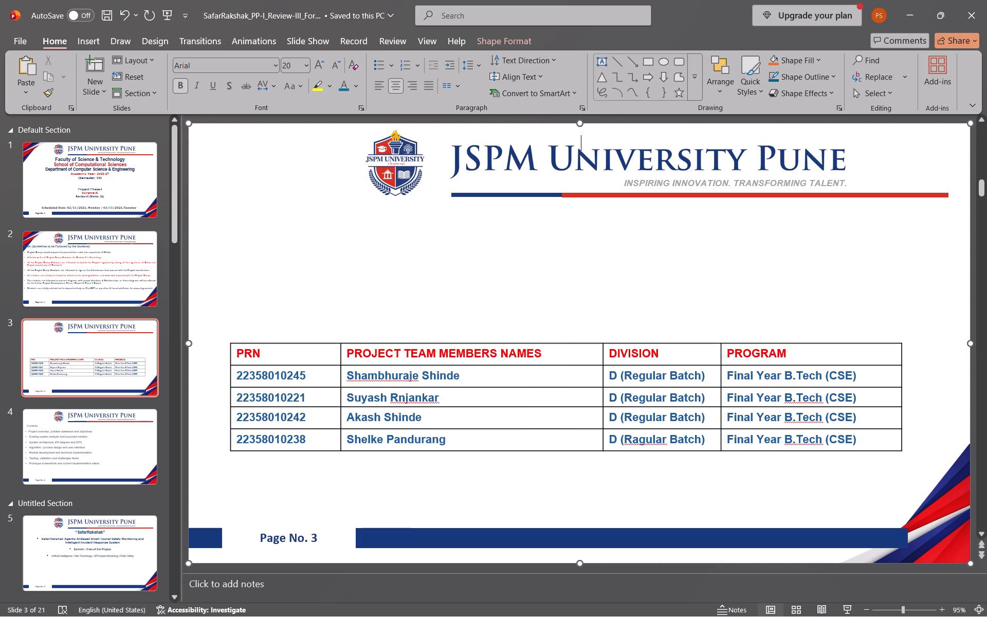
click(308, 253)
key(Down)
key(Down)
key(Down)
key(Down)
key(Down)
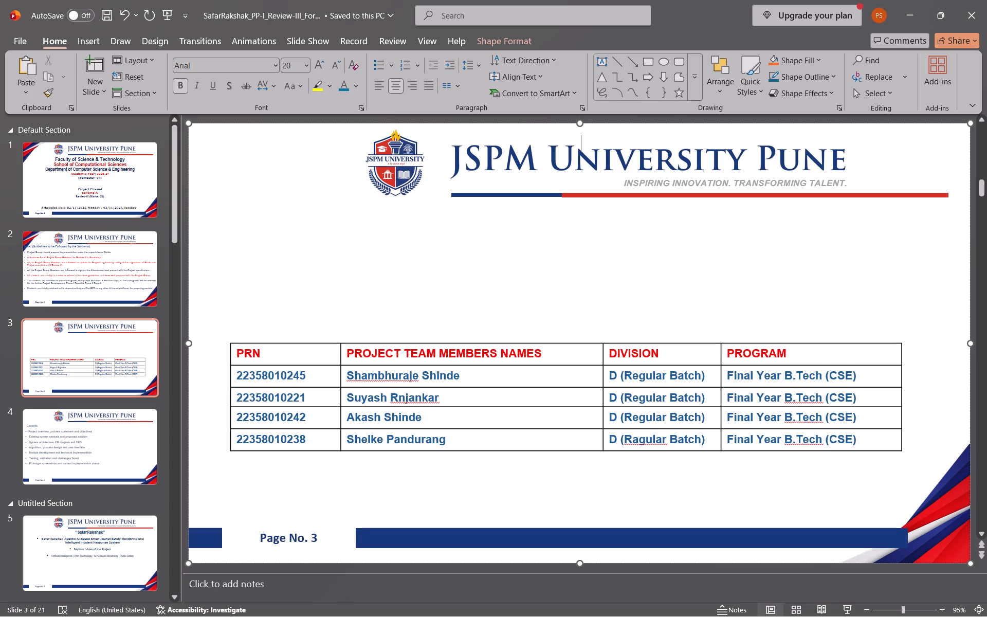
Copy the full two-line SafarRakshak project title bullet from slide 5 and paste it into the empty text placeholder on slide 3.
click(114, 462)
click(101, 547)
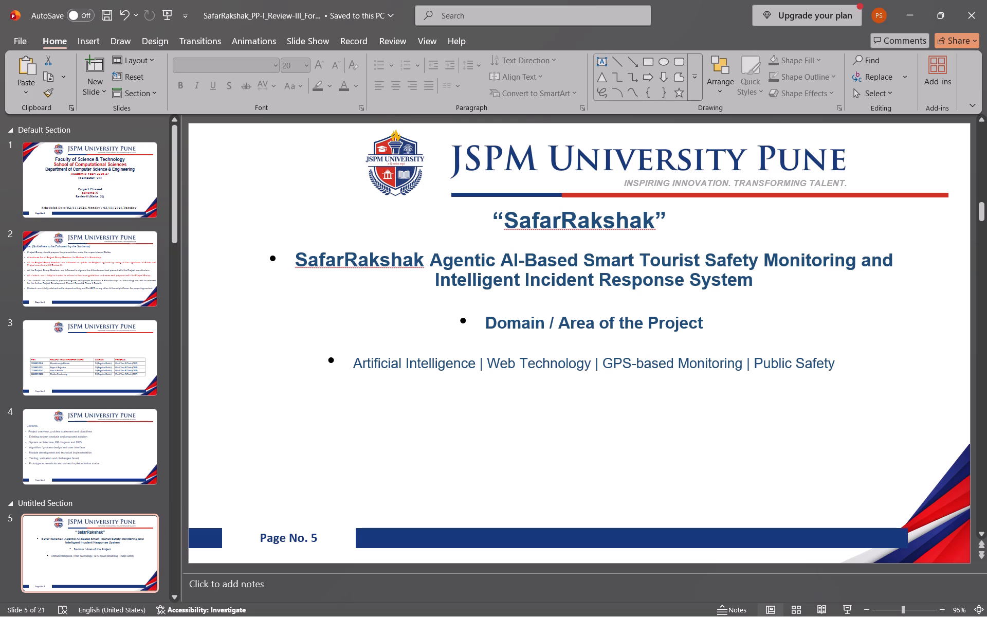
click(363, 276)
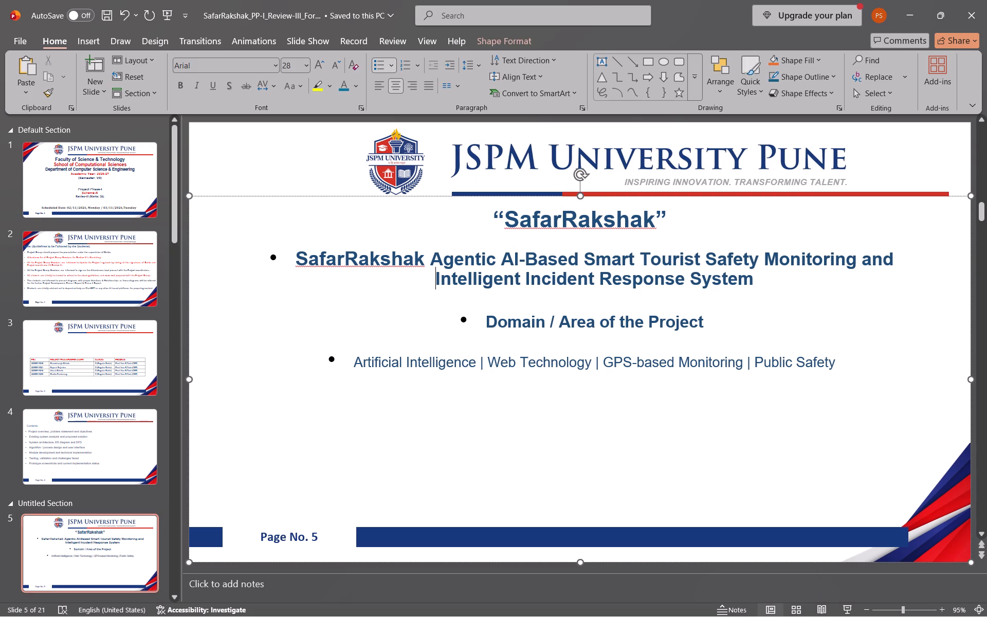
drag(293, 259, 513, 283)
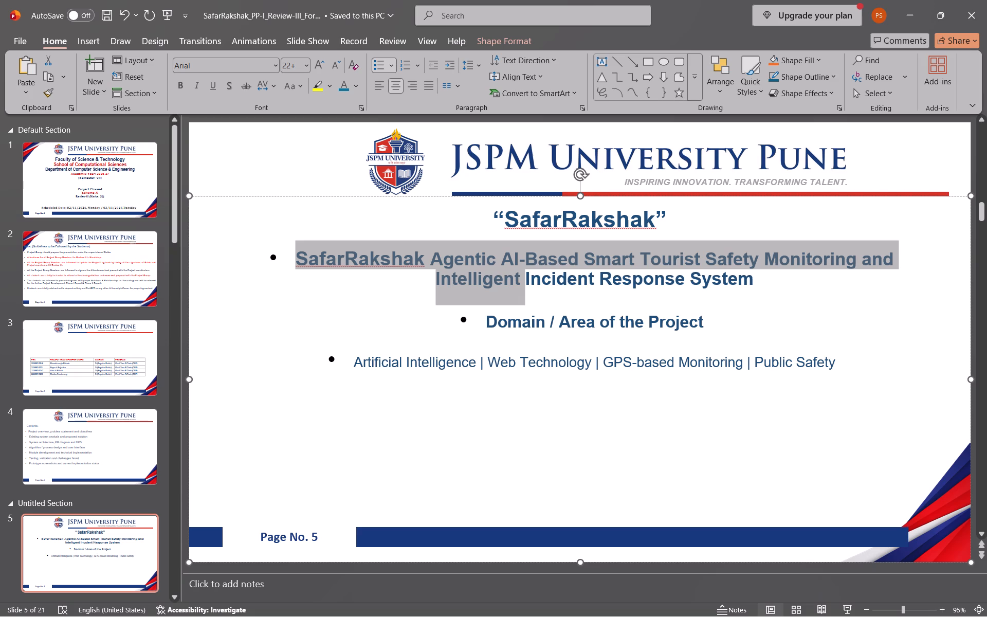
drag(513, 283, 778, 294)
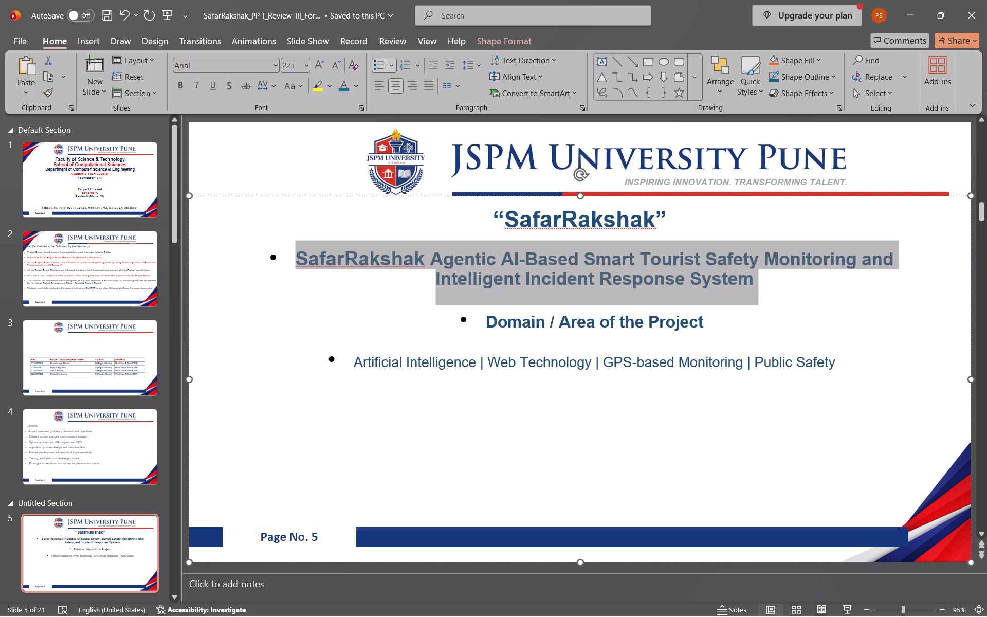
drag(778, 294, 775, 294)
key(ctrl+c)
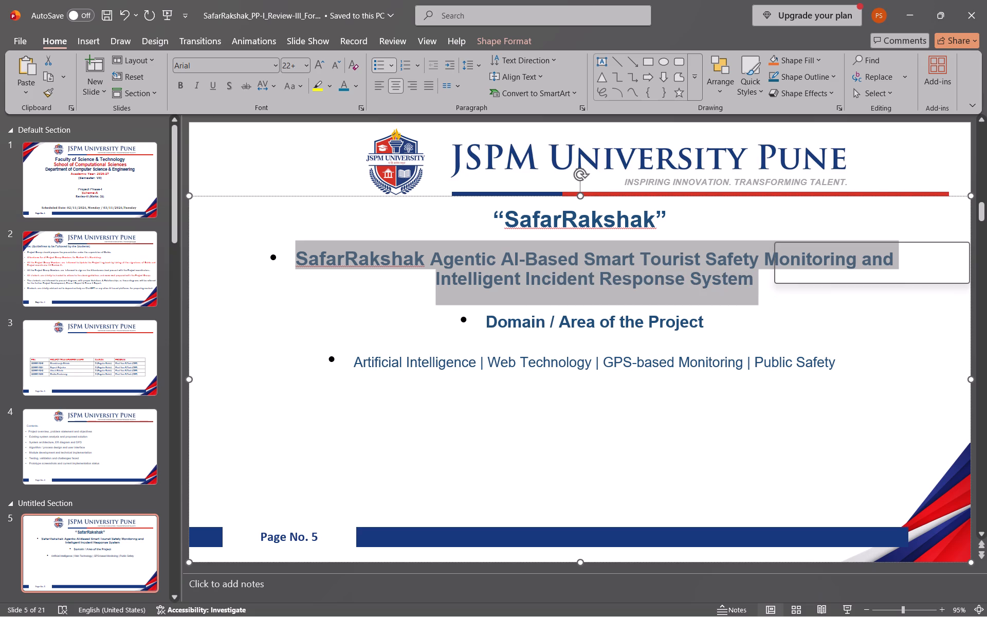
click(68, 384)
click(332, 272)
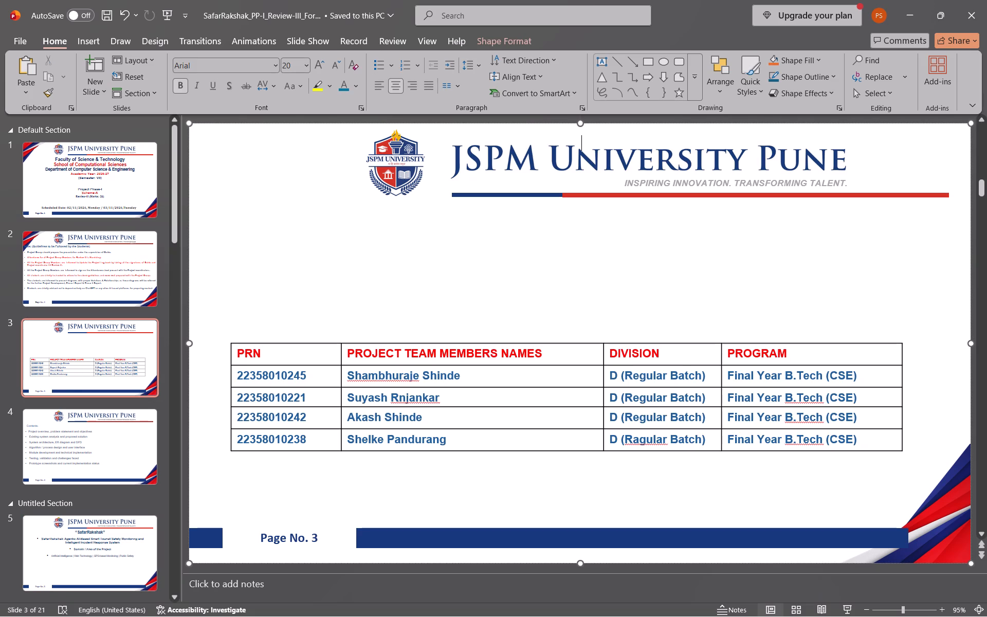
key(ctrl+v)
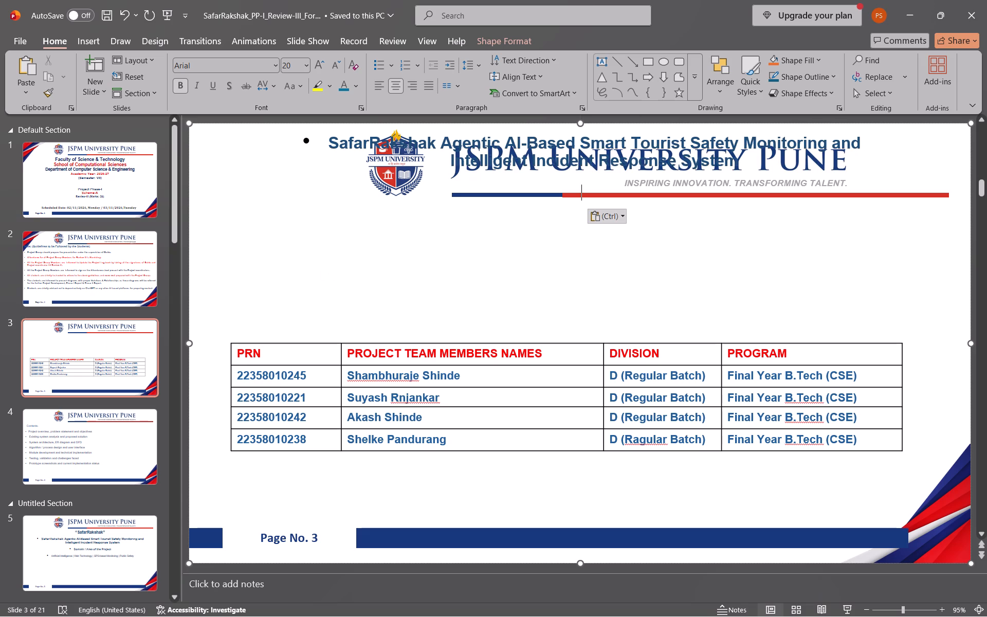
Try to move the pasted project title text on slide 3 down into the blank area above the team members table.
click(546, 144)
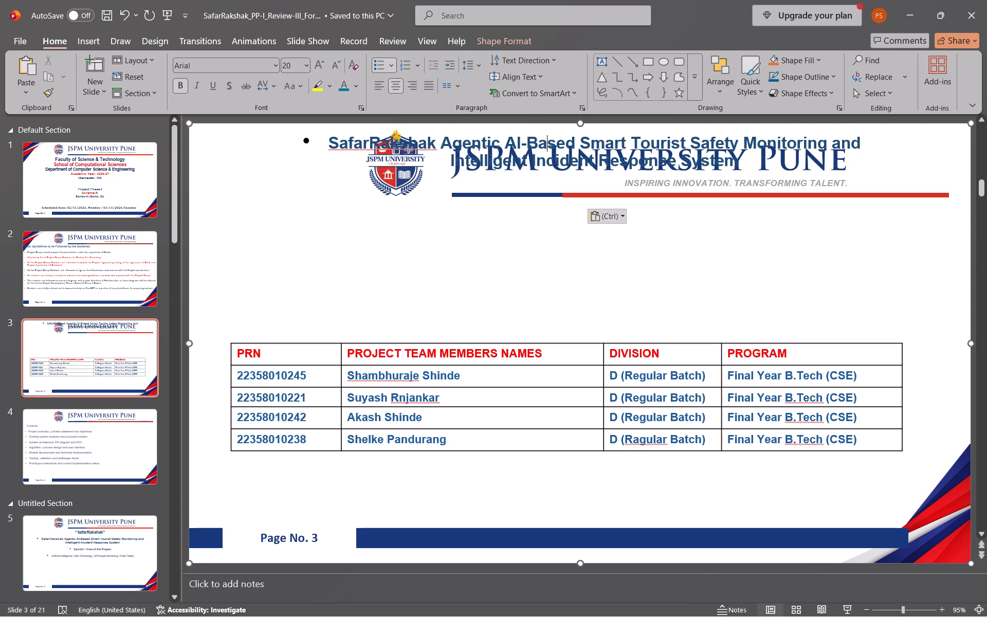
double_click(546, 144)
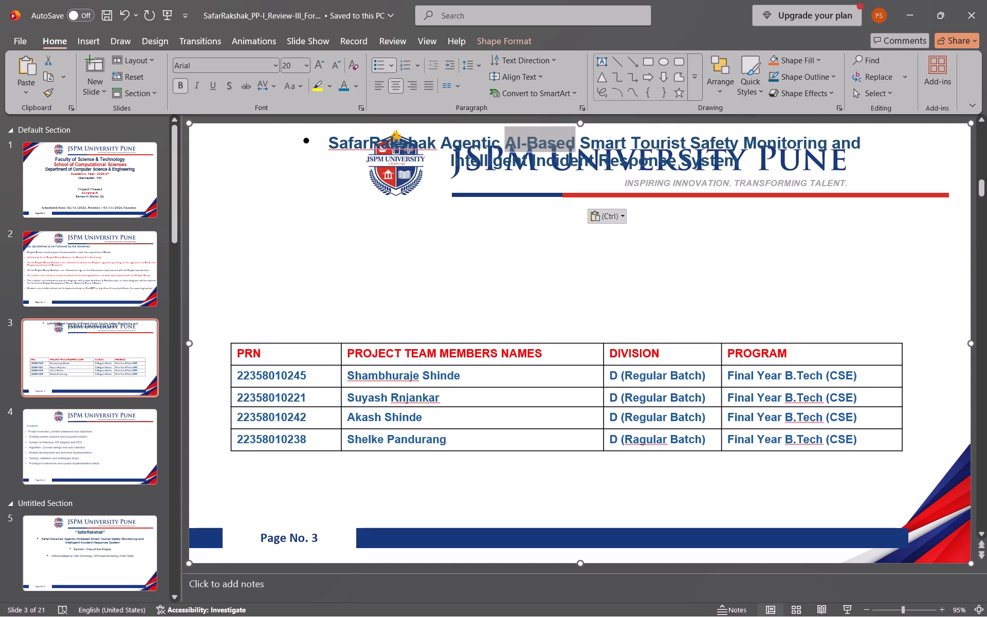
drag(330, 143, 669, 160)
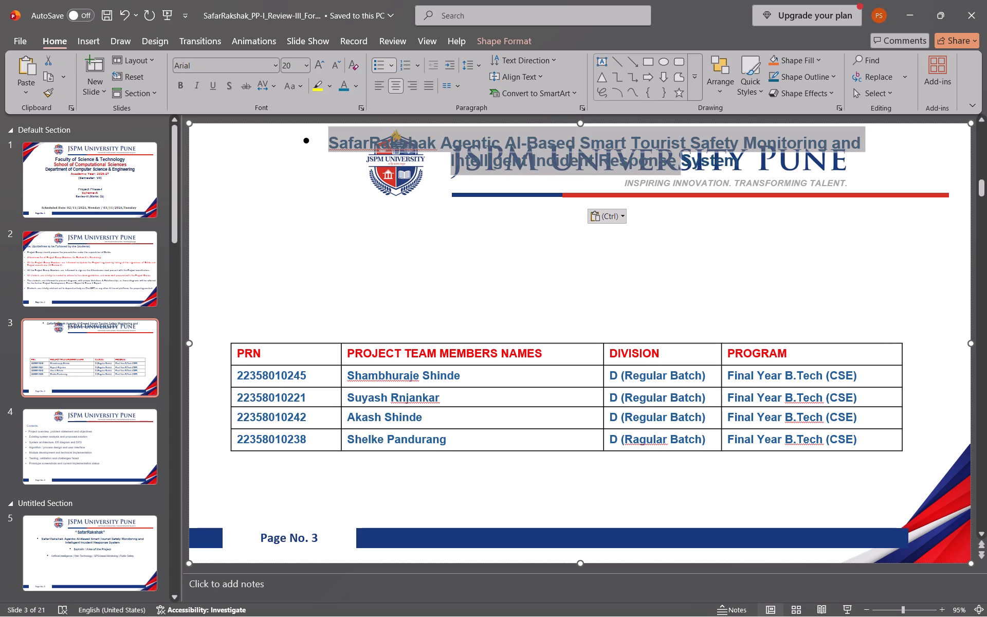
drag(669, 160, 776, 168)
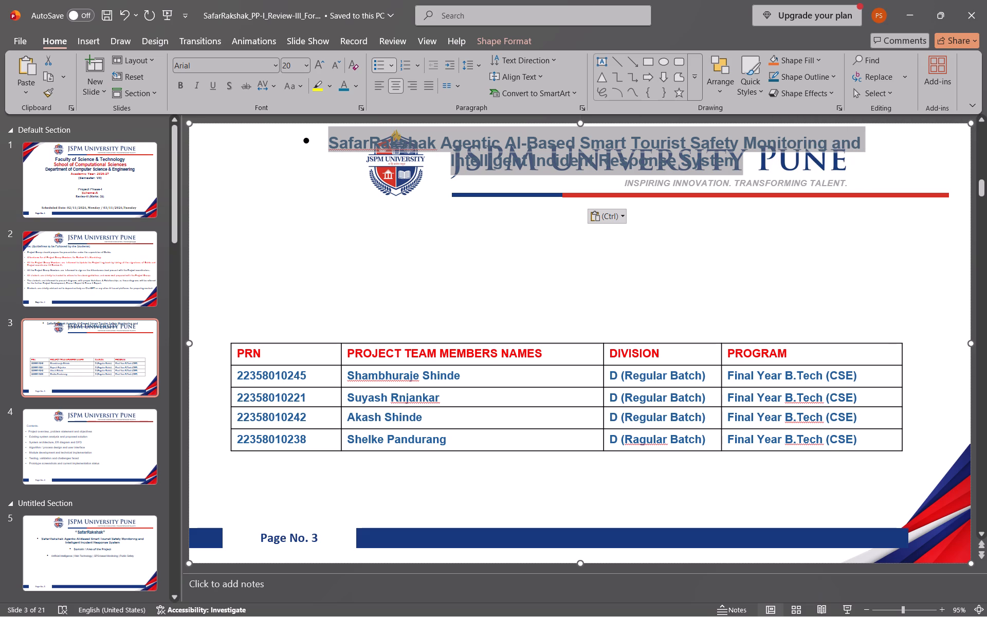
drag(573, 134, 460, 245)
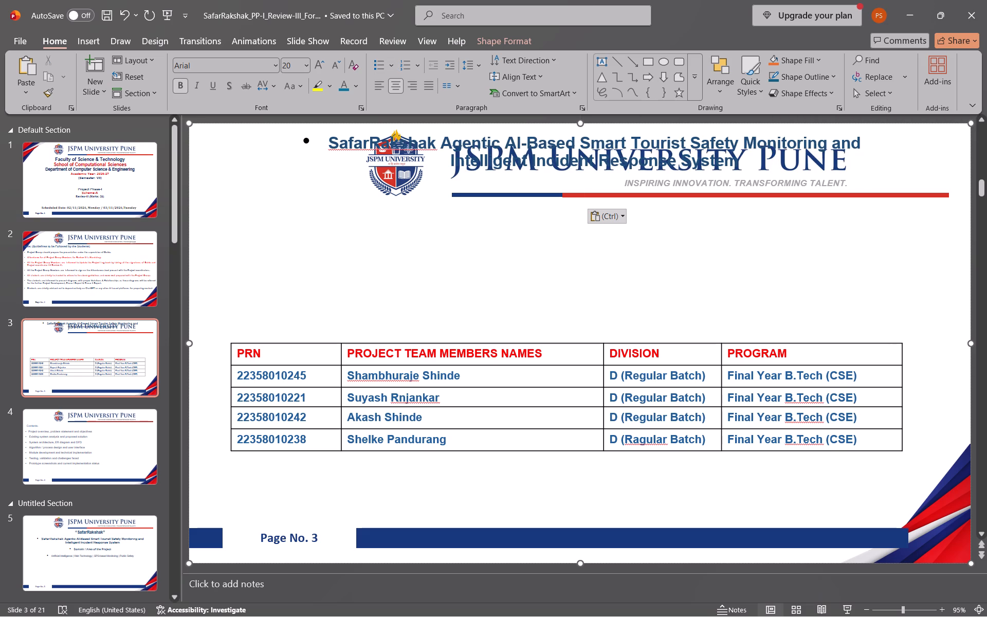
Copy the two-line SafarRakshak title on slide 3 and paste it on a new line lower down, in the blank area above the team members table.
drag(328, 146, 660, 153)
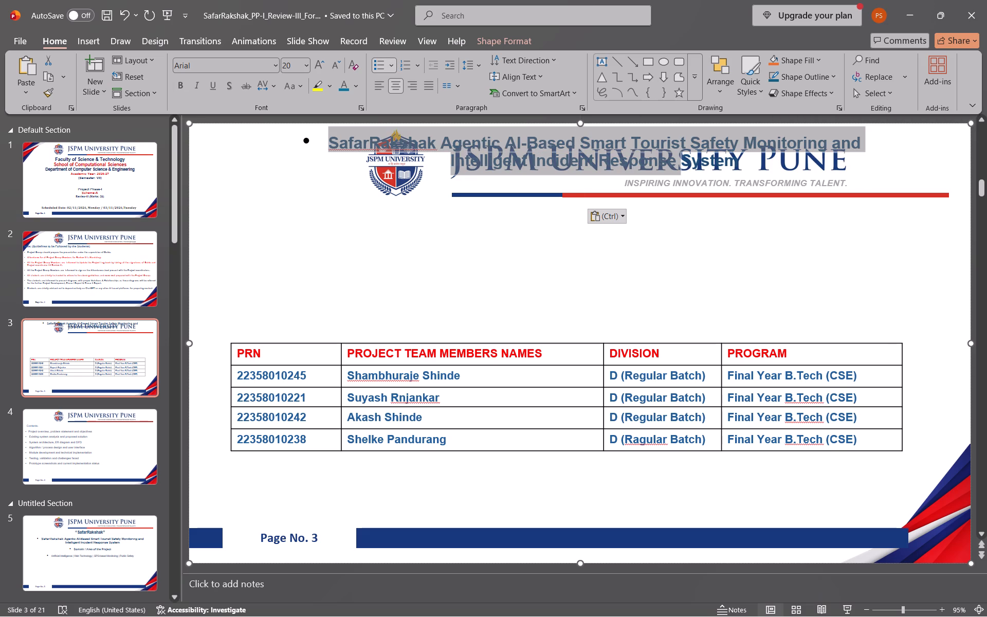
drag(660, 153, 694, 159)
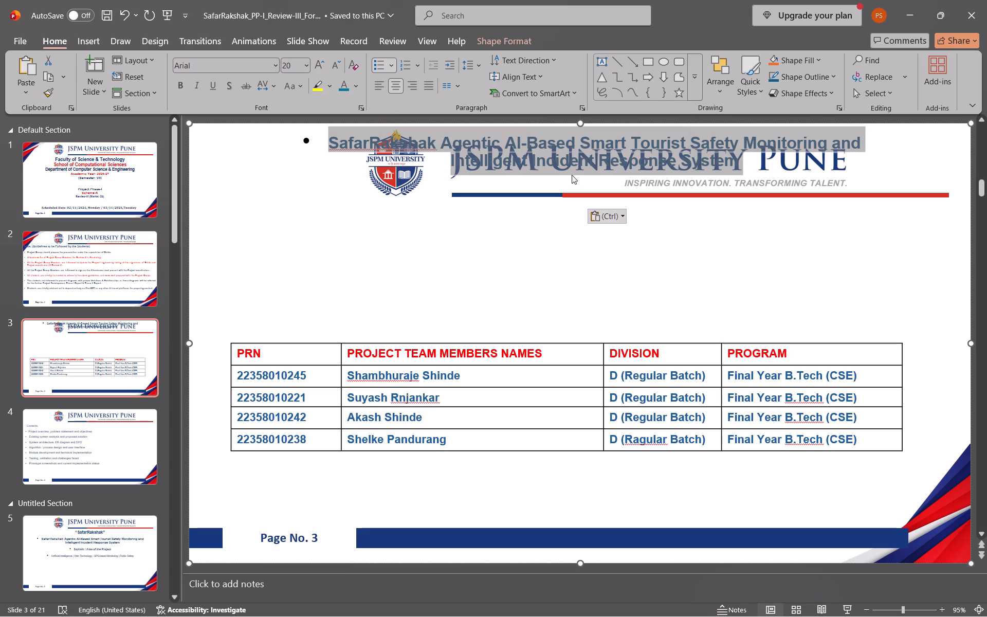
key(ctrl+c)
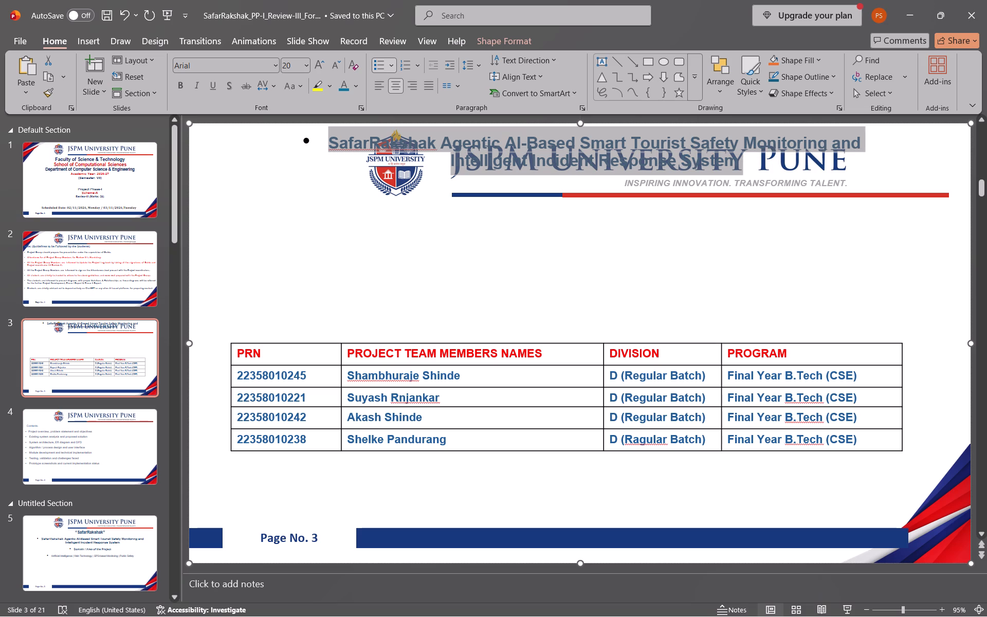
click(314, 264)
triple_click(314, 264)
click(314, 264)
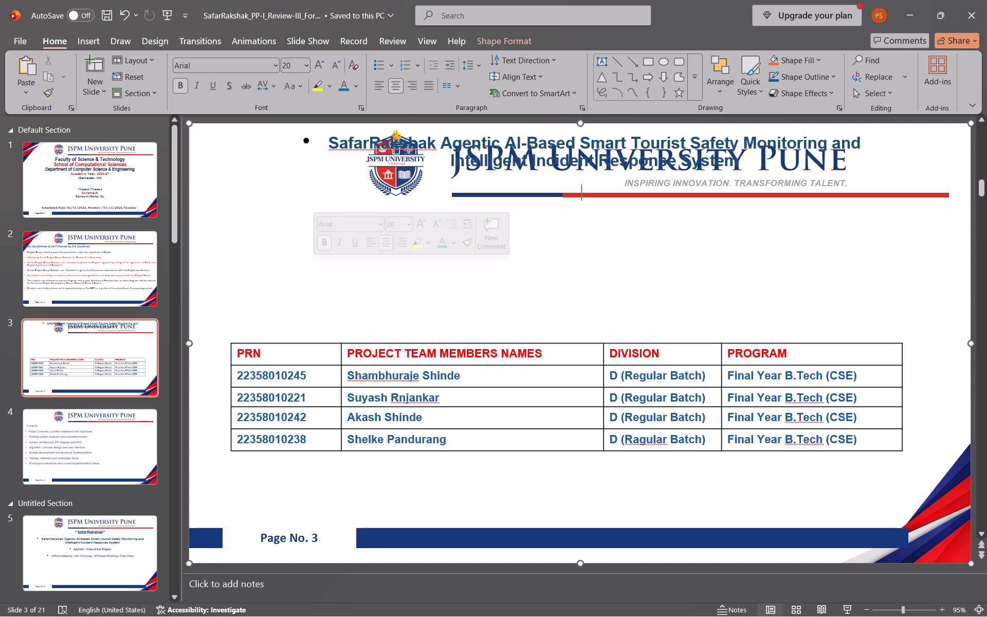
click(317, 295)
click(557, 259)
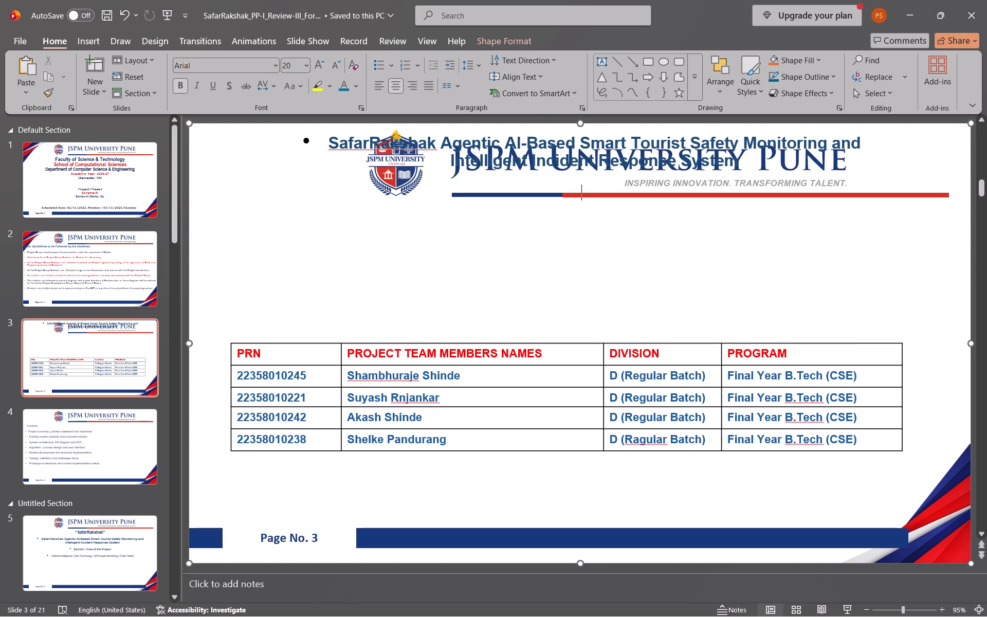
click(478, 499)
key(Down)
key(Down)
key(Down)
key(Down)
key(Return)
key(Return)
key(BackSpace)
key(Return)
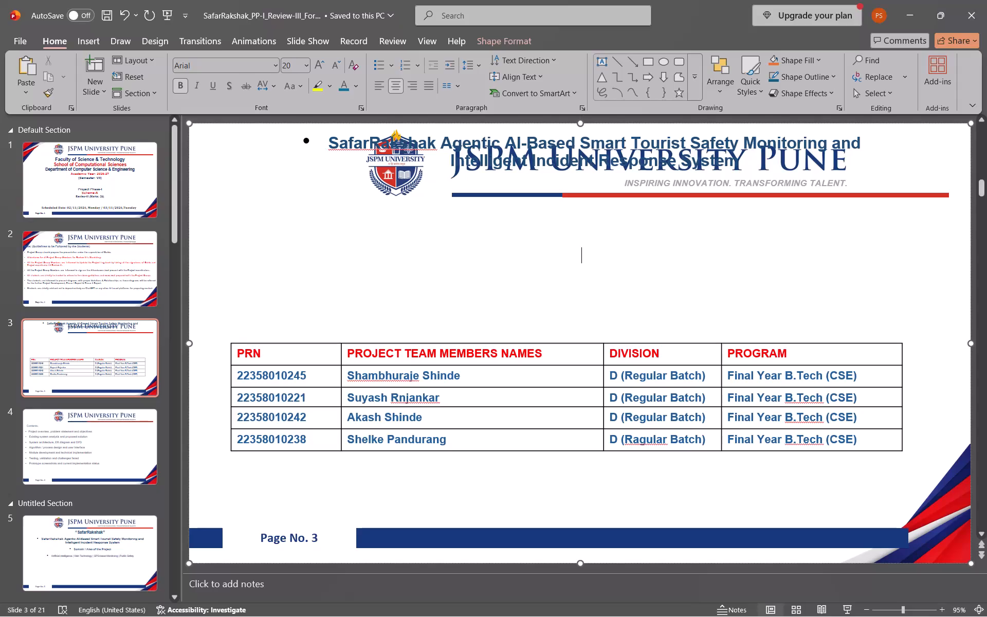
key(ctrl+v)
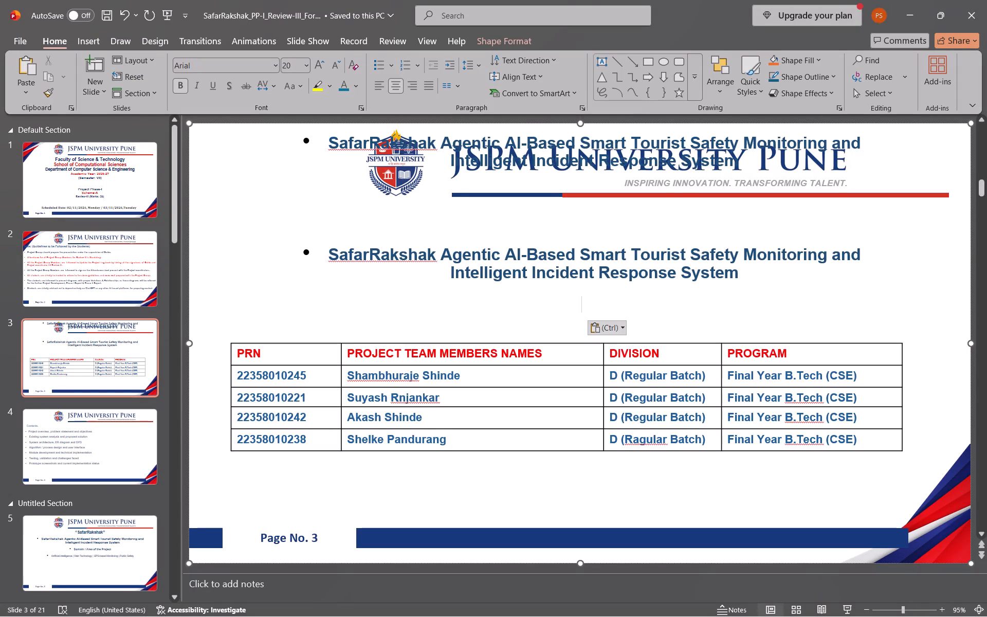
Delete the original SafarRakshak title text that overlaps the JSPM University header on slide 3.
drag(299, 135, 486, 148)
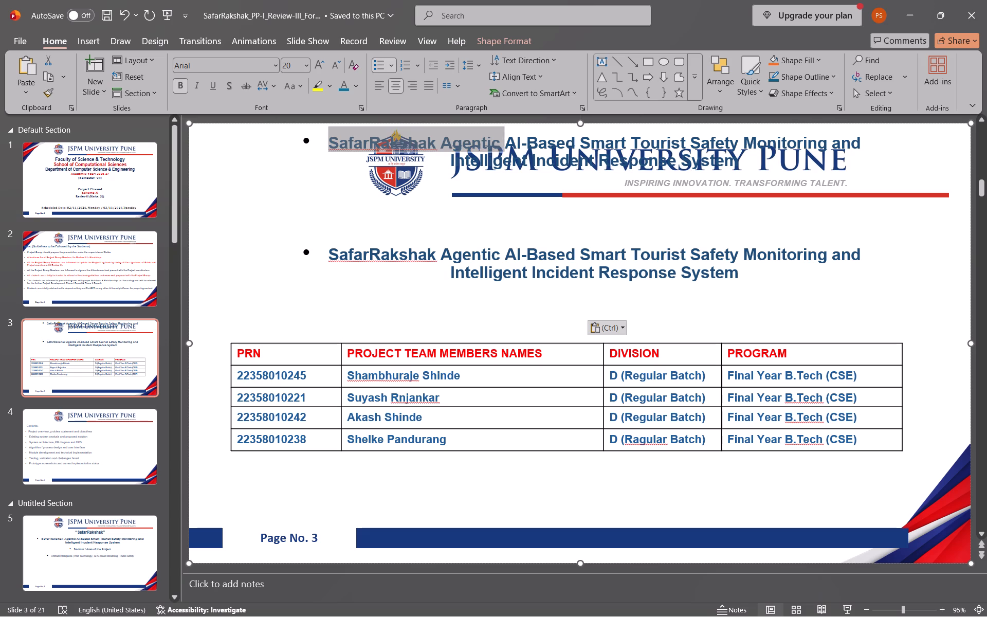
drag(486, 148, 742, 156)
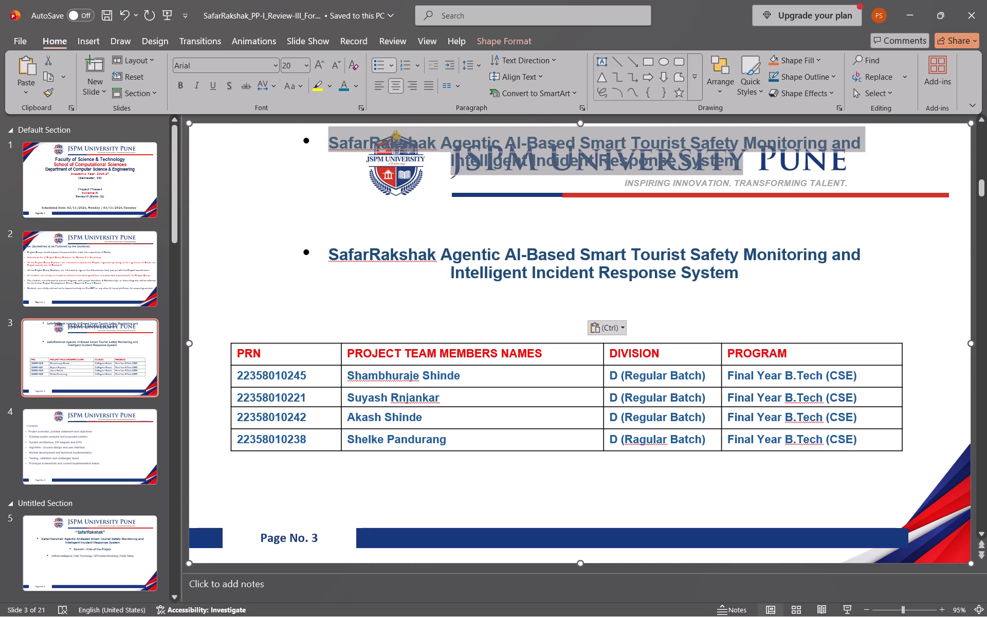
drag(742, 156, 743, 157)
key(BackSpace)
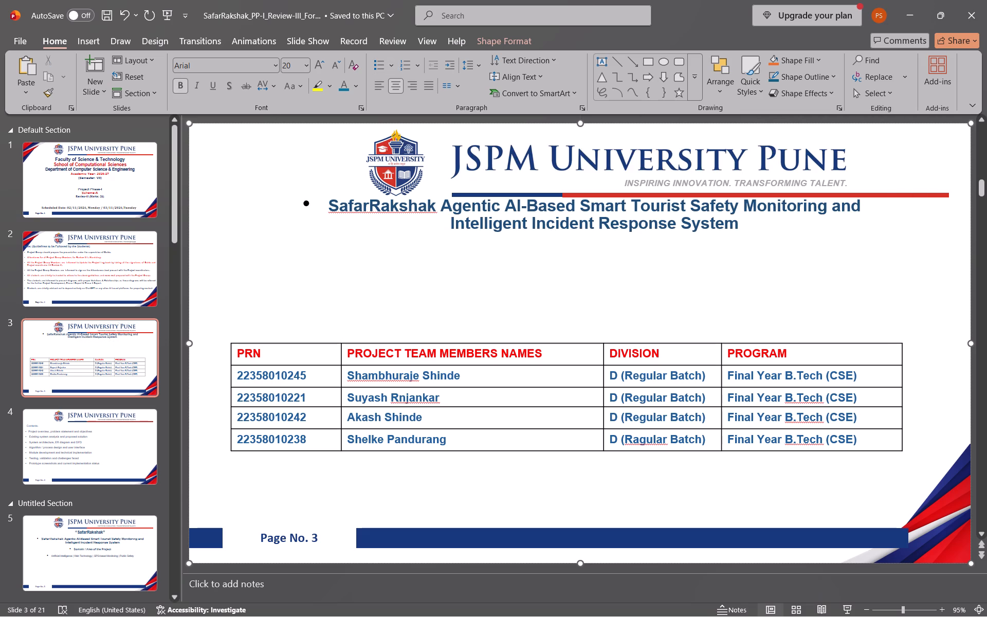
Add two blank lines before the remaining project title so it sits between the header line and the team members table.
click(464, 257)
click(325, 199)
key(Left)
key(Right)
key(Return)
key(Return)
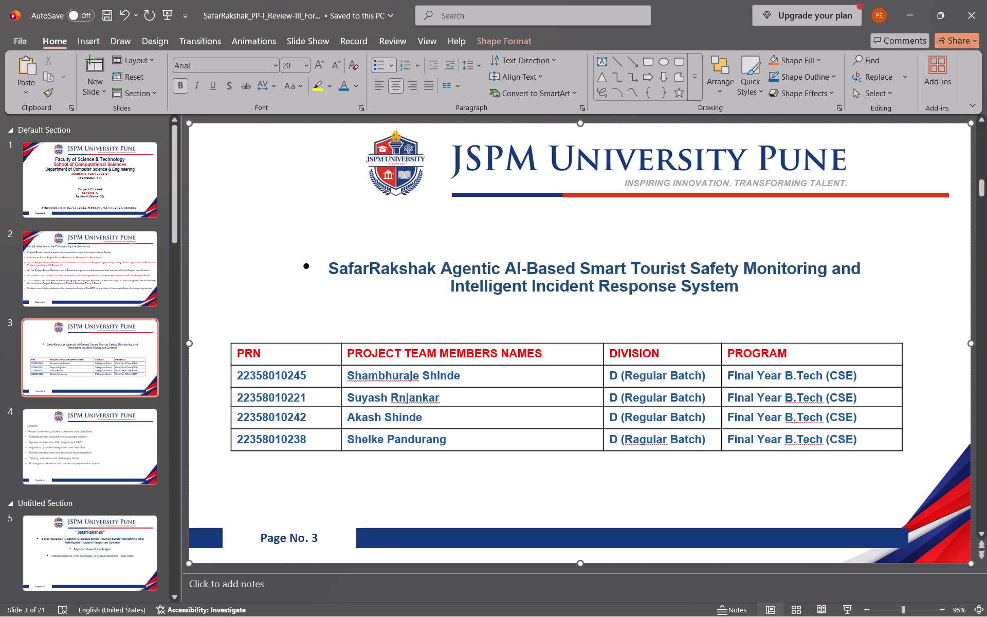
Remove the bullet in front of the SafarRakshak project title on slide 3, leaving the text centred.
key(BackSpace)
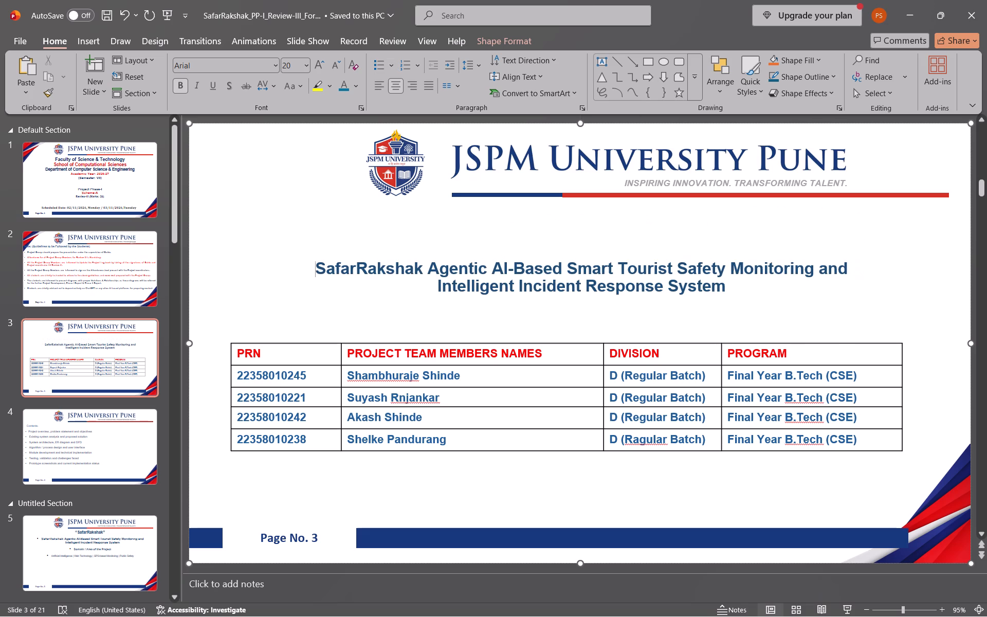
key(period)
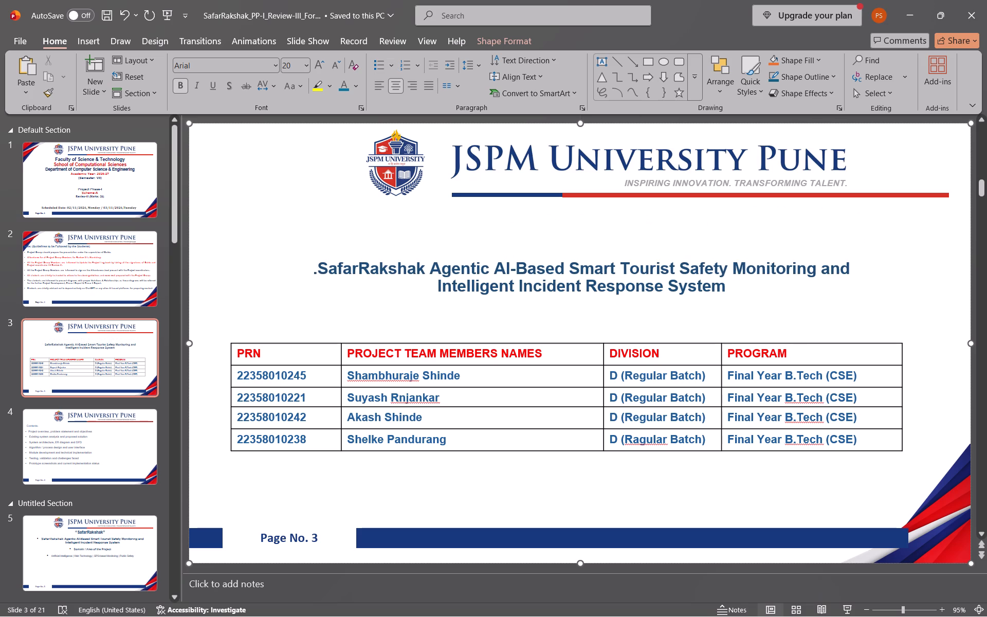
key(BackSpace)
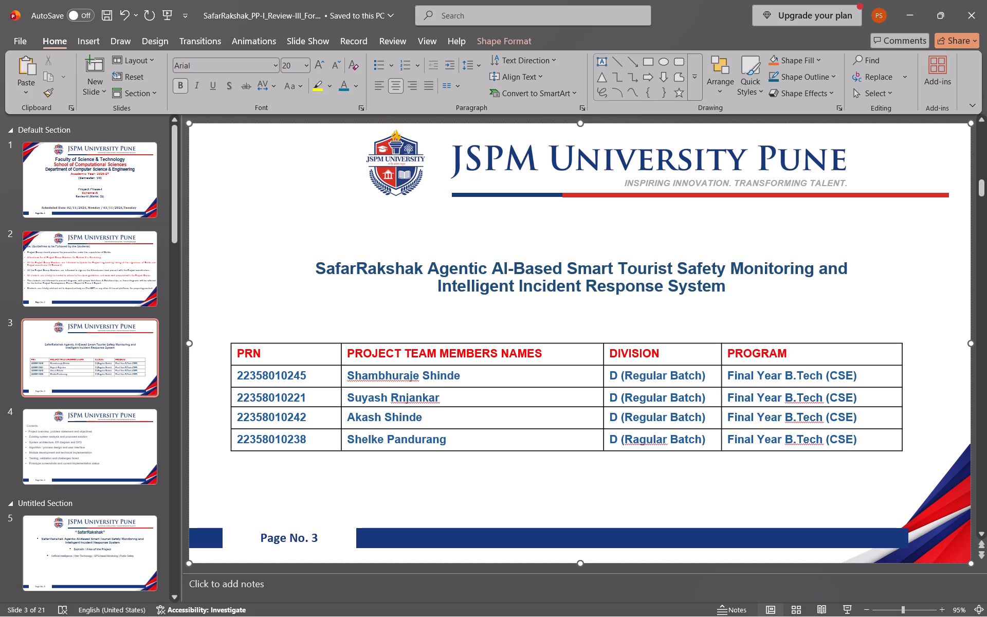
click(374, 71)
click(278, 192)
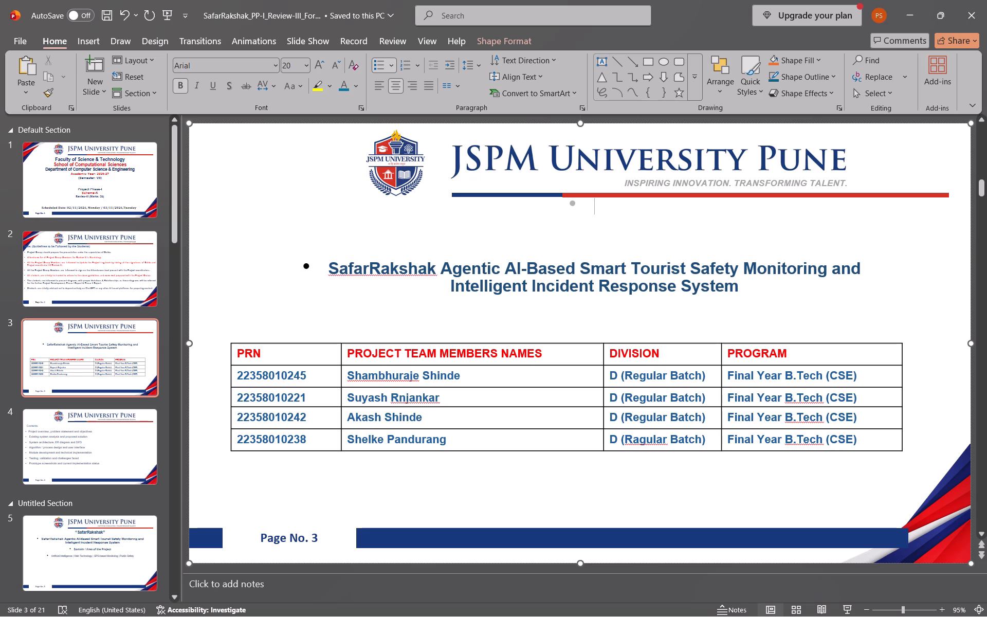
click(320, 267)
key(BackSpace)
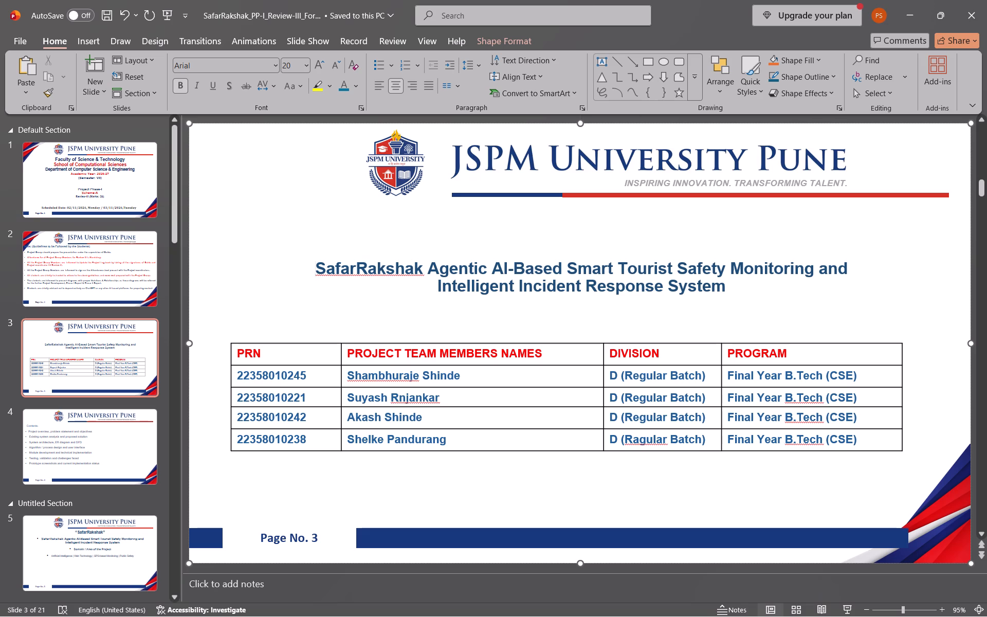
Insert an opening single quotation mark directly before SafarRakshak in the slide 3 title.
key(ctrl+apostrophe)
key(apostrophe)
key(apostrophe)
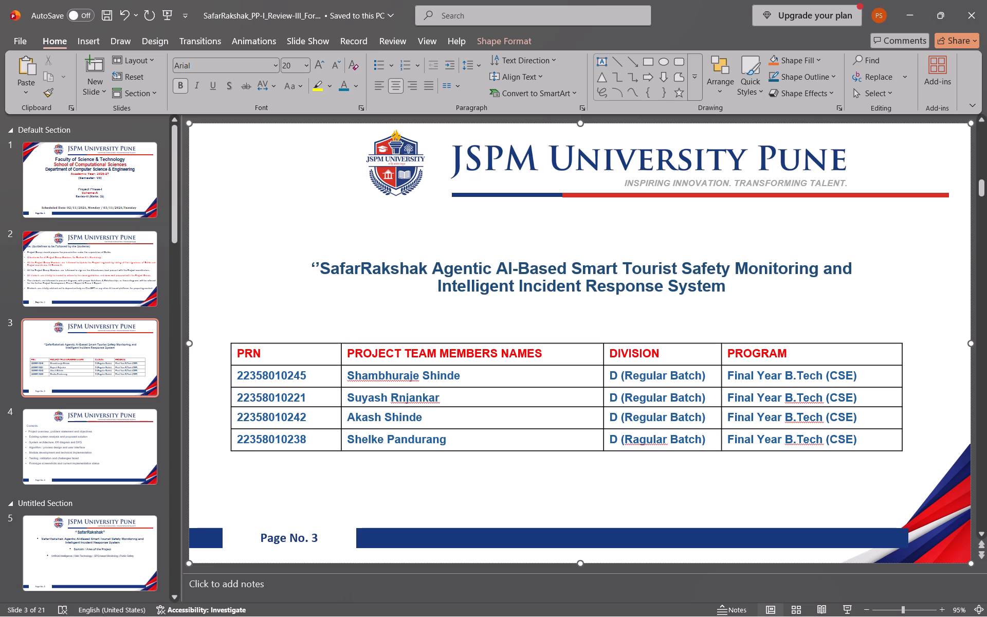
key(BackSpace)
key(ctrl+apostrophe)
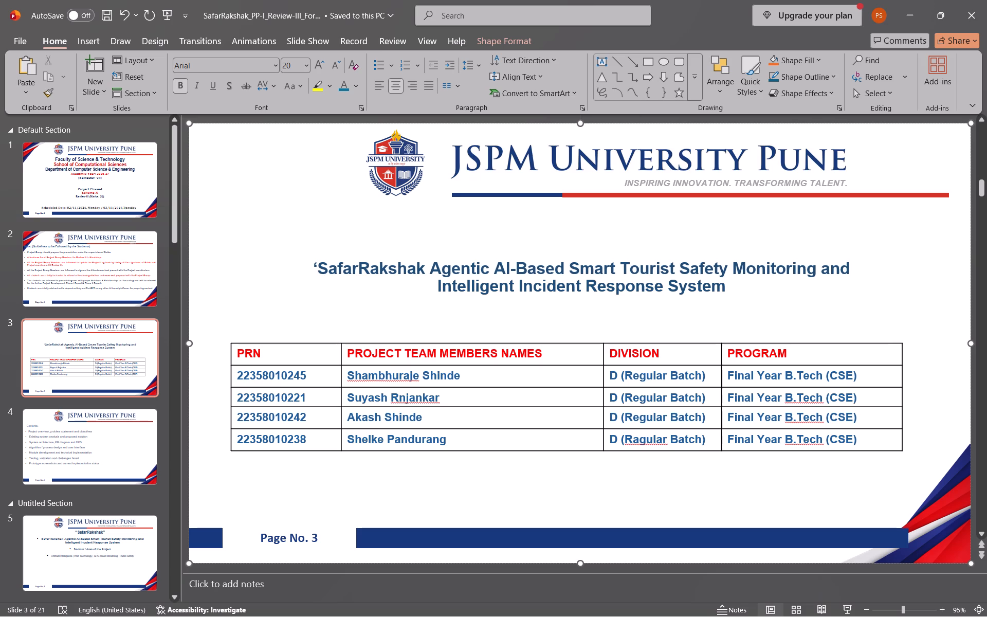
key(apostrophe)
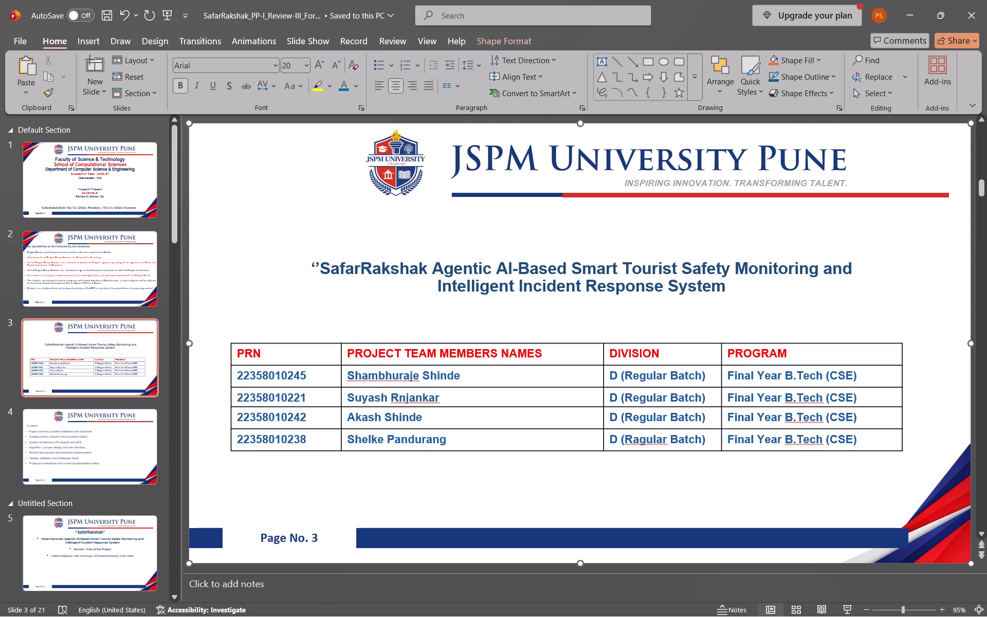
key(BackSpace)
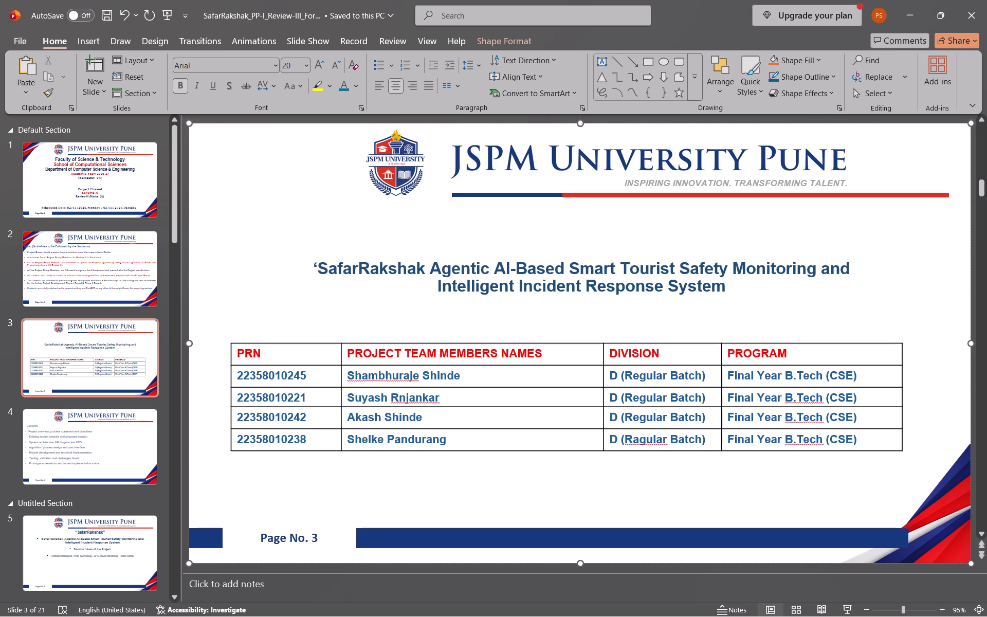
key(ctrl+semicolon)
key(semicolon)
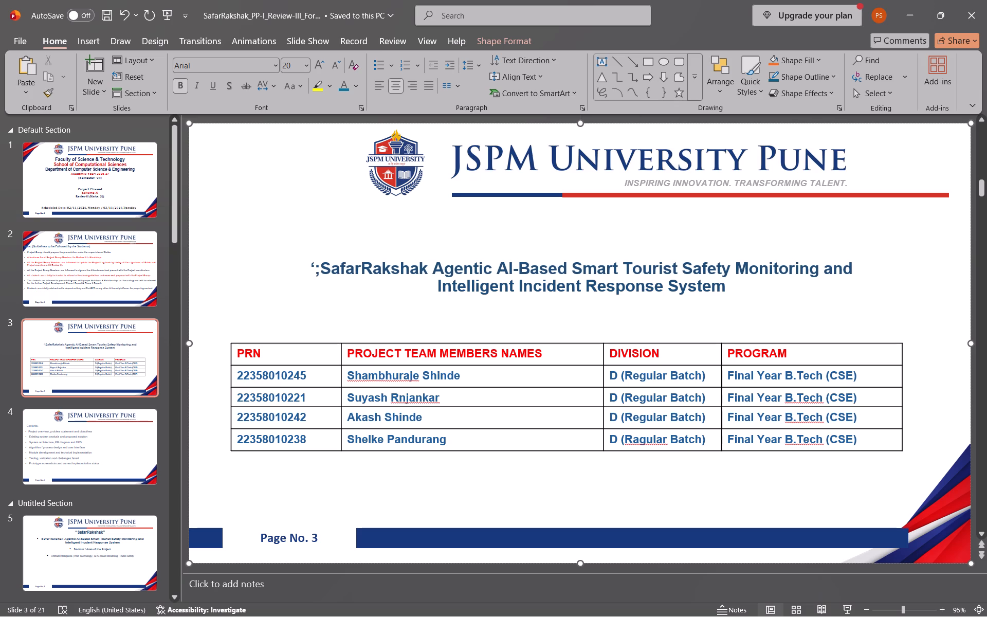
key(BackSpace)
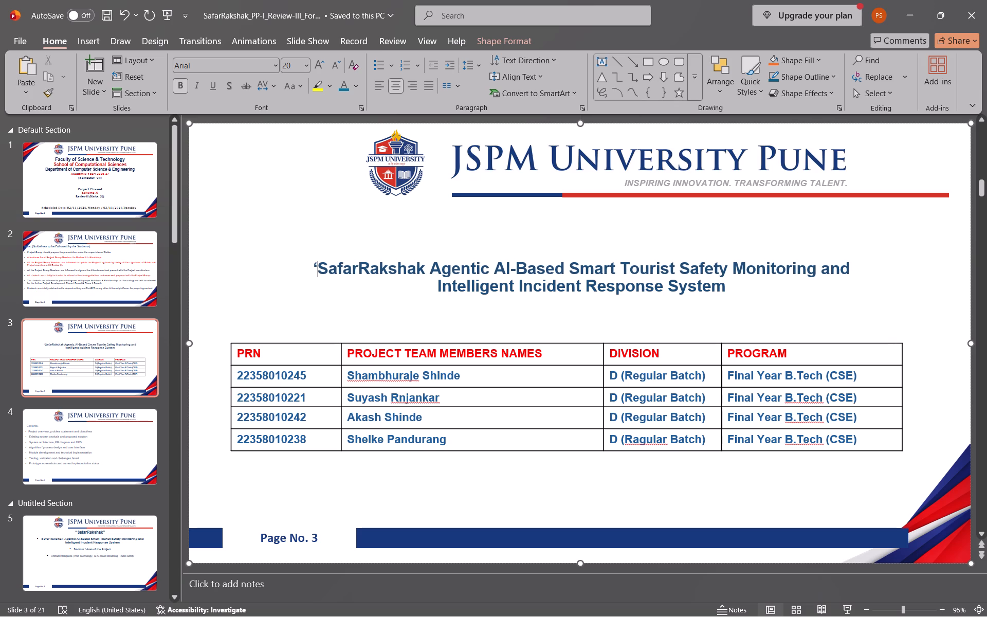
Add a section starting at slide 3 without giving it a name, and return to that slide.
key(ctrl+comma)
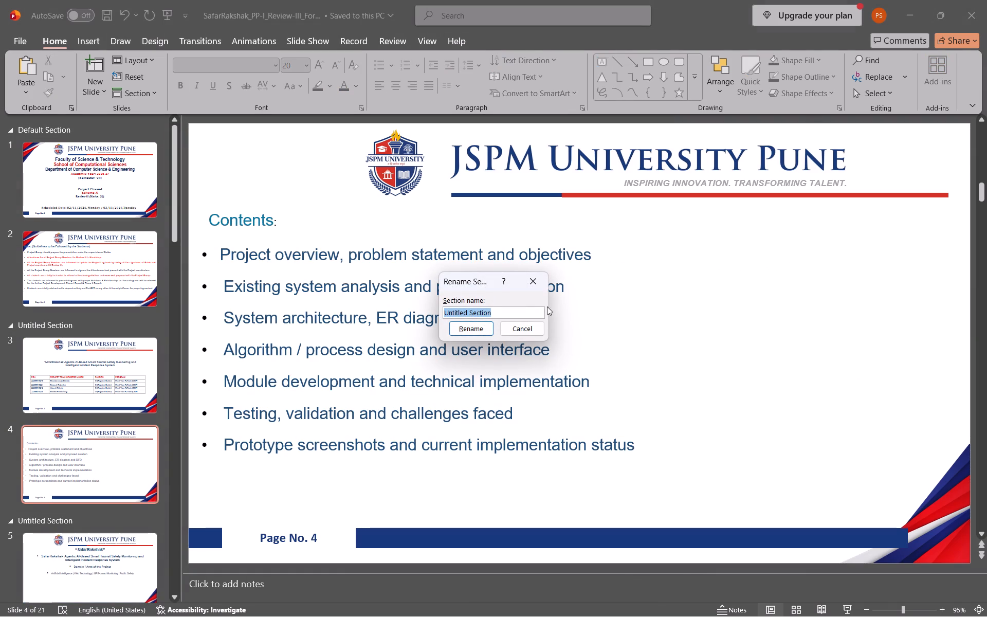
click(532, 284)
key(Up)
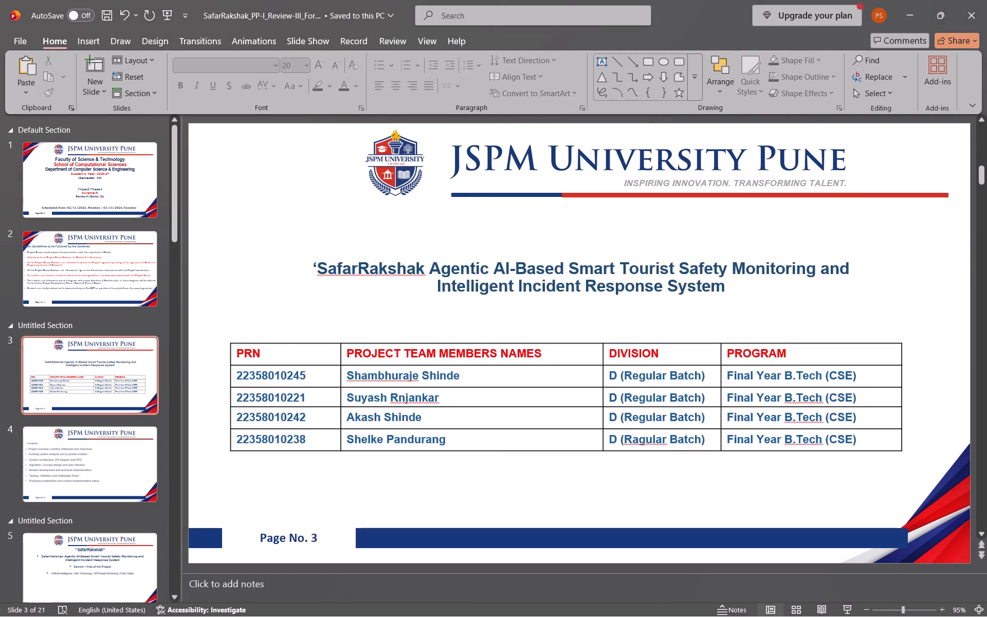
key(Up)
key(Up)
key(Down)
key(Down)
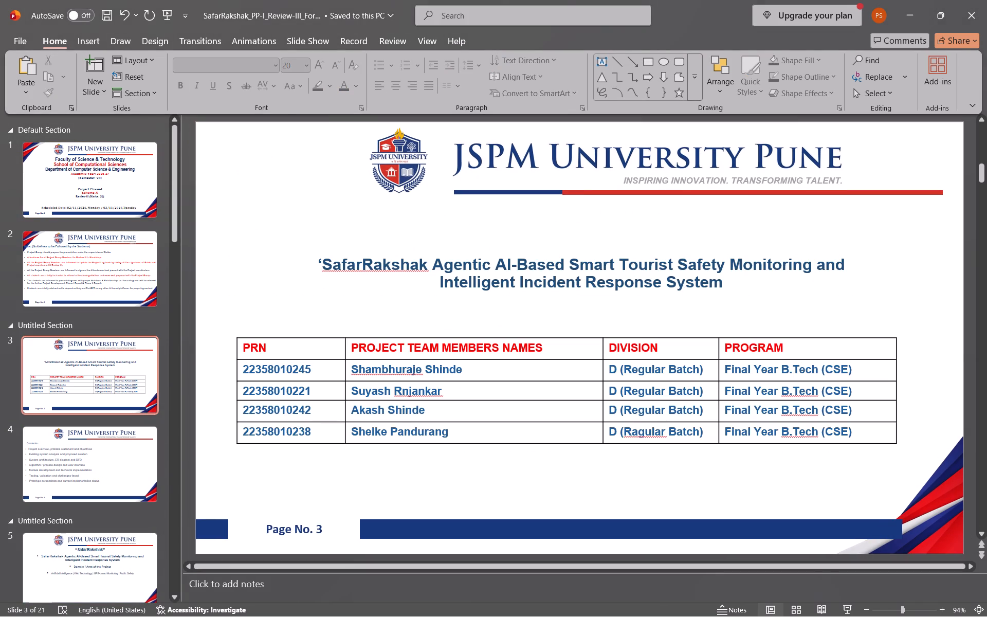
key(space)
Complete the opening quotation mark of the slide 3 project title with a second single quote, followed by a space before SafarRakshak.
click(324, 265)
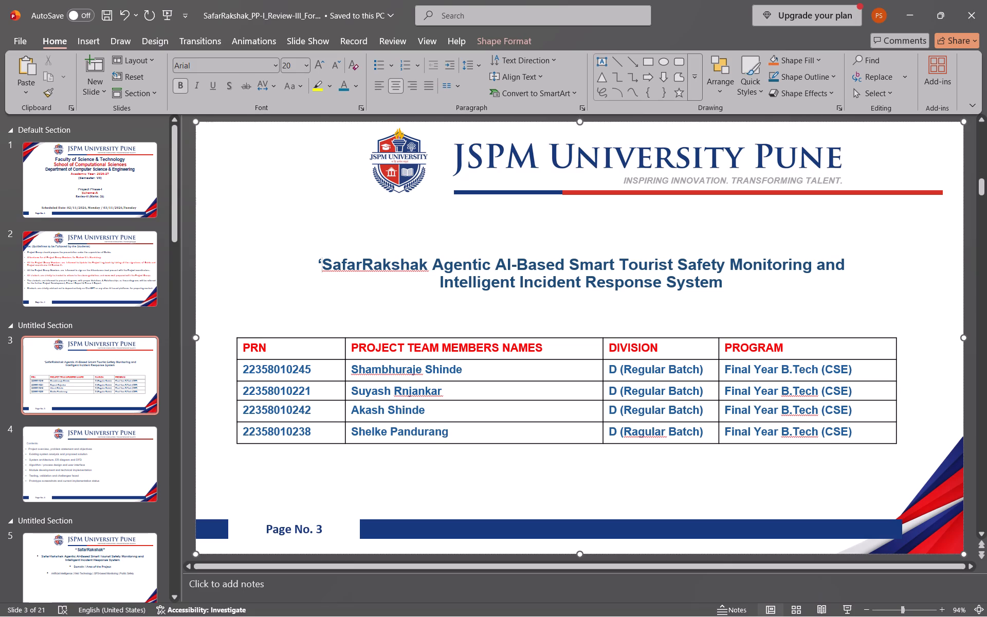
key(apostrophe)
key(BackSpace)
key(ctrl+apostrophe)
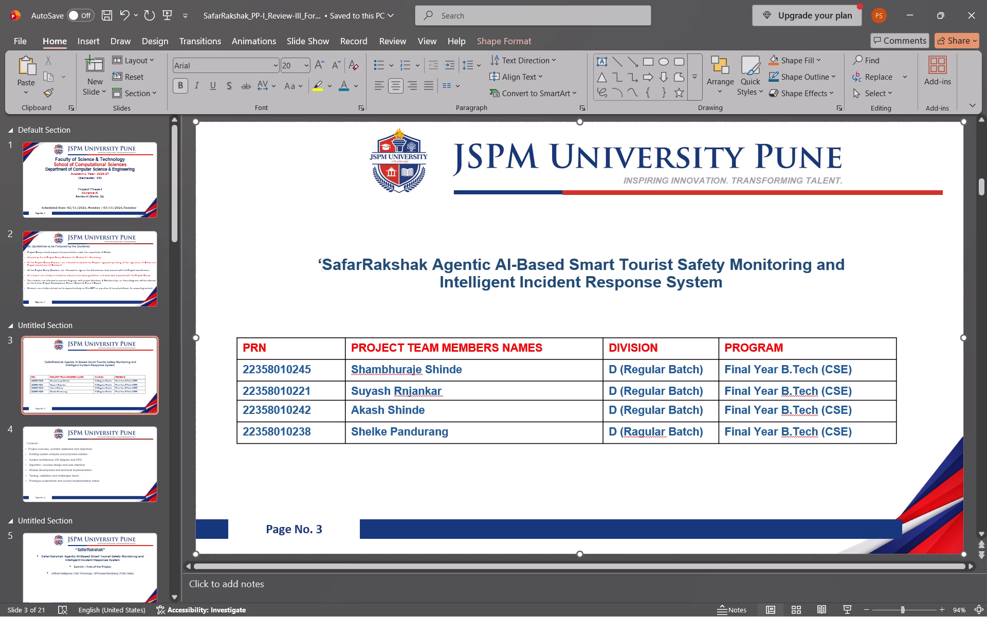
key(apostrophe)
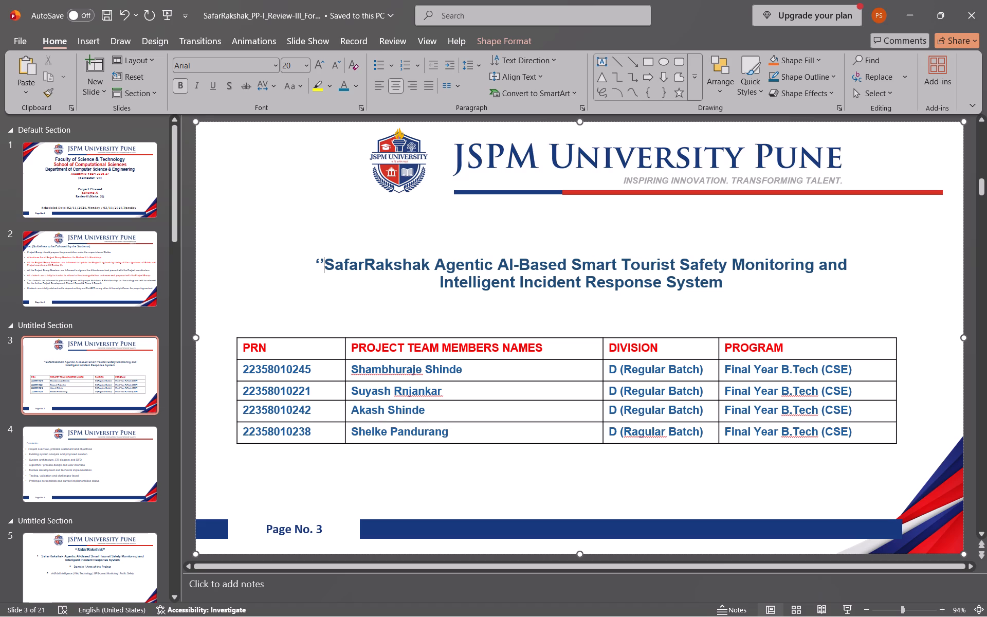
key(BackSpace)
click(324, 265)
key(space)
key(apostrophe)
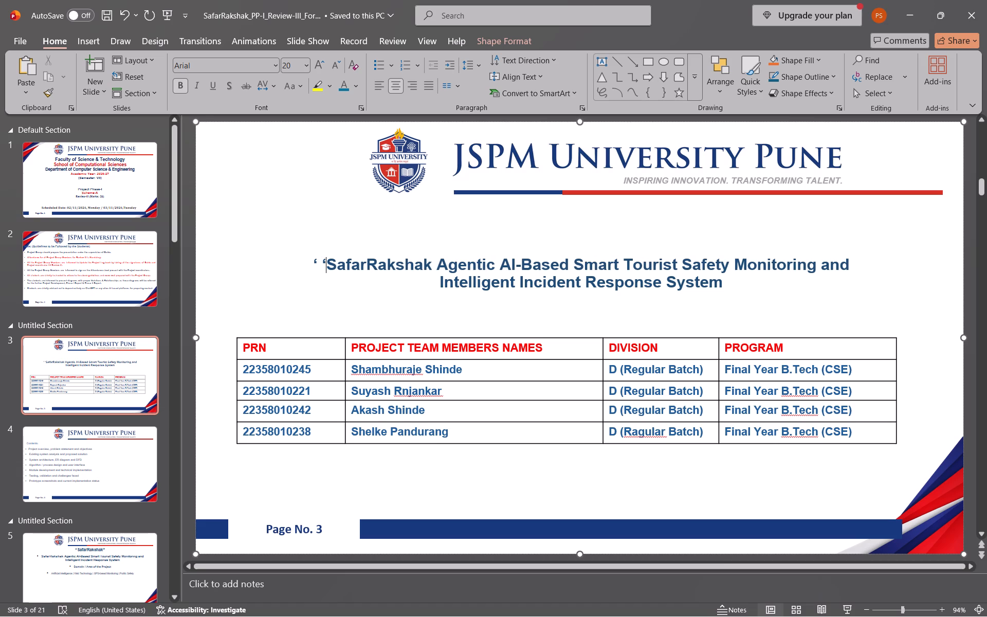
key(Left)
key(BackSpace)
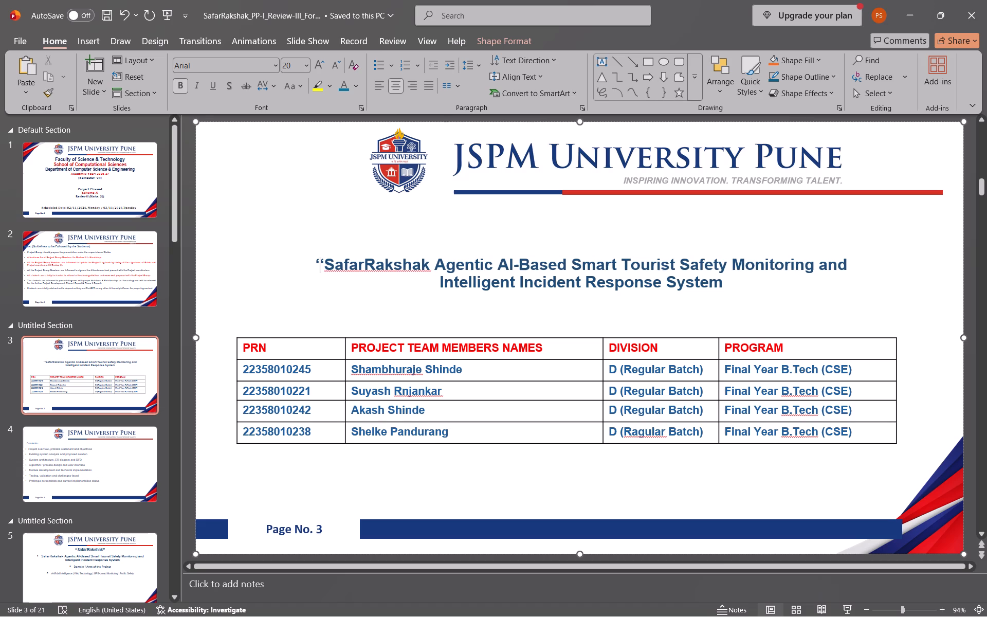
click(325, 261)
key(space)
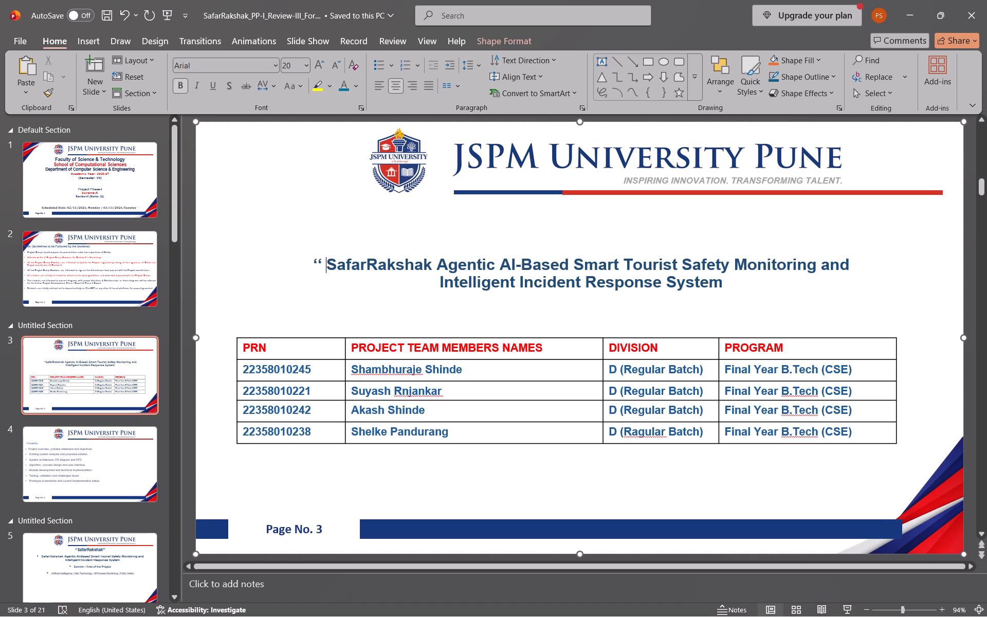
Close the slide 3 project title with two single closing quotation marks after System, separated from it by a space.
click(723, 288)
key(apostrophe)
key(apostrophe)
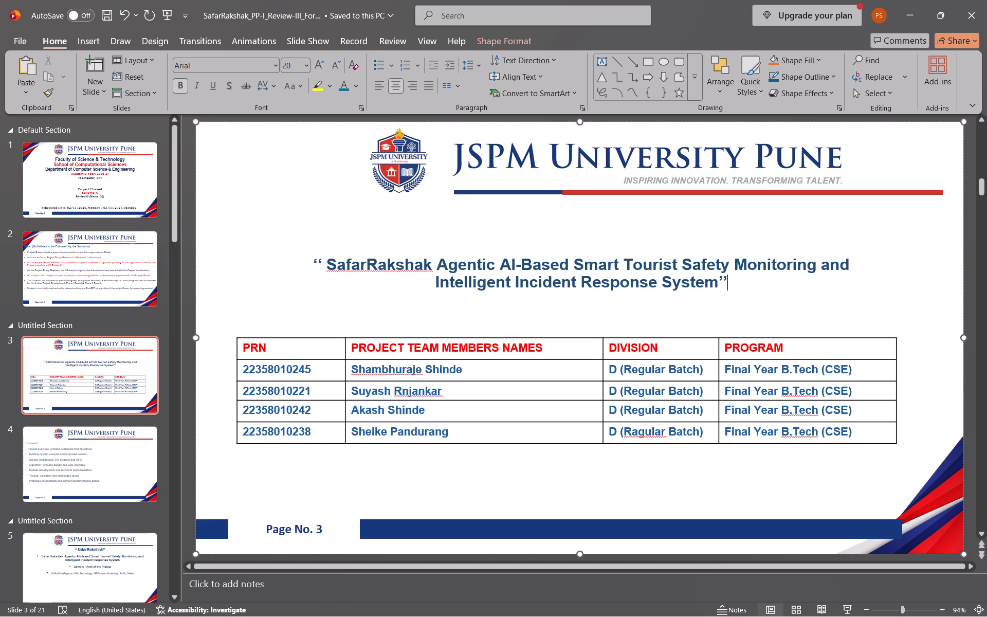
click(719, 280)
key(space)
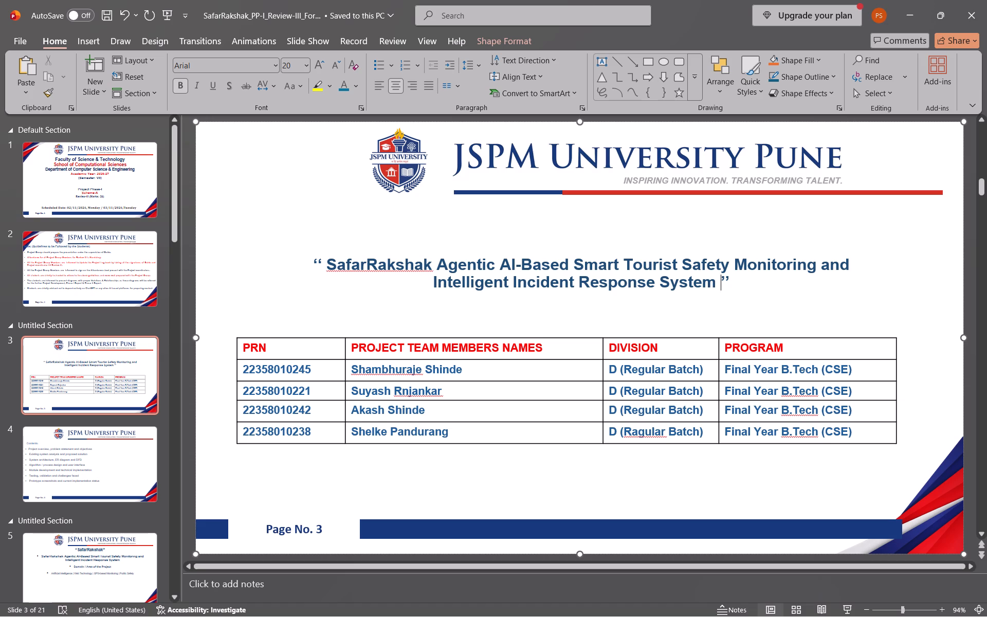
Insert the missing letter a after the R of the surname in the table's second team member row.
click(406, 390)
click(406, 390)
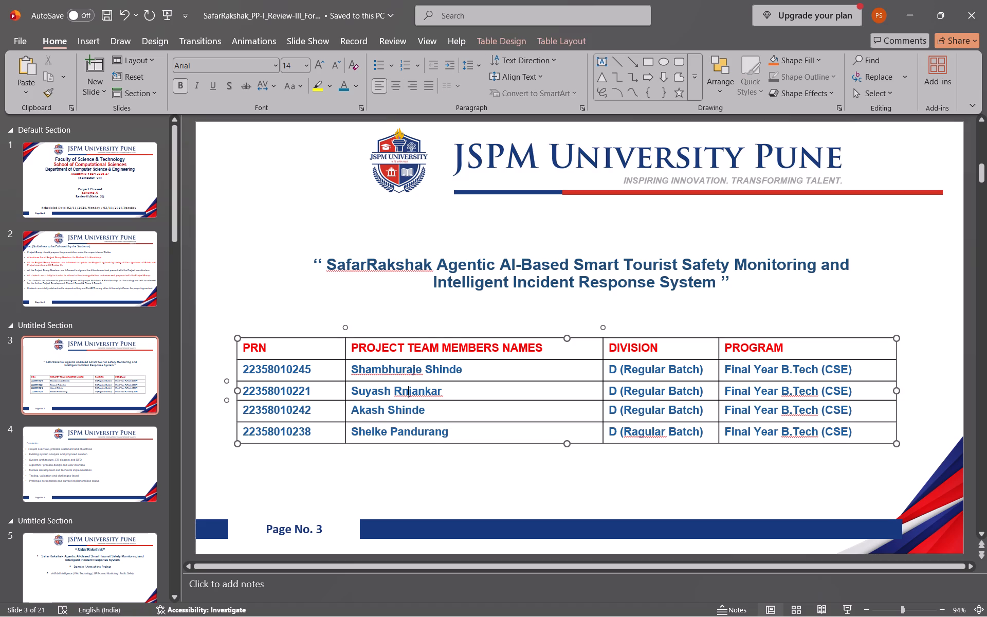
key(Left)
key(a)
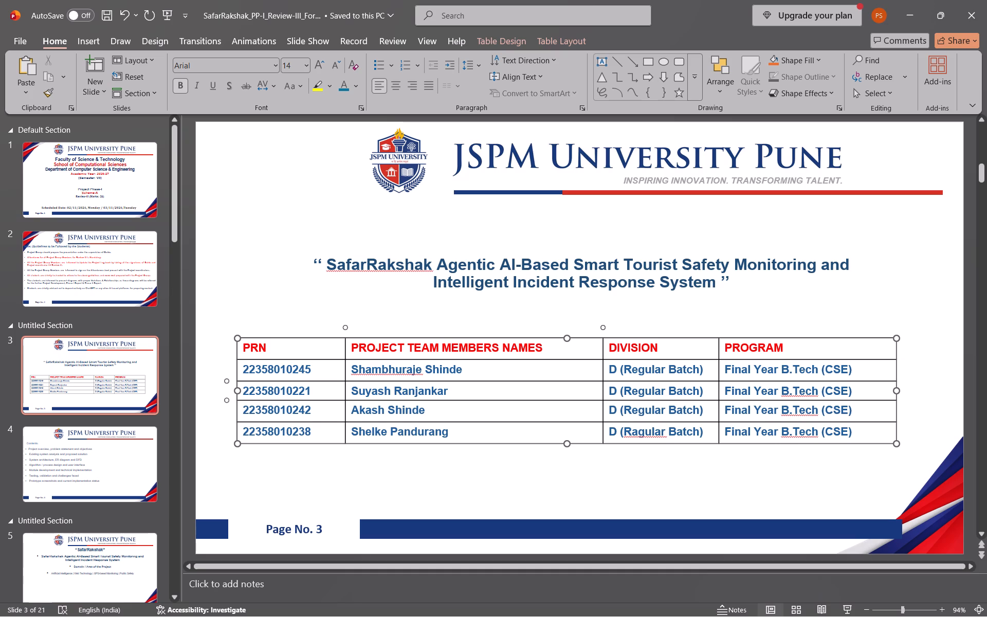
Delete the quoted one-word SafarRakshak heading above the full project title on slide 5.
click(115, 196)
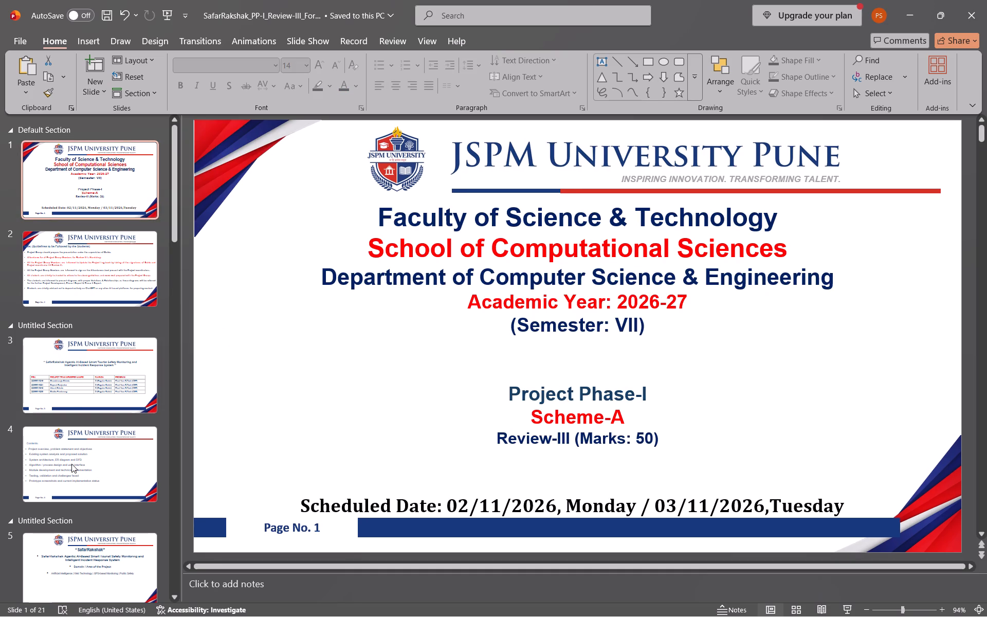
click(71, 464)
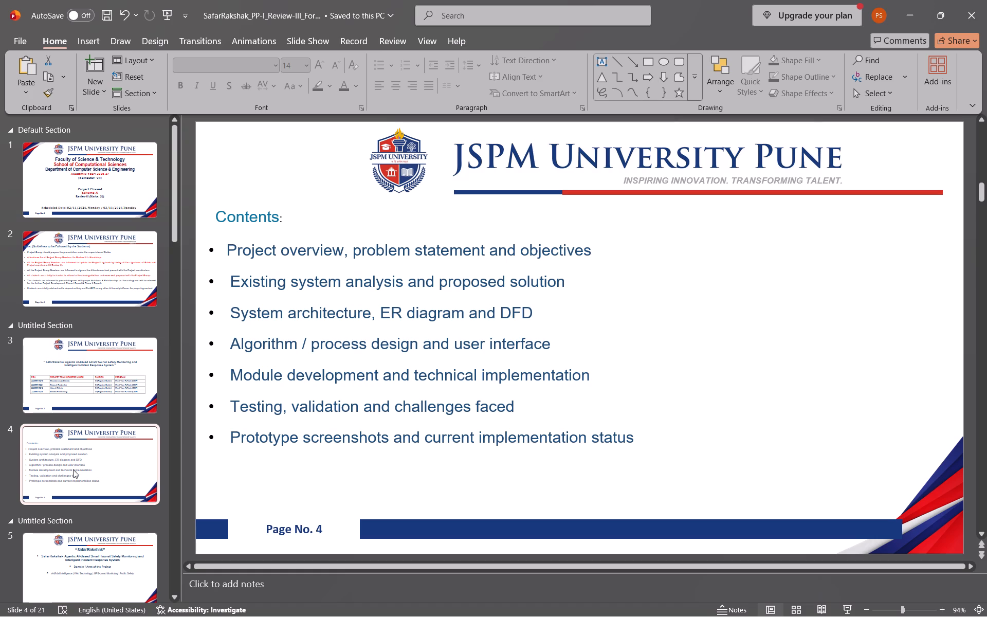
click(81, 567)
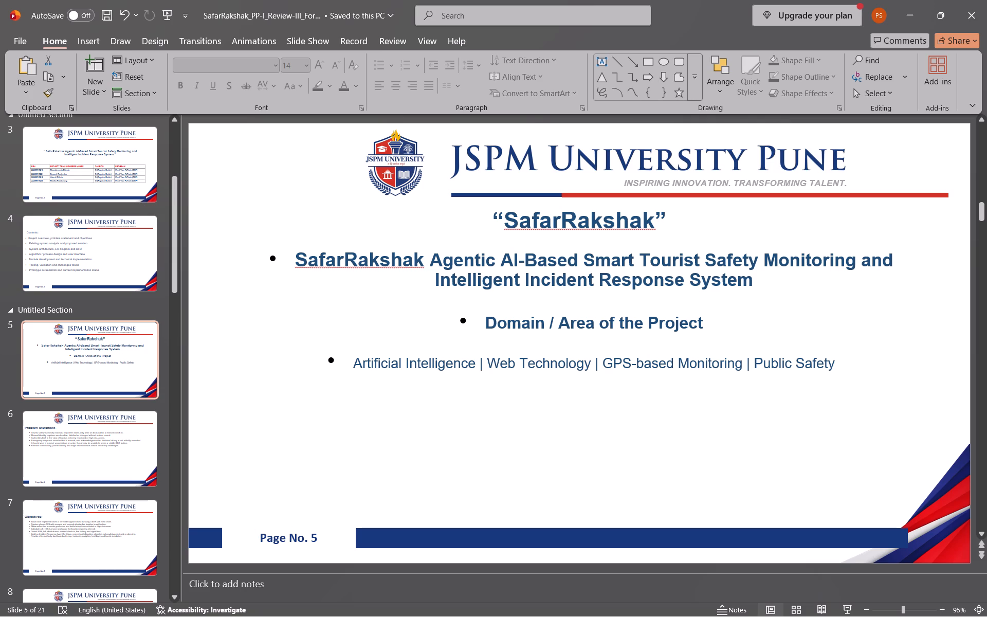
drag(486, 212, 500, 218)
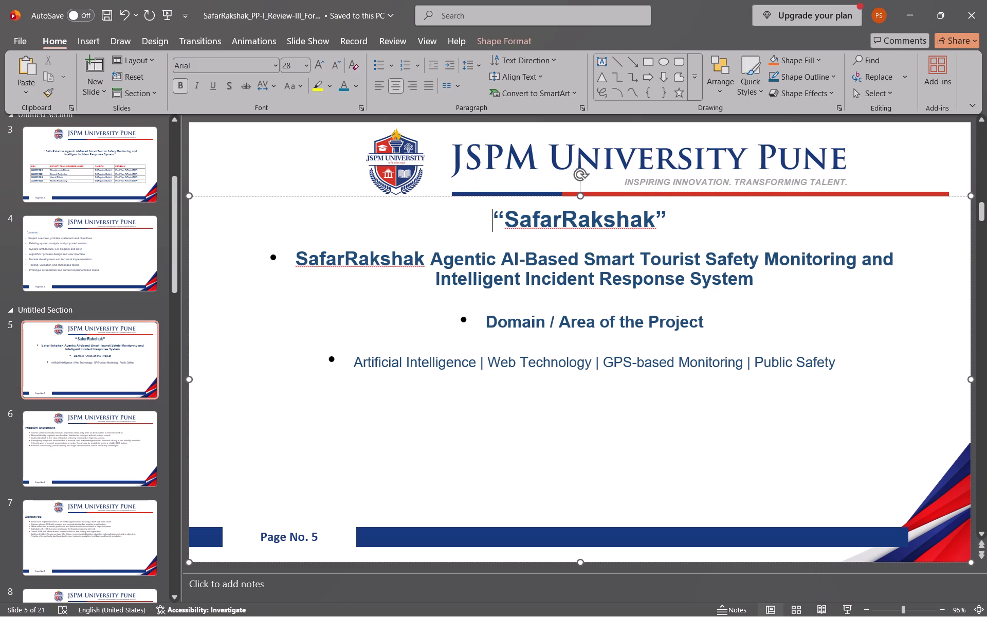
drag(500, 218, 667, 219)
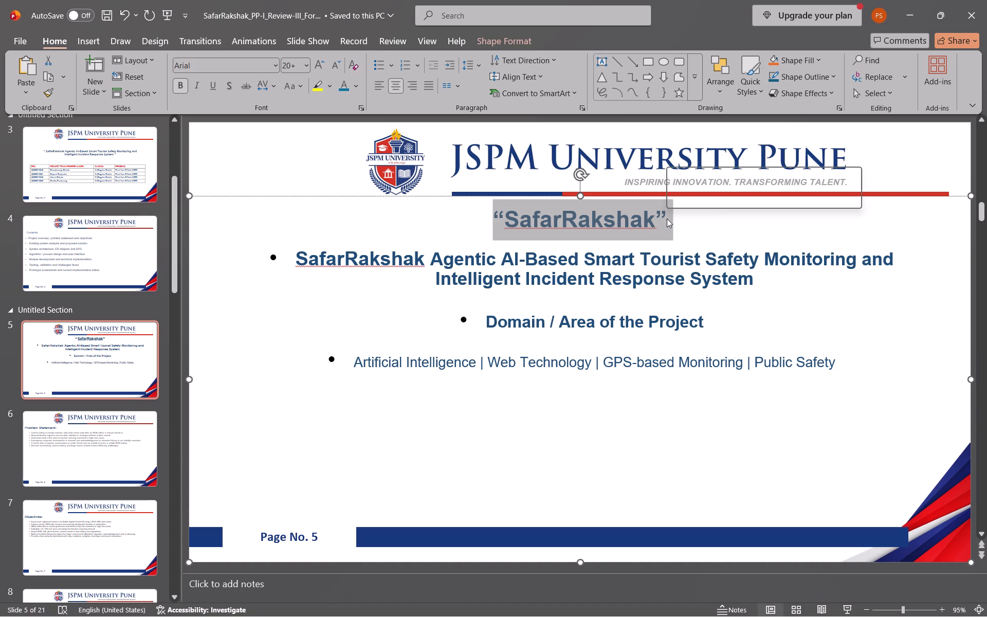
key(BackSpace)
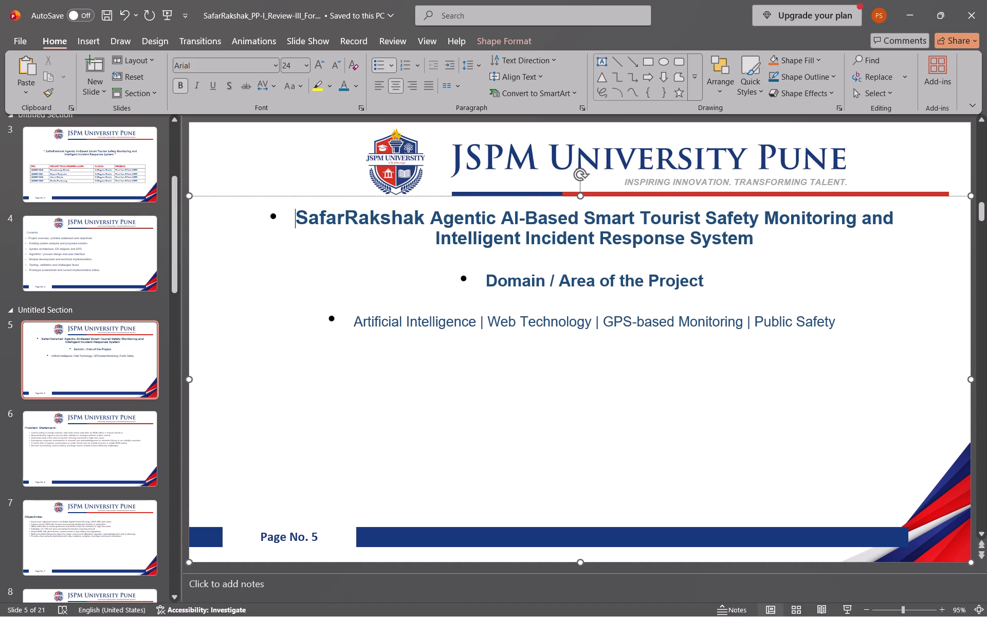
Add two blank lines above the full project title on slide 5 and remove the title's bullet.
key(Return)
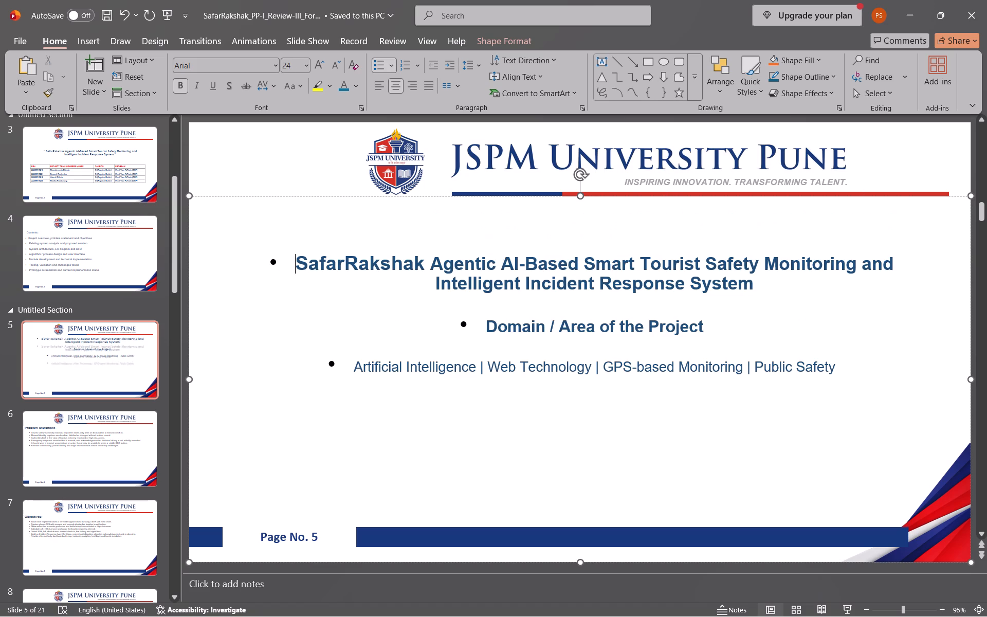
key(Return)
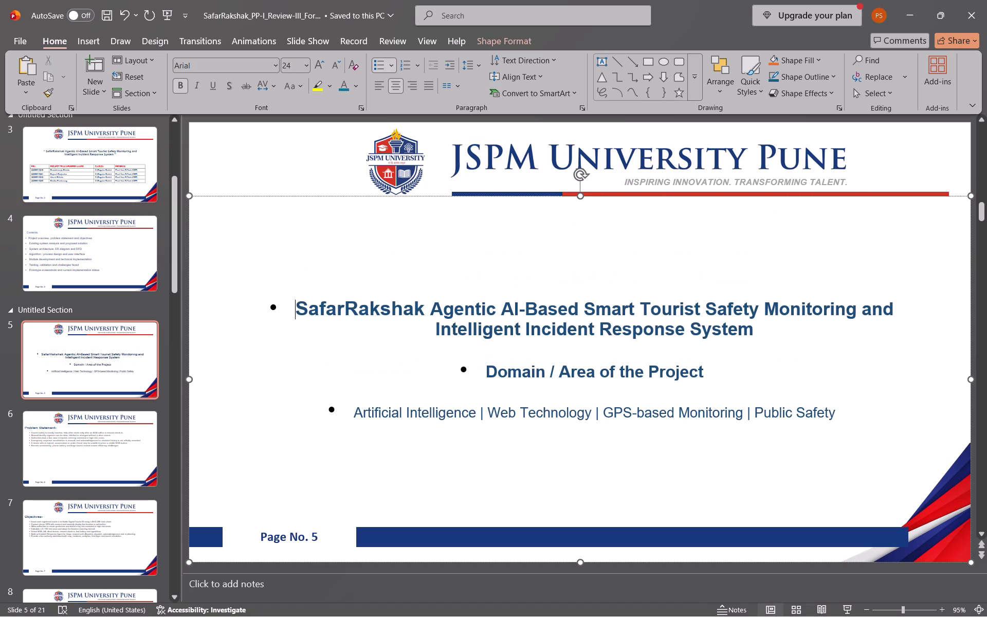
key(BackSpace)
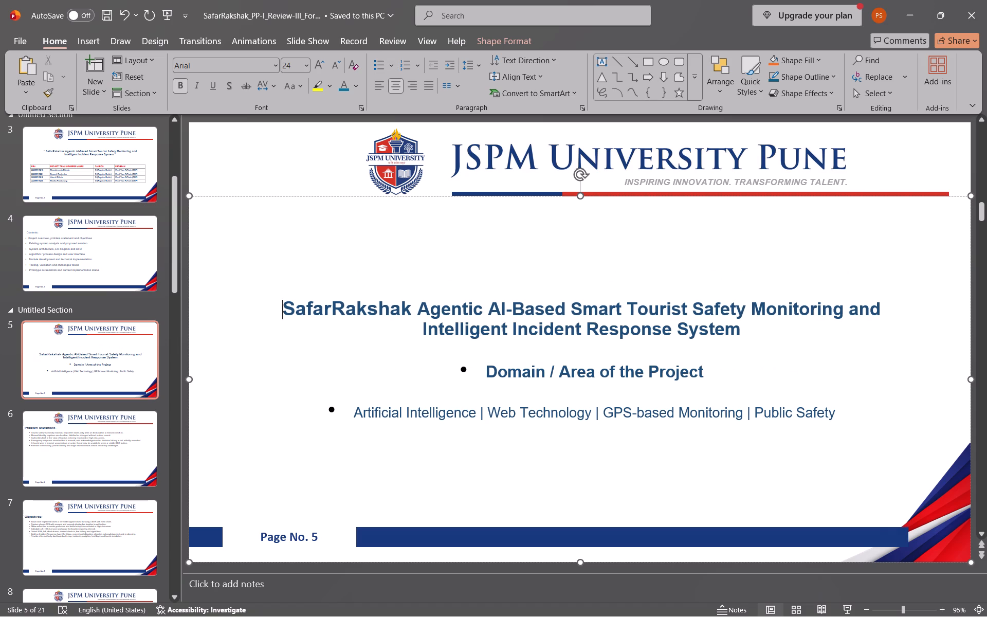
Insert two single opening quotation marks and a space before SafarRakshak in the slide 5 project title.
text('')
key(BackSpace)
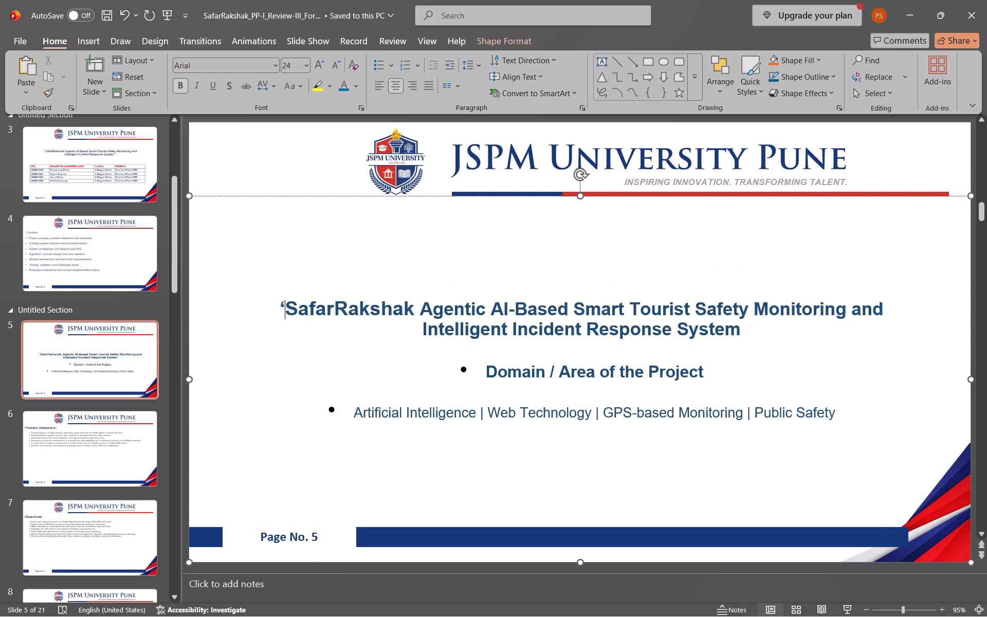
key(space)
key(apostrophe)
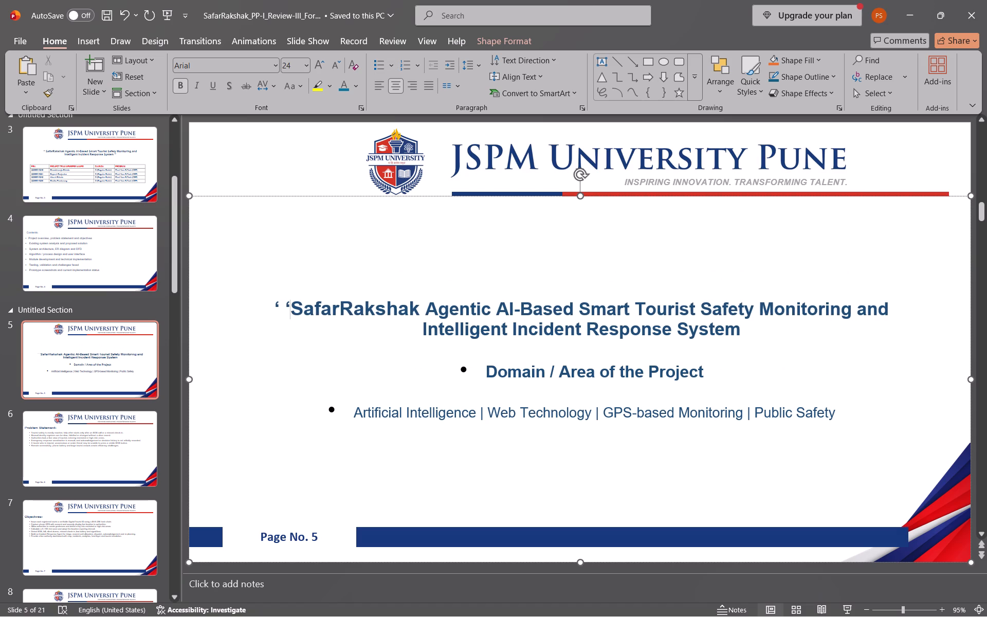
key(Left)
key(BackSpace)
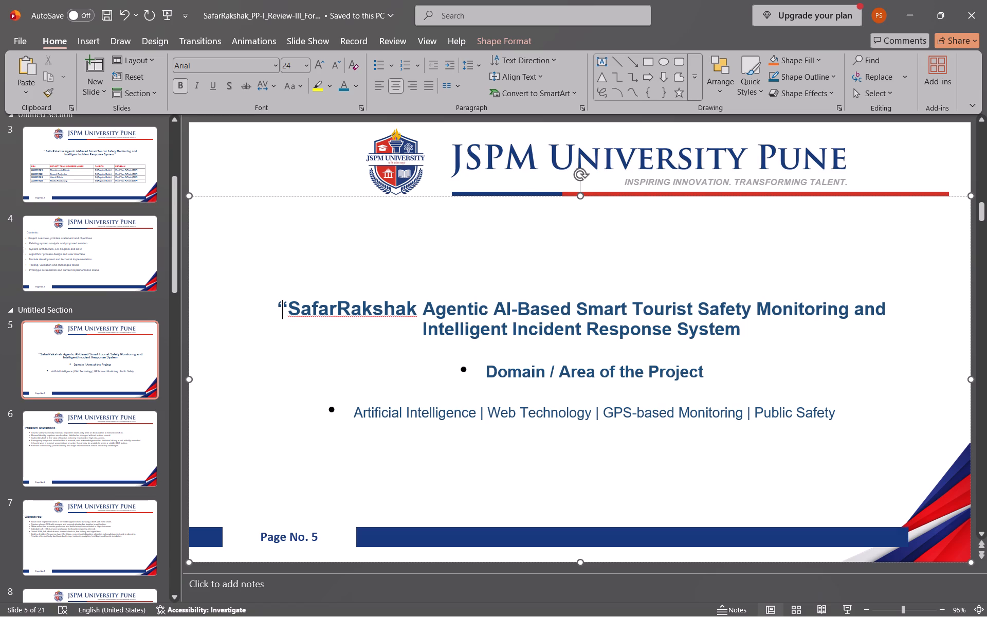
key(Right)
key(space)
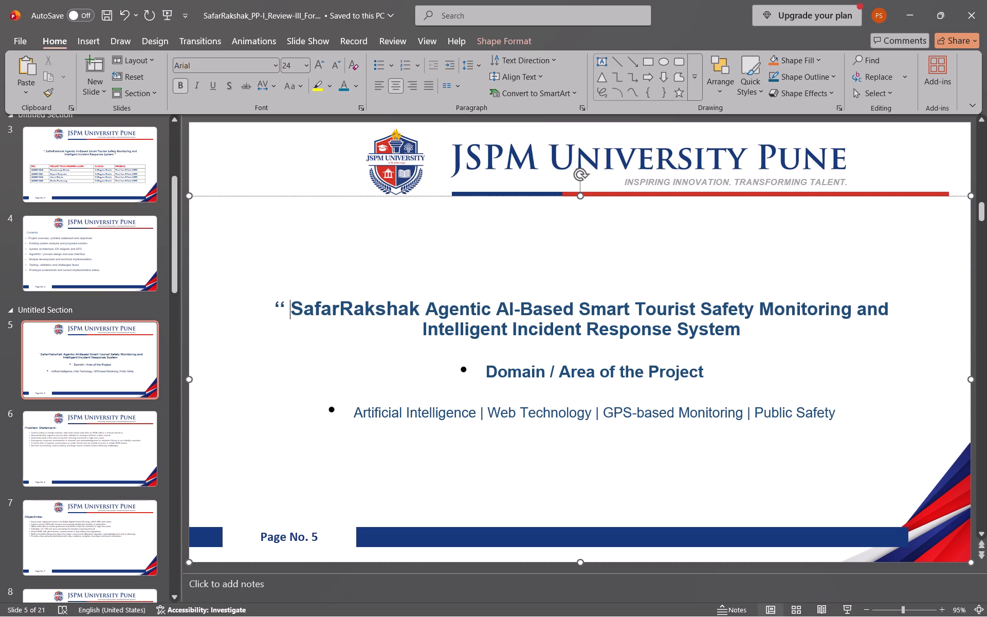
Append a space and two single closing quotation marks after System at the end of the slide 5 project title.
click(750, 330)
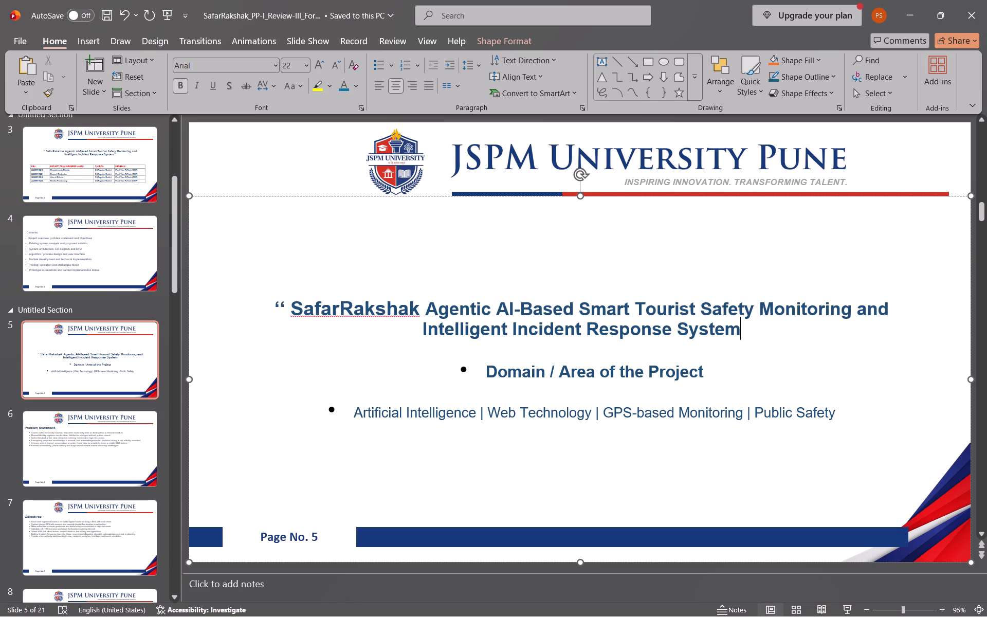
text('')
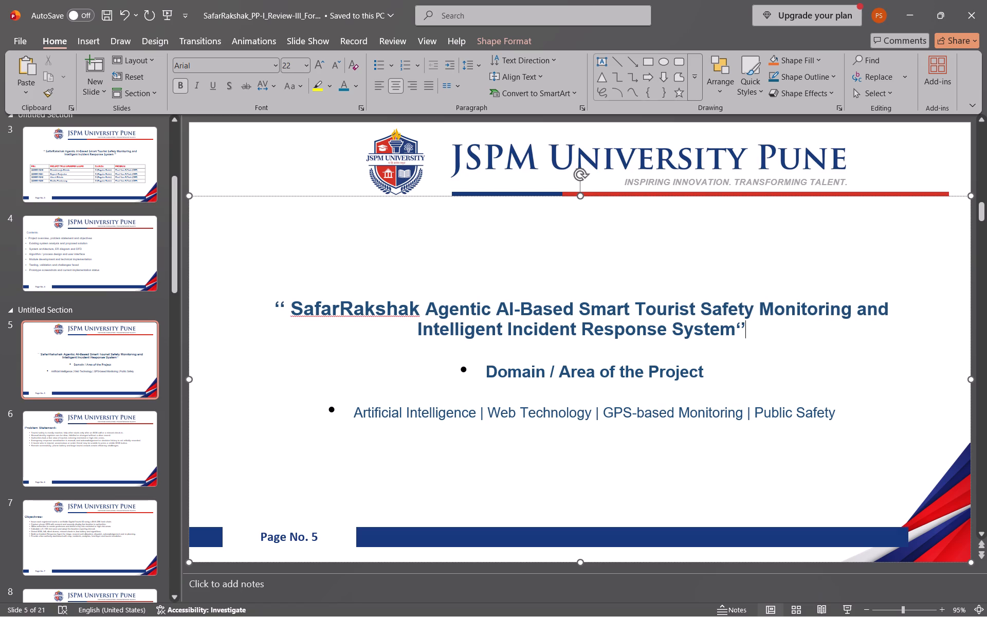
key(BackSpace)
key(space)
key(apostrophe)
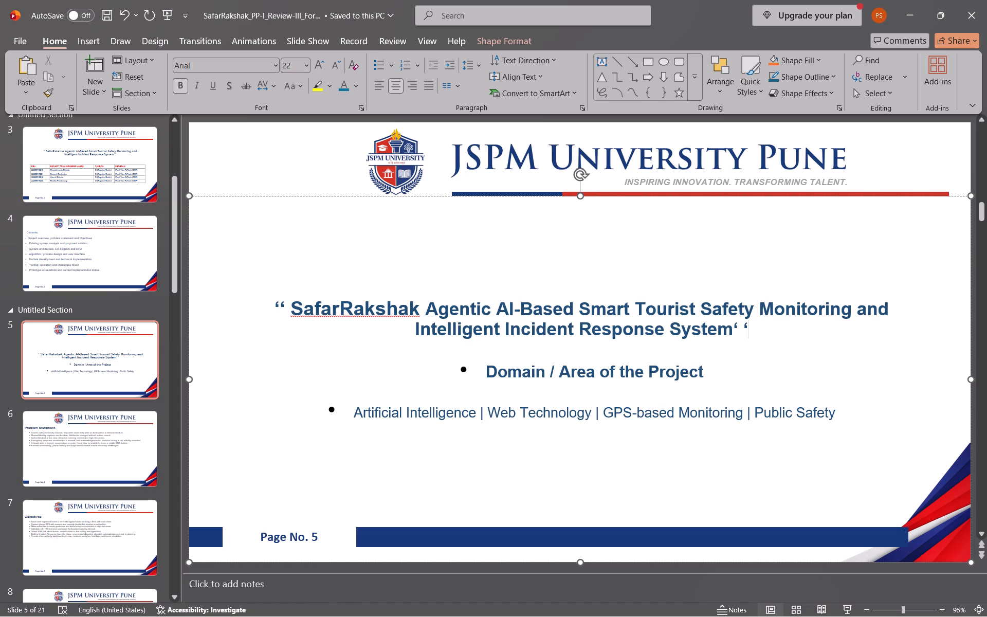
key(BackSpace)
key(BackSpace)
key(BackSpace)
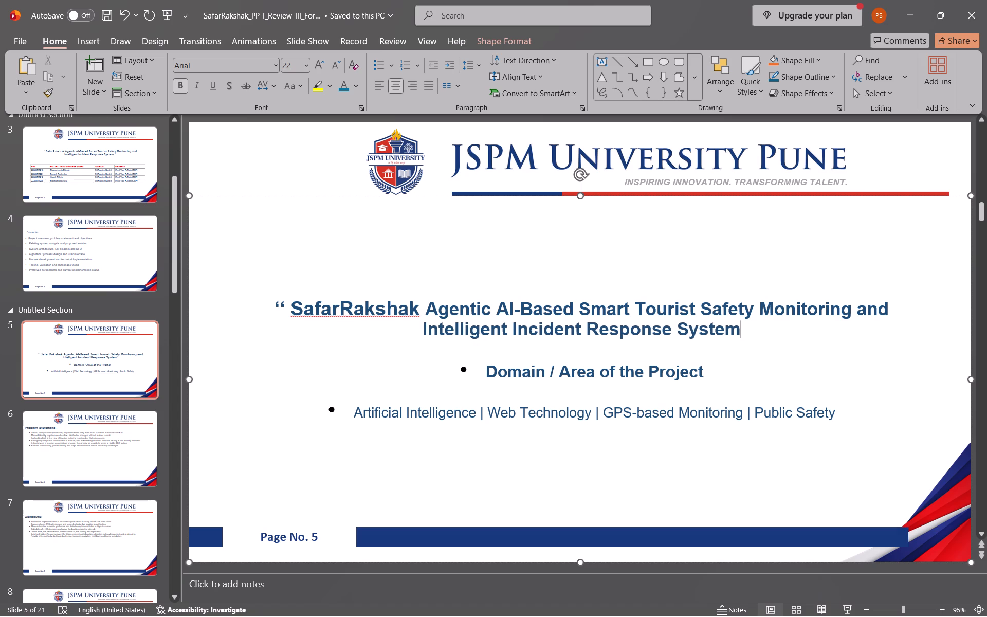
key(semicolon)
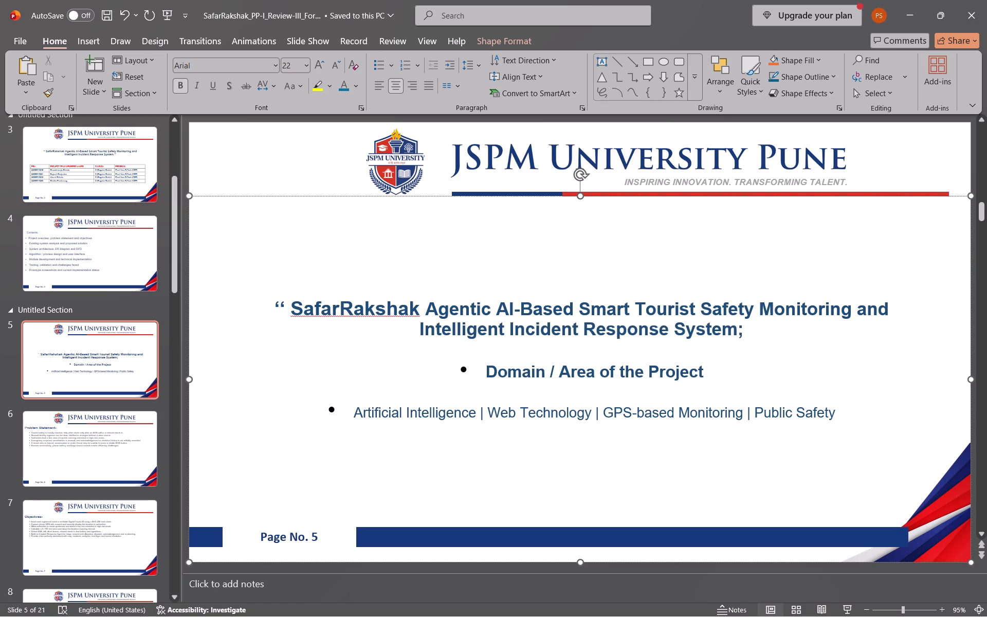
key(BackSpace)
key(apostrophe)
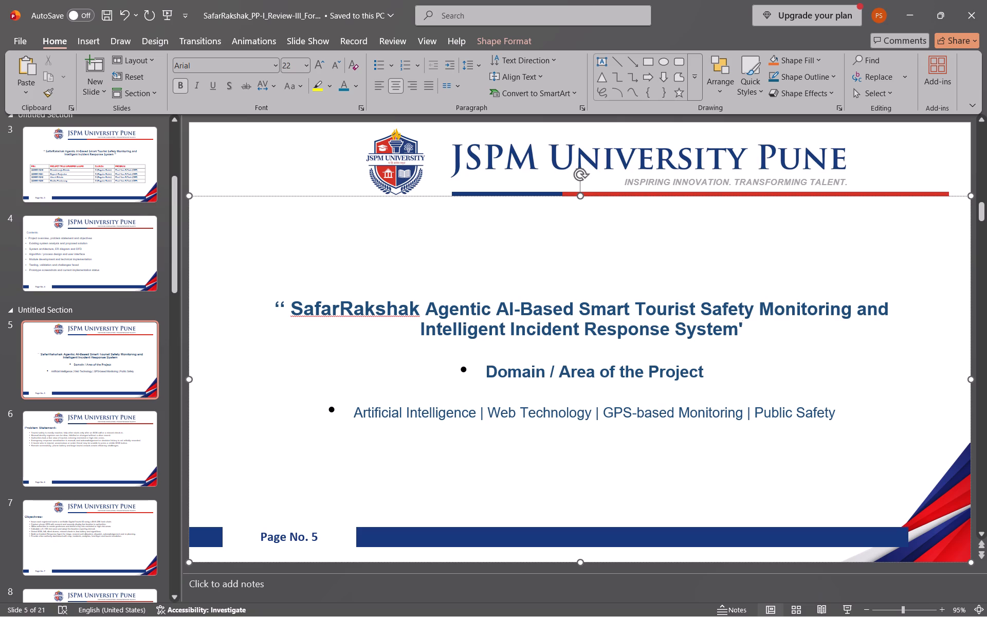
key(apostrophe)
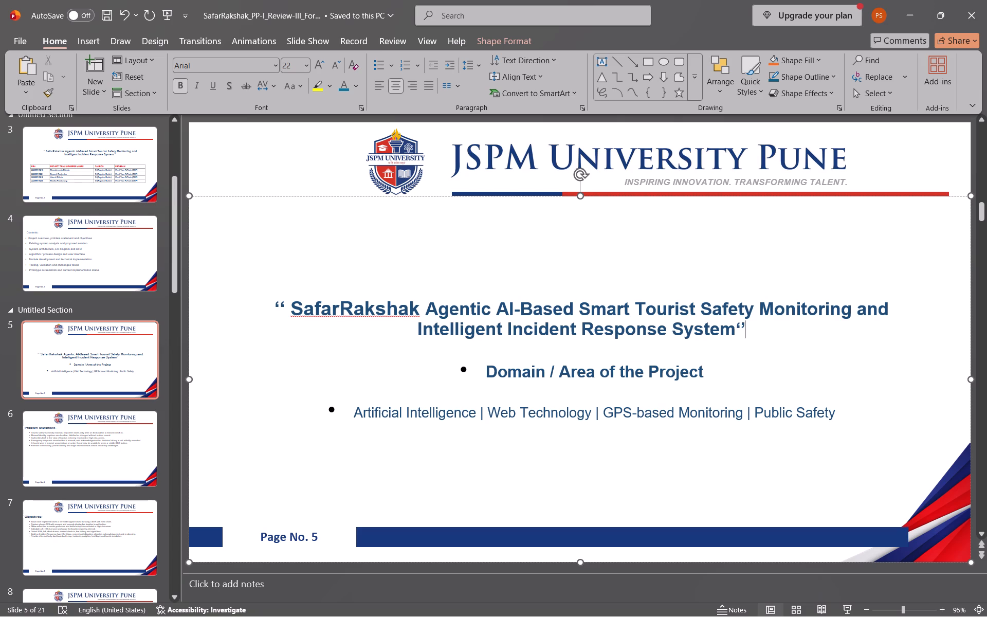
key(Left)
key(BackSpace)
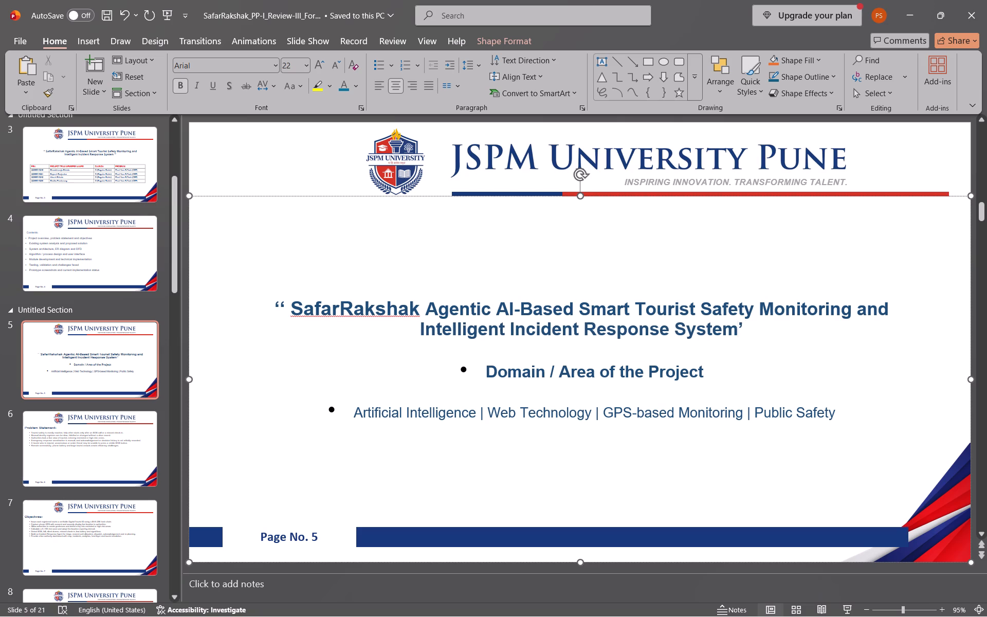
key(space)
key(apostrophe)
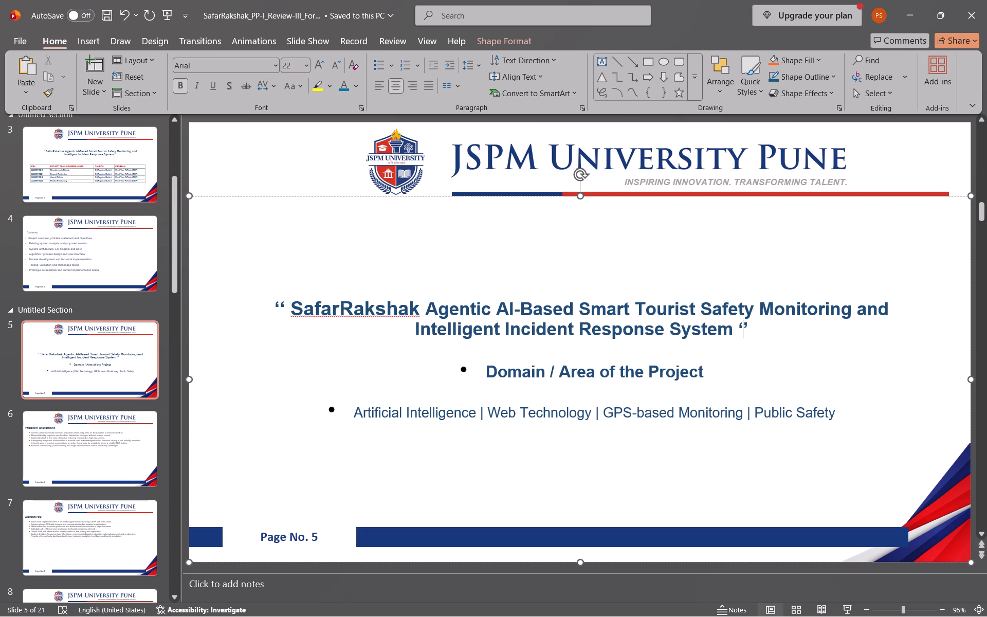
key(apostrophe)
key(Left)
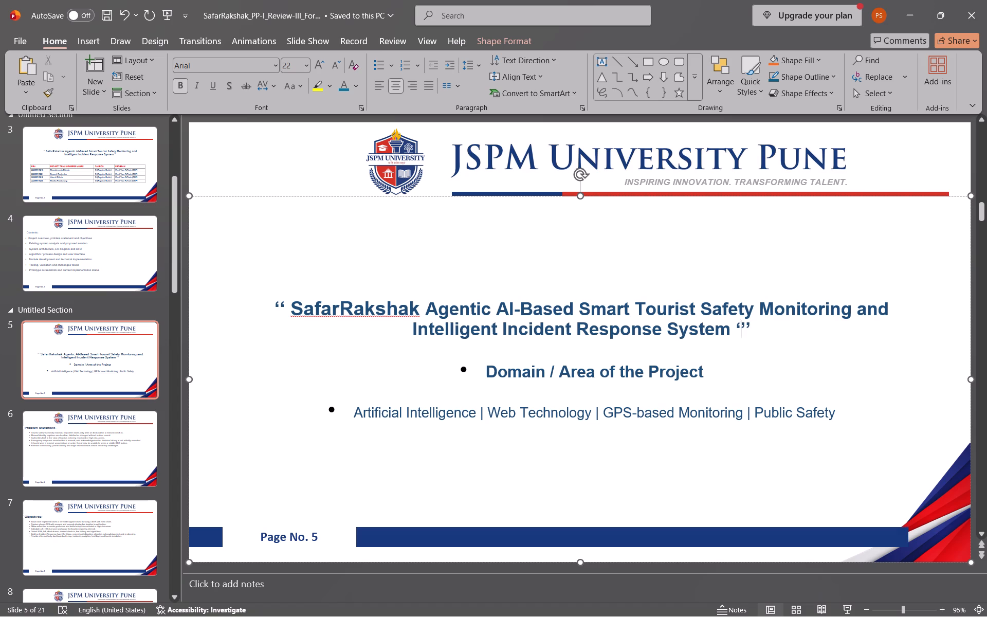
key(BackSpace)
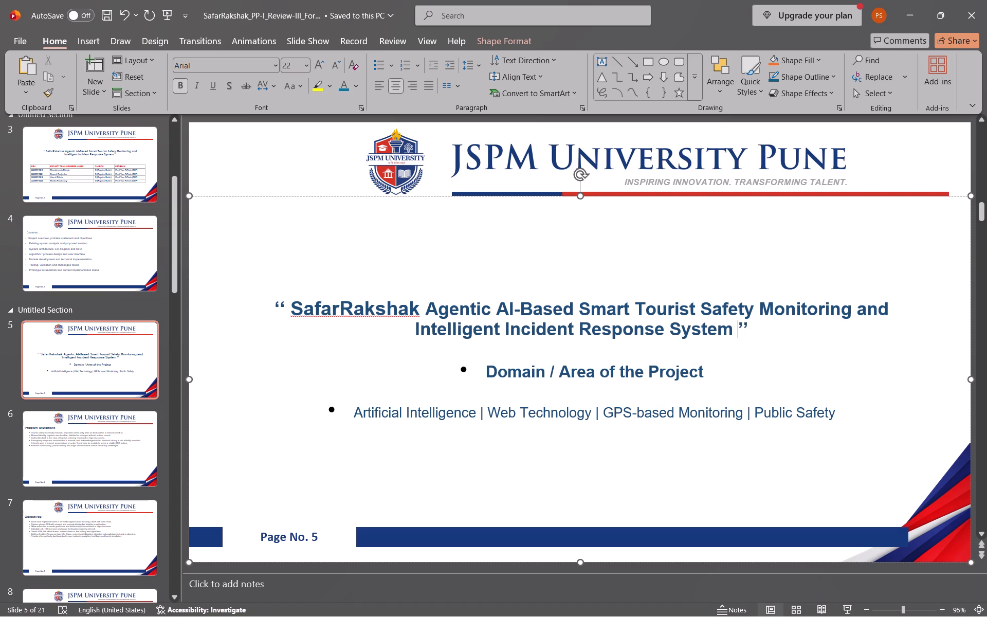
key(BackSpace)
key(space)
Add a blank line above the Domain / Area of the Project heading on slide 5, keeping the heading bulleted.
click(485, 374)
key(Return)
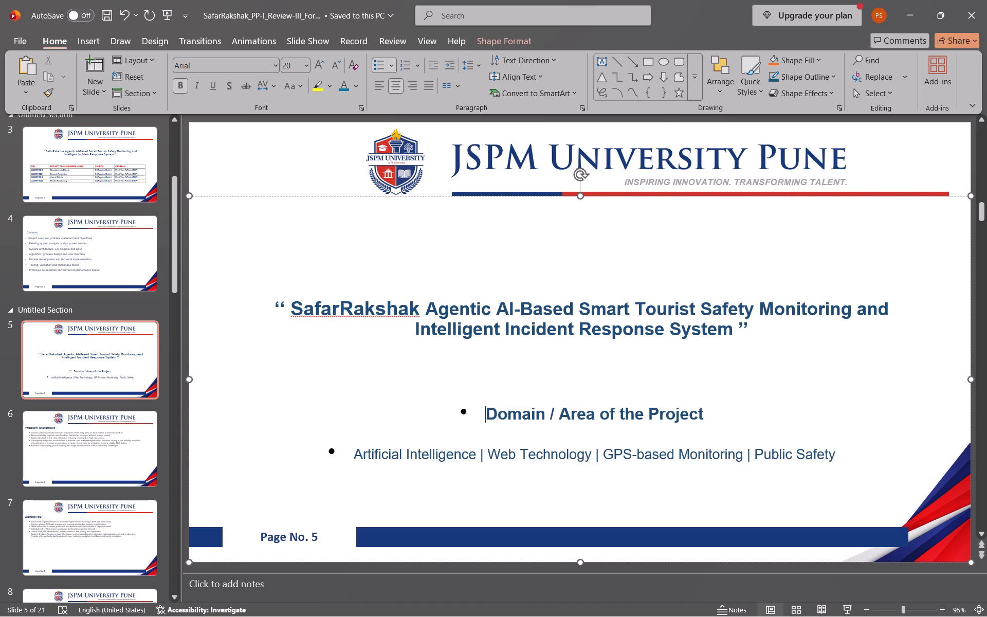
key(BackSpace)
key(BackSpace)
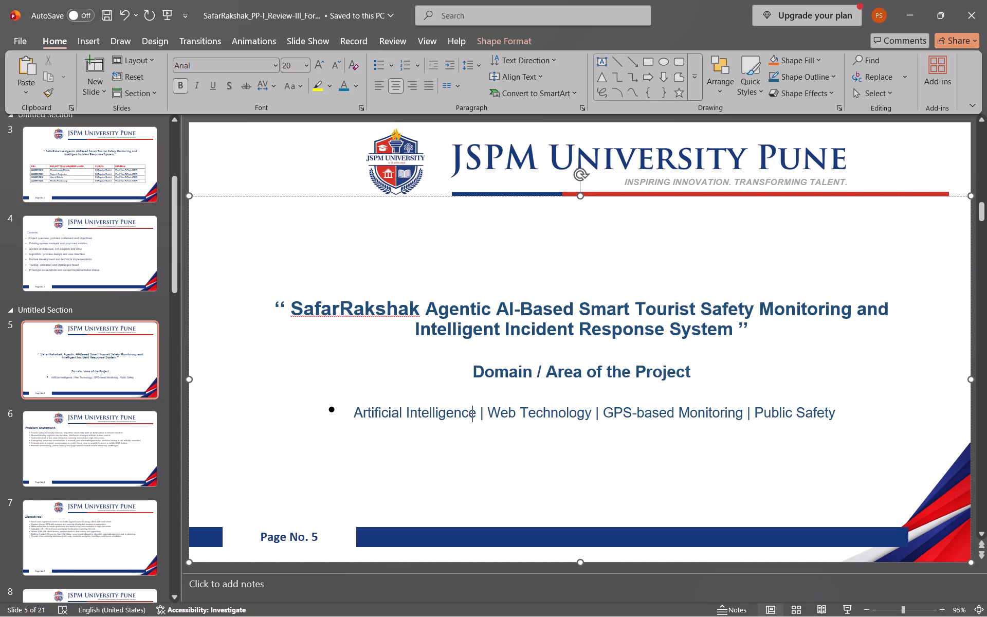
key(Return)
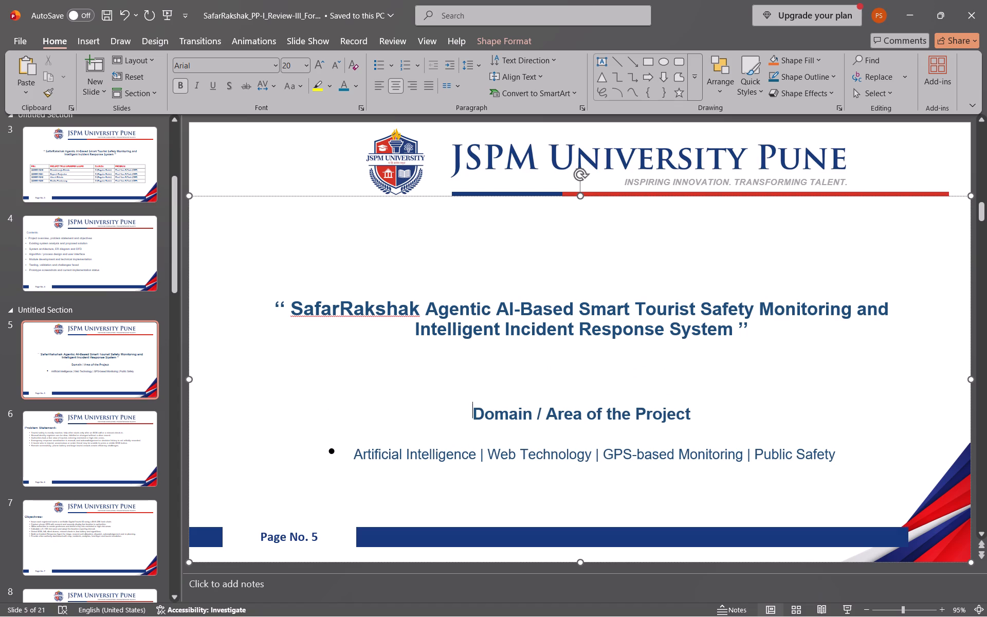
click(462, 434)
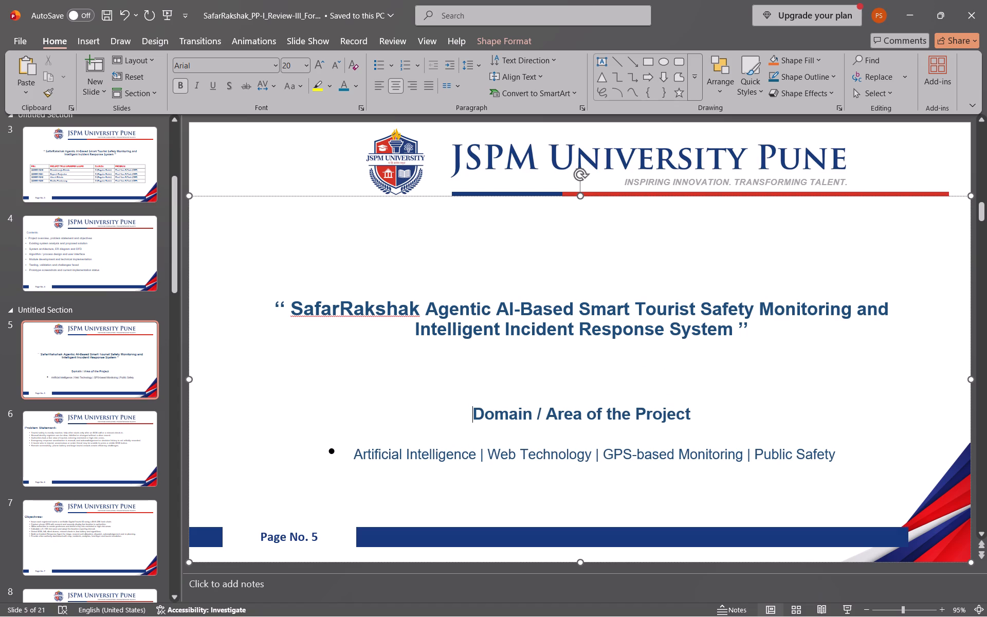
click(464, 439)
click(374, 63)
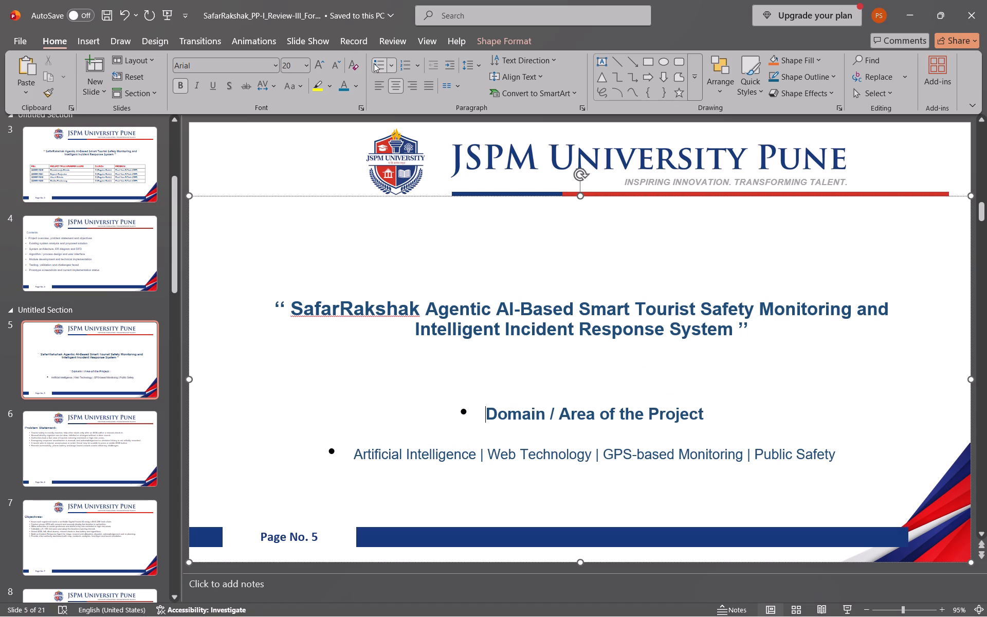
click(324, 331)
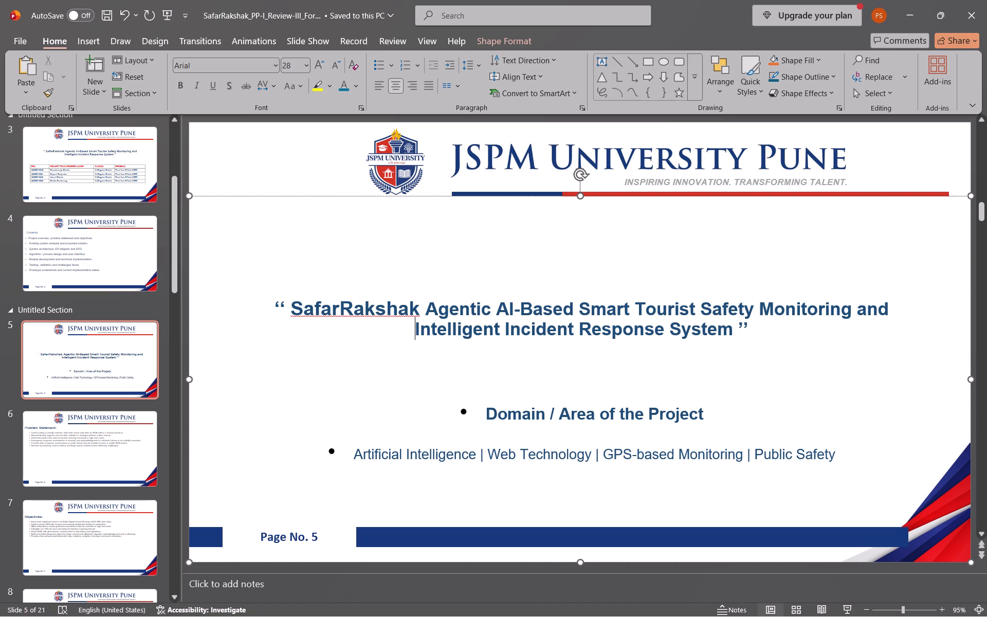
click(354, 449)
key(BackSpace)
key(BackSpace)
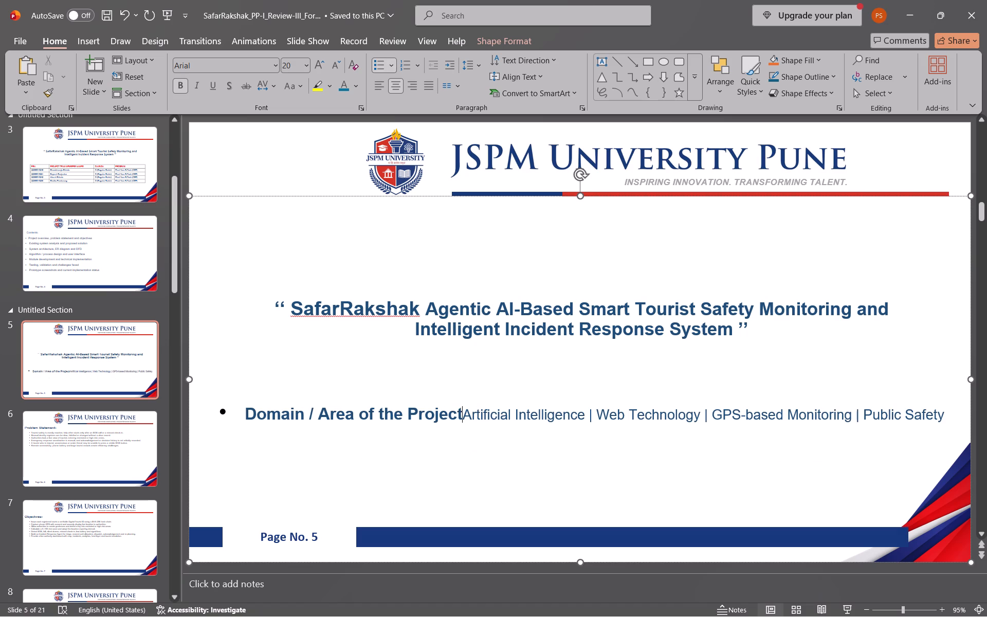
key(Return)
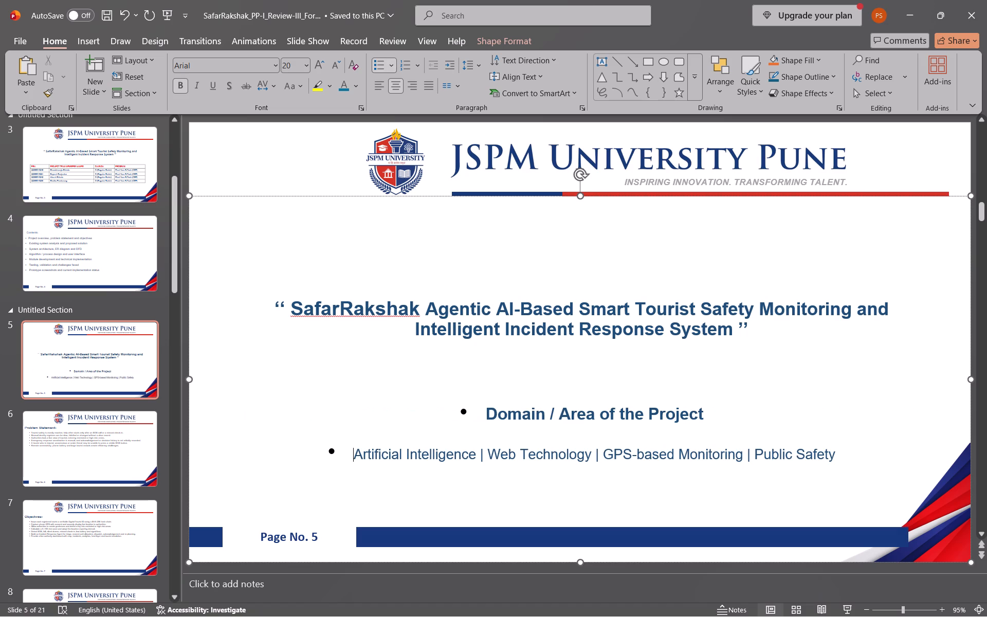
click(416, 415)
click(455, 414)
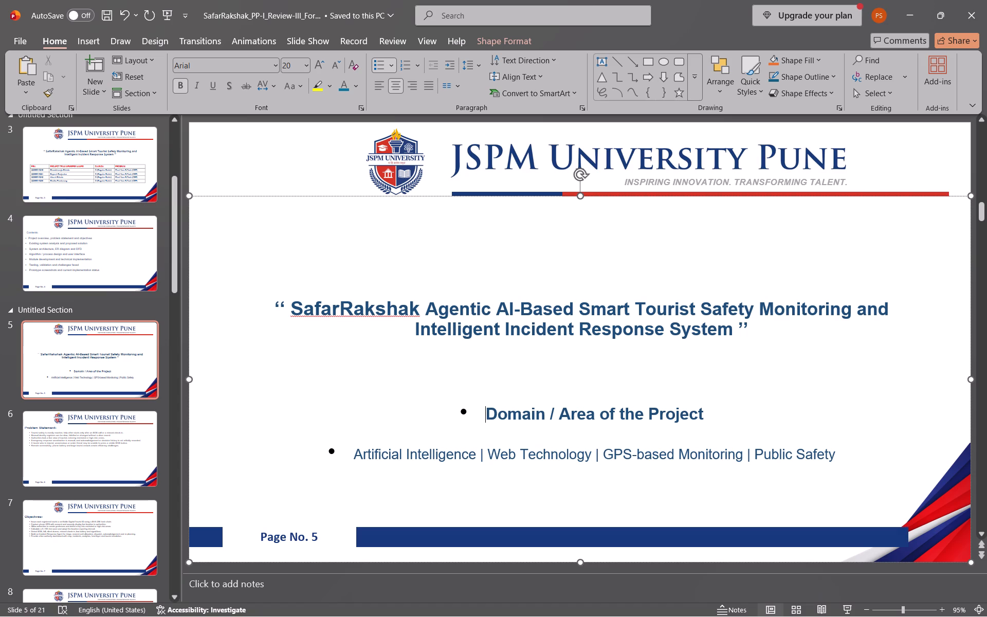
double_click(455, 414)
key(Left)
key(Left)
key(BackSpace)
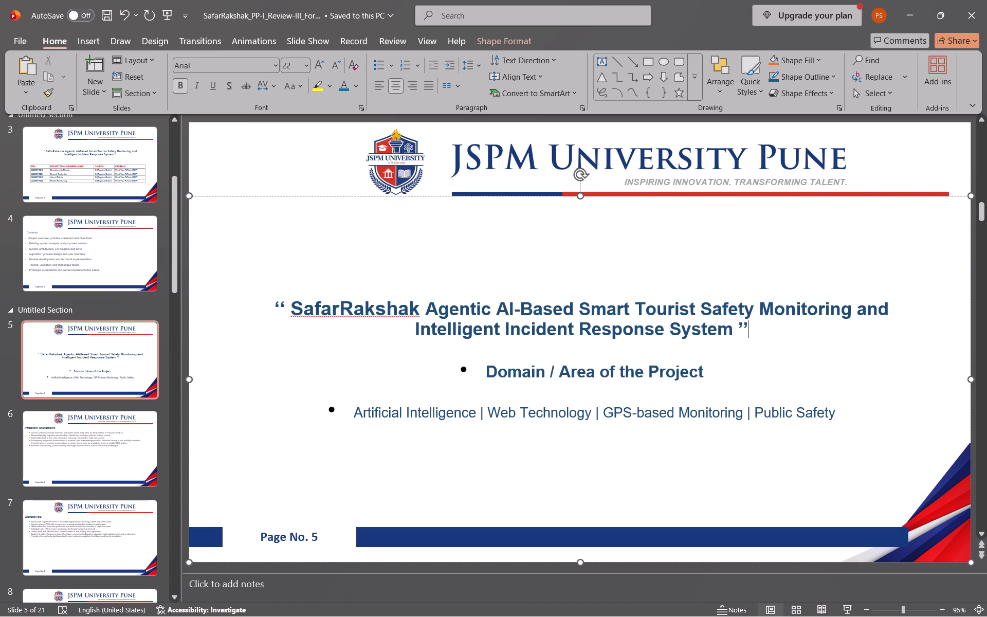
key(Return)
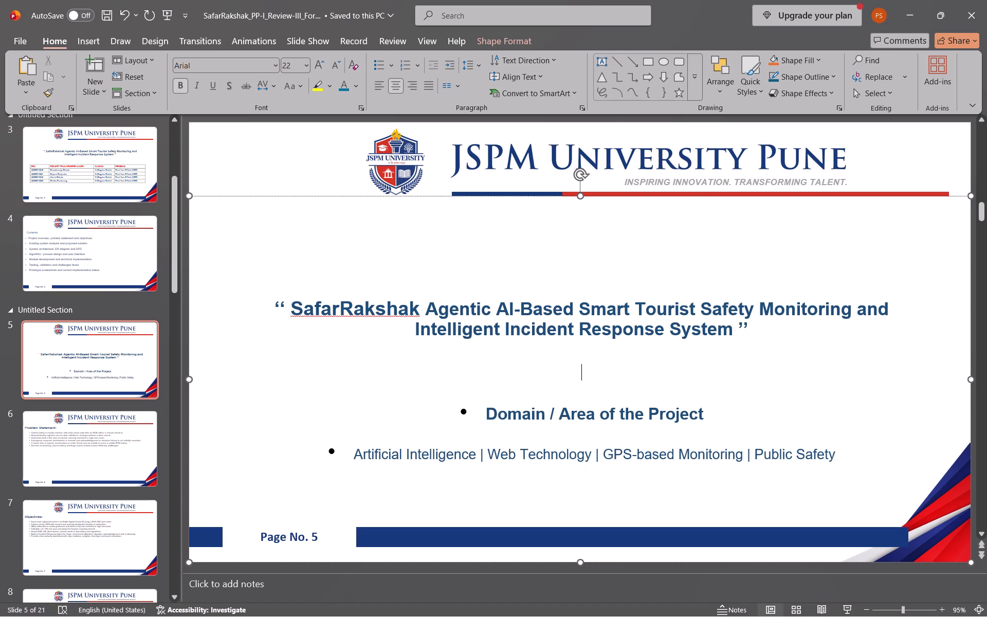
Review the deck slide by slide from slide 1 through slide 18, examining the content and layout.
scroll(91, 374, up, 5)
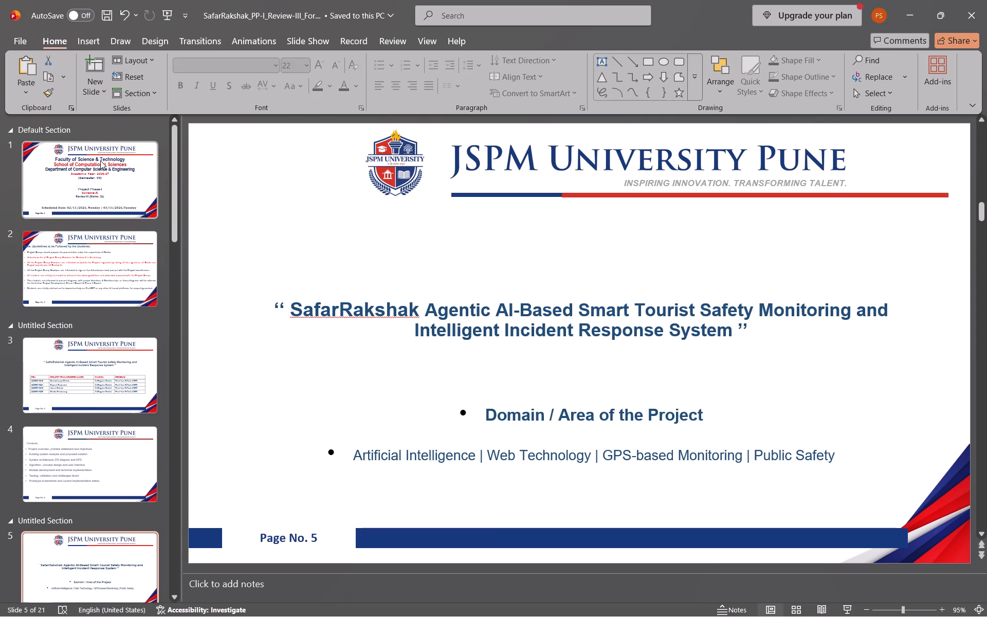
click(100, 160)
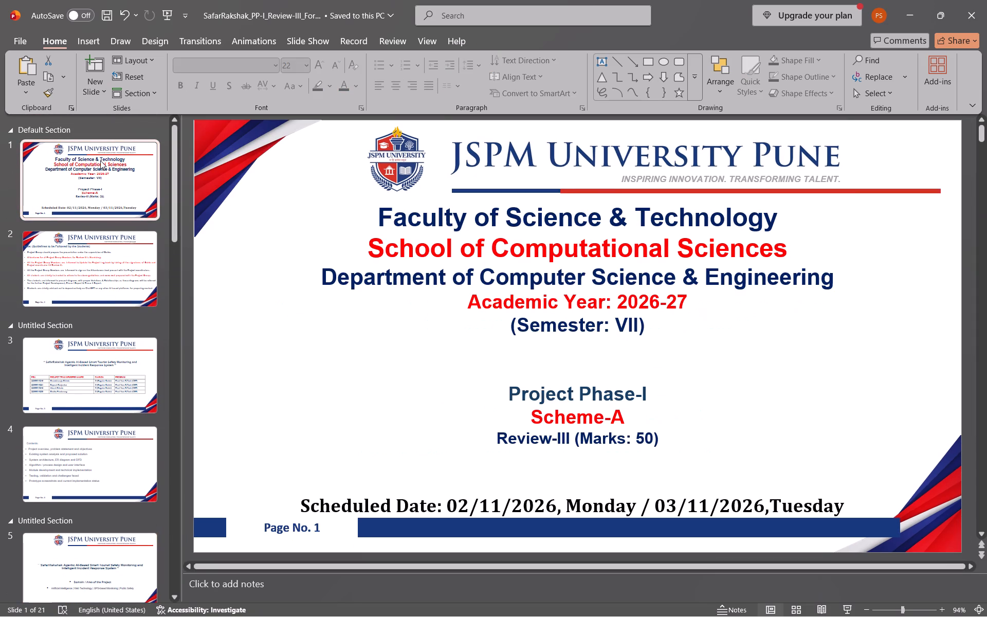
key(Right)
key(Right)
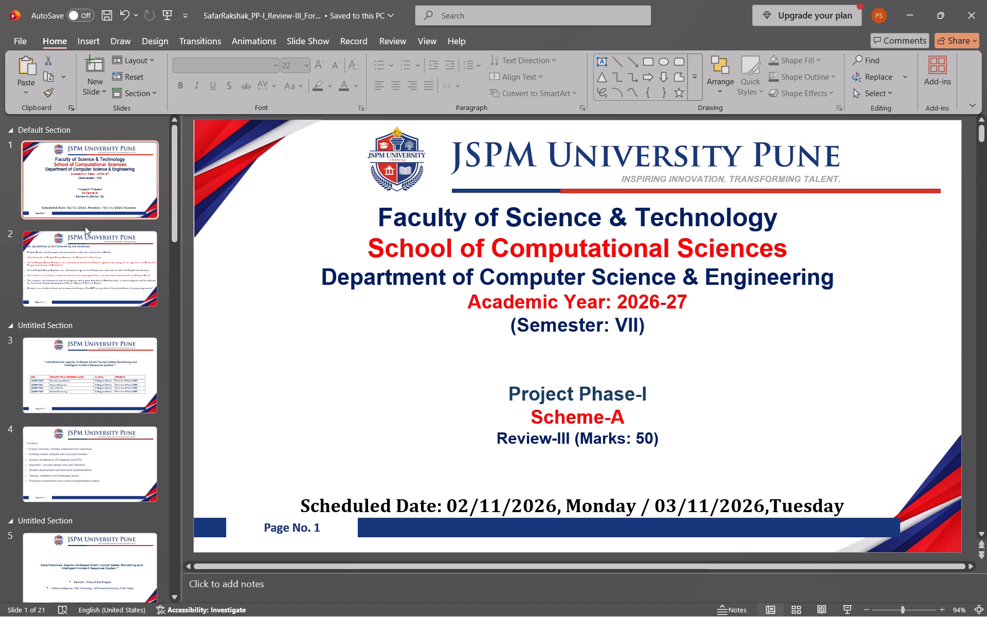
key(Down)
key(Down)
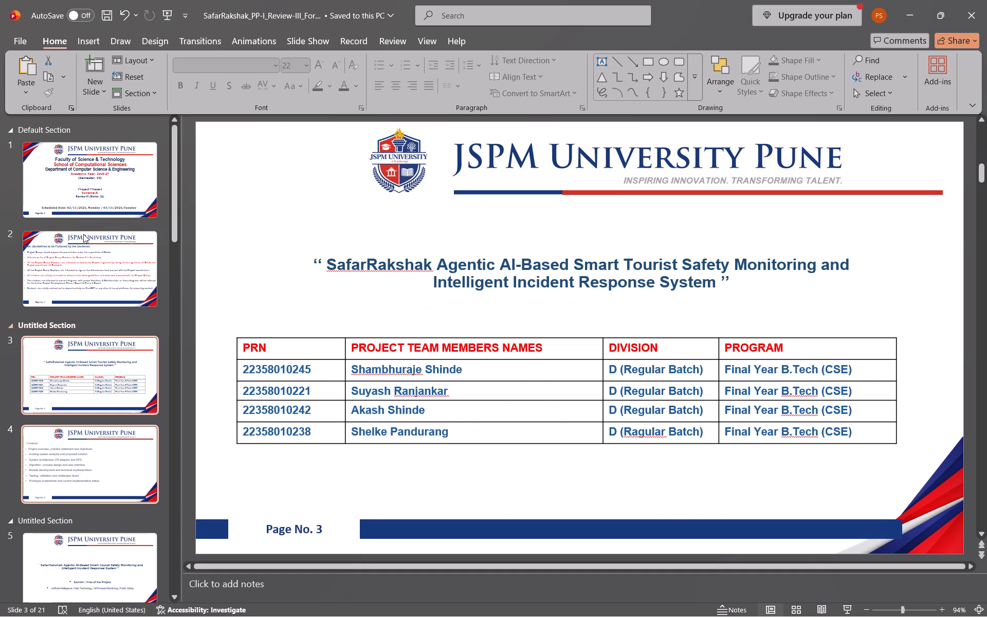
key(Down)
key(Down)
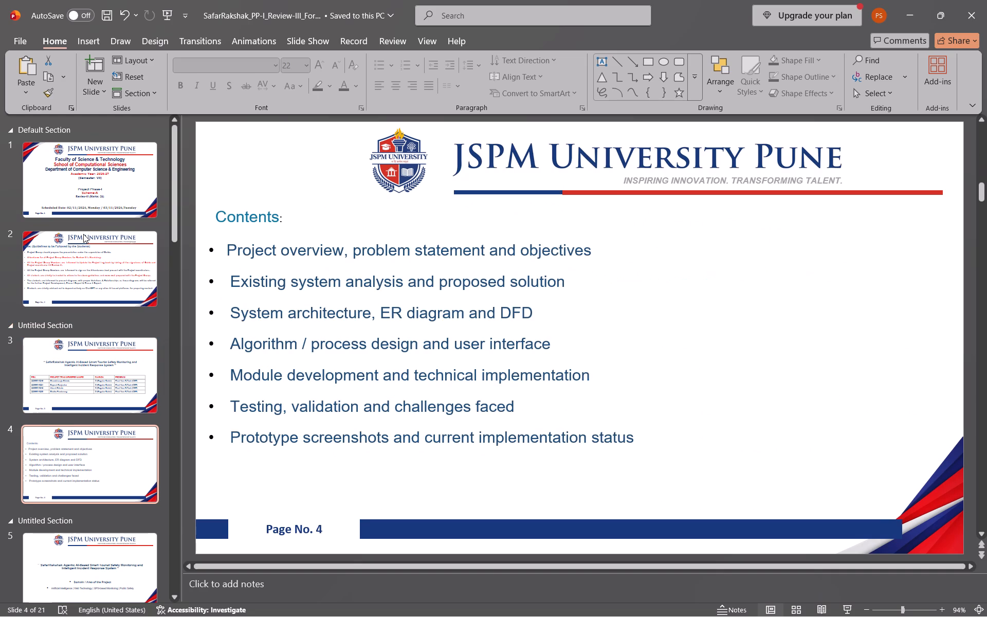
key(Down)
key(Down)
key(Down)
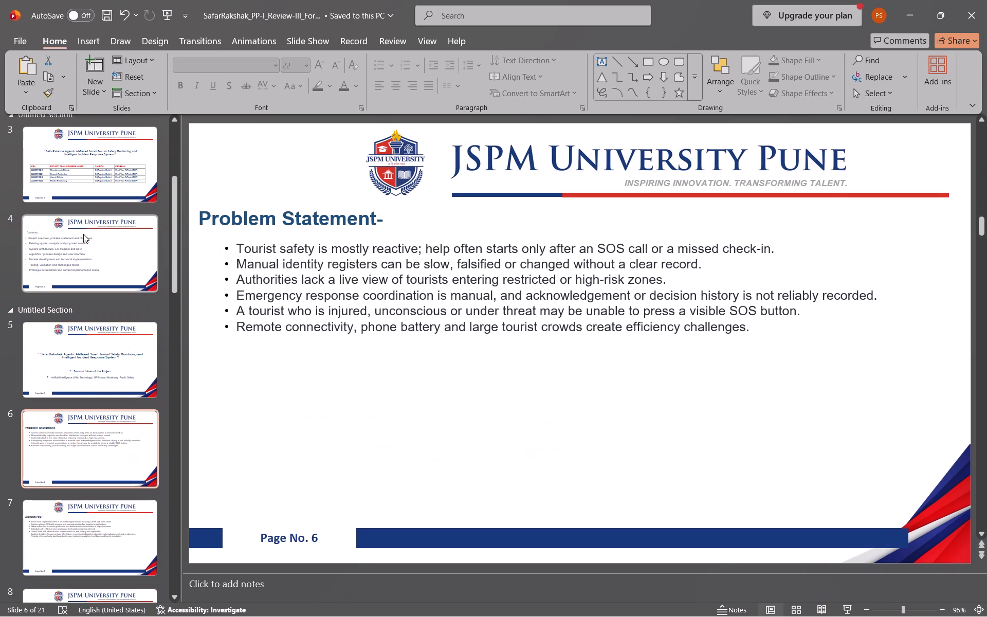
key(Down)
key(Down)
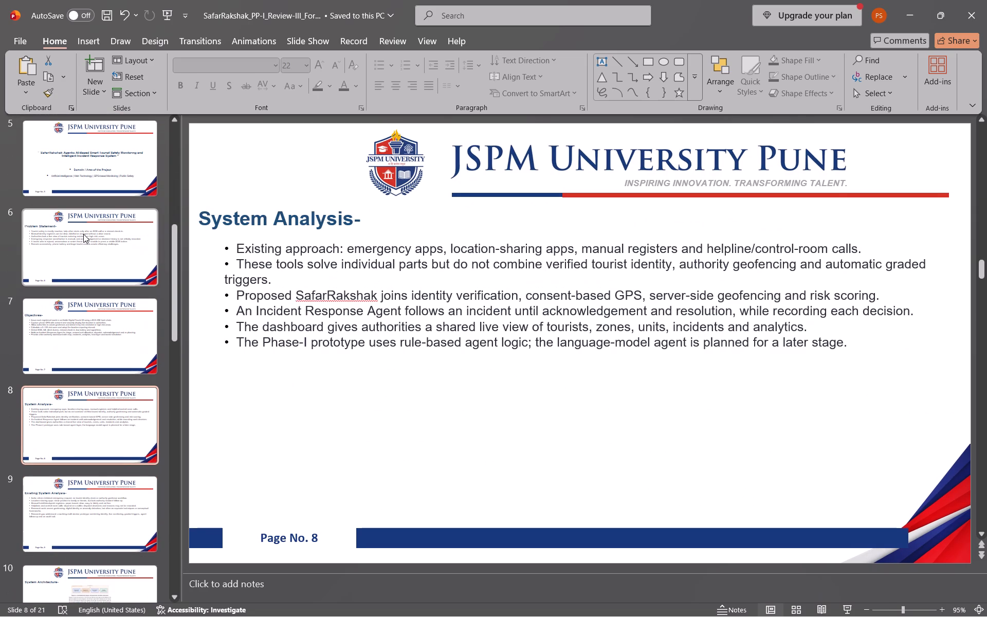
key(Down)
key(Down)
key(Down)
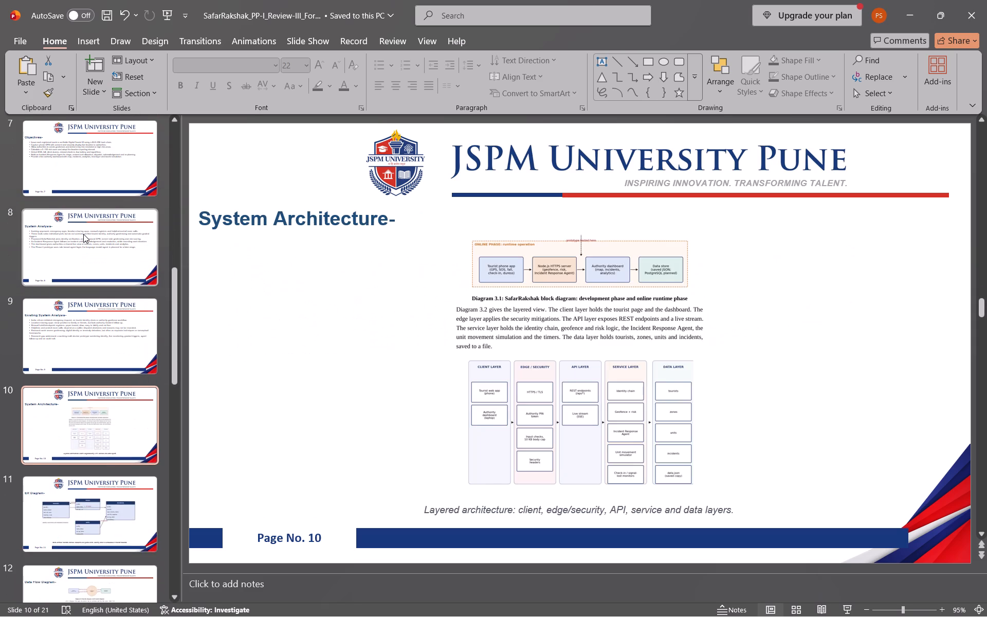
key(Down)
key(Down)
key(Down)
key(Down)
key(Down)
key(Down)
key(Down)
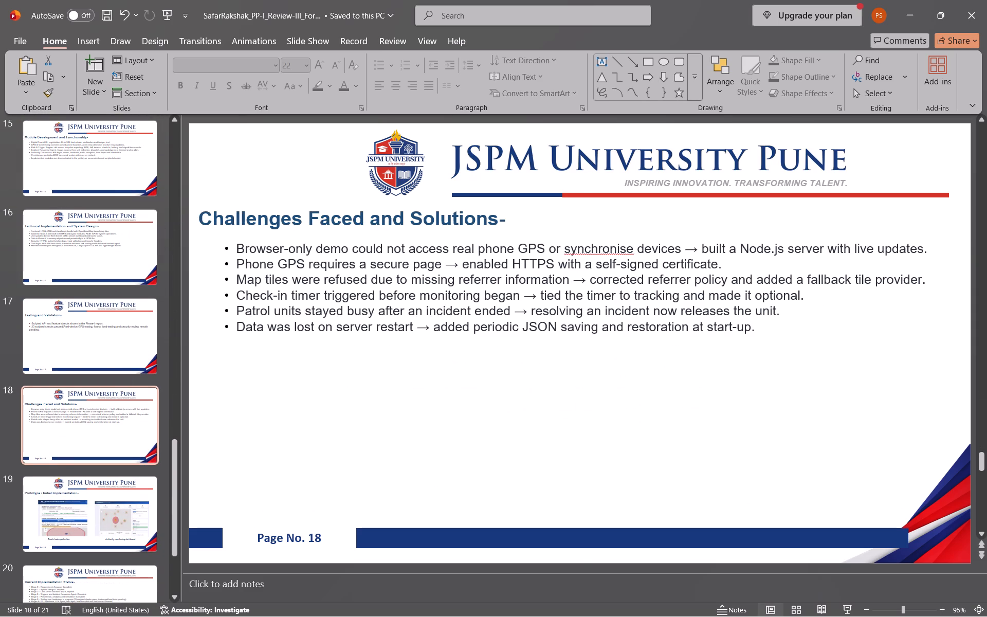
Check the font and size of the Challenges Faced and Solutions heading on slide 18.
double_click(206, 217)
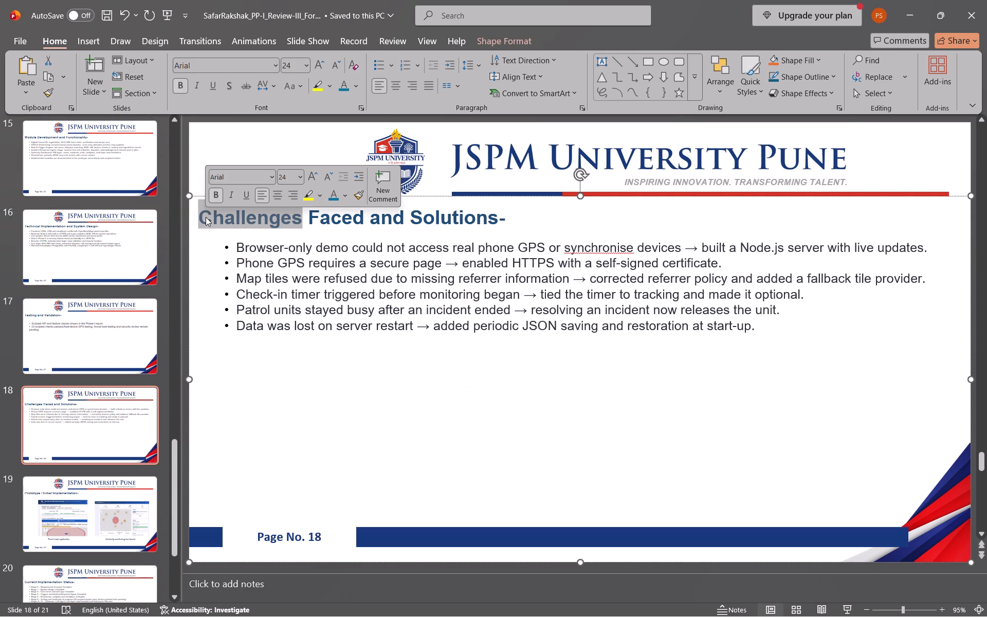
click(278, 418)
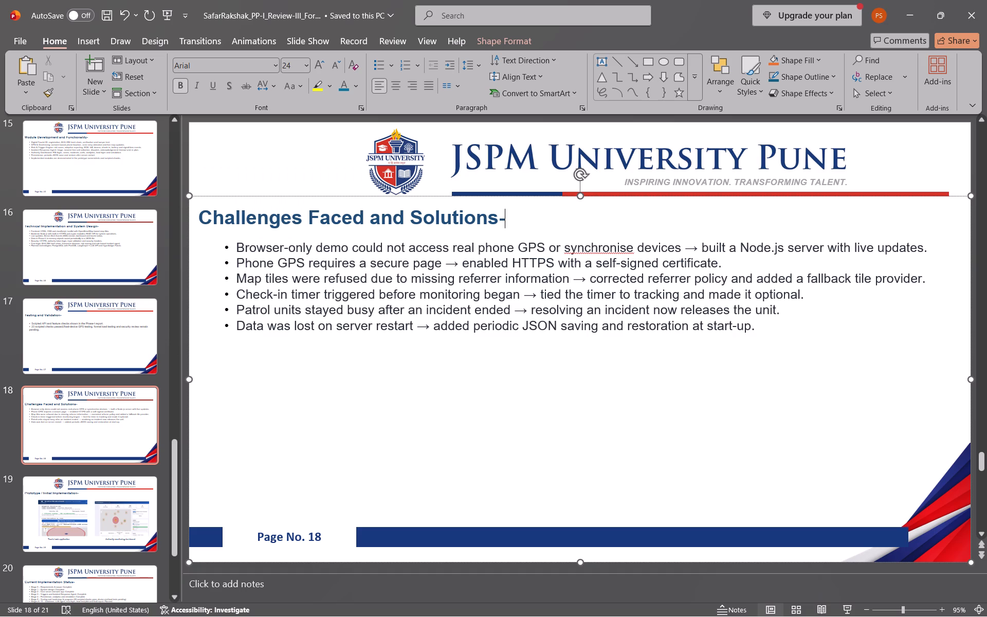
Set the Contents heading on slide 4 to font size 24.
key(Up)
key(Up)
key(Up)
key(Up)
key(Up)
key(Up)
key(Up)
key(Up)
key(Up)
key(Up)
key(Up)
key(Up)
key(Up)
key(Up)
key(Up)
key(Up)
key(Up)
key(Up)
key(Up)
key(Up)
scroll(278, 418, up, 13)
scroll(278, 418, down, 1)
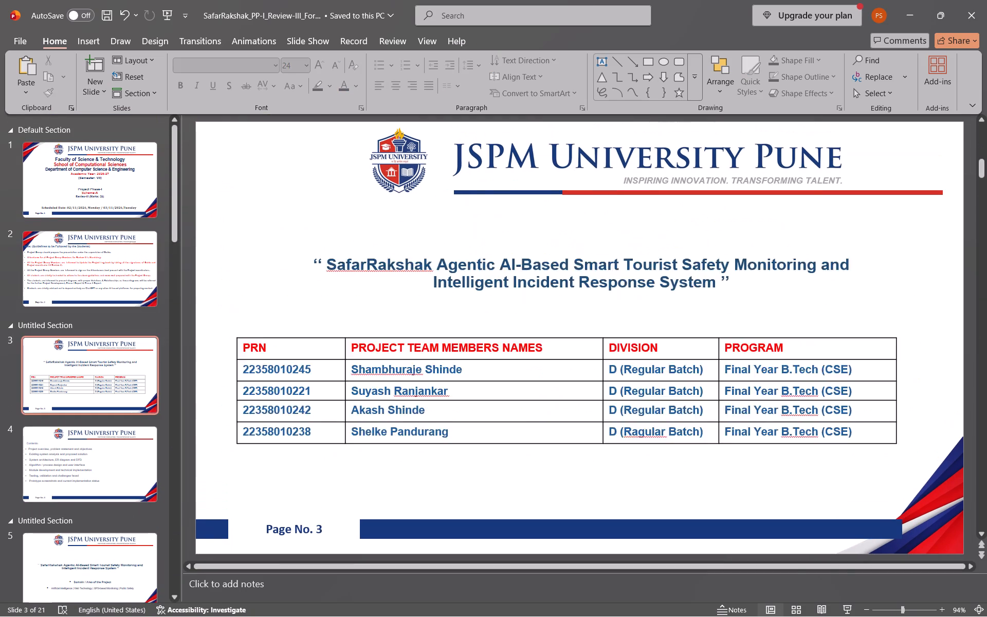
scroll(278, 418, down, 1)
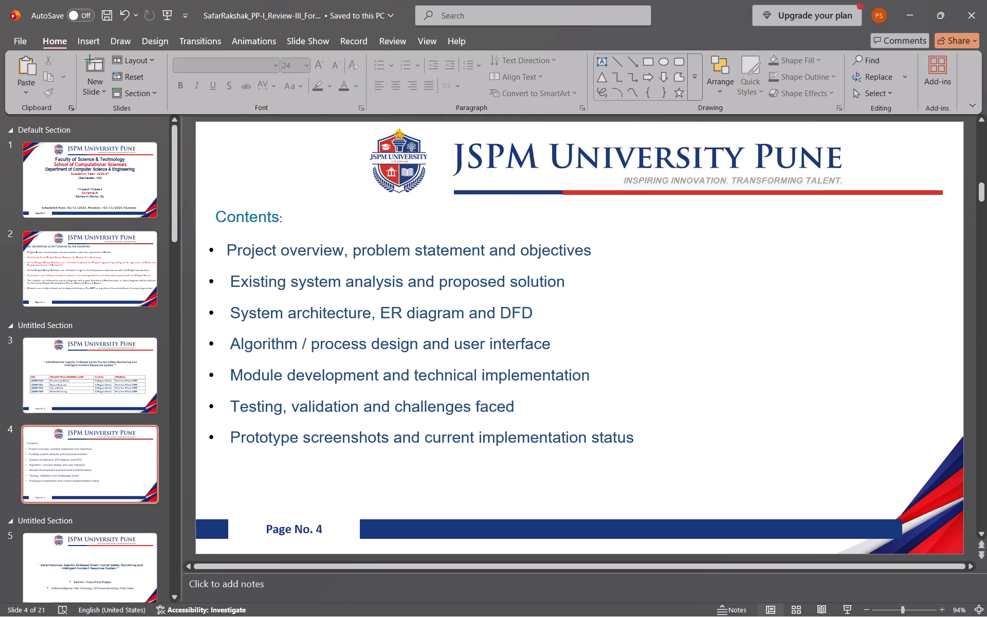
drag(216, 213, 285, 219)
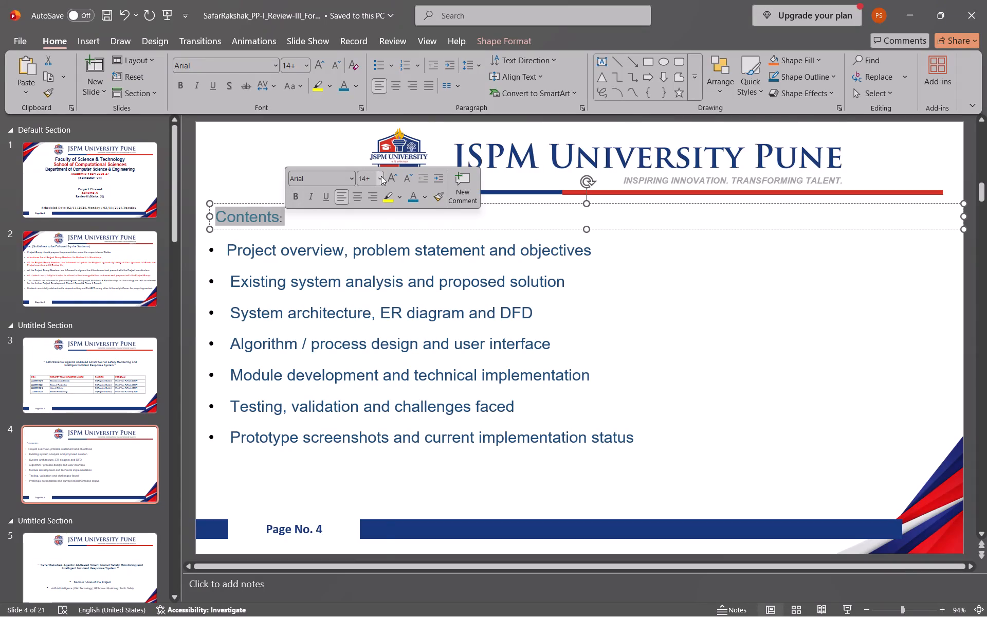
click(381, 176)
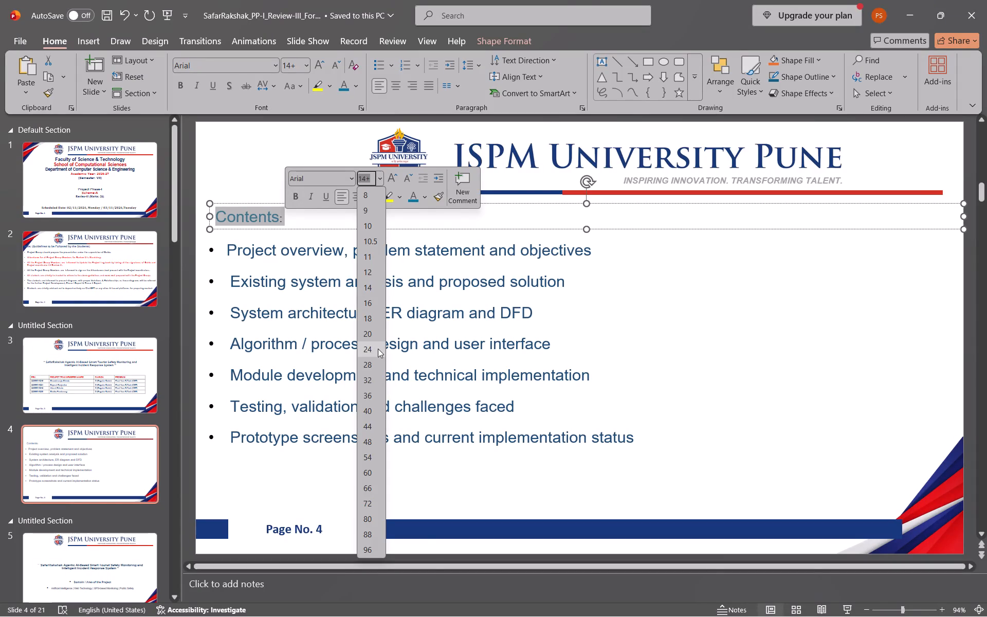
click(378, 349)
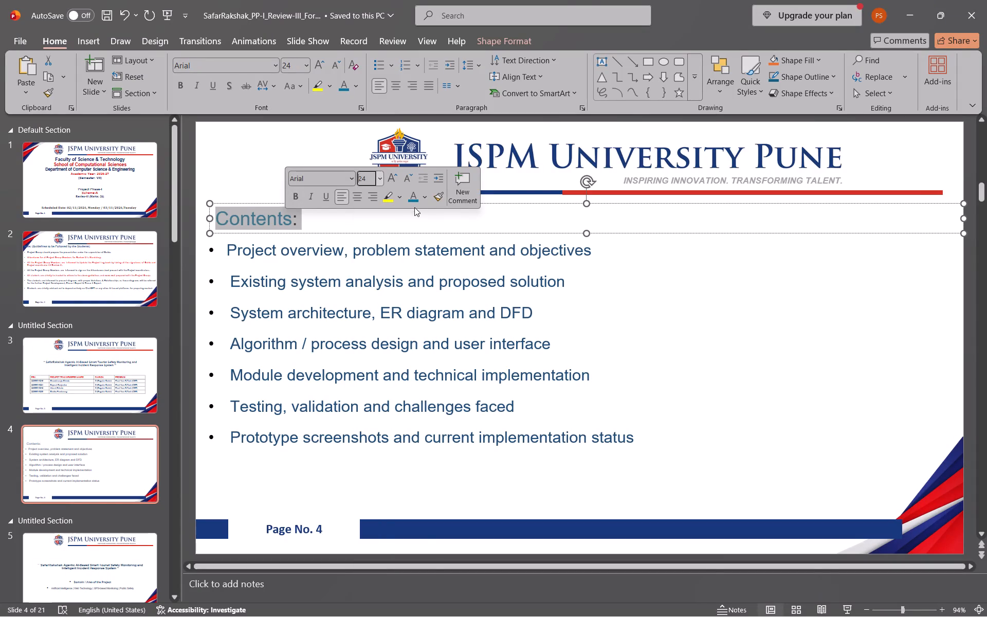
Change the font colour of the slide 4 Contents heading to standard Blue.
click(419, 201)
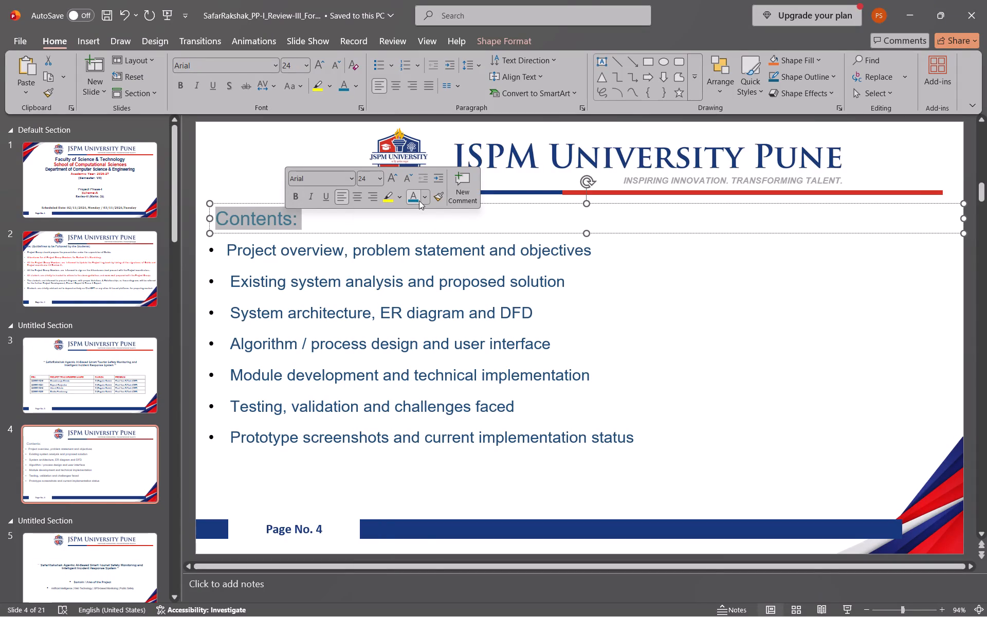
click(425, 199)
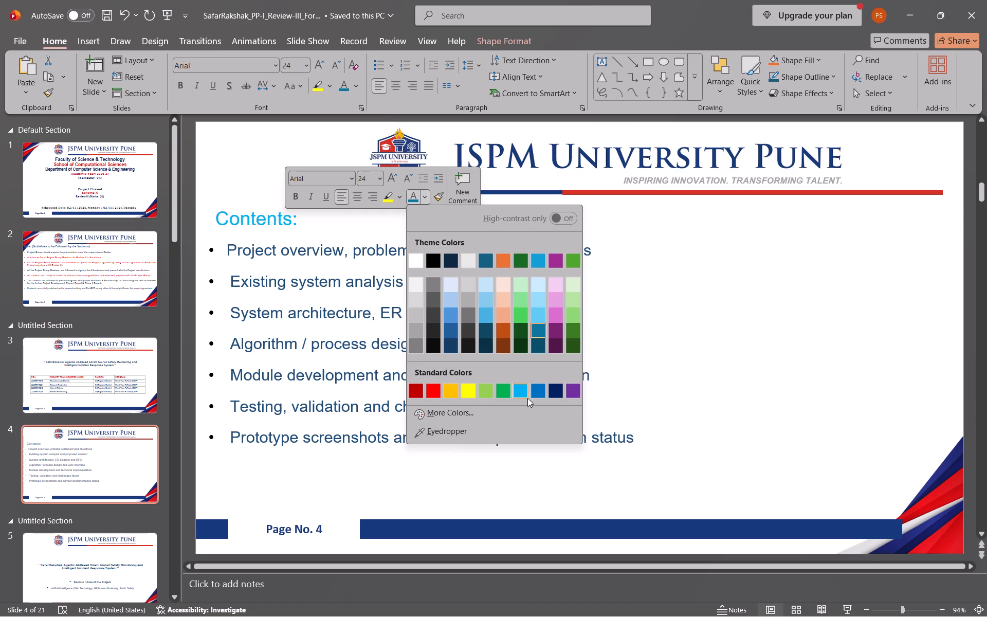
click(534, 392)
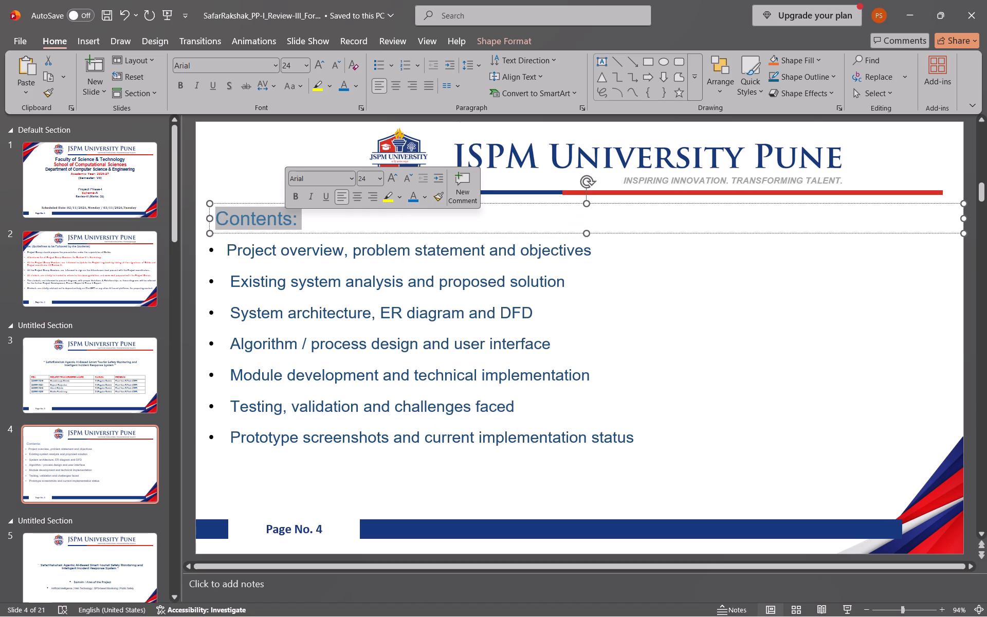
click(644, 374)
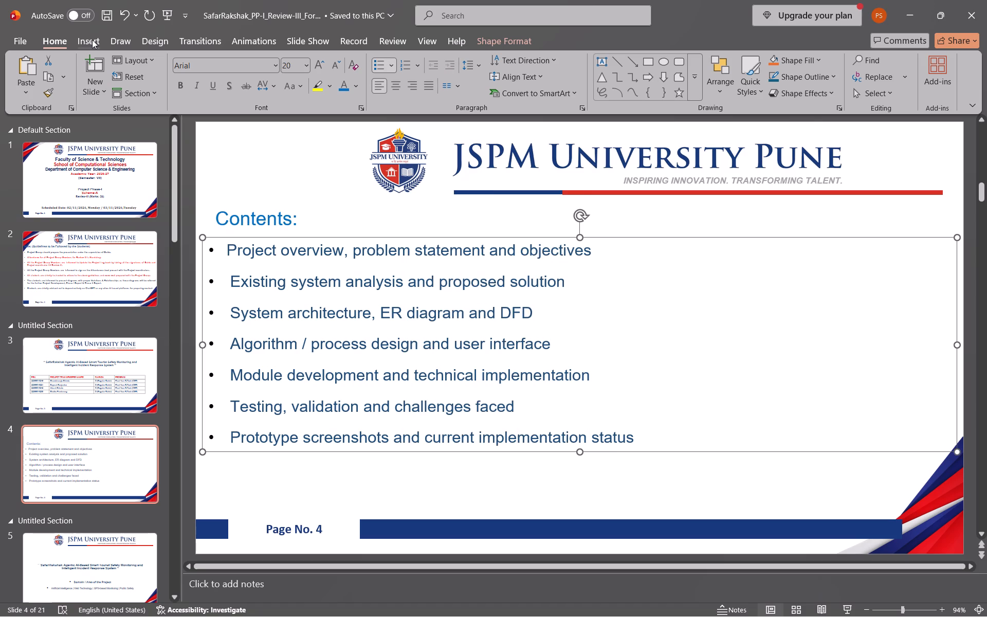
Save a copy of the presentation as SafarRakshak_PP-I_Review-III_Formatfinal26 in the Downloads folder, in PowerPoint Presentation format.
click(22, 40)
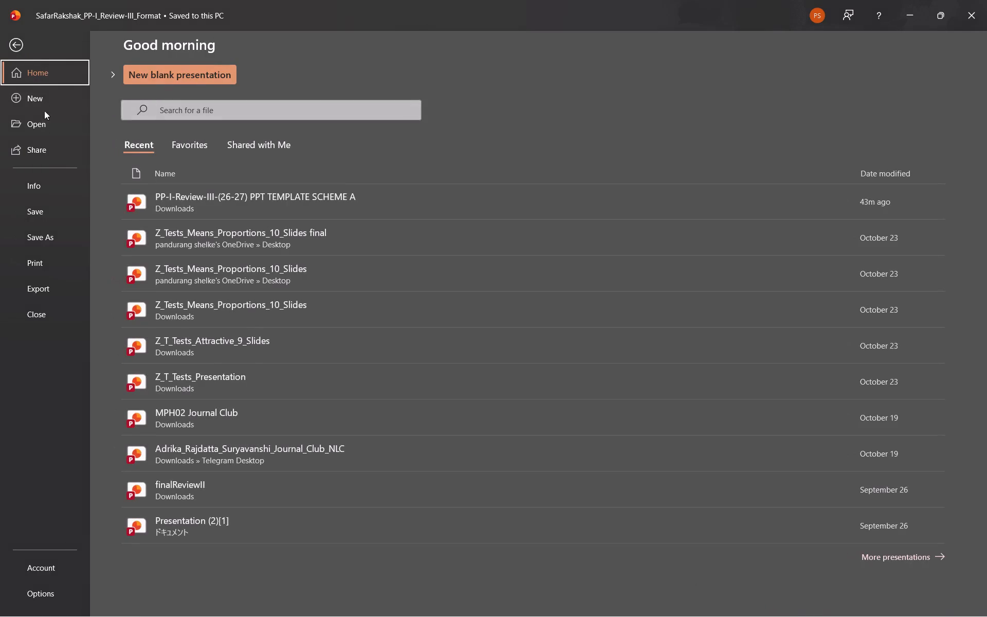
click(53, 234)
drag(53, 234, 195, 319)
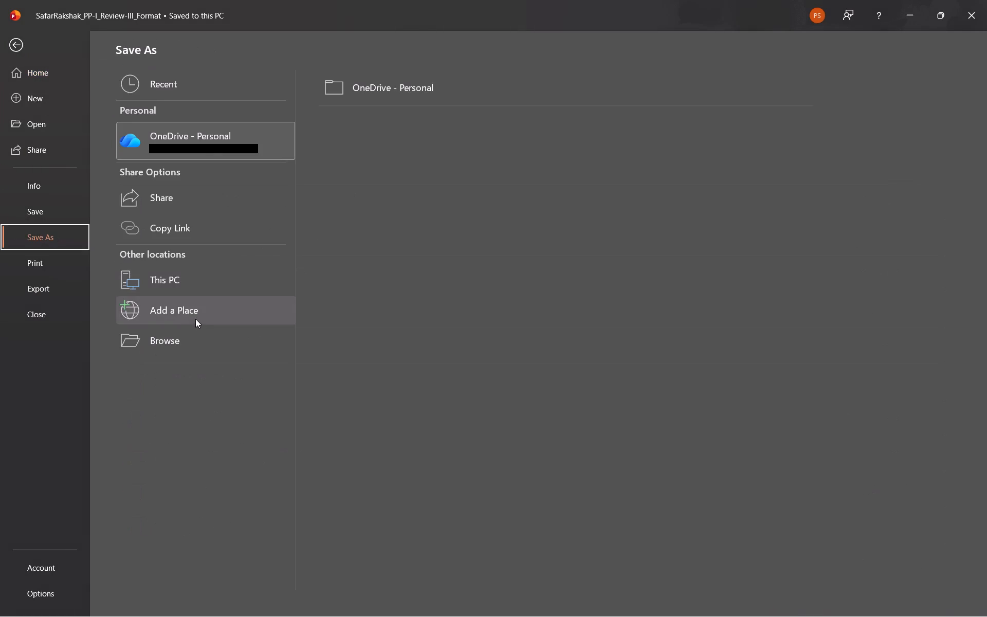
drag(195, 319, 387, 73)
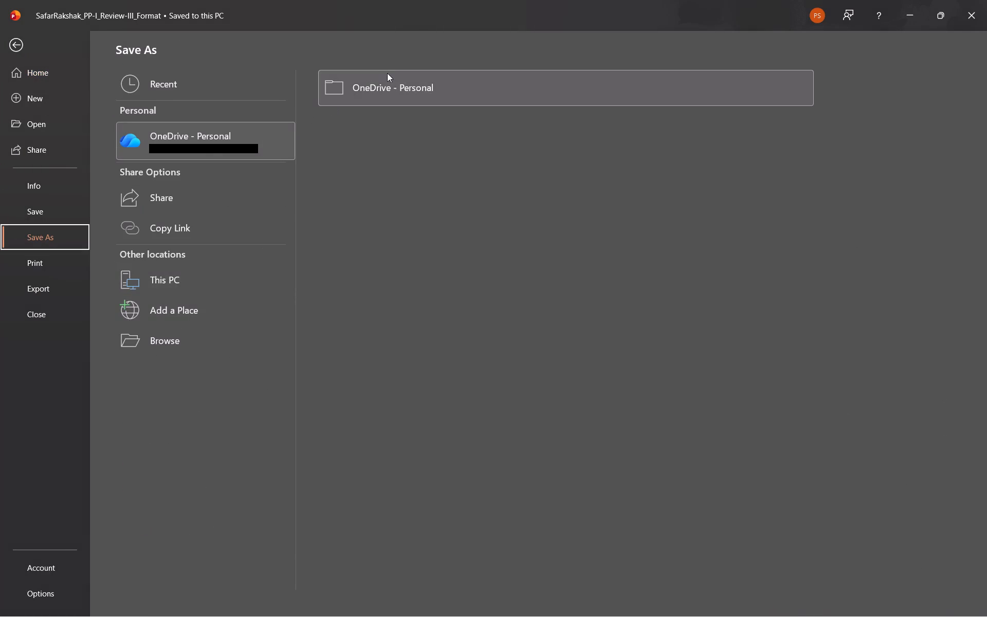
drag(387, 73, 386, 73)
click(386, 73)
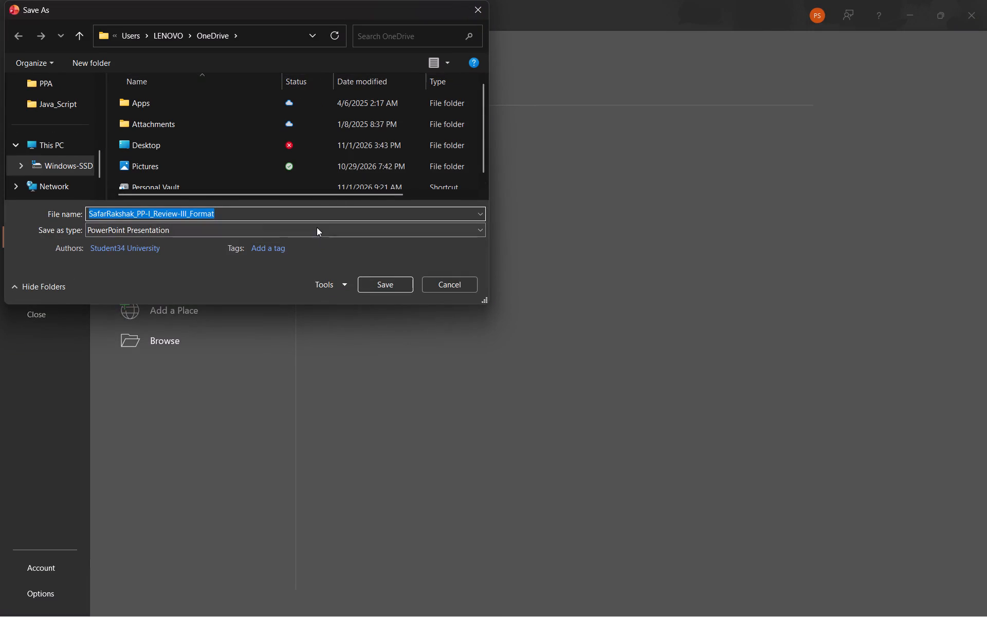
key(Right)
text(final)
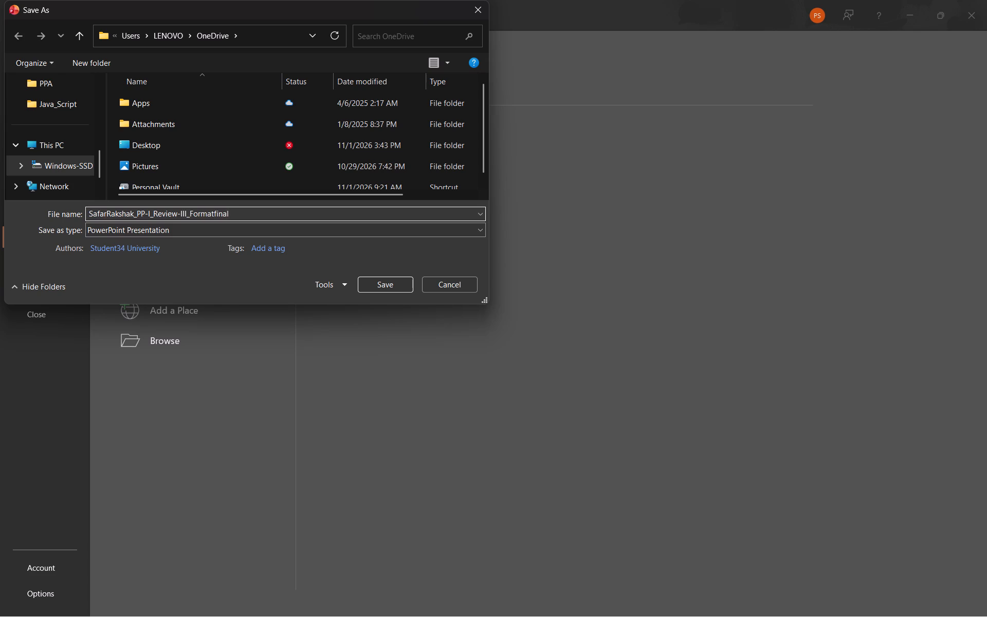
text(26)
scroll(66, 132, up, 3)
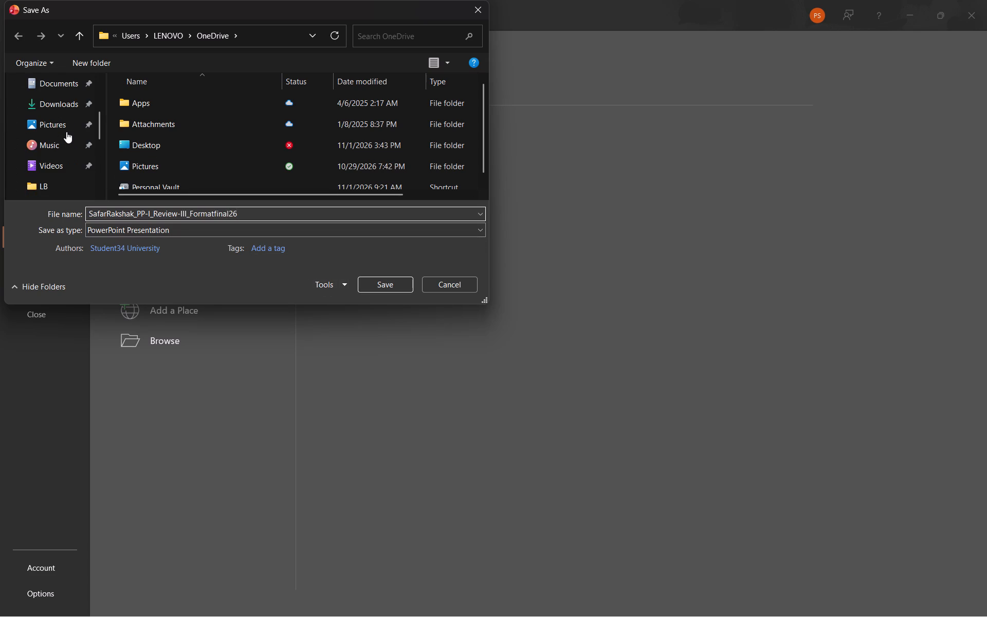
scroll(66, 132, up, 1)
click(62, 105)
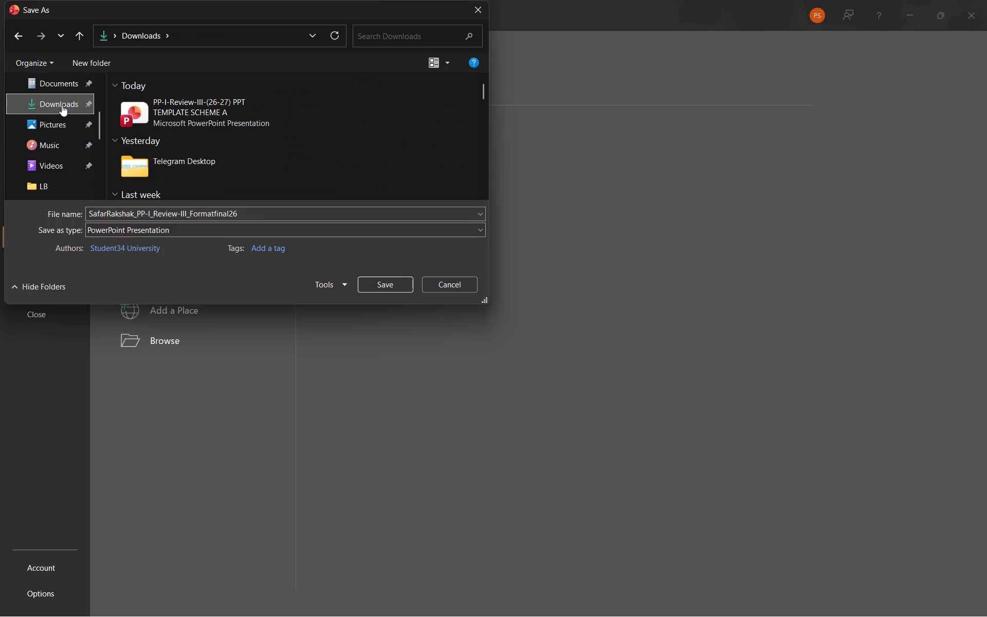
click(374, 285)
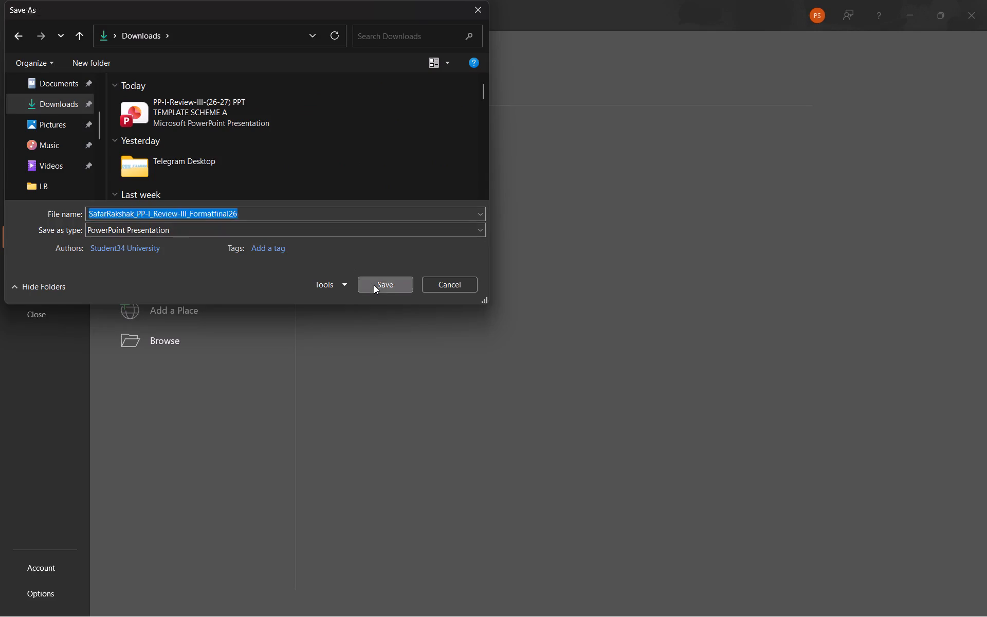
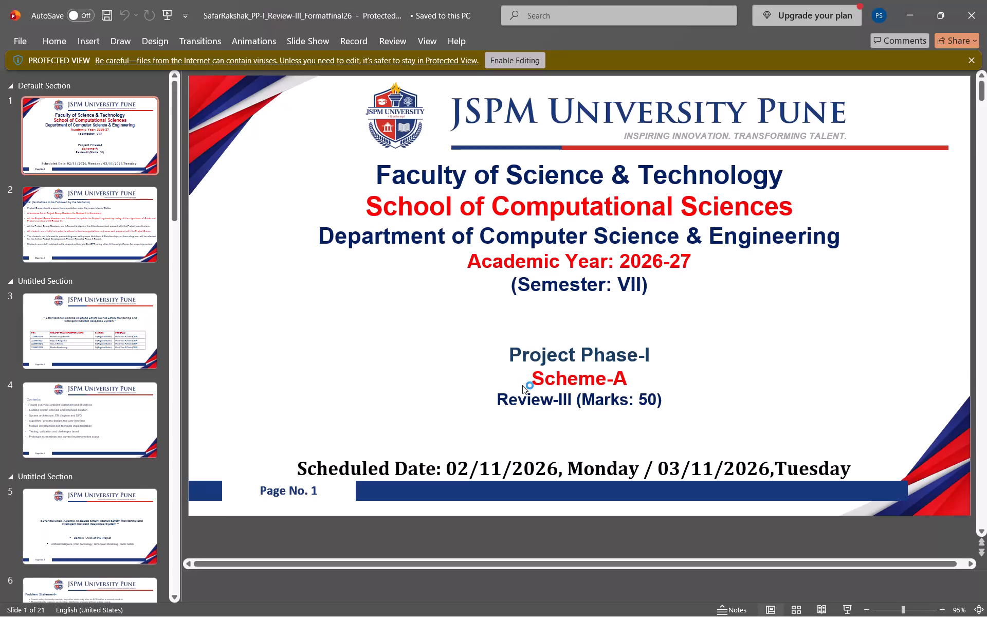
Review the SafarRakshak presentation from the title slide through the system analysis, ER and data flow diagrams to the User Interface Design slide.
key(Right)
key(Right)
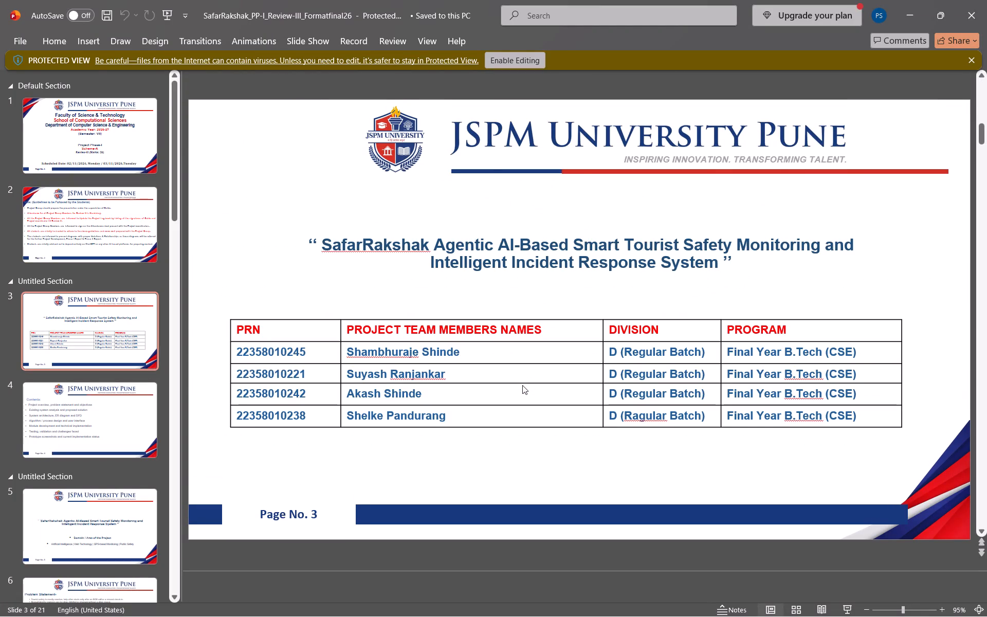
key(Right)
key(Right)
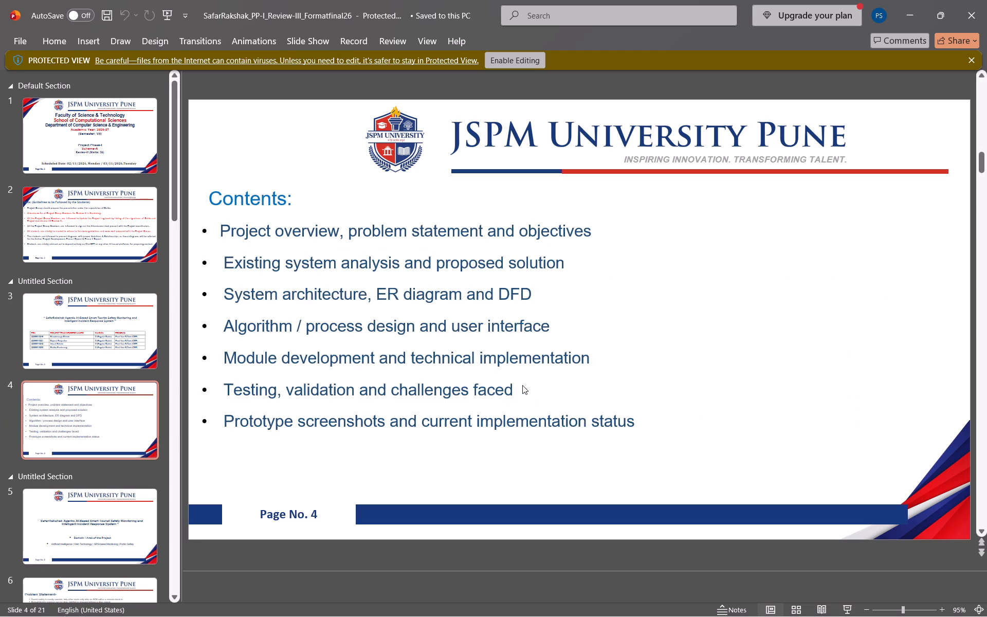
key(Right)
key(Right)
key(Right)
key(Right)
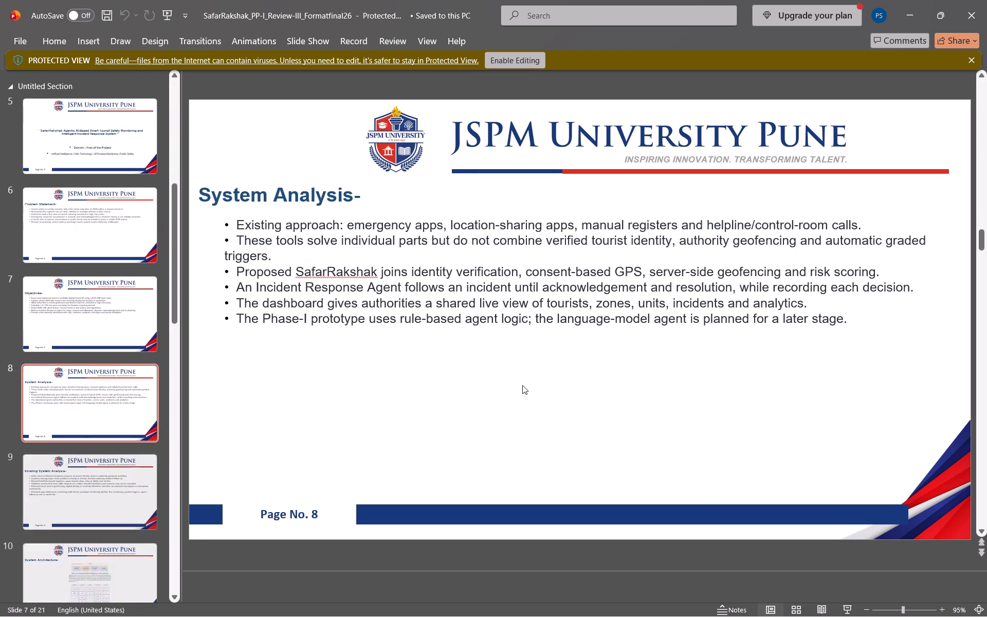
key(Right)
key(Right)
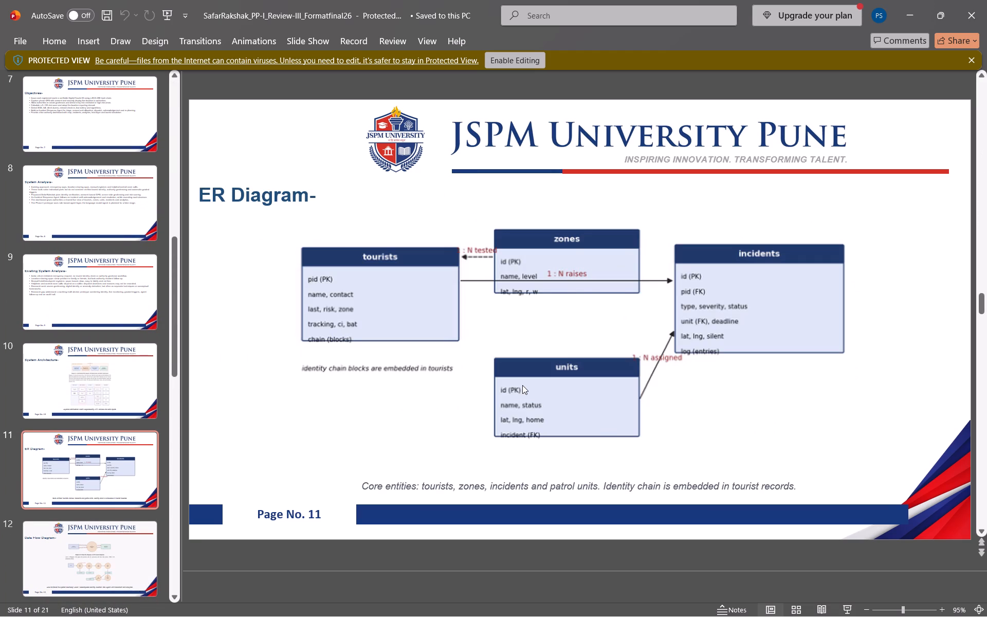
key(Right)
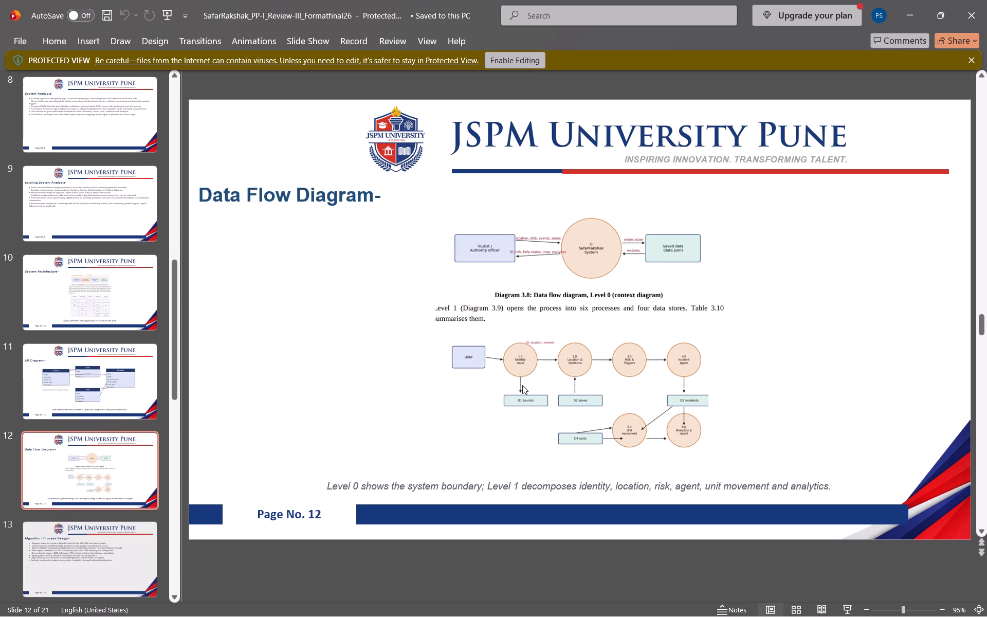
key(Right)
key(Right)
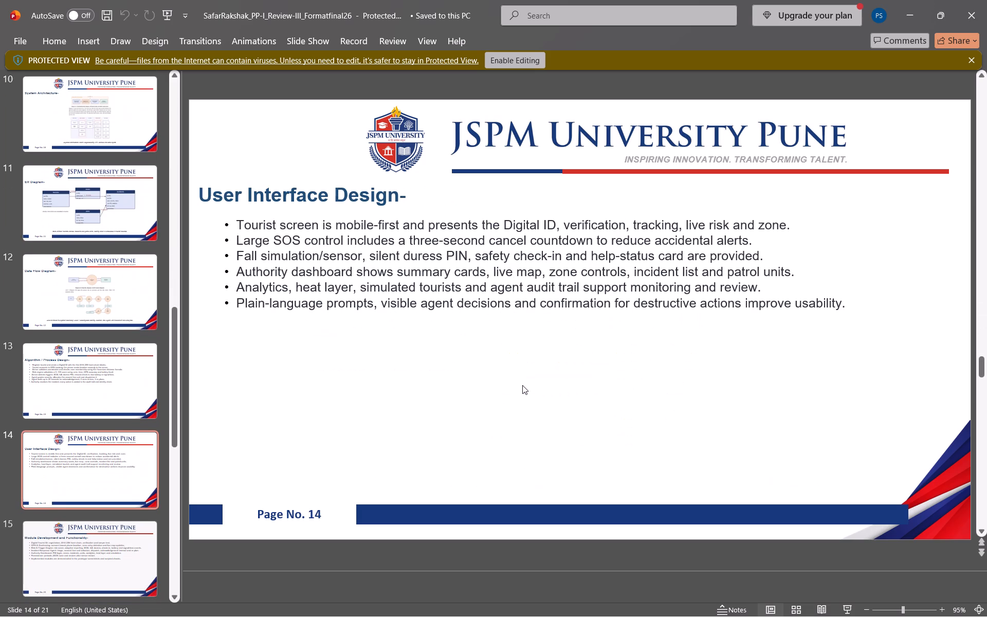
Review the remaining slides, covering module development, testing, challenges, prototype screenshots and implementation status, through to the closing Thank You slide.
key(Left)
text(0000)
key(Down)
key(Down)
key(Down)
key(Down)
key(Down)
key(Down)
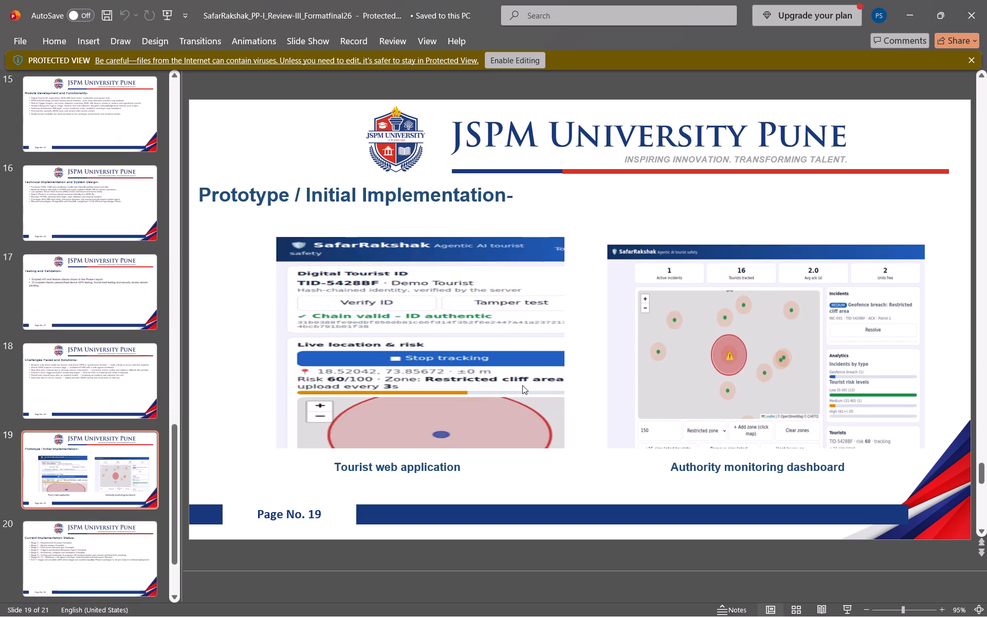
key(Down)
key(Up)
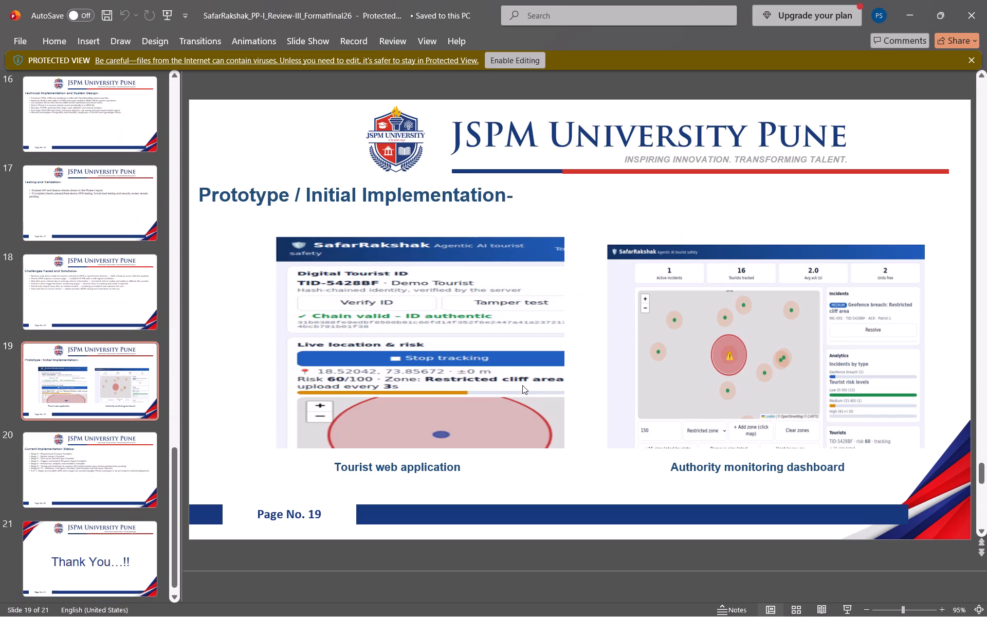
key(Down)
key(Down)
key(Down)
key(Down)
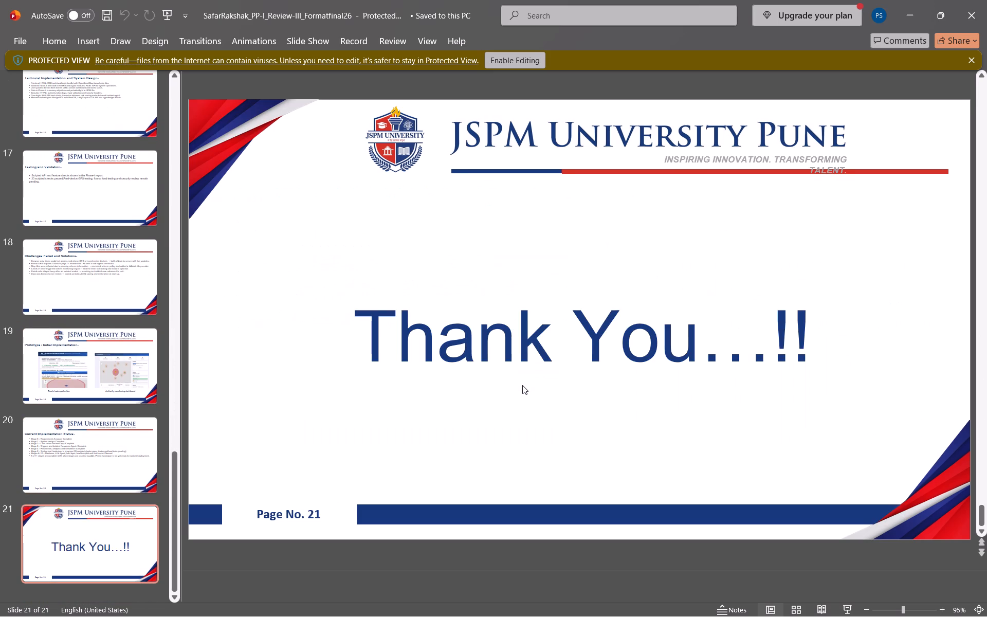
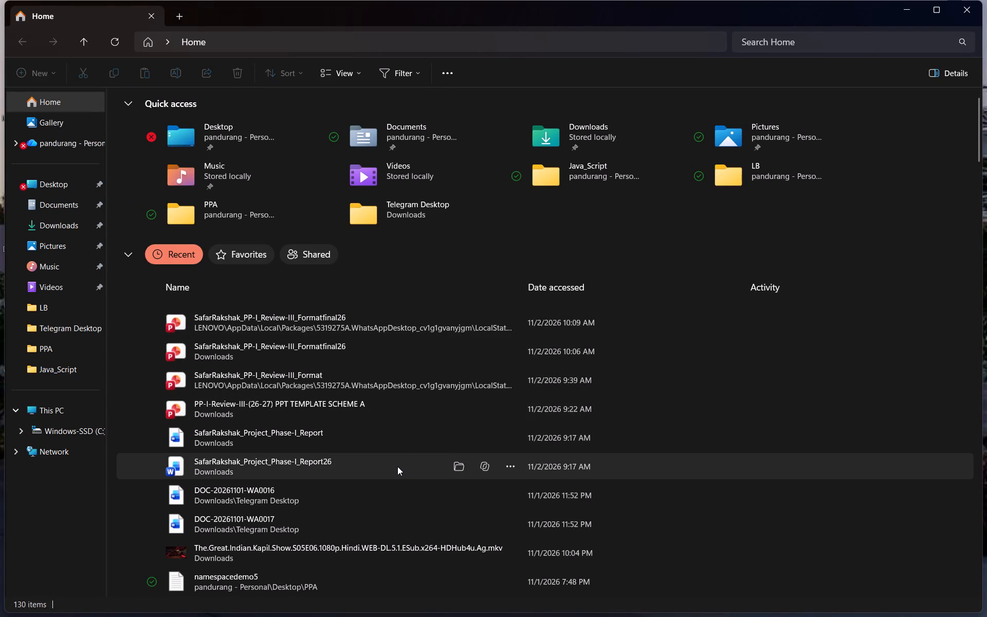
Open the SafarRakshak_Project_Phase-I_Report26 document in Word.
double_click(397, 466)
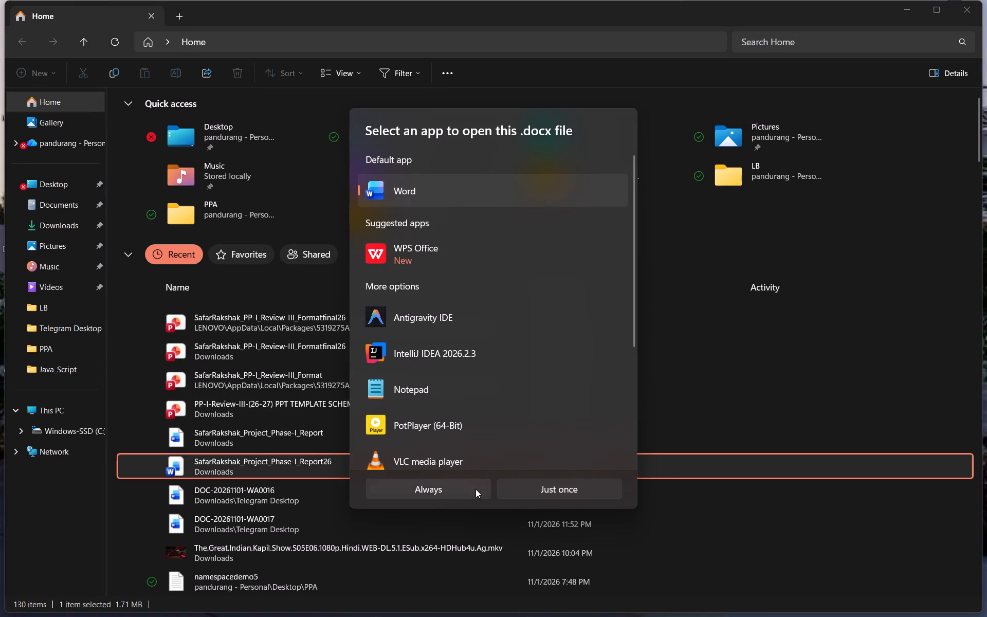
click(474, 489)
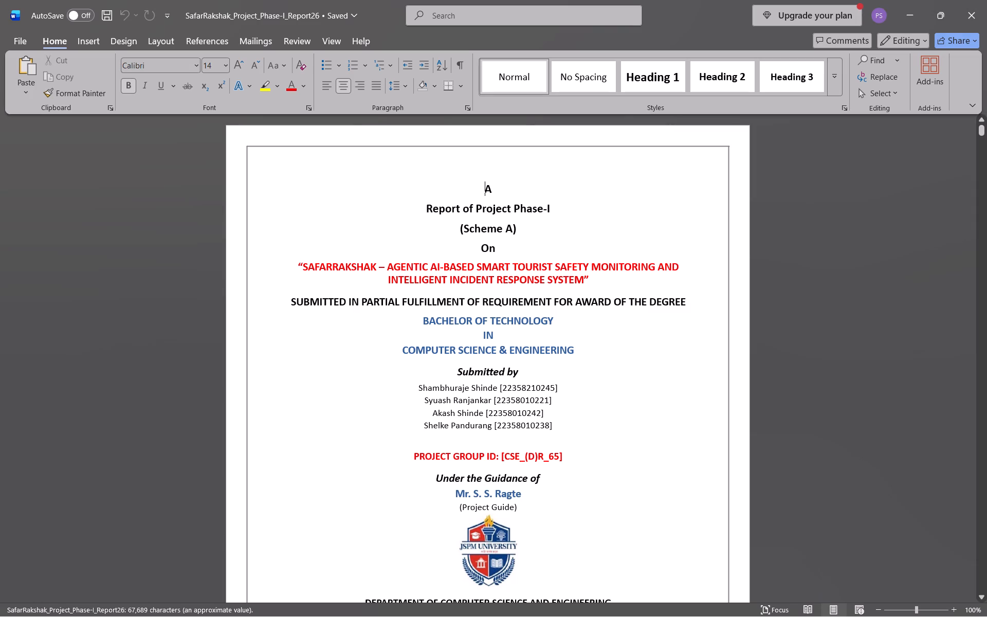
Replace the project guide's name under "Under the Guidance of" on the cover page with the new guide's name and Dr. title.
click(521, 492)
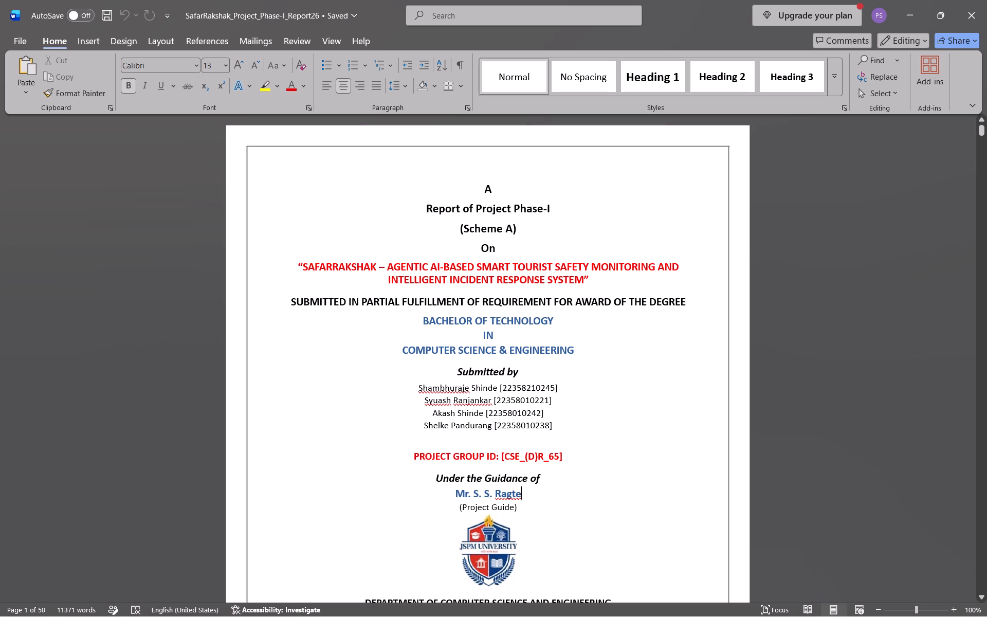
key(BackSpace)
key(BackSpace)
key(BackSpace)
key(BackSpace)
key(BackSpace)
key(BackSpace)
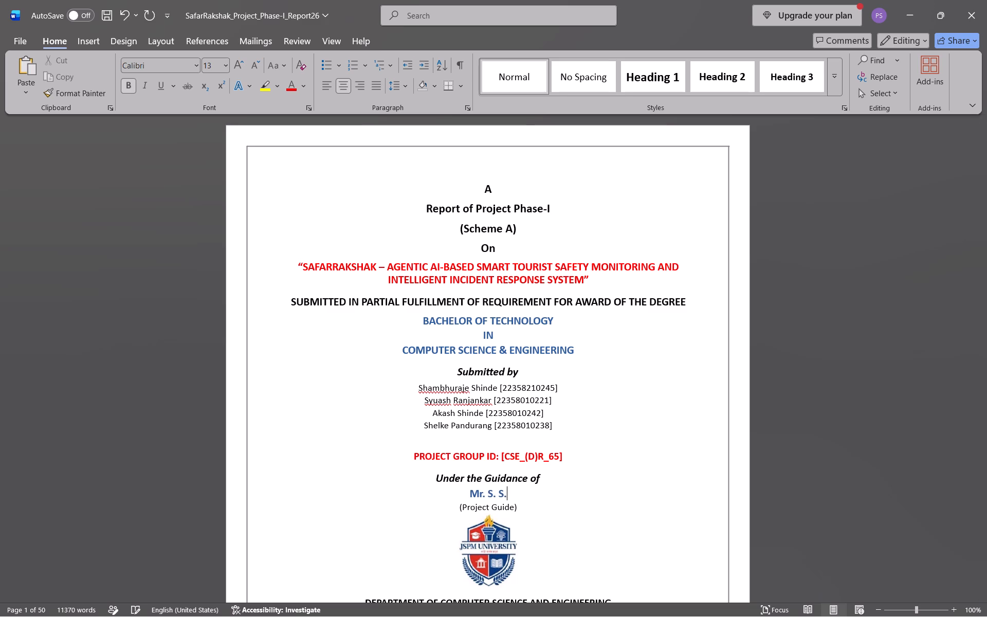
key(BackSpace)
key(BackSpace)
key(BackSpace)
key(BackSpace)
key(BackSpace)
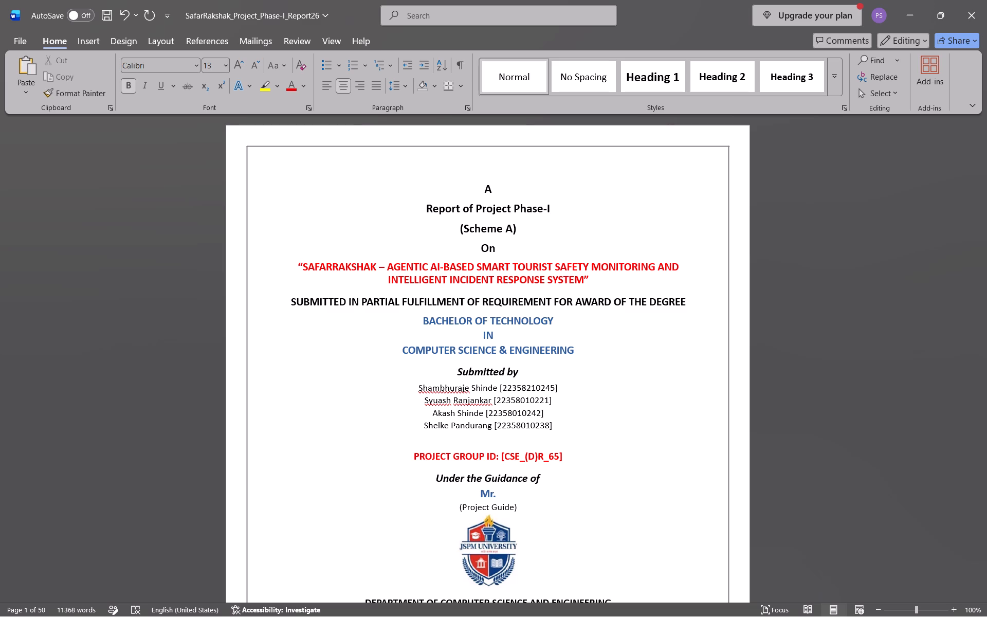
Change the title under "Under the Guidance of" on the cover page to "Dr." and enter the project guide's name after it.
key(Left)
key(Left)
key(Left)
key(BackSpace)
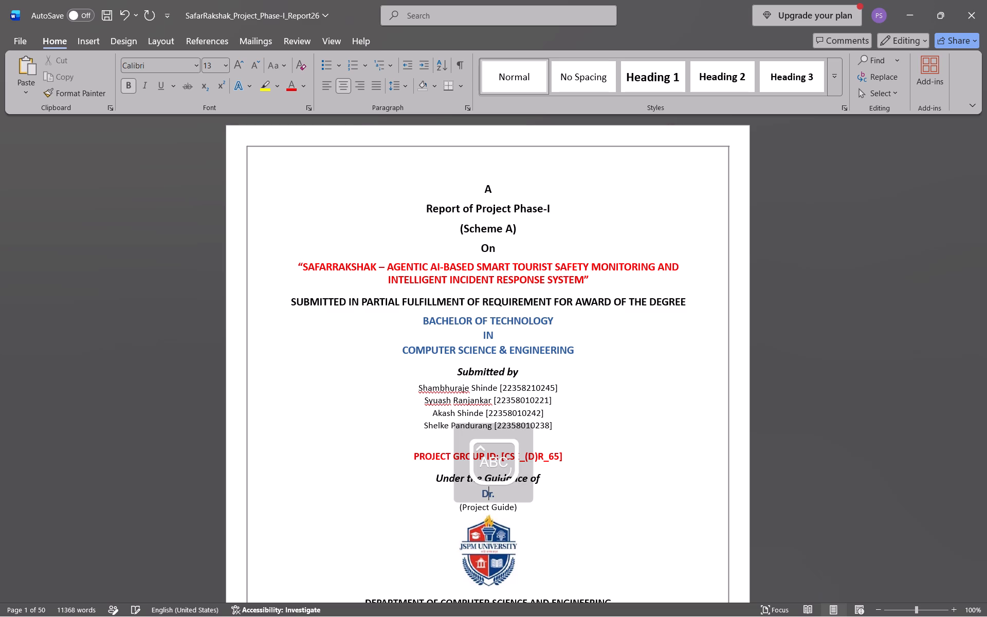
key(Right)
key(Right)
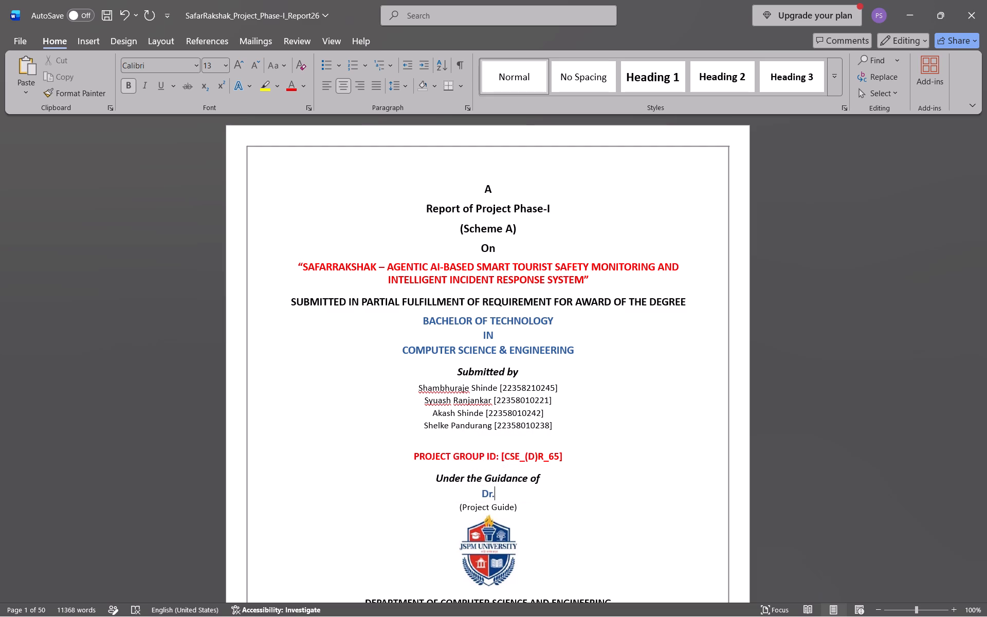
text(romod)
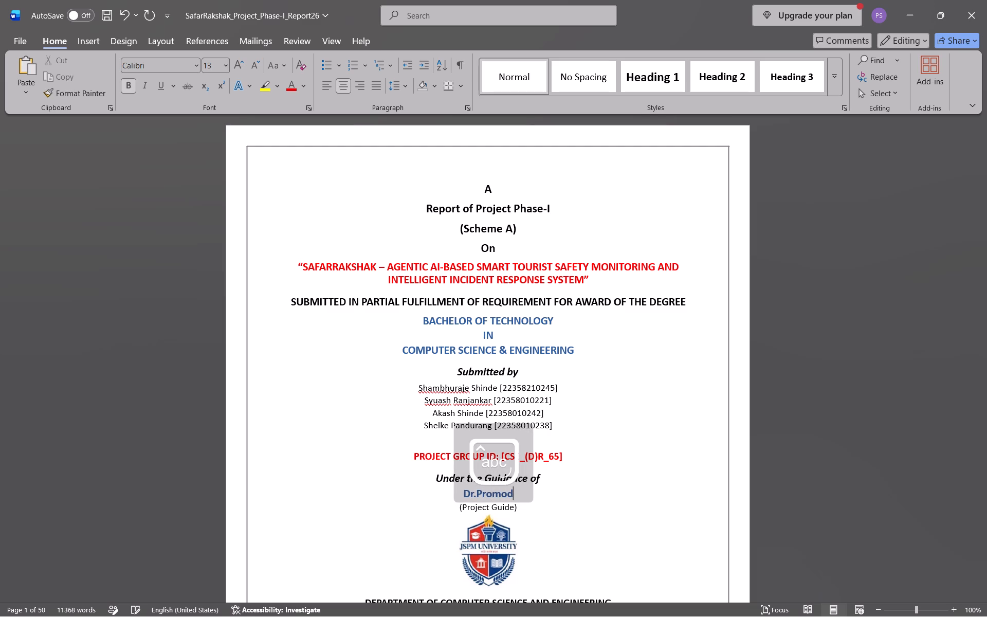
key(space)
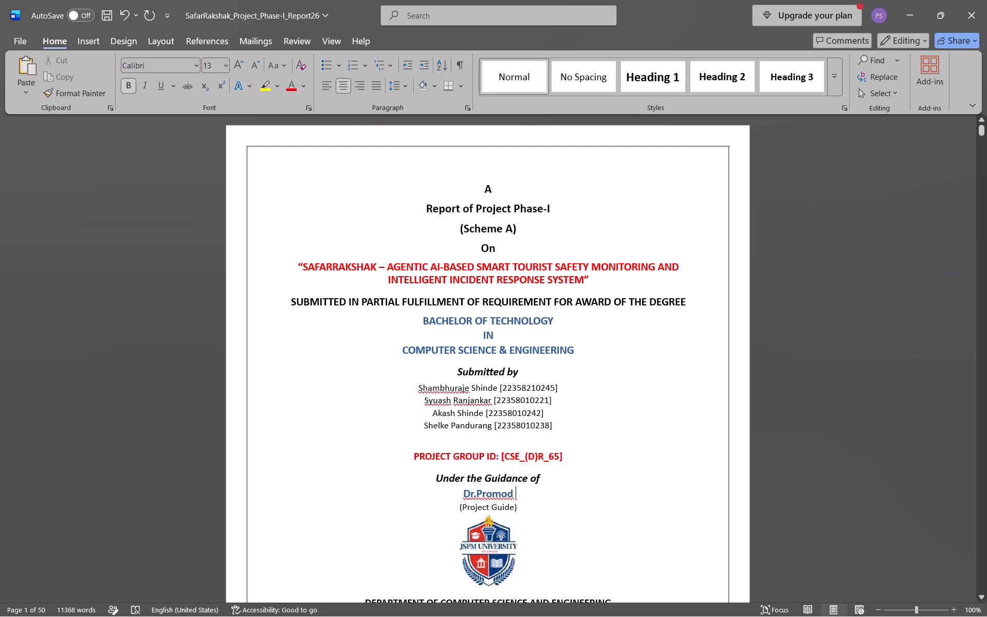
click(477, 494)
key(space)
click(522, 492)
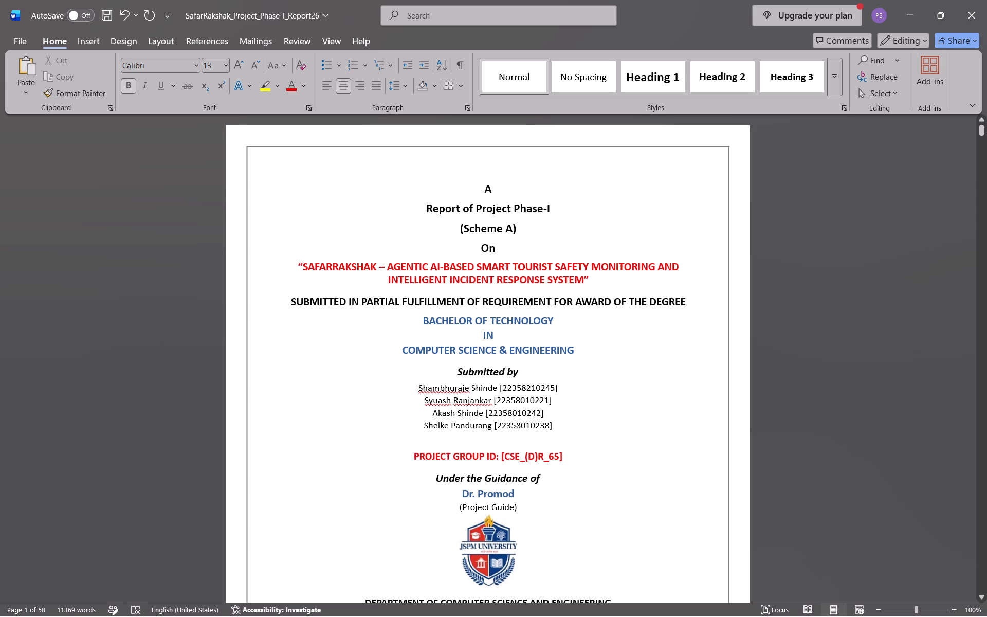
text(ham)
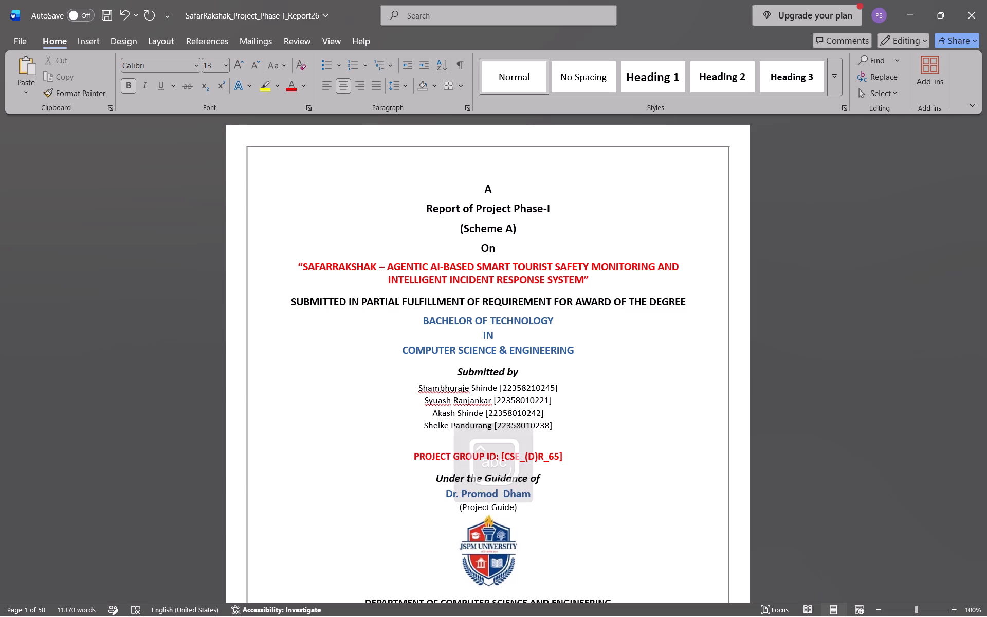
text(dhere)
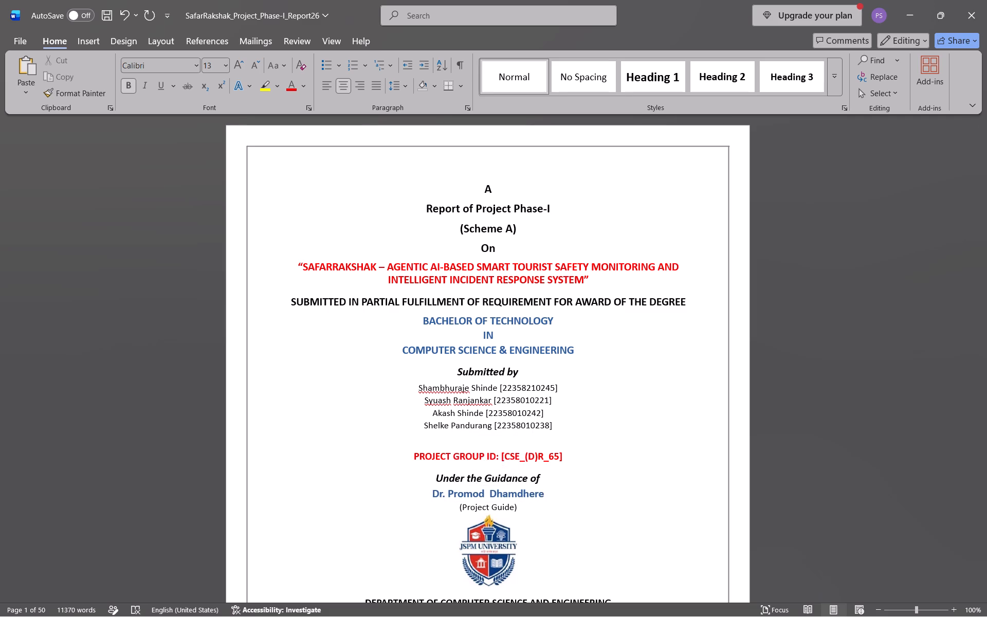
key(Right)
Examine the rest of the cover page and the Certificate and Declaration sections for the team's project details.
scroll(522, 492, down, 2)
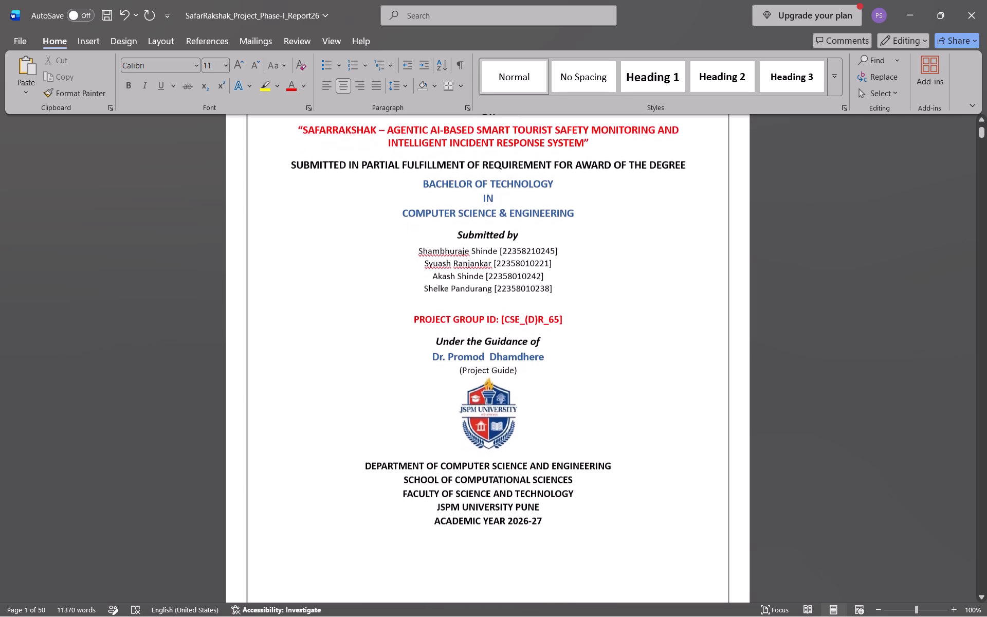
scroll(522, 492, down, 4)
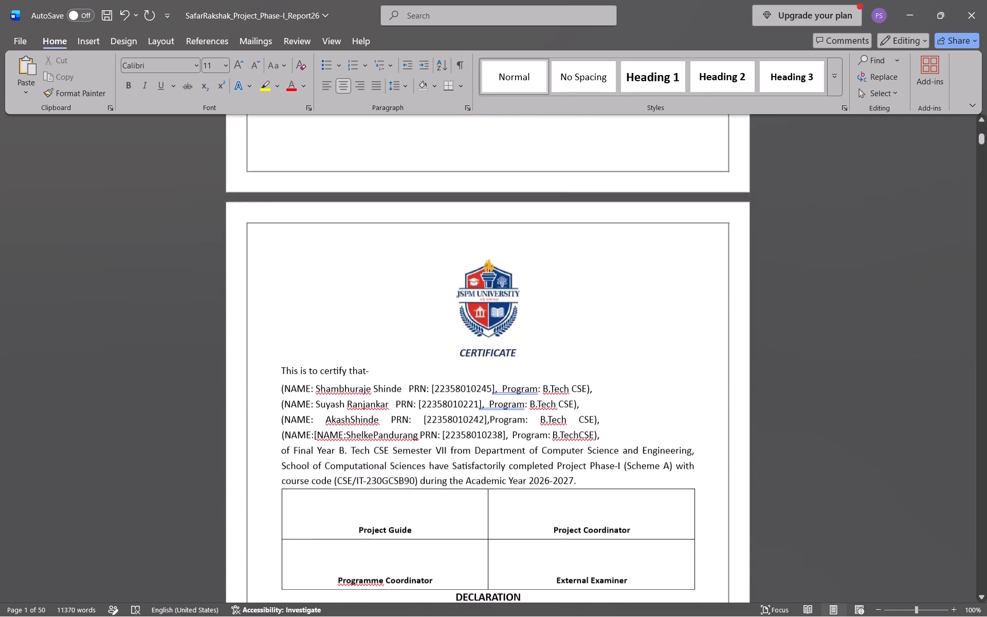
scroll(522, 492, down, 2)
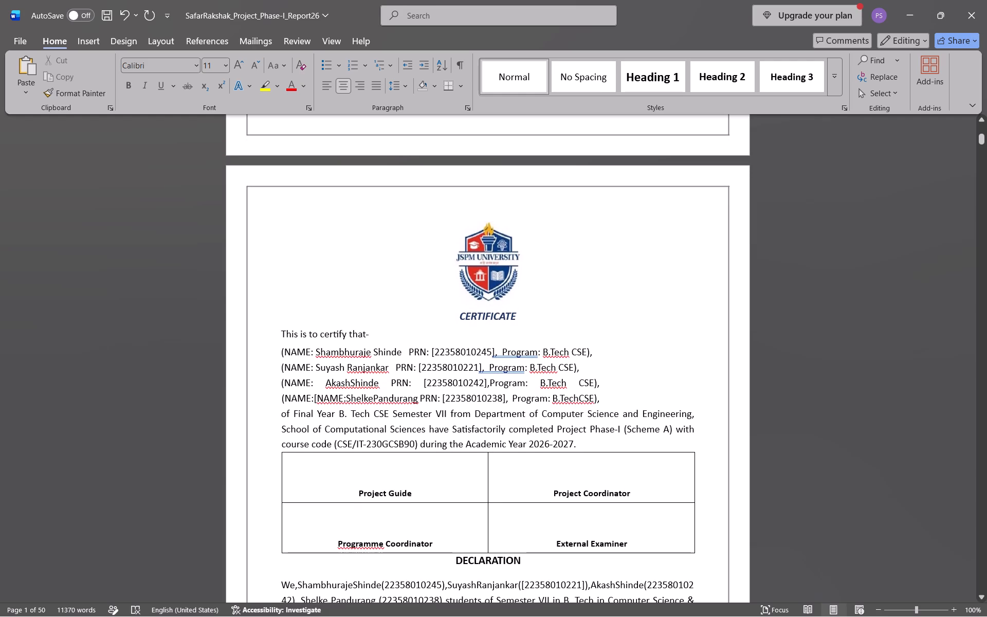
scroll(522, 492, down, 2)
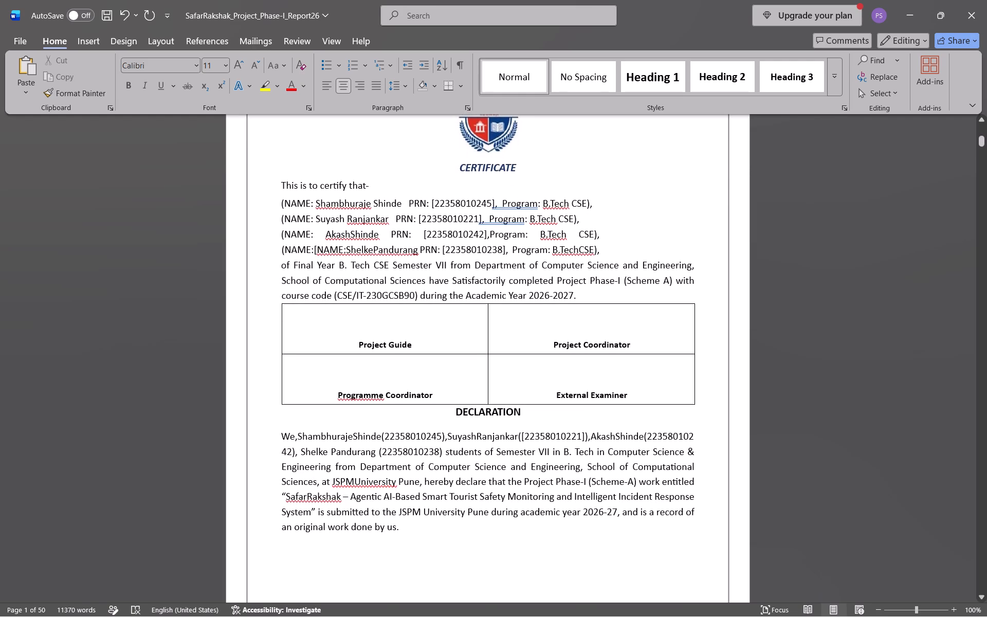
Review the report's front matter from the certificate and acknowledgment through the lists of tables, figures and diagrams, and return to the cover page.
scroll(522, 492, down, 5)
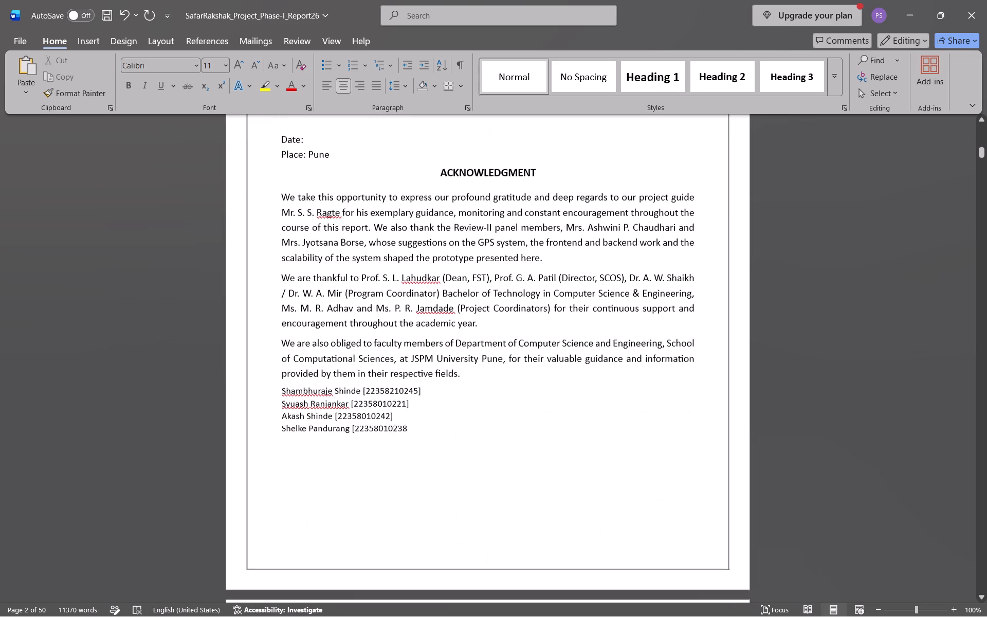
scroll(522, 492, down, 4)
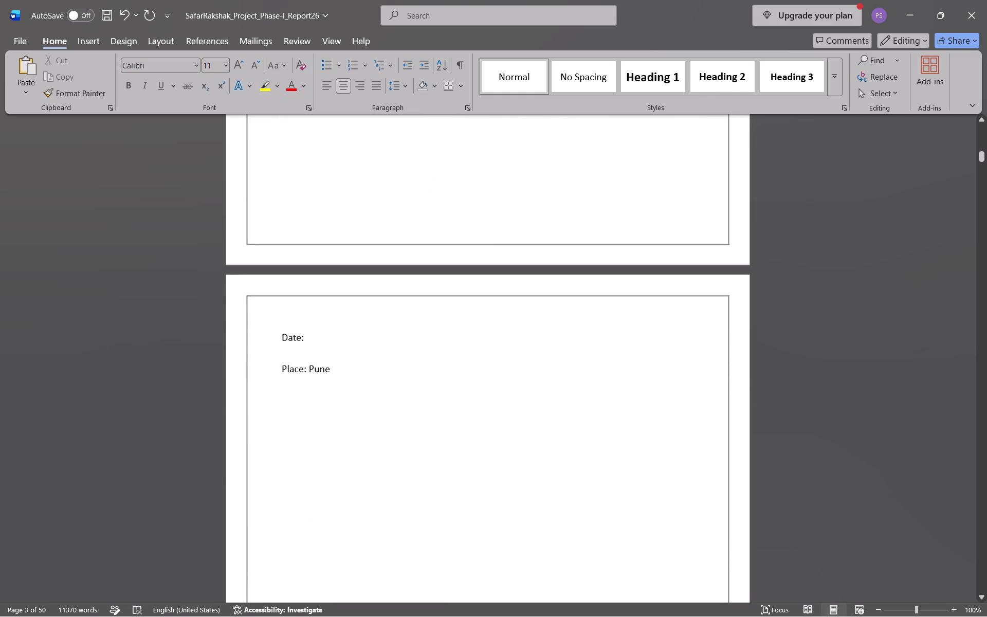
scroll(522, 492, down, 7)
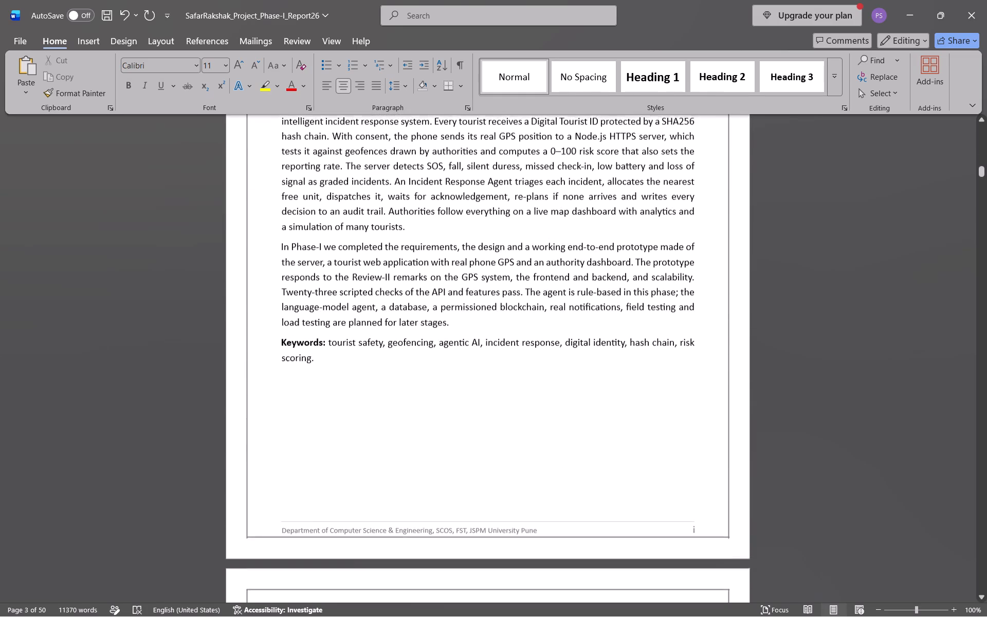
scroll(522, 492, down, 6)
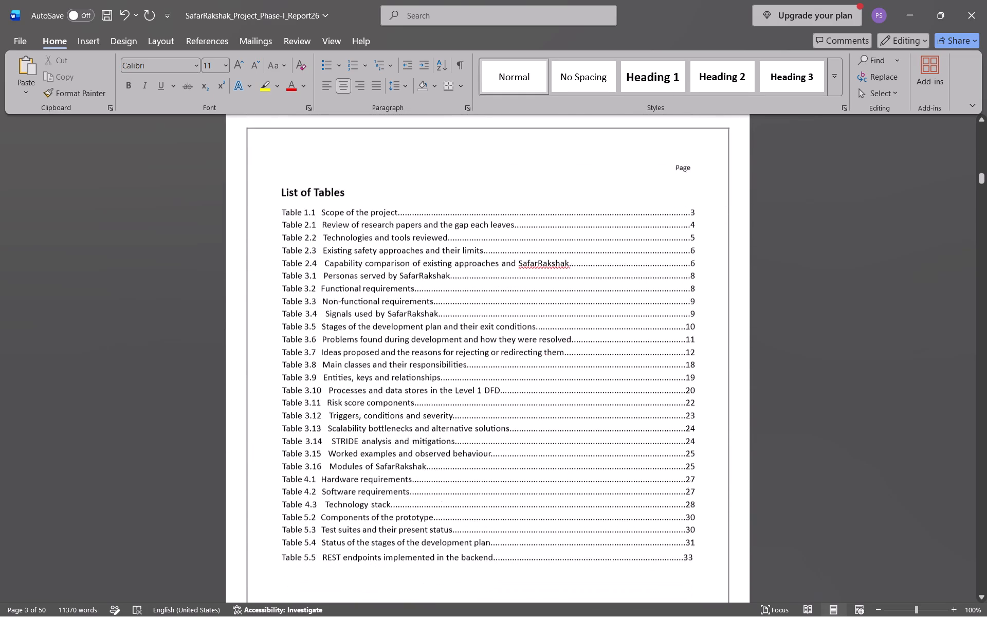
scroll(522, 492, down, 7)
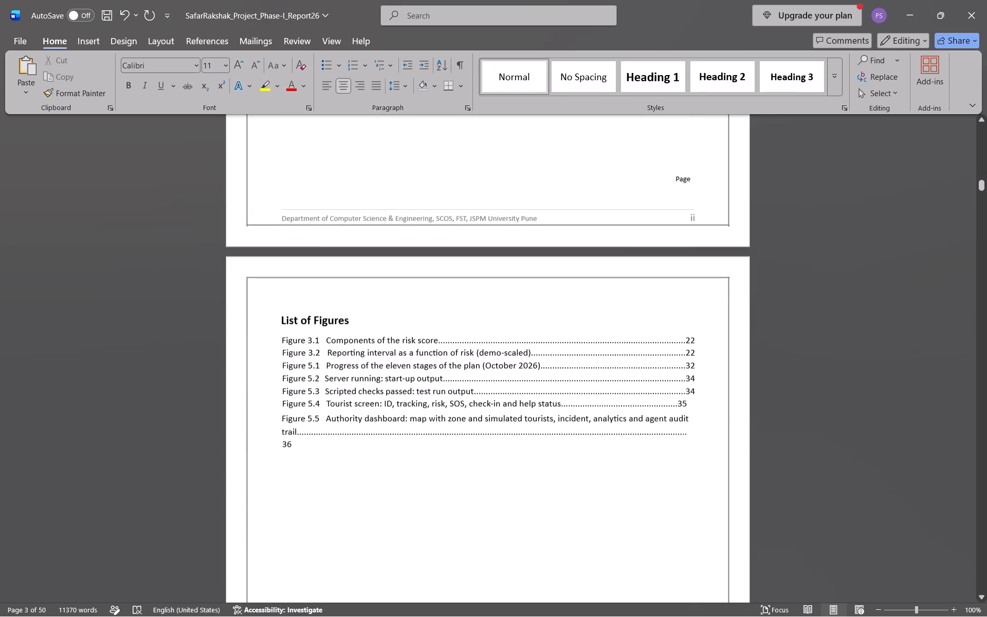
scroll(522, 492, down, 6)
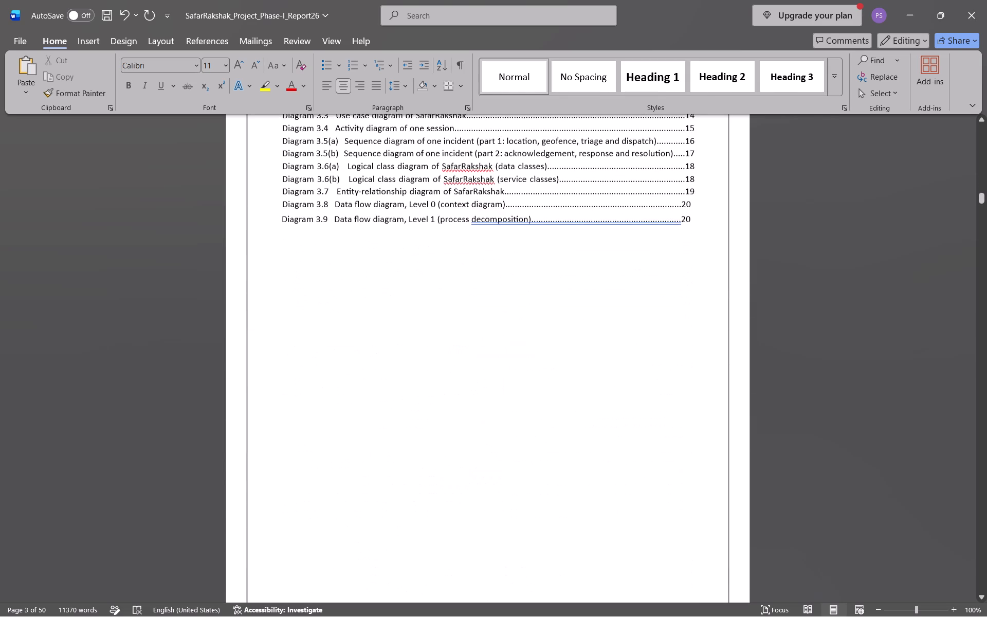
scroll(522, 492, down, 4)
scroll(522, 492, up, 2)
scroll(522, 492, right, 1)
scroll(522, 492, up, 1)
scroll(522, 492, up, 20)
scroll(522, 492, up, 5)
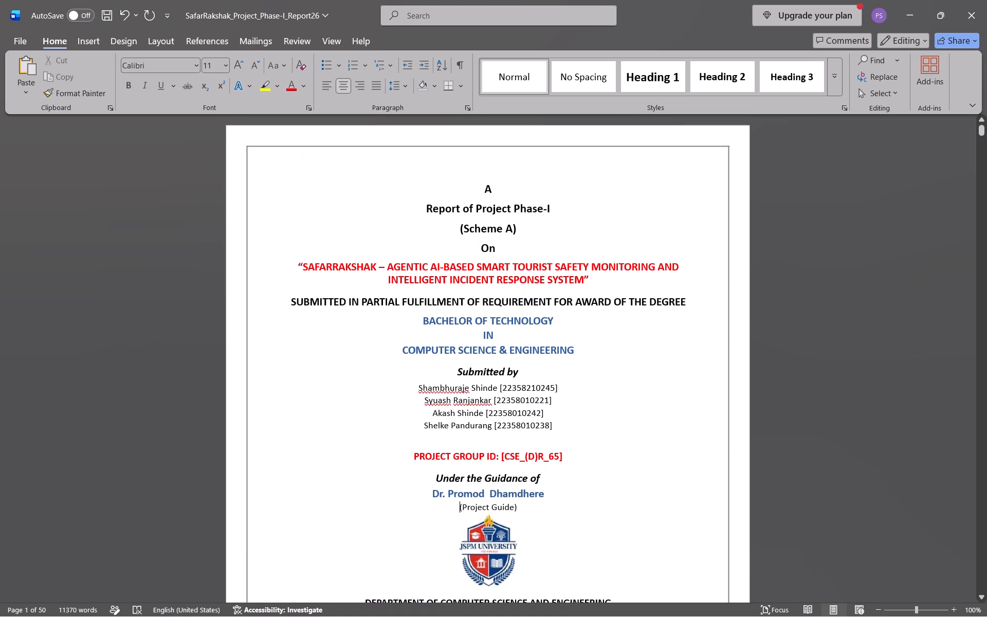
Copy the project guide's name, including the title, from the cover page.
drag(431, 494, 471, 493)
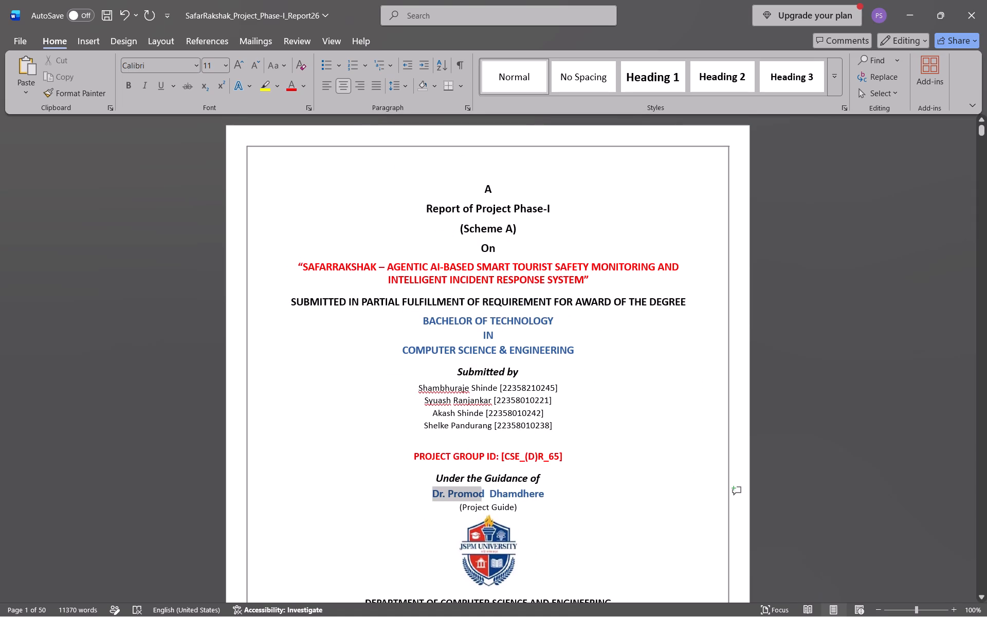
drag(471, 493, 510, 495)
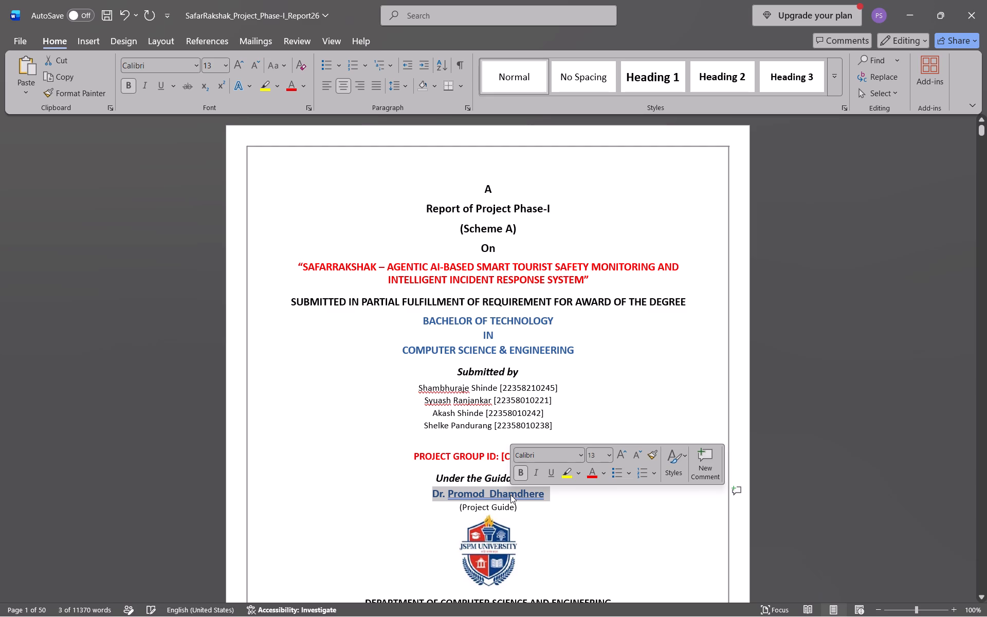
key(ctrl+c)
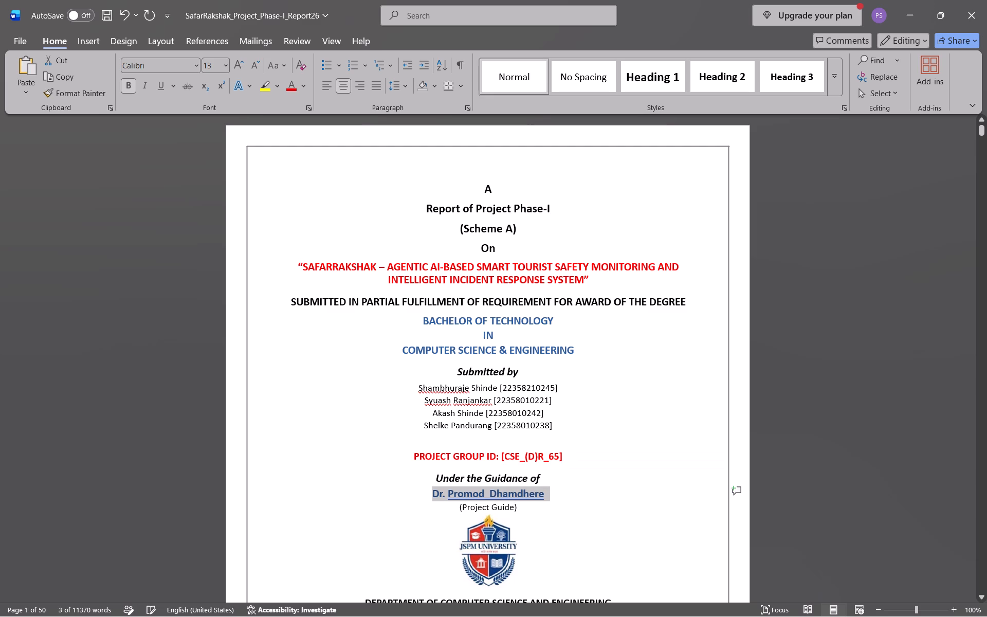
Save the report as a new Word document named SafarRakshak_Project_Phase-I_Report266 in the Downloads folder.
click(21, 41)
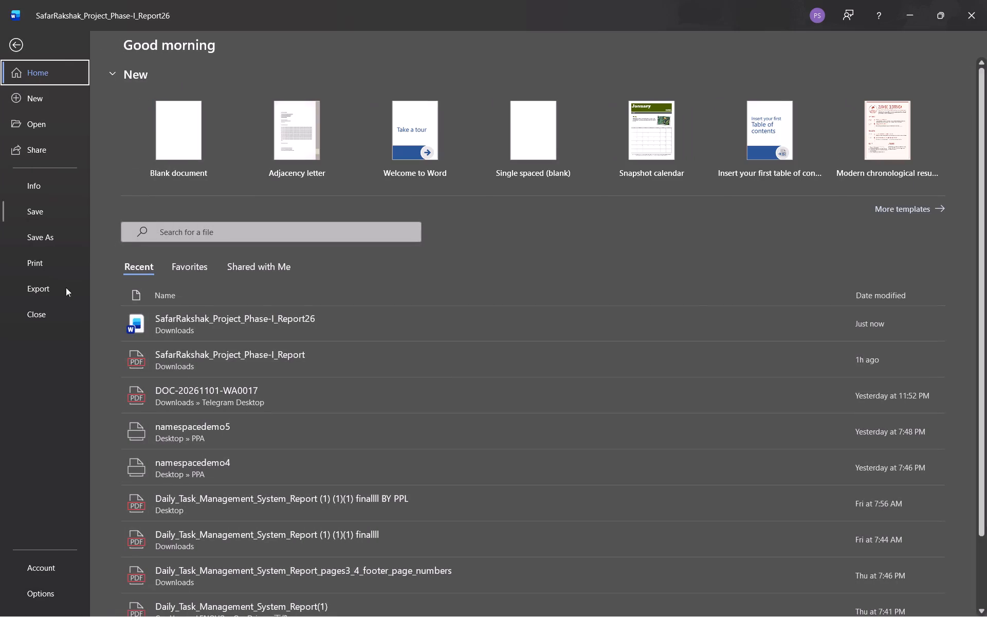
click(55, 233)
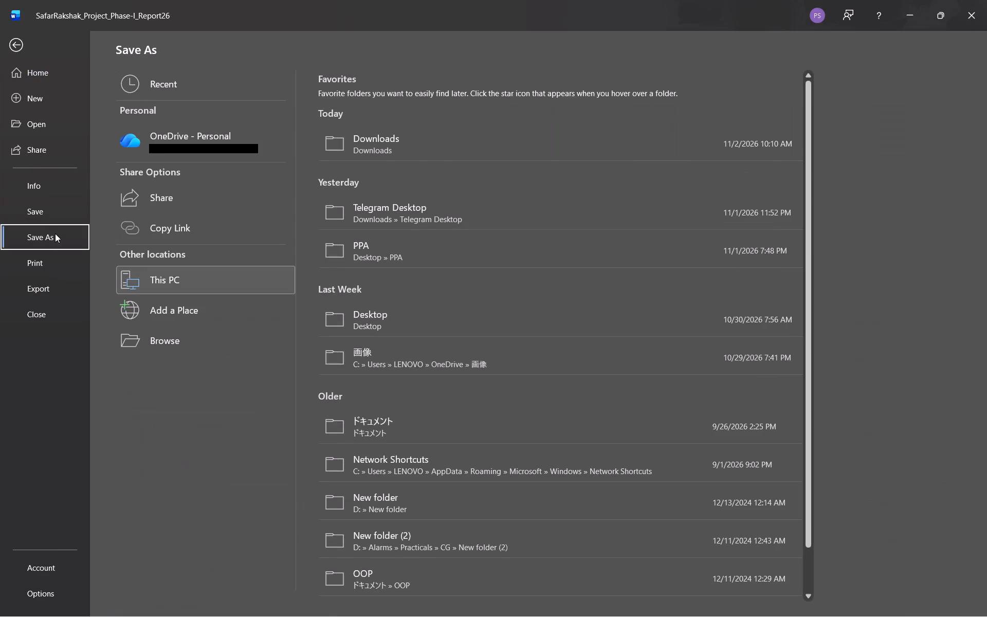
click(403, 153)
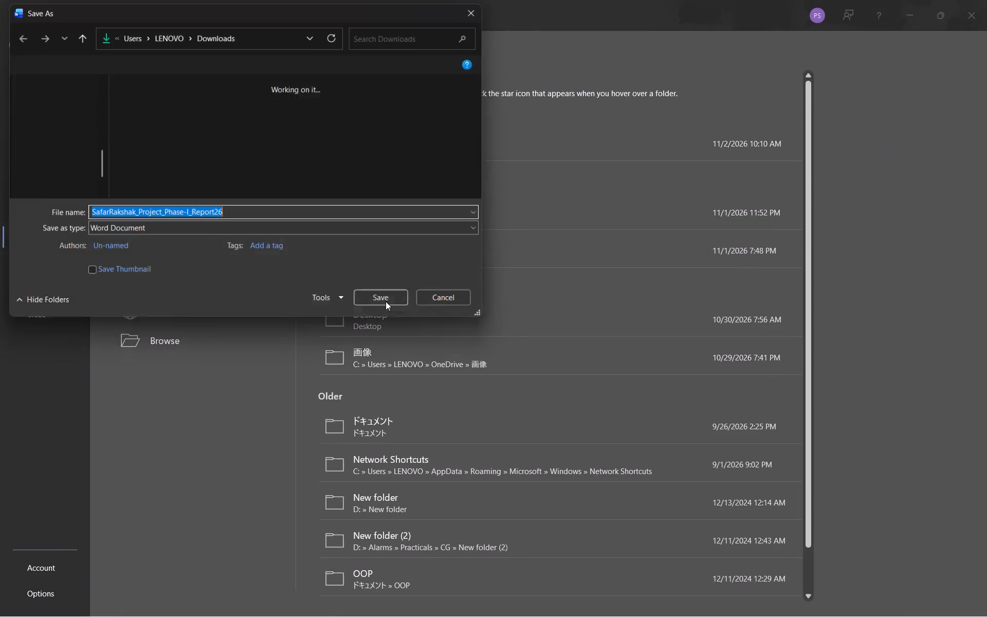
key(Right)
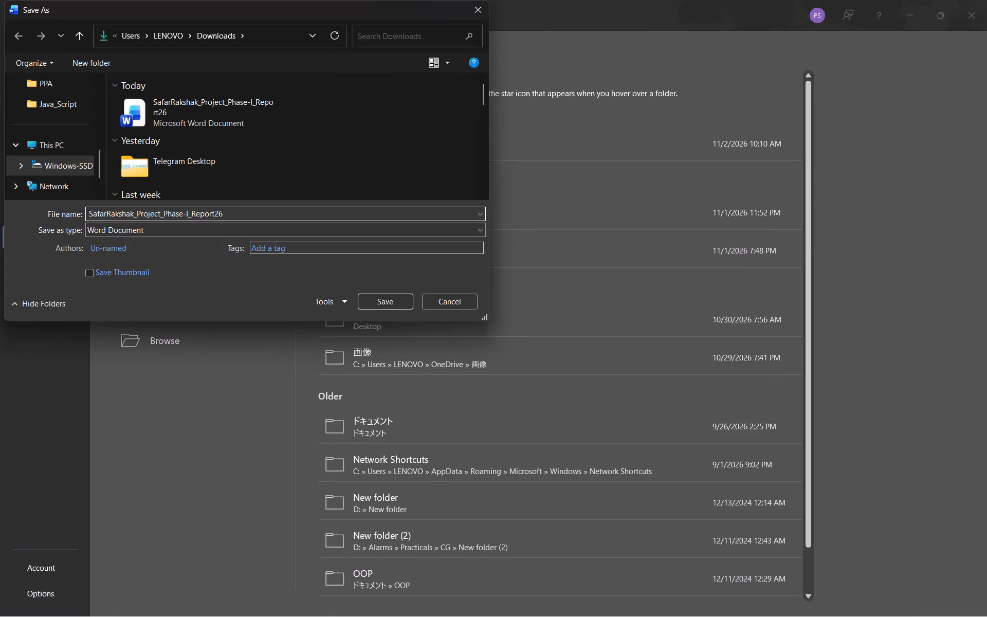
key(6)
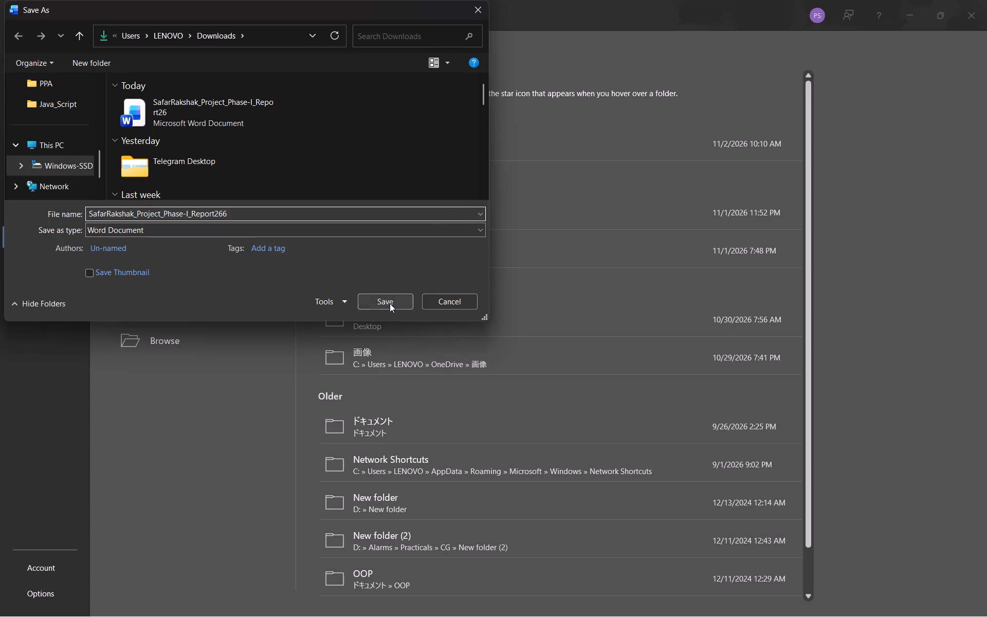
click(390, 302)
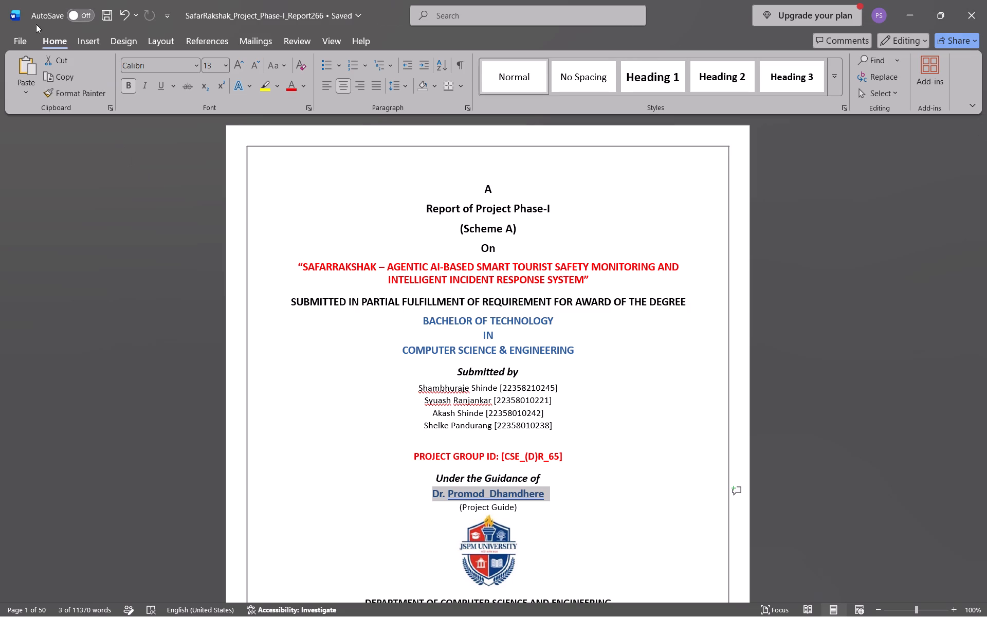
Save a PDF copy of the report named SafarRakshak_Project_Phase-I_Report2026 in the Downloads folder and close the document.
click(20, 41)
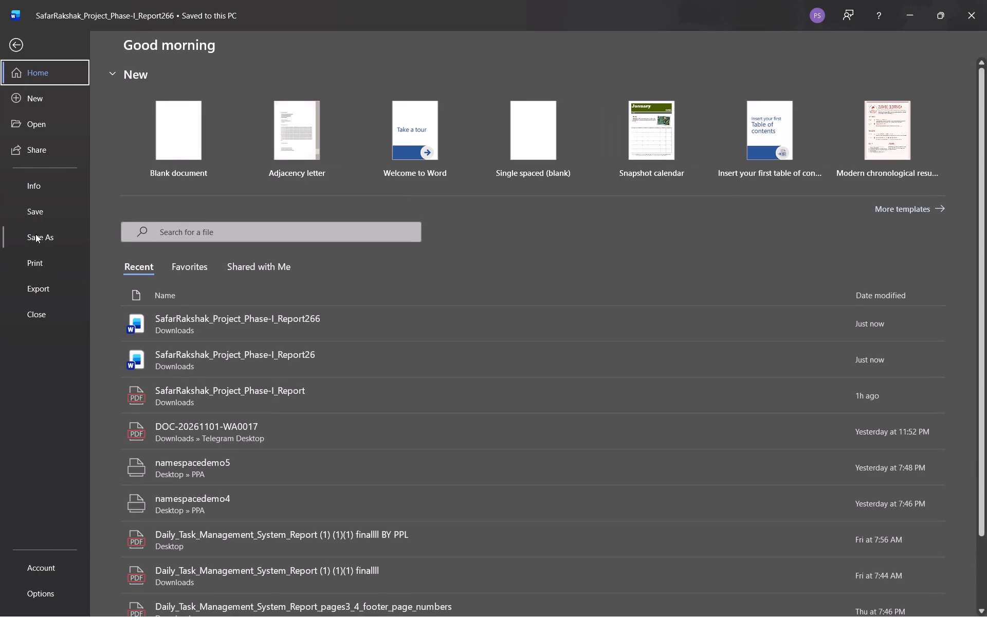
click(36, 234)
click(396, 142)
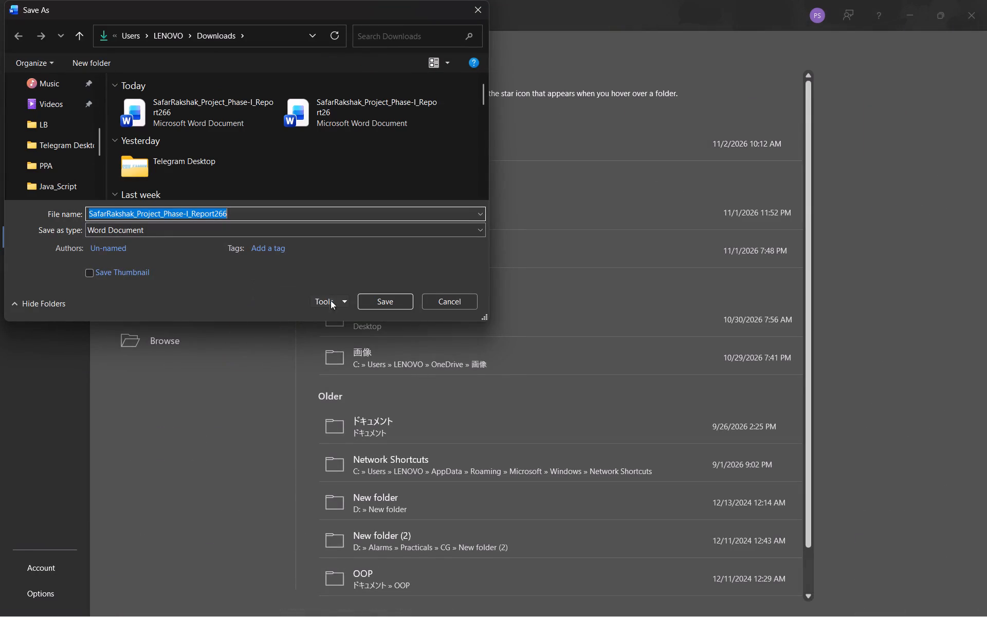
click(286, 210)
key(BackSpace)
key(BackSpace)
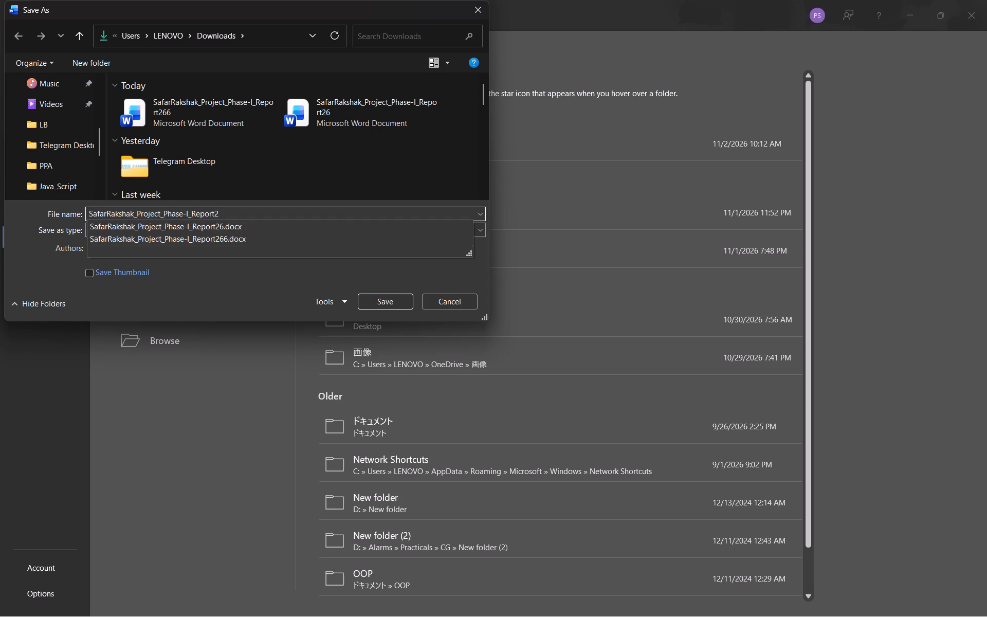
key(0)
key(2)
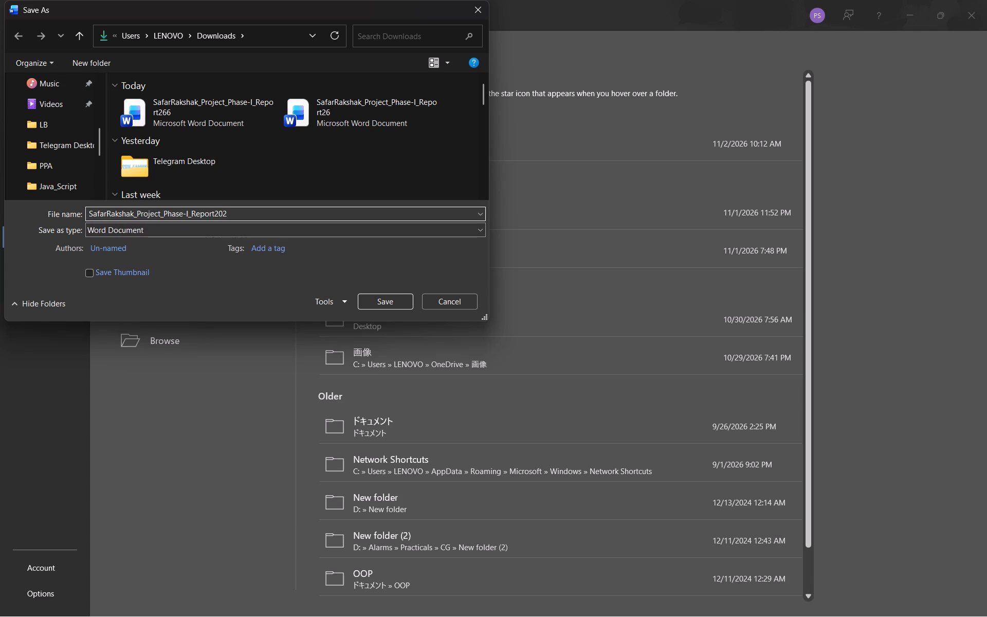
key(6)
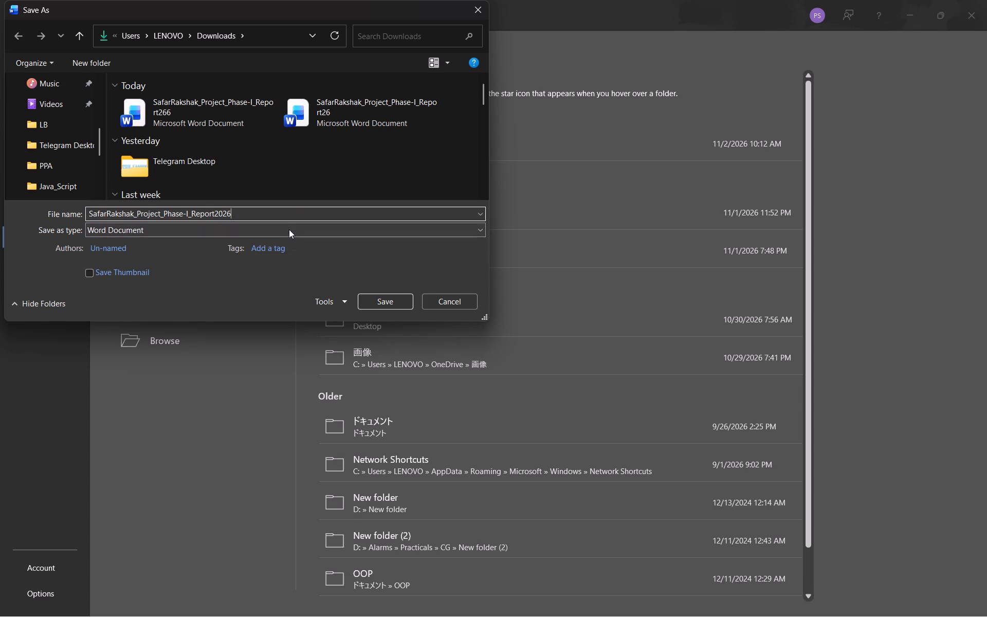
click(289, 229)
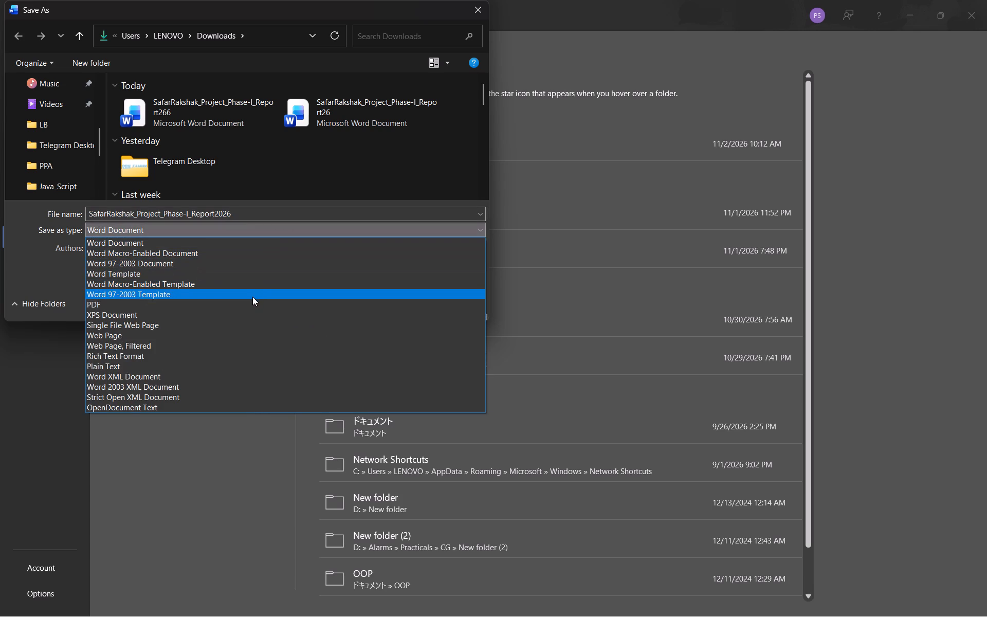
click(250, 301)
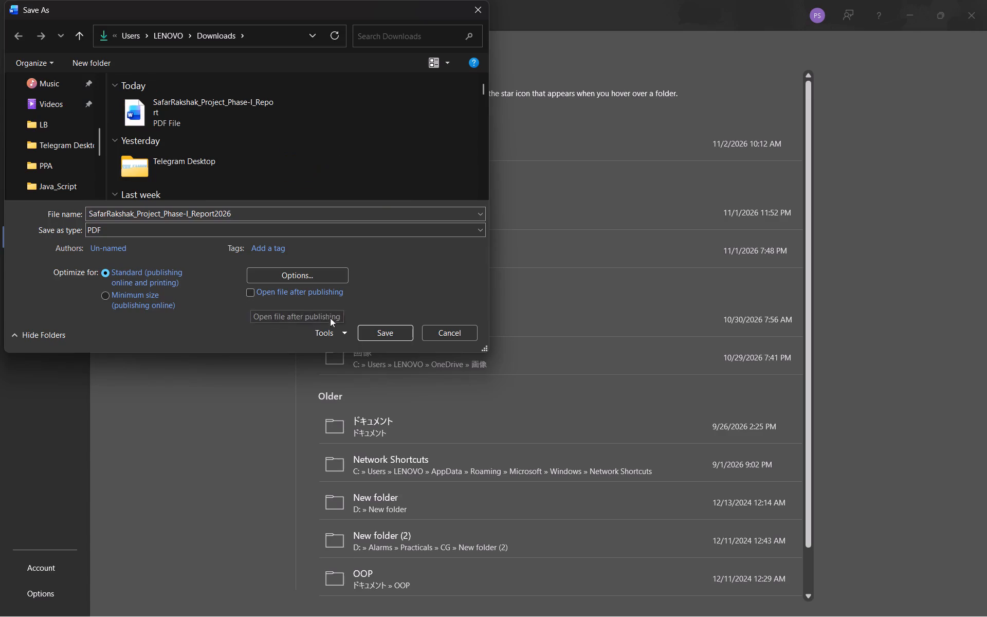
click(369, 333)
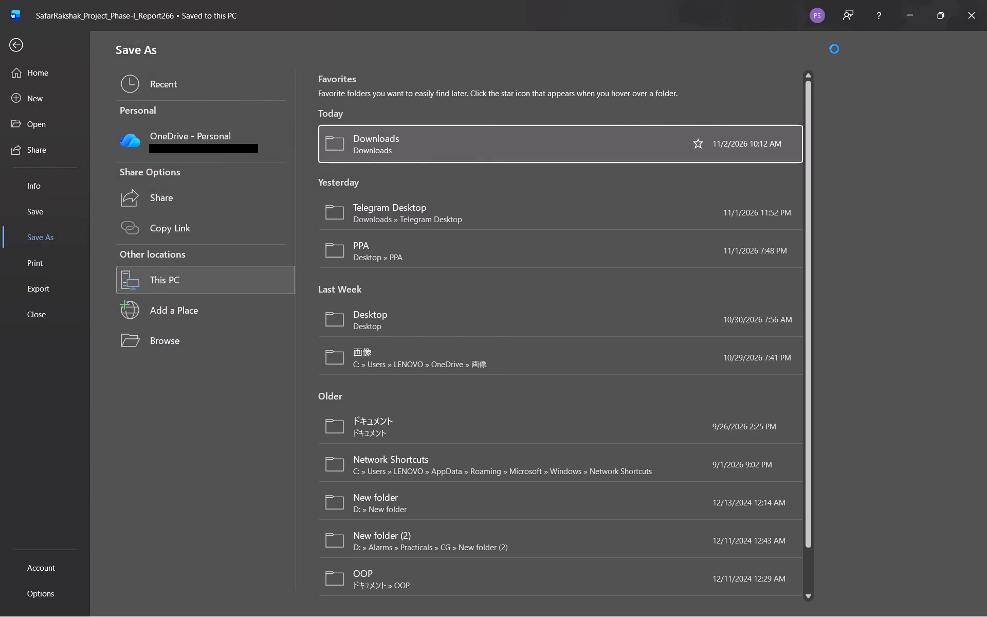
click(981, 8)
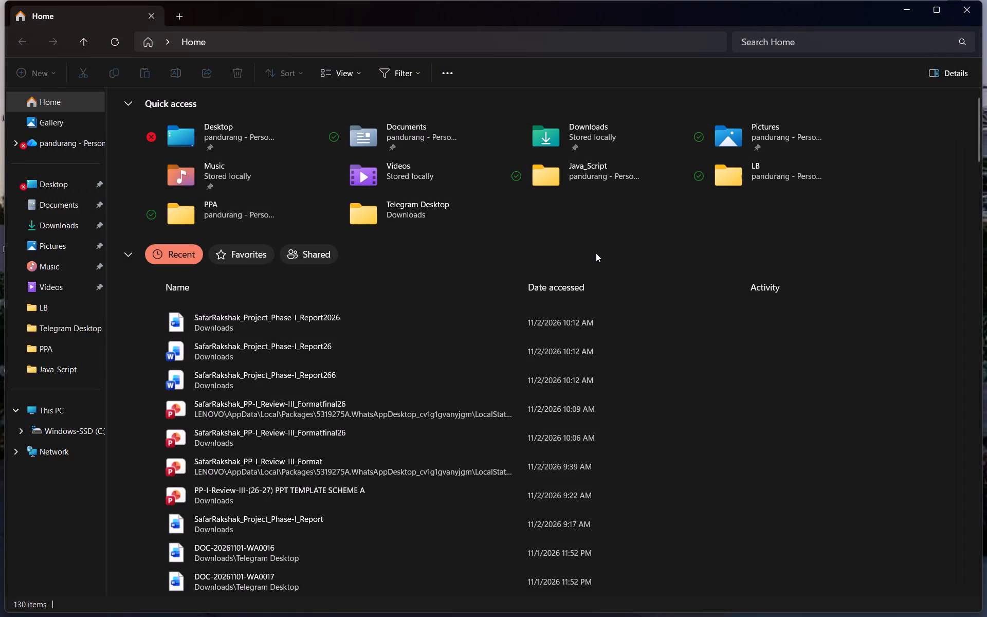
Open the SafarRakshak_PP-I_Review-III_Formatfinal26 presentation in PowerPoint and examine the project team members table on slide 3.
double_click(356, 404)
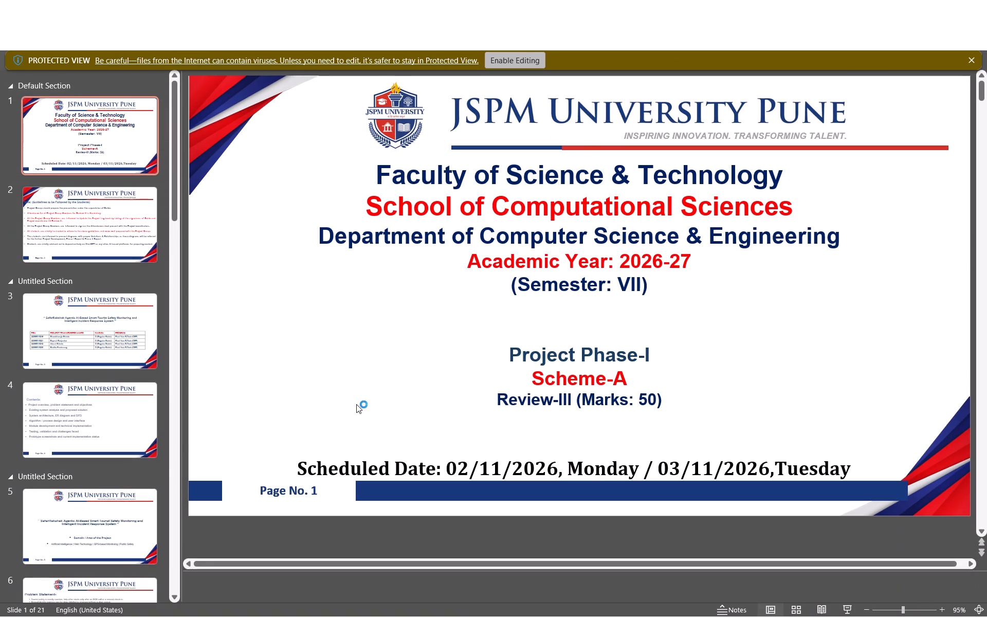
key(Right)
key(Right)
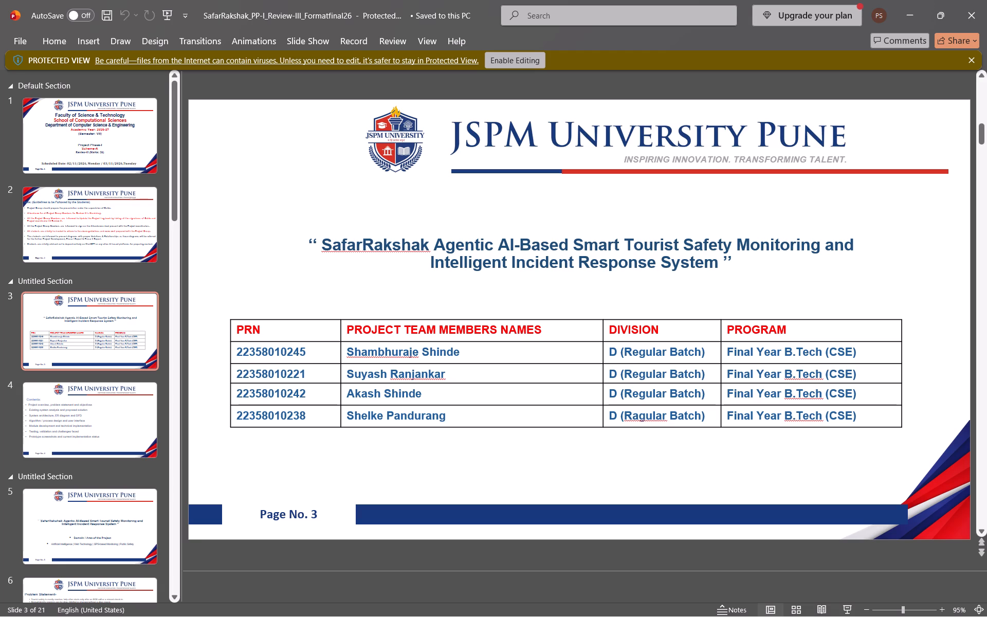
click(528, 356)
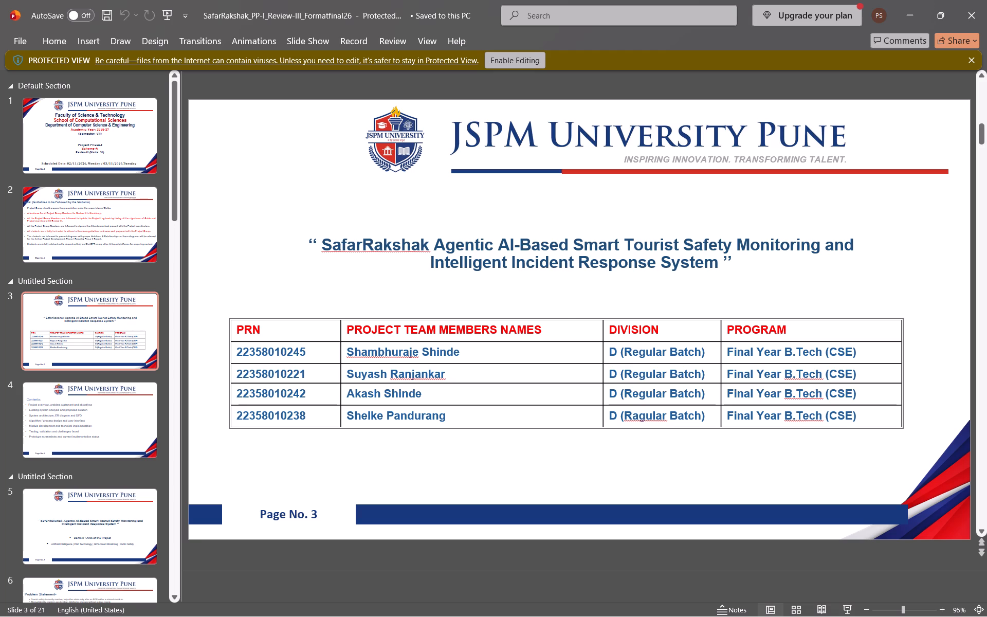
click(469, 454)
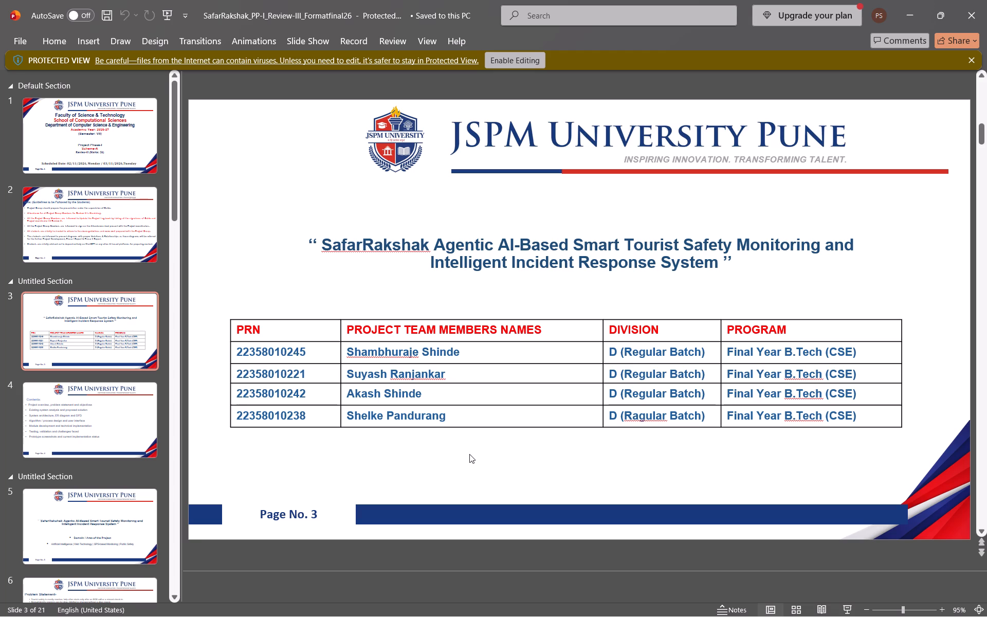
Enable editing of the protected Review-III presentation.
double_click(469, 454)
double_click(498, 395)
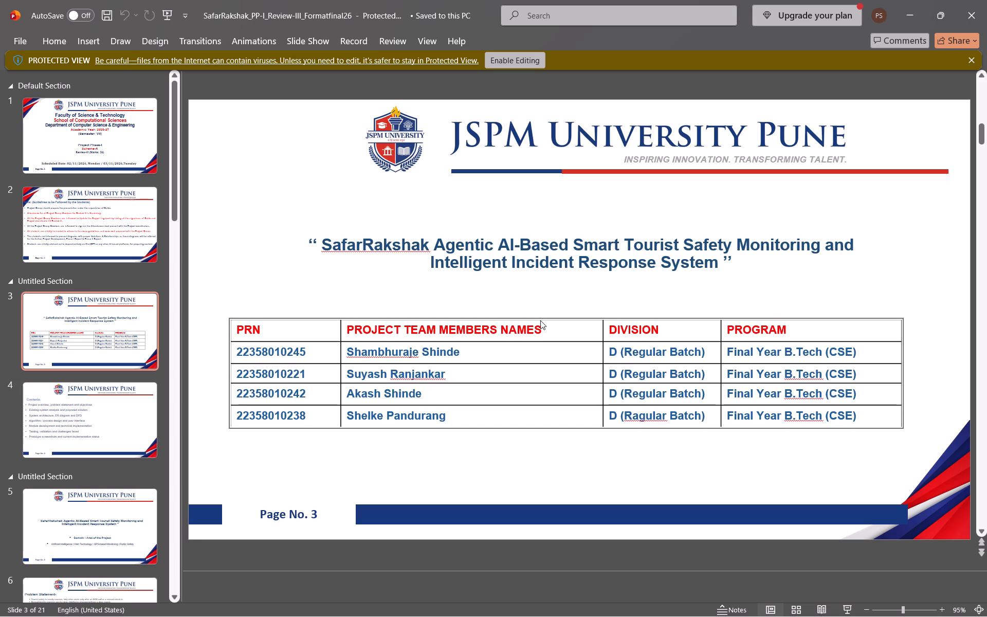
right_click(610, 365)
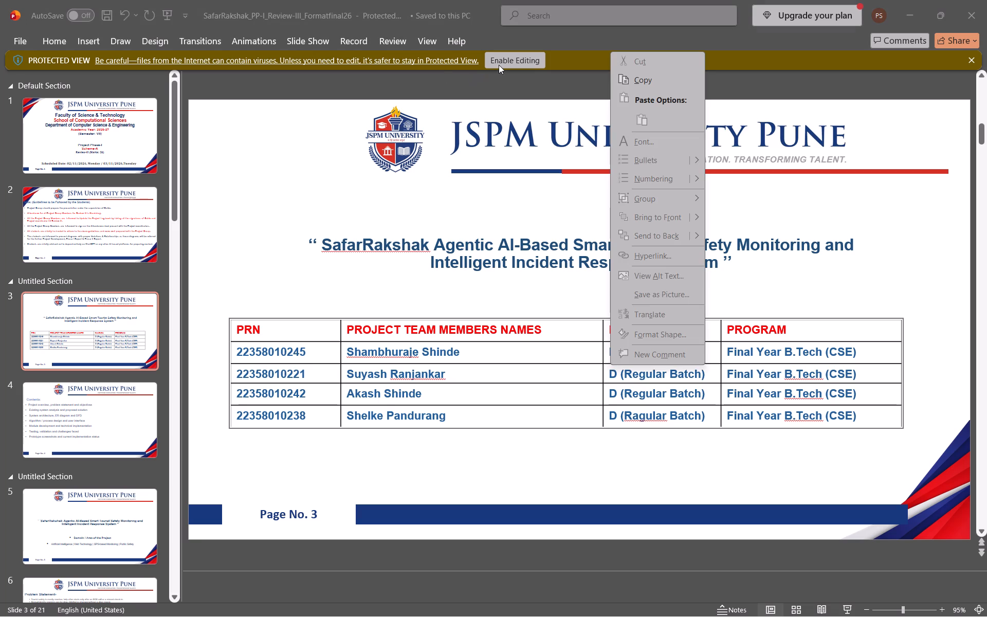
click(499, 65)
click(499, 65)
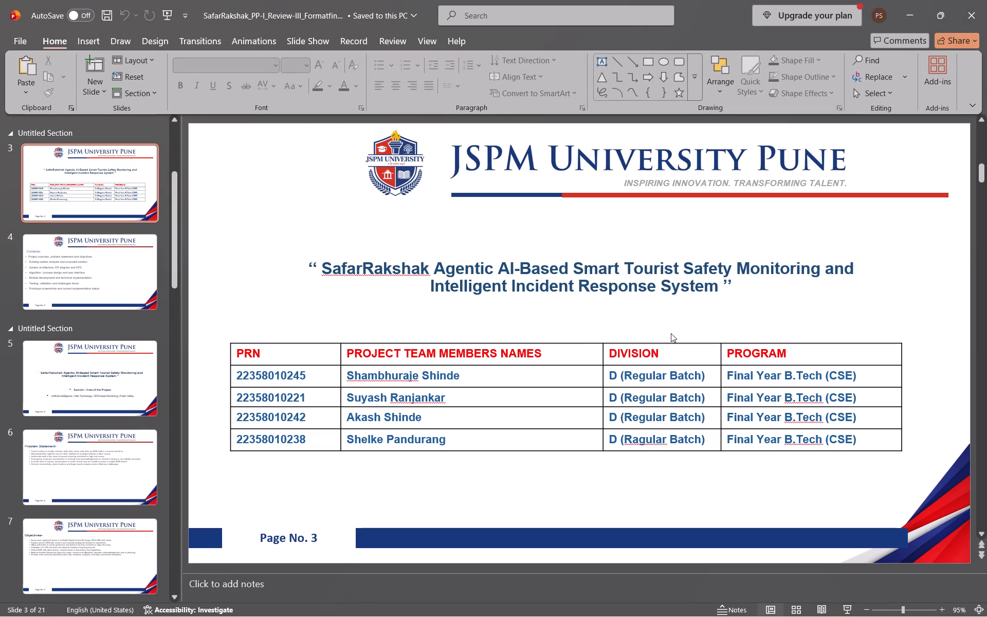
Move the project team members table on slide 3 slightly upward, closer to the project title.
right_click(590, 377)
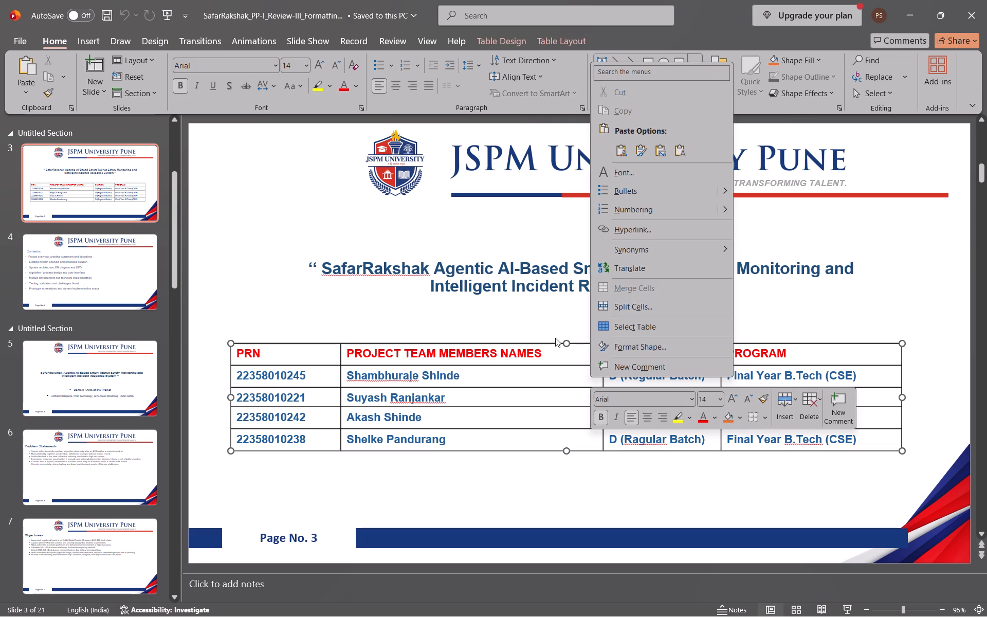
click(556, 345)
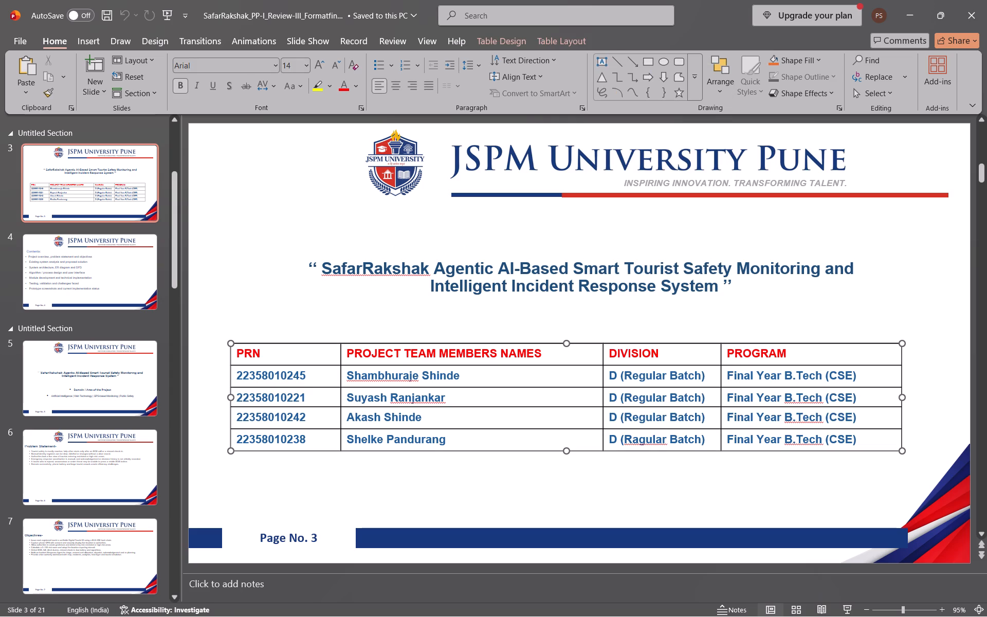
click(552, 348)
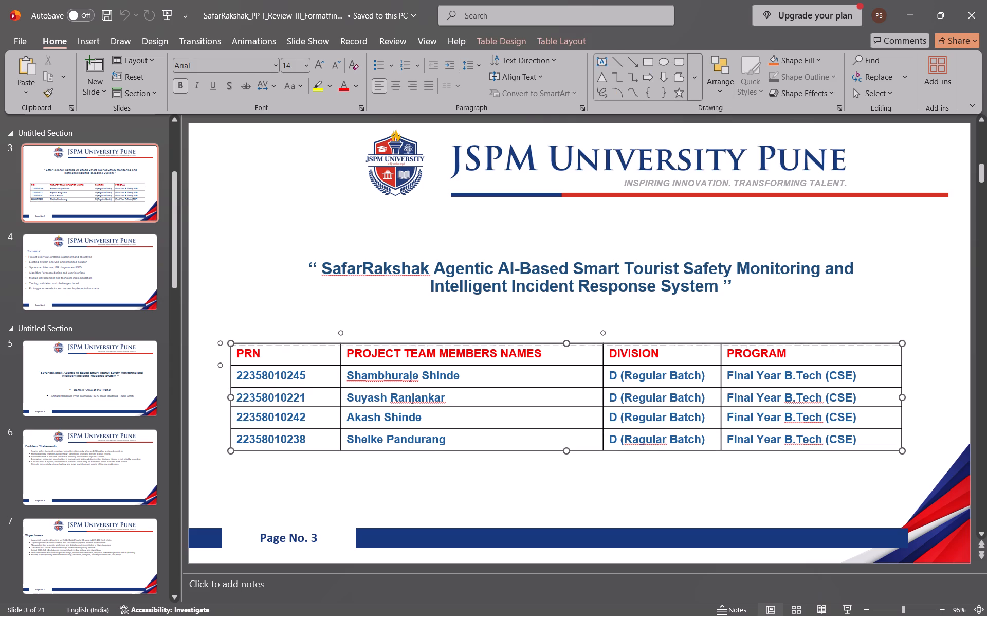
double_click(551, 346)
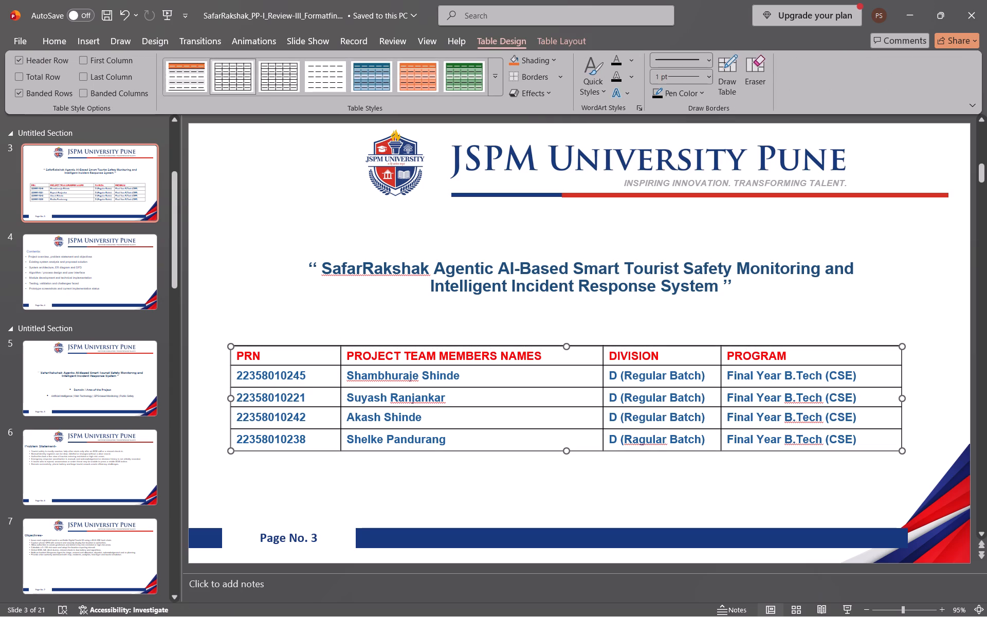
drag(553, 347, 552, 333)
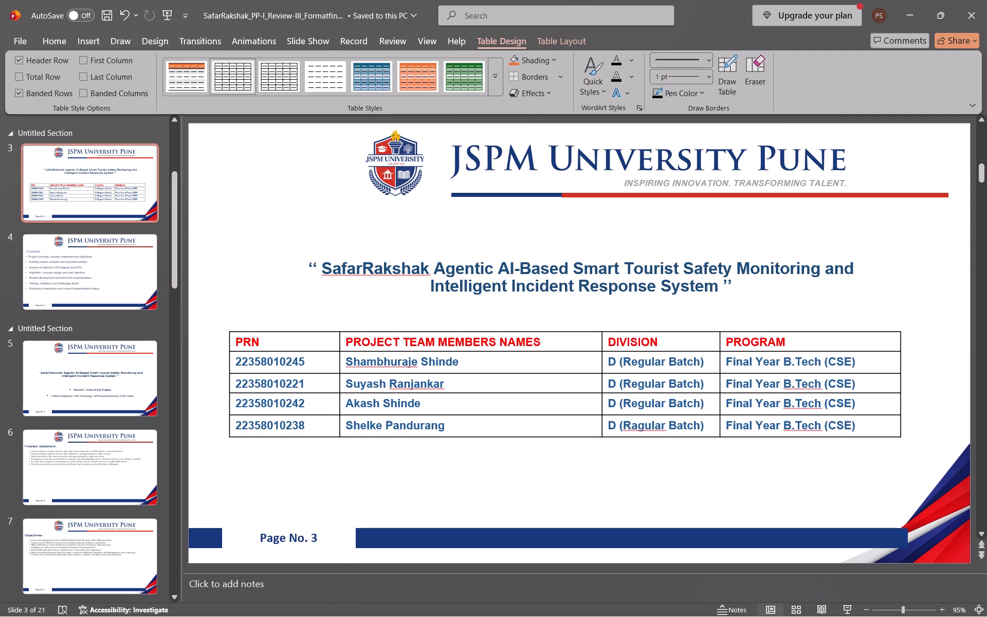
drag(552, 333, 551, 326)
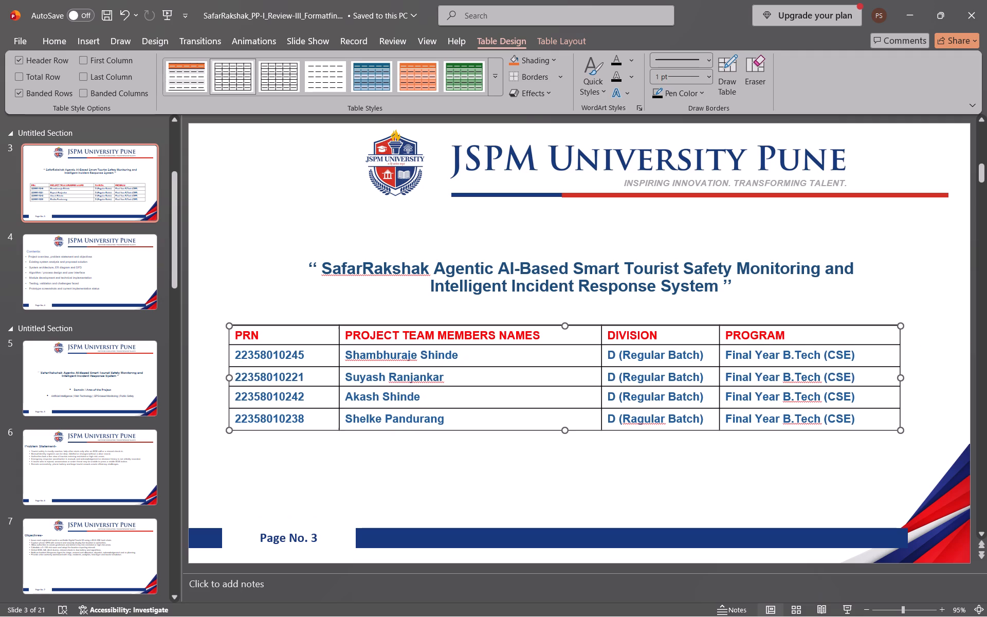
click(540, 475)
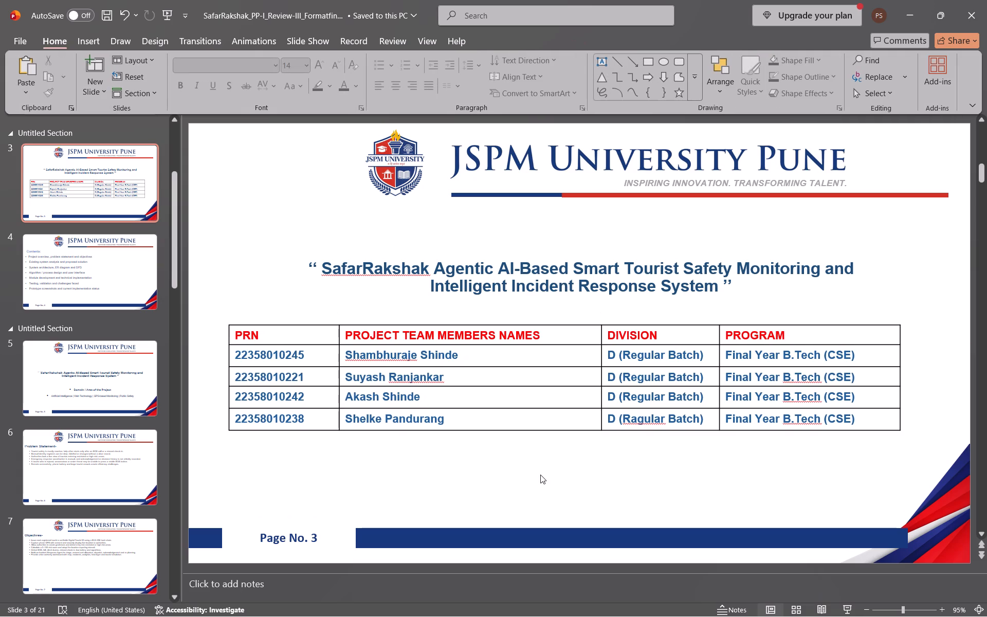
Add an empty text box with red font colour below the team members table and try font size 18.
double_click(540, 475)
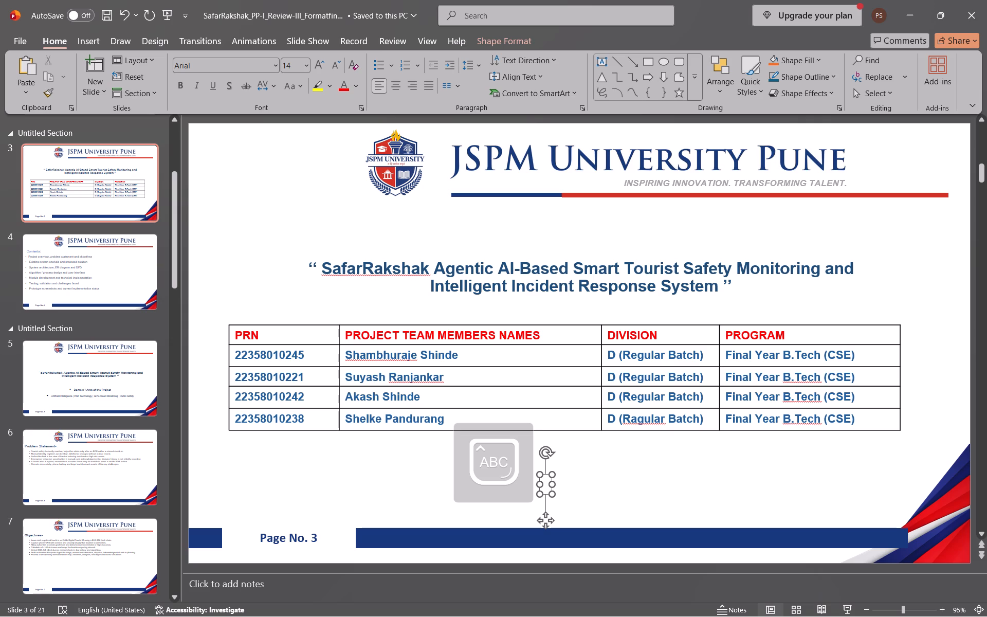
click(345, 92)
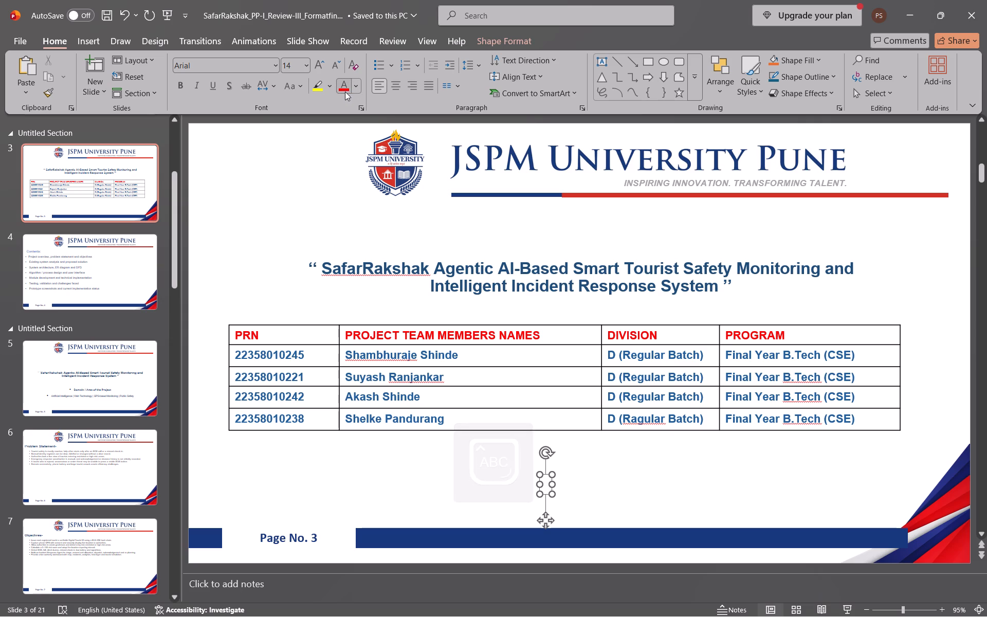
key(g)
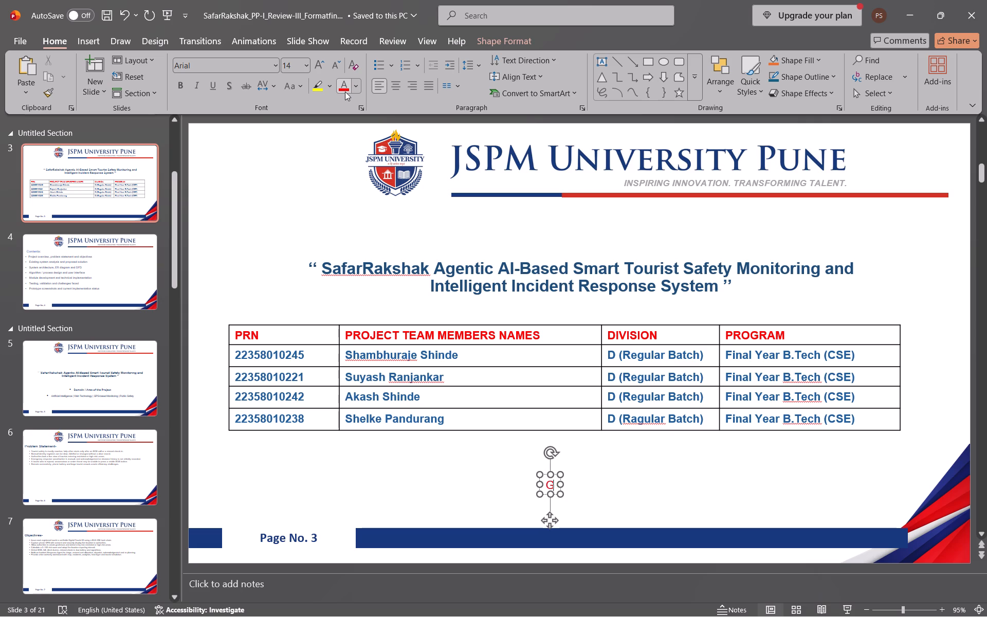
click(308, 64)
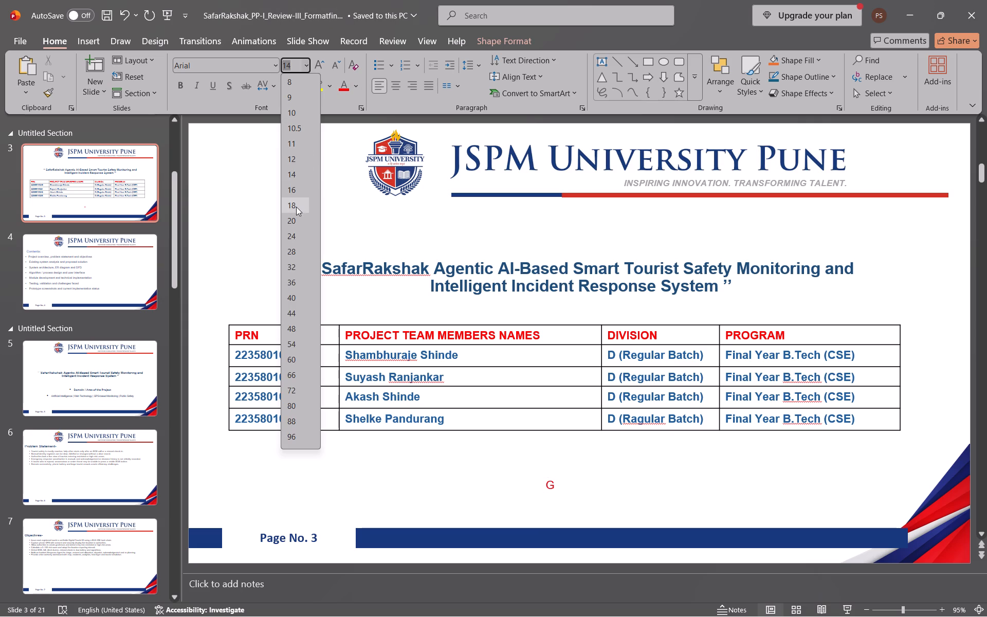
click(296, 207)
click(553, 483)
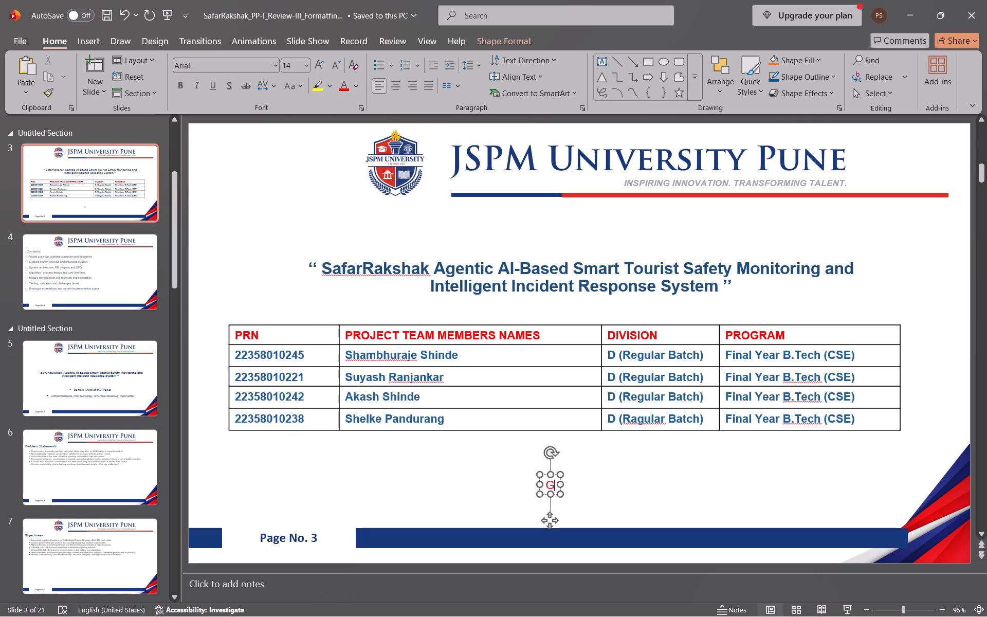
key(BackSpace)
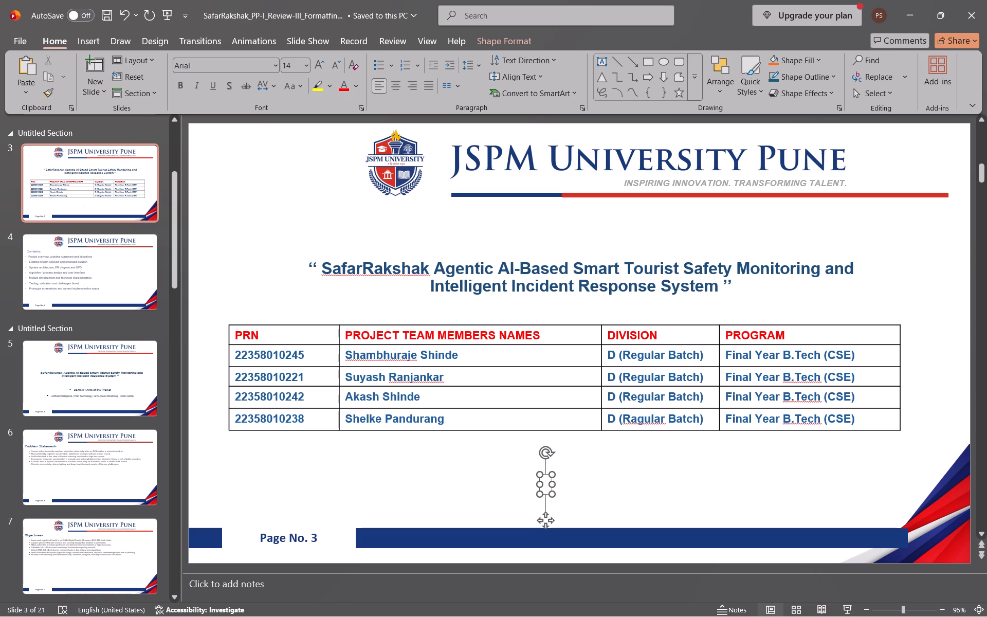
Enter "Guide Name" in the new text box below the team members table.
key(g)
text(UI)
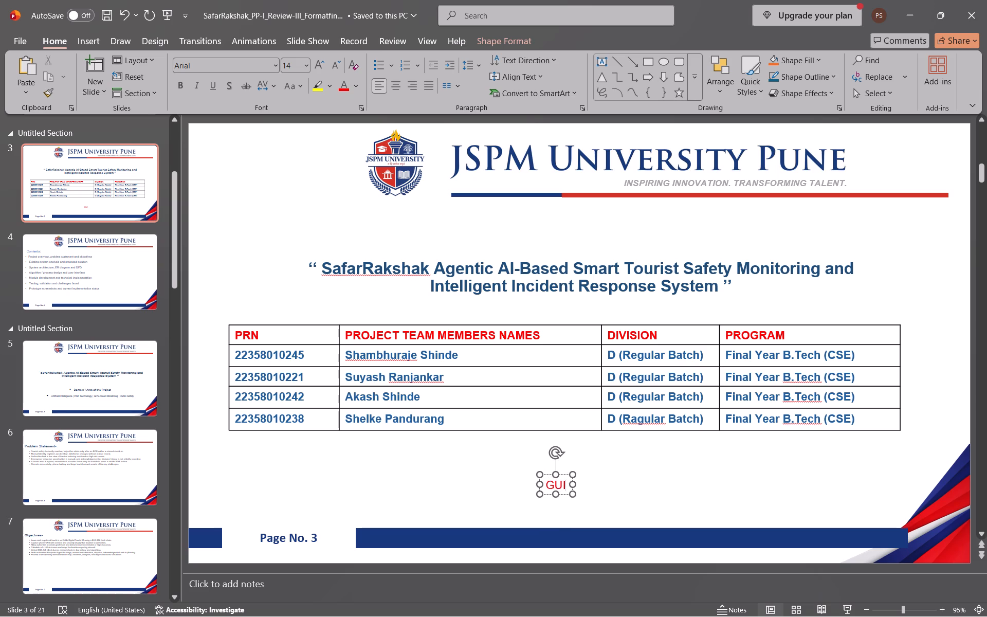
text(DE)
key(BackSpace)
key(BackSpace)
key(BackSpace)
key(BackSpace)
text(uide)
key(space)
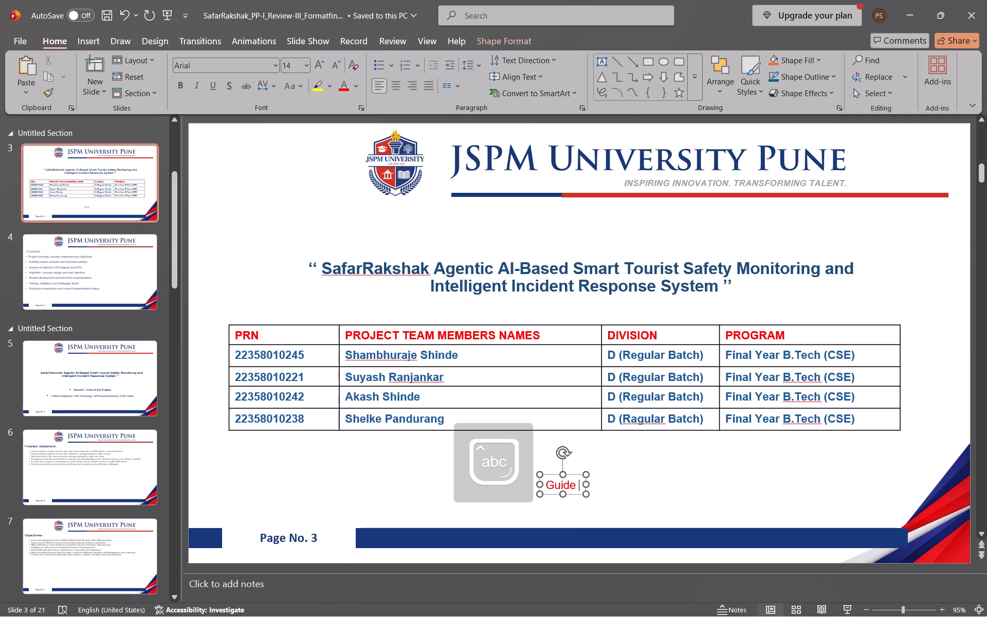
text(amr)
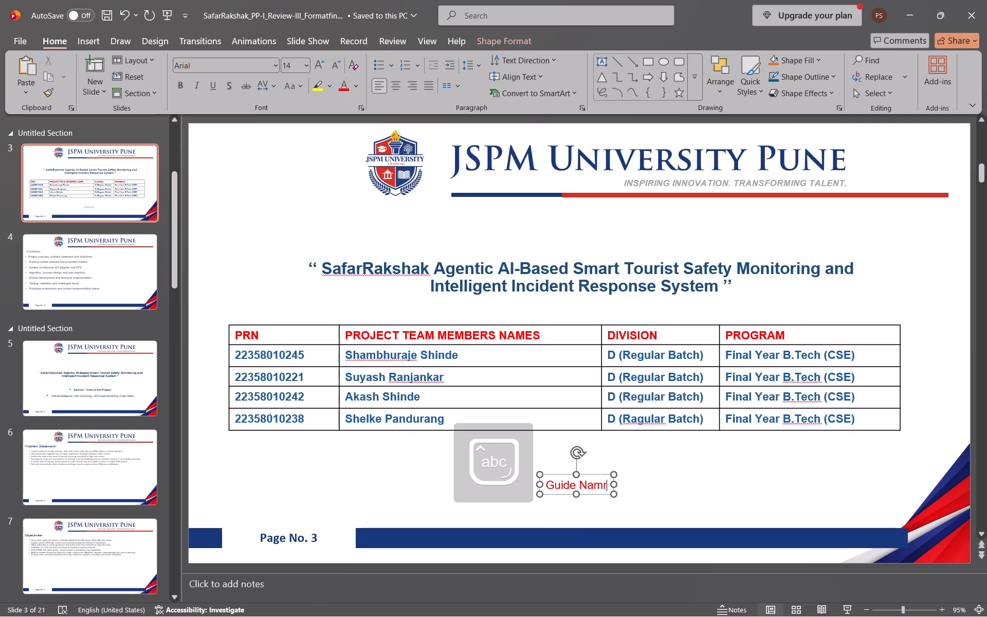
key(BackSpace)
key(e)
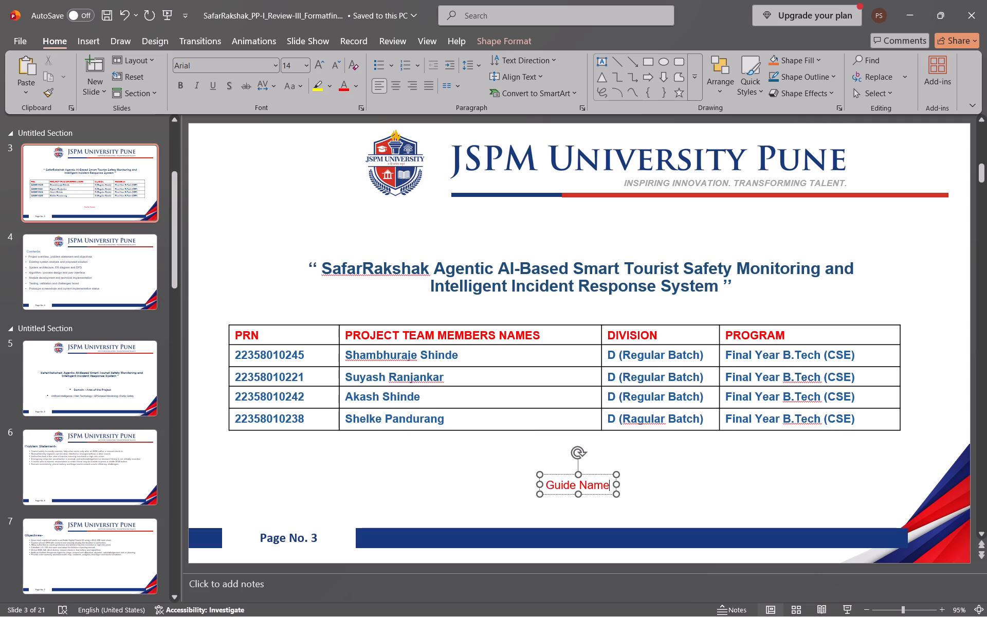
Set the font size of the "Guide Name" text to 24.
drag(548, 484, 592, 487)
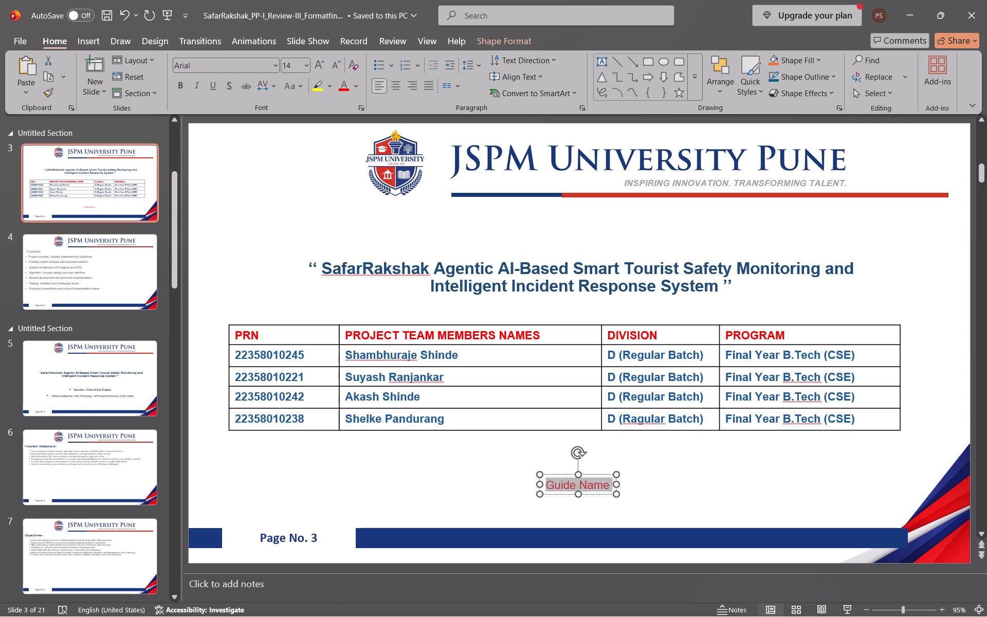
drag(592, 487, 602, 488)
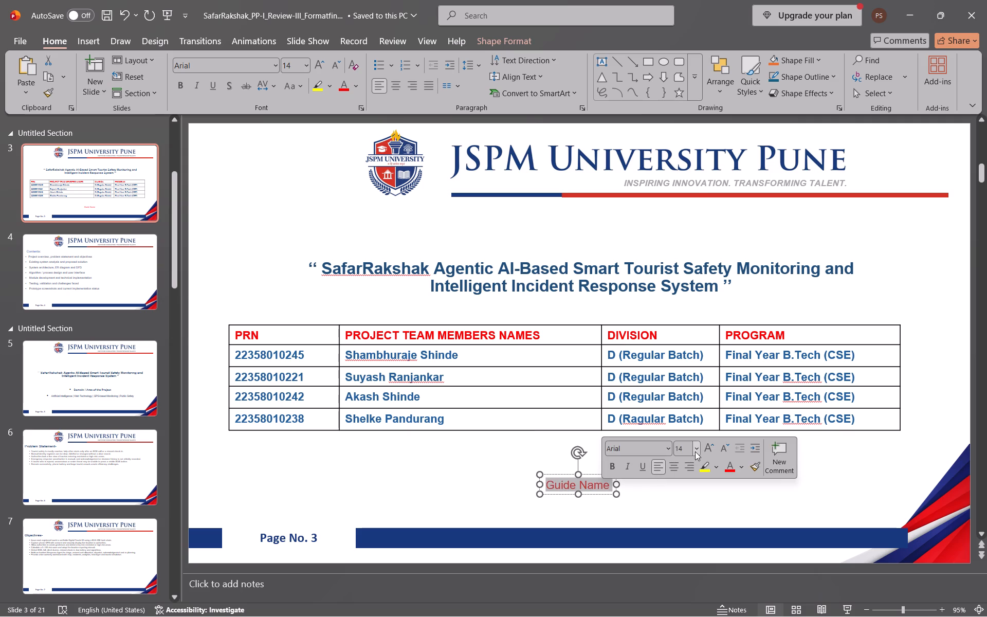
click(695, 451)
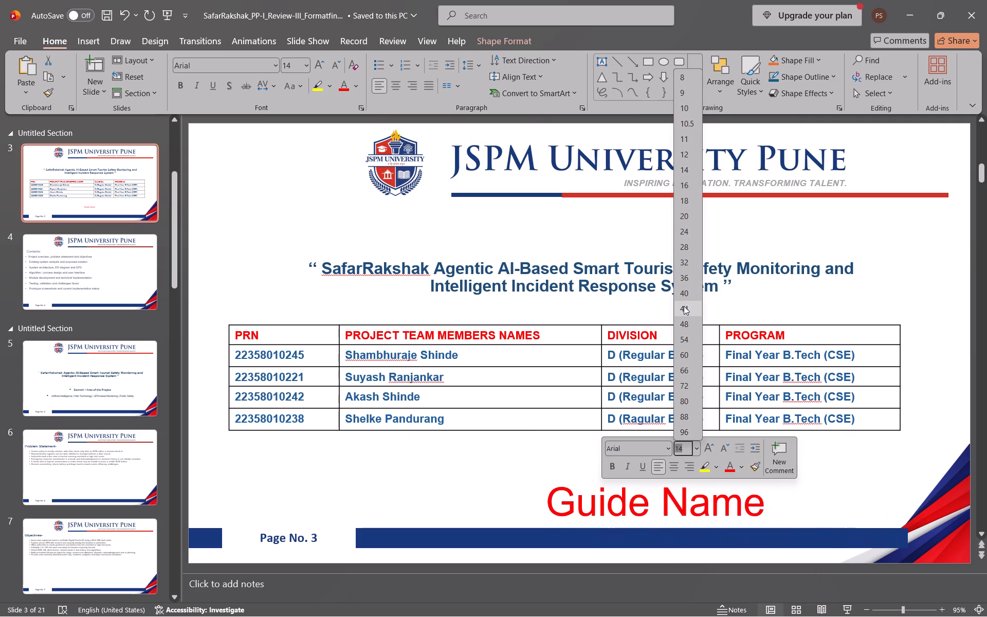
click(689, 230)
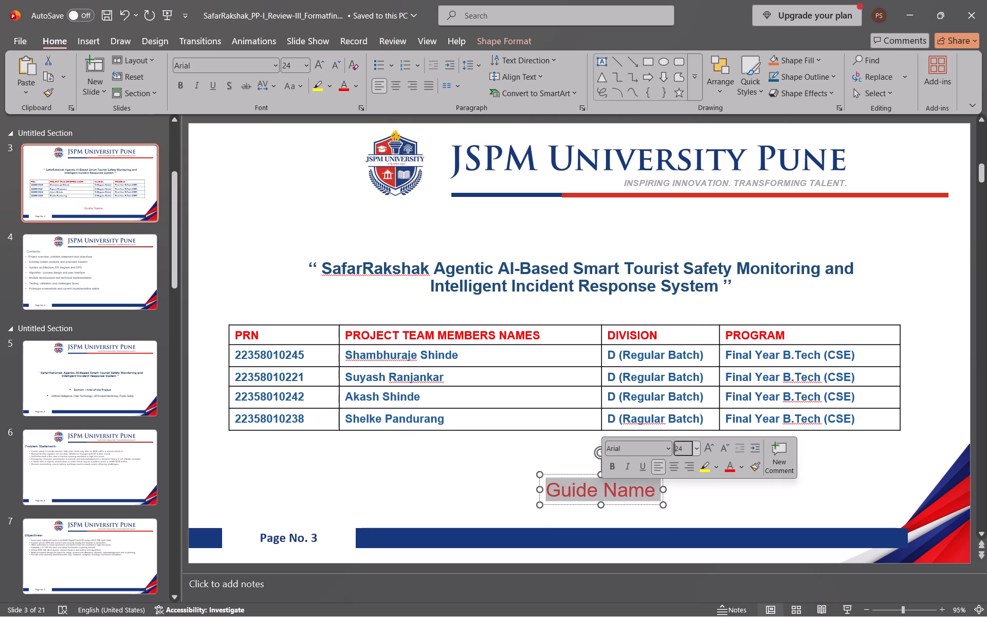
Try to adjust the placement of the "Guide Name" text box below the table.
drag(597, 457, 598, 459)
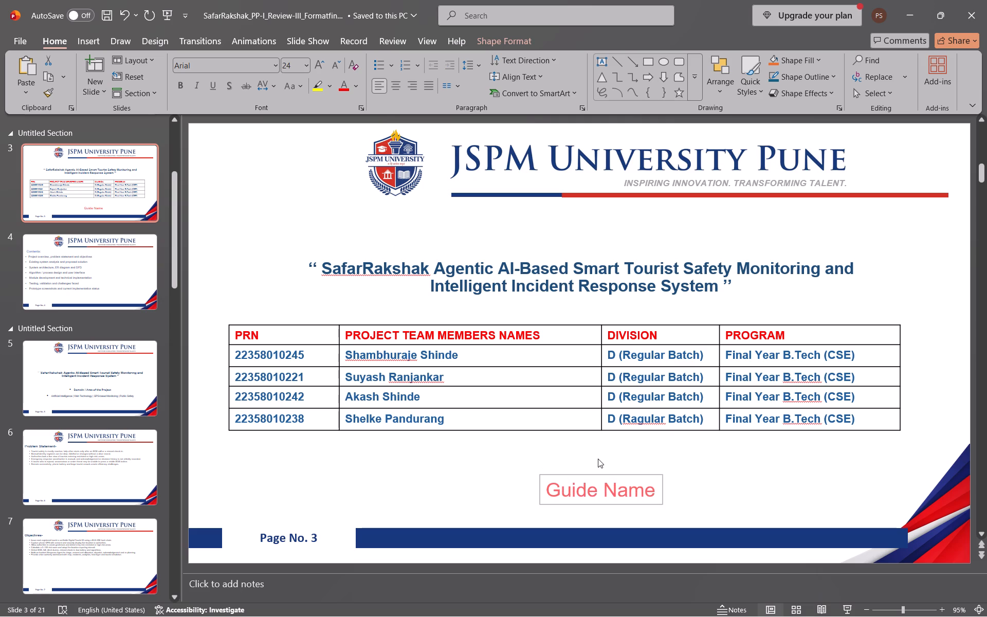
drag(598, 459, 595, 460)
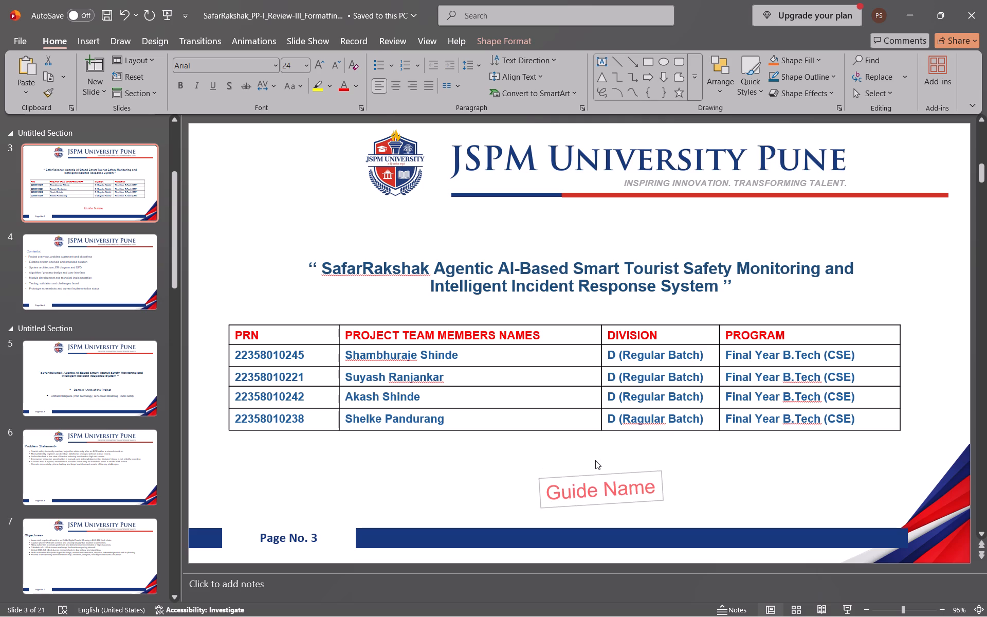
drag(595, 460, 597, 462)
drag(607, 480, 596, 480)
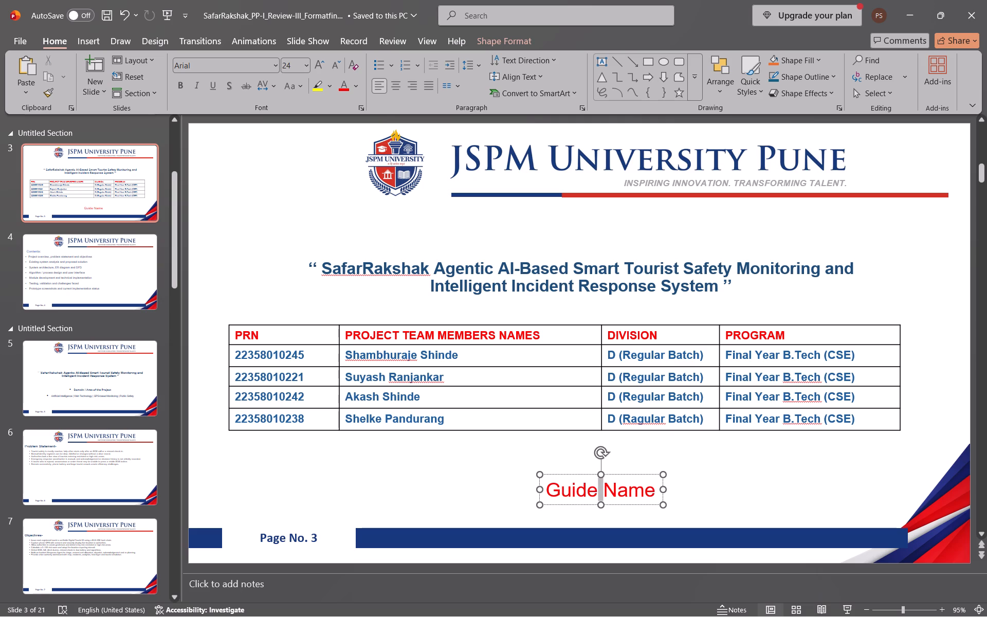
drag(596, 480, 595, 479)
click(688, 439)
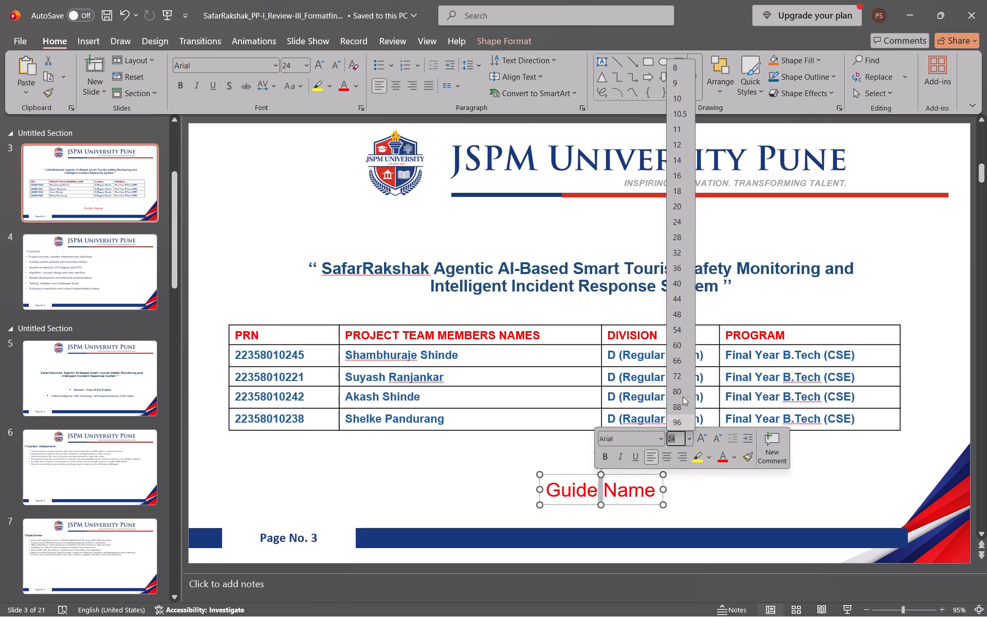
Set the font size of the selected space between "Guide" and "Name" to 18.
click(683, 191)
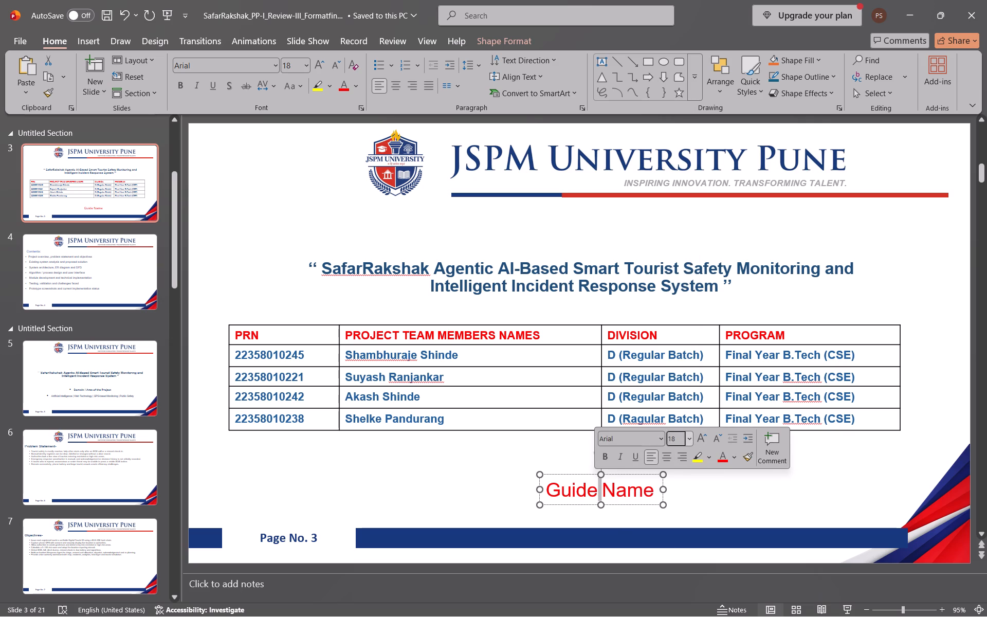
Paste the guide's name on a new line below "Guide Name" in the same text box.
click(655, 491)
click(655, 491)
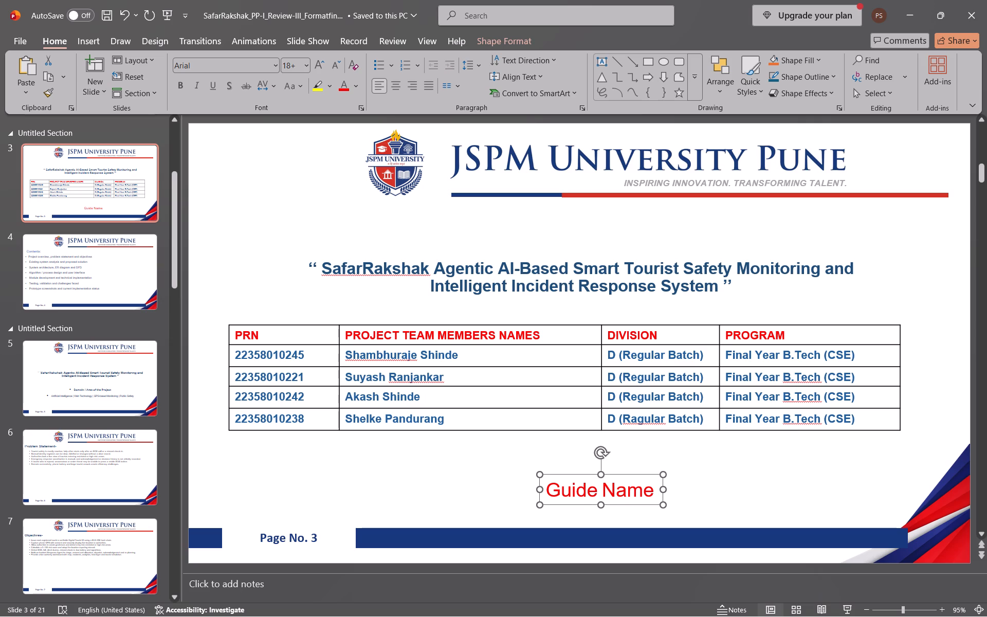
key(Right)
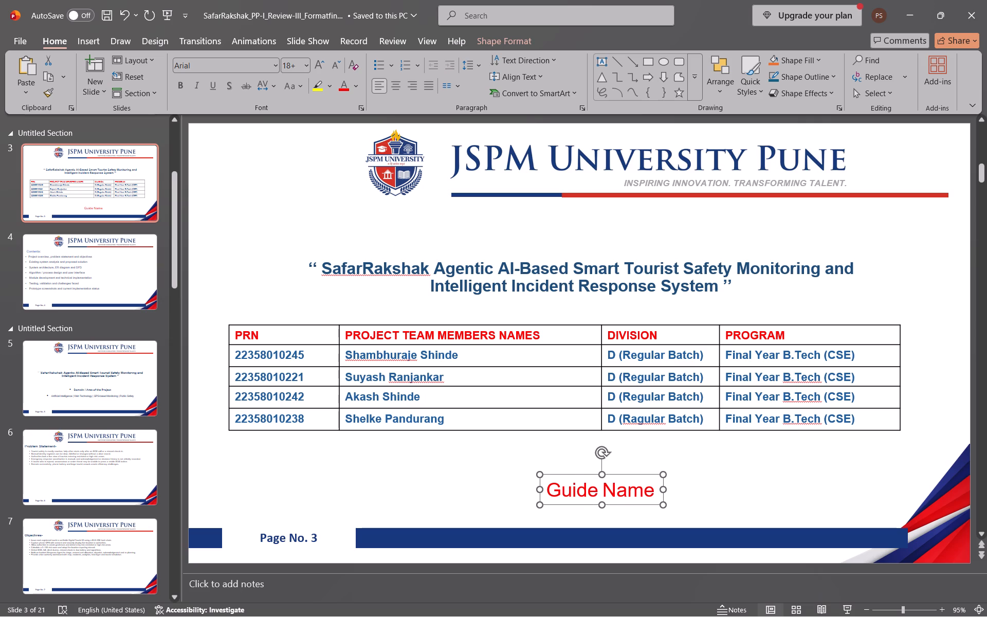
key(Down)
click(655, 491)
double_click(655, 491)
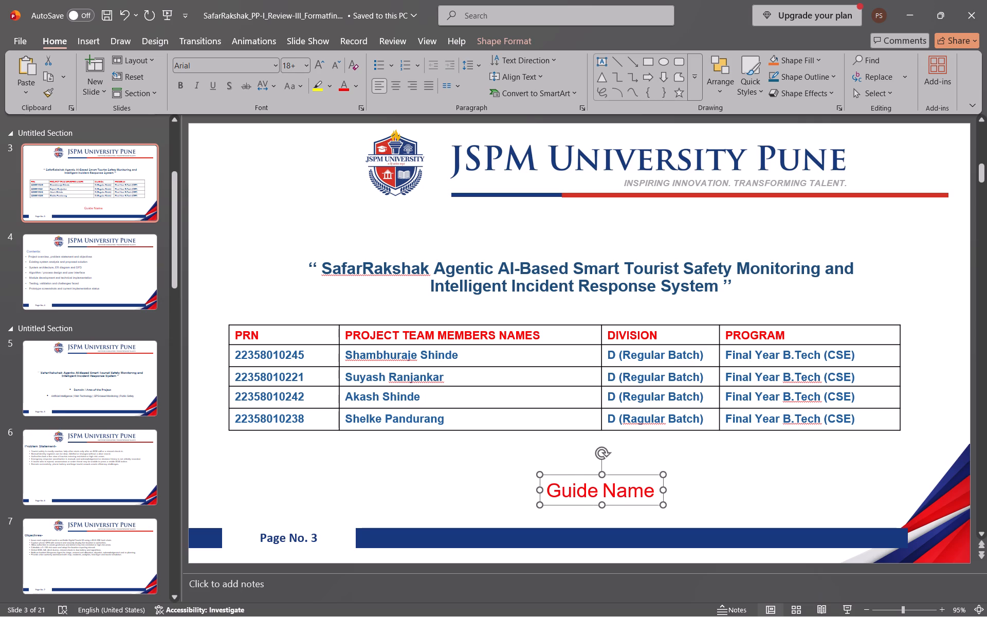
key(Return)
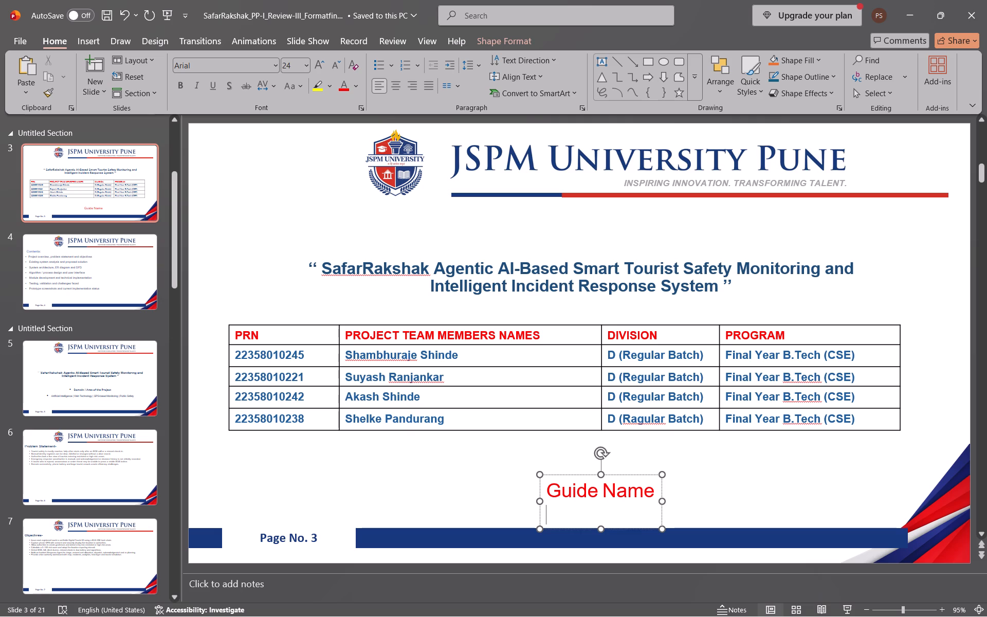
key(ctrl+v)
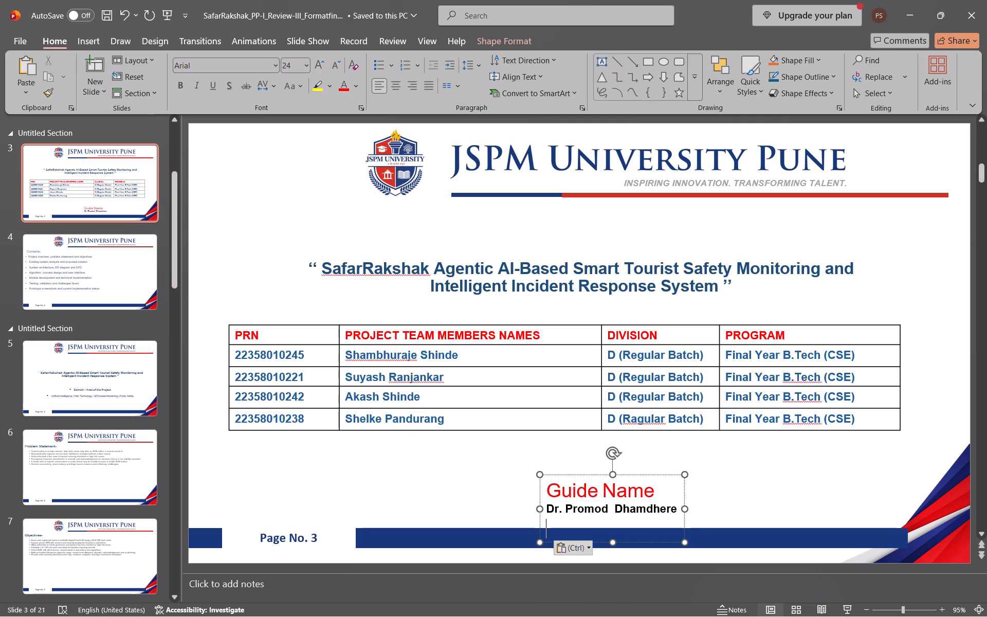
Set the font size of the pasted guide's name to 16.
drag(547, 503, 642, 506)
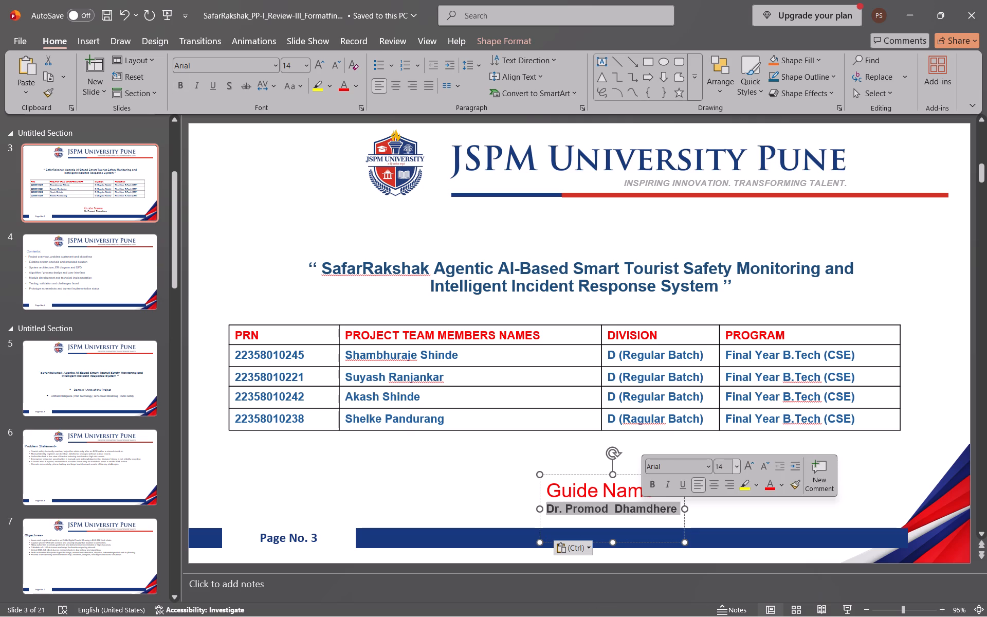
click(736, 470)
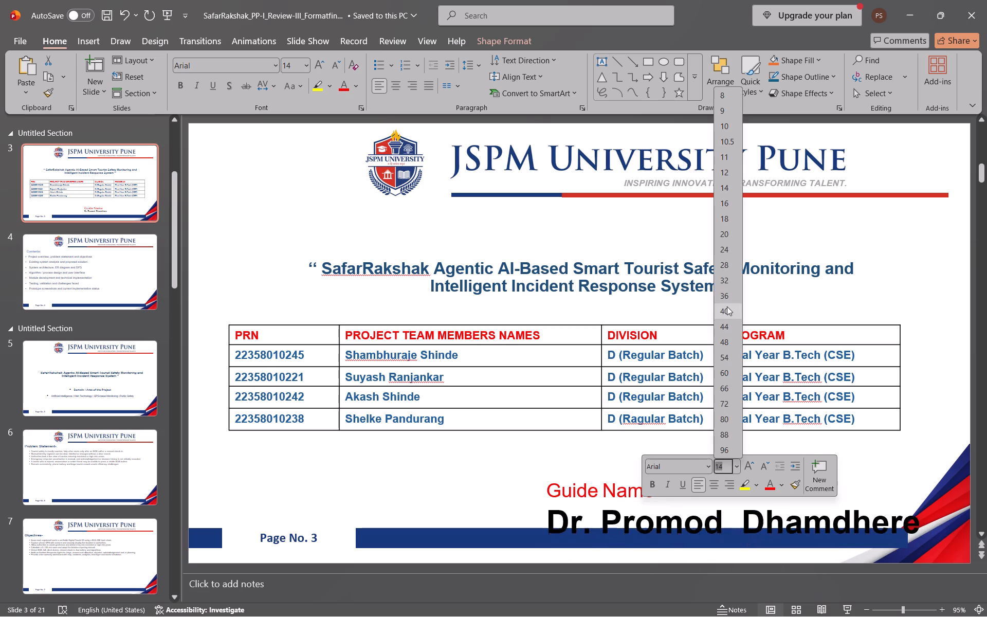
click(727, 209)
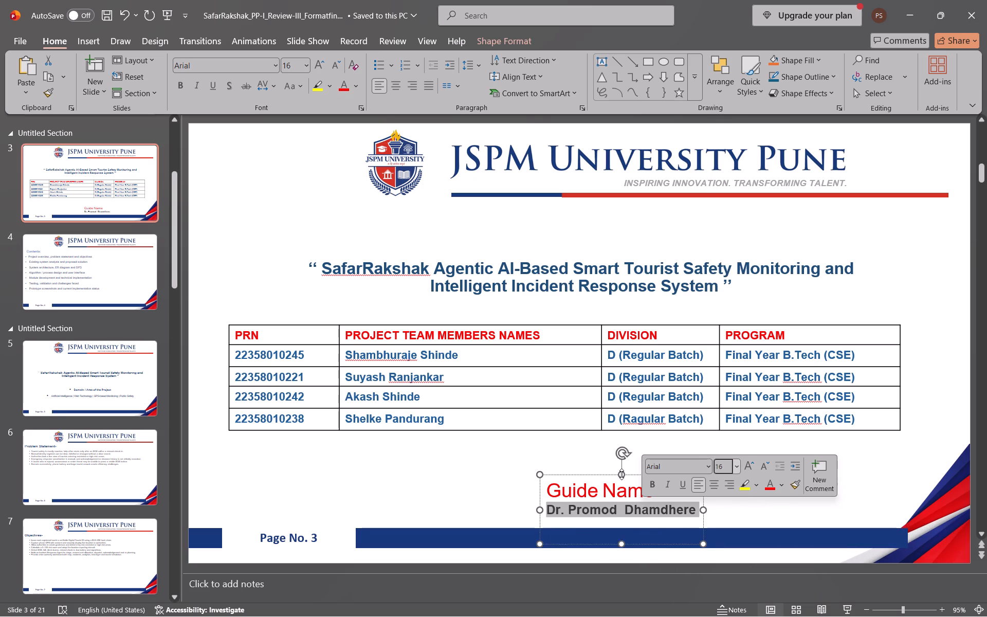
Widen the guide text box by extending its left edge outward.
drag(622, 474, 528, 470)
click(539, 512)
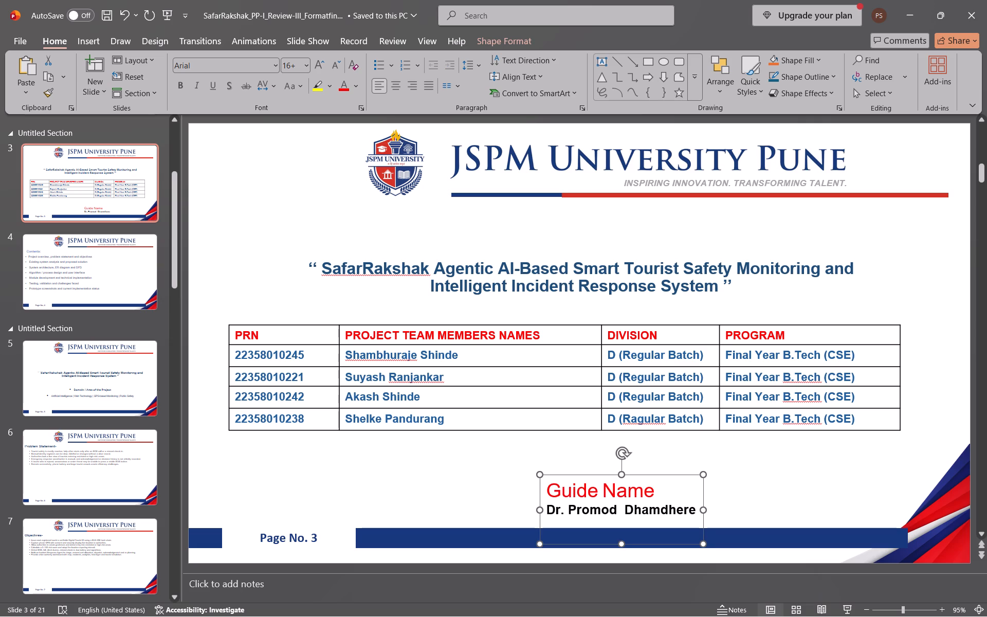
drag(539, 512, 482, 493)
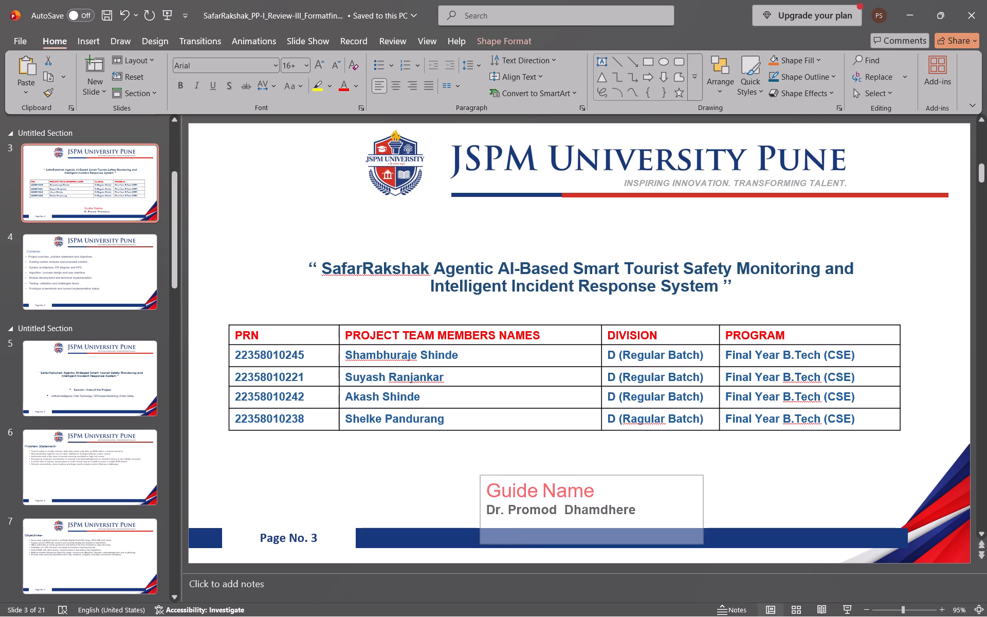
drag(482, 493, 465, 481)
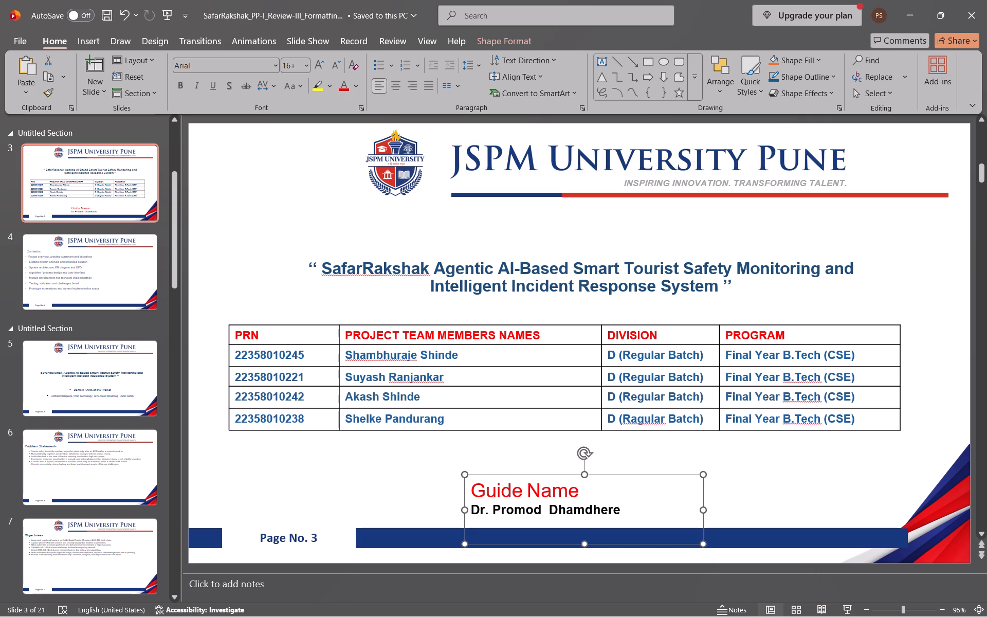
Add a colon after "Guide Name" so the heading reads "Guide Name:".
double_click(581, 488)
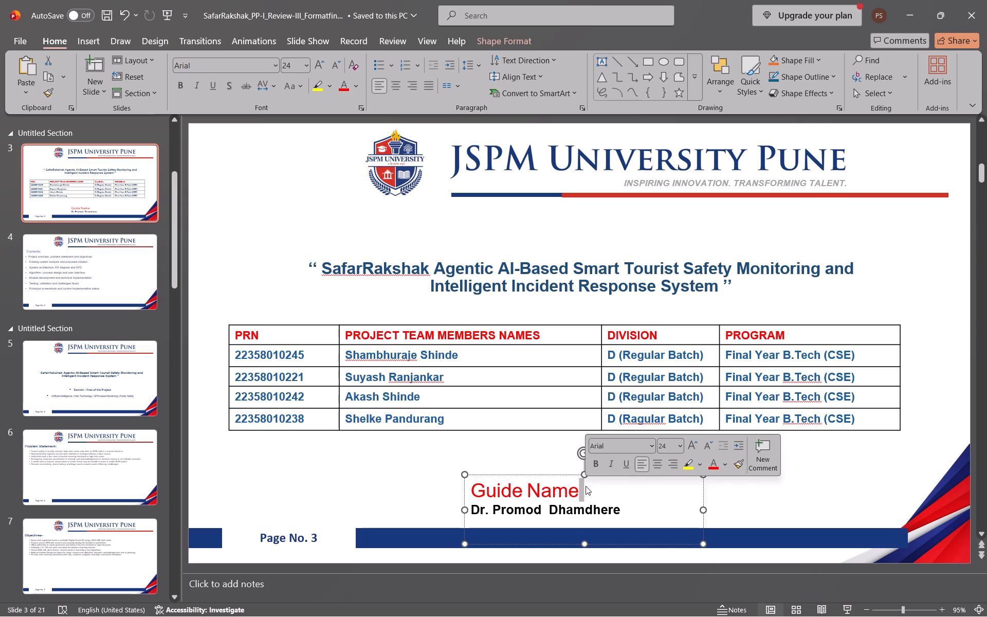
key(semicolon)
key(BackSpace)
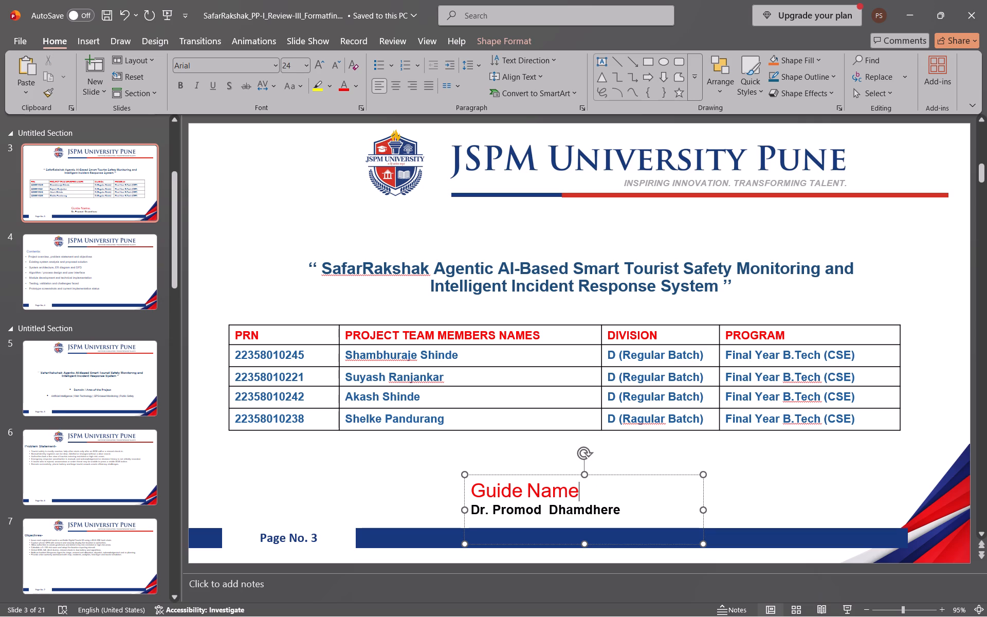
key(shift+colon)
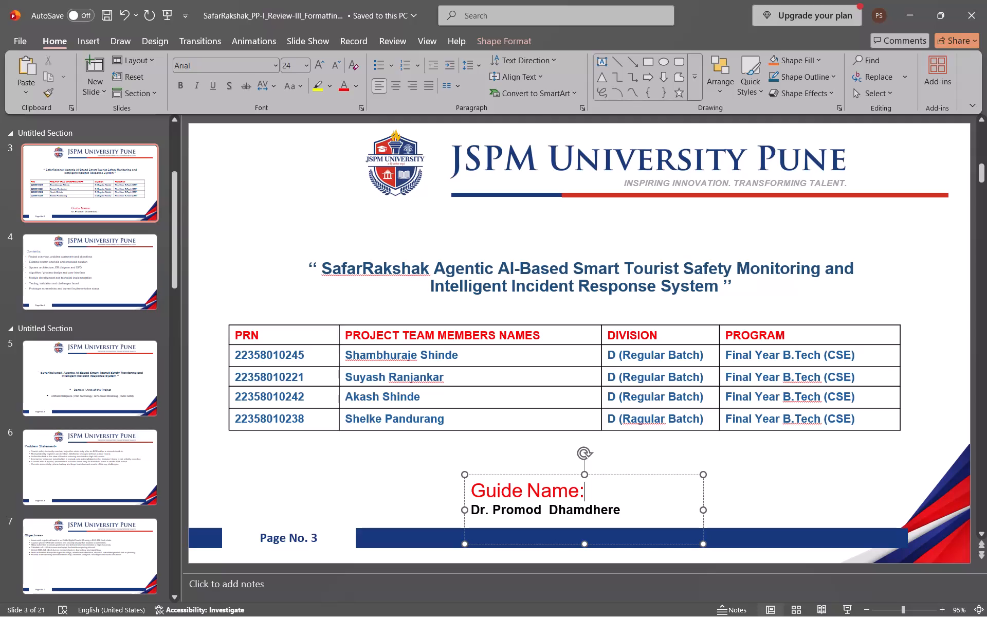
Reduce the font size of the whole "Guide Name:" line by one increment.
double_click(561, 488)
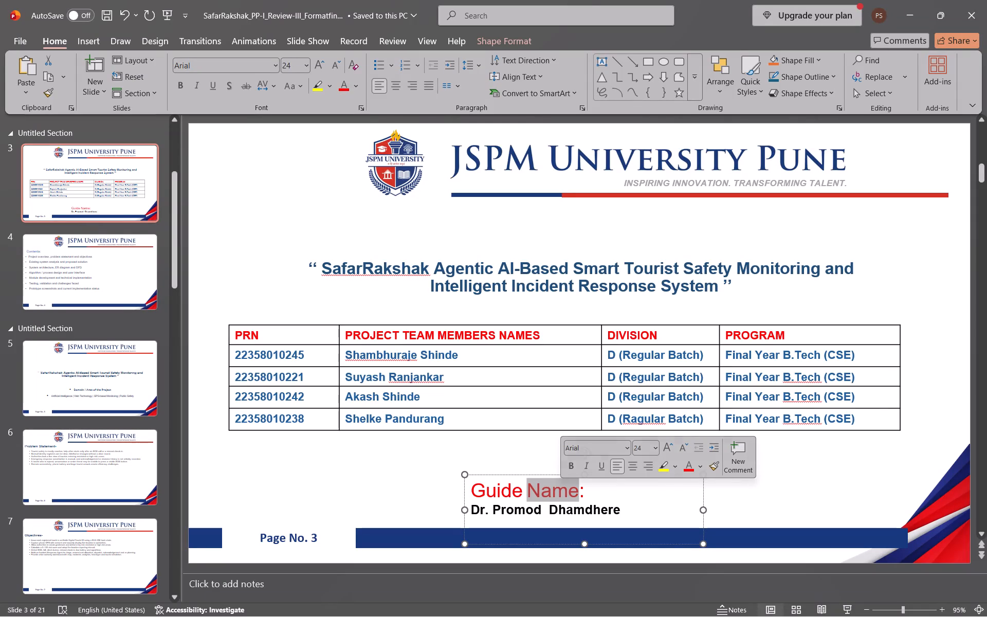
click(591, 489)
drag(591, 489, 492, 496)
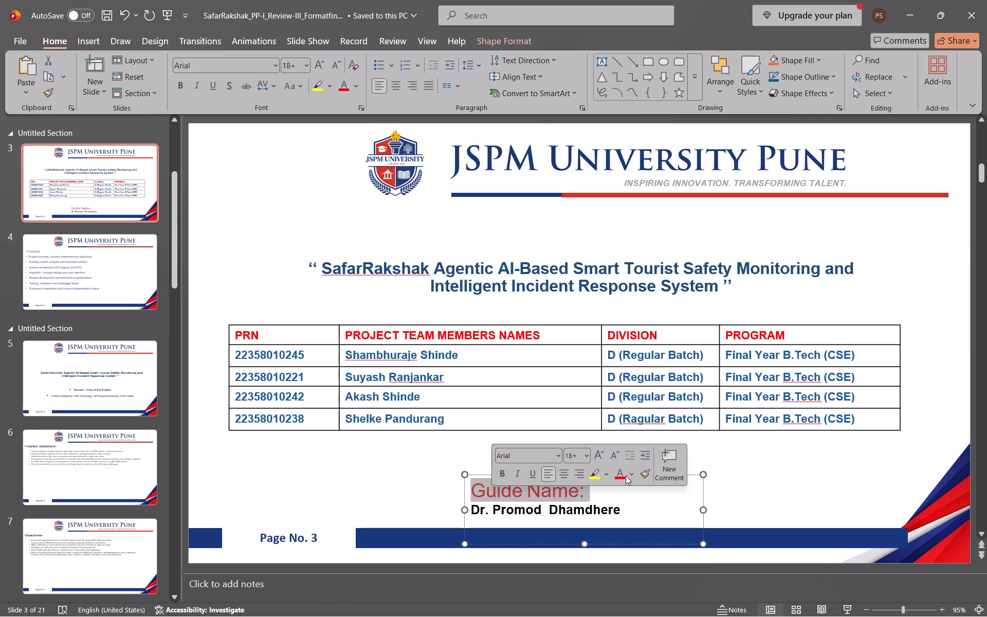
click(619, 457)
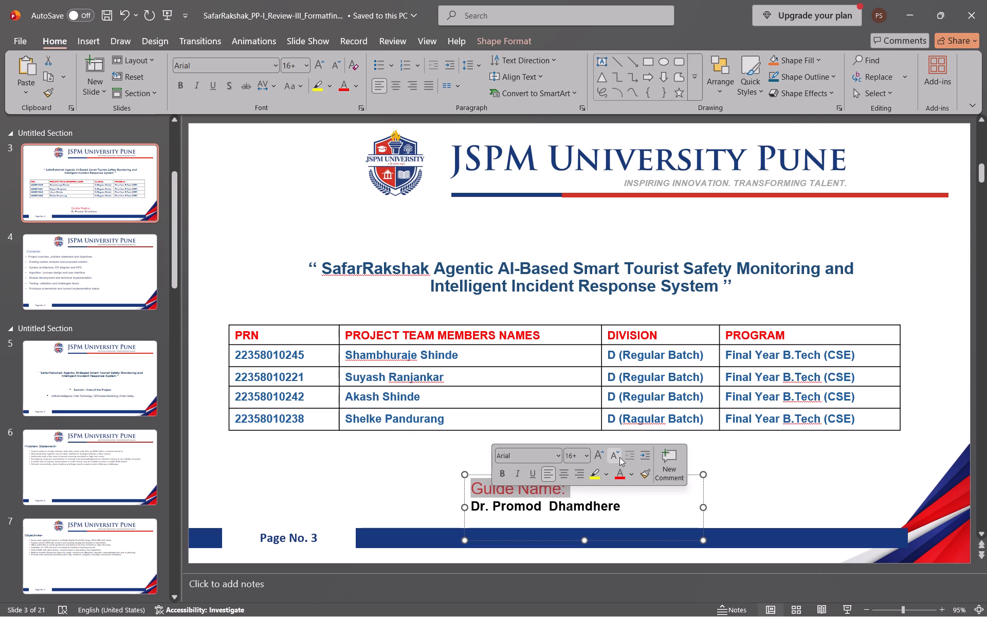
click(376, 497)
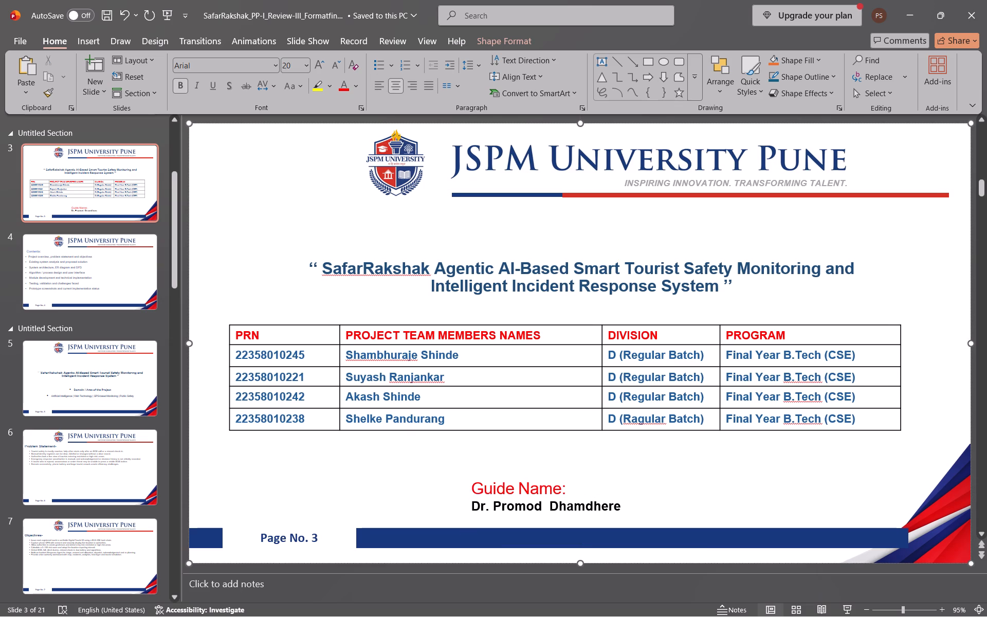
Move the guide text box slightly up and to the right, clear of the blue footer bar below the team table.
drag(465, 494, 625, 501)
click(625, 501)
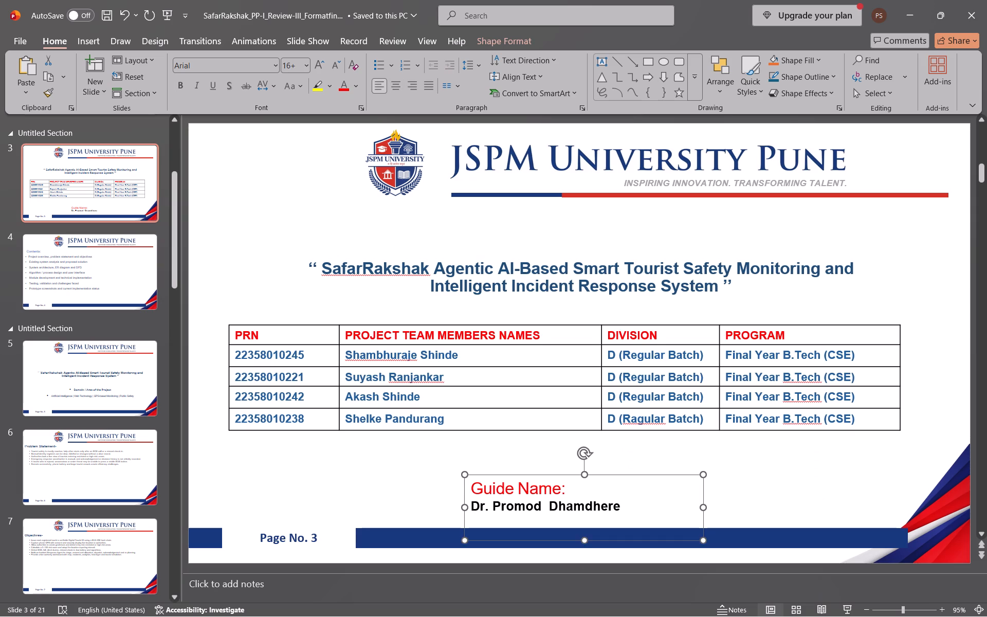
drag(574, 475, 586, 463)
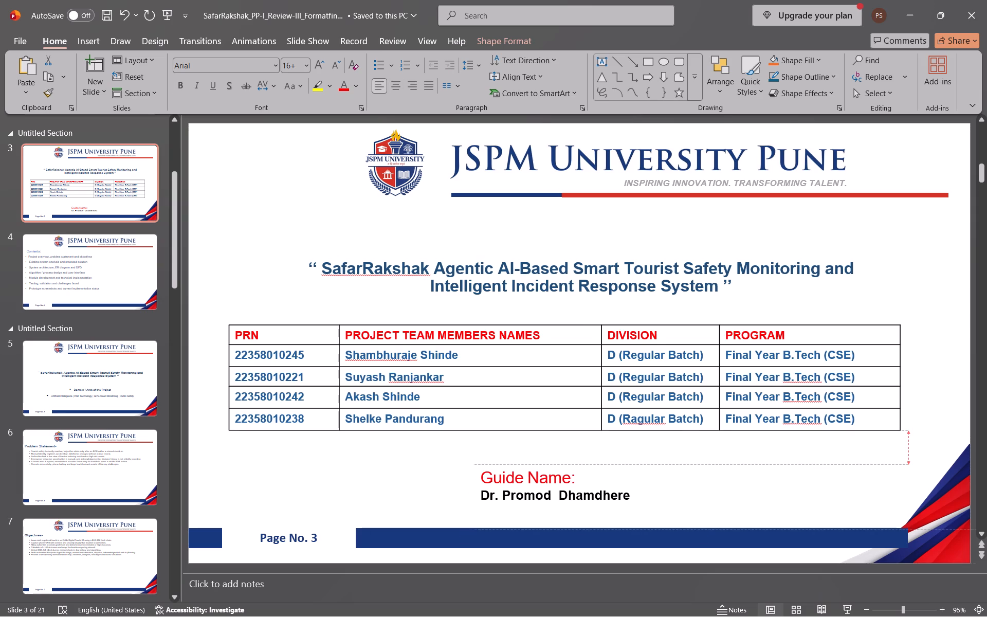
drag(586, 463, 587, 460)
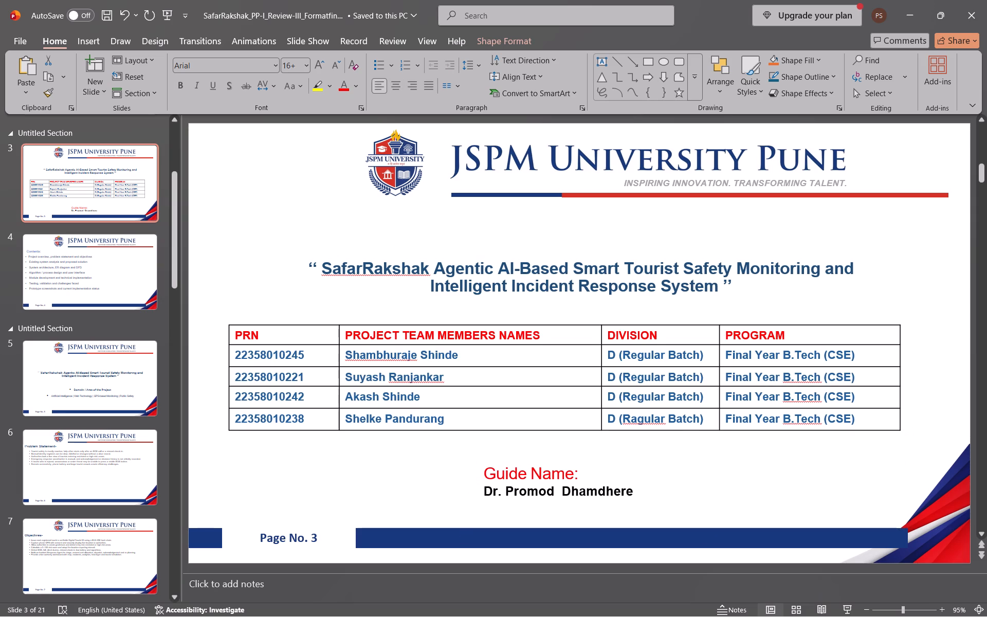
drag(587, 460, 589, 459)
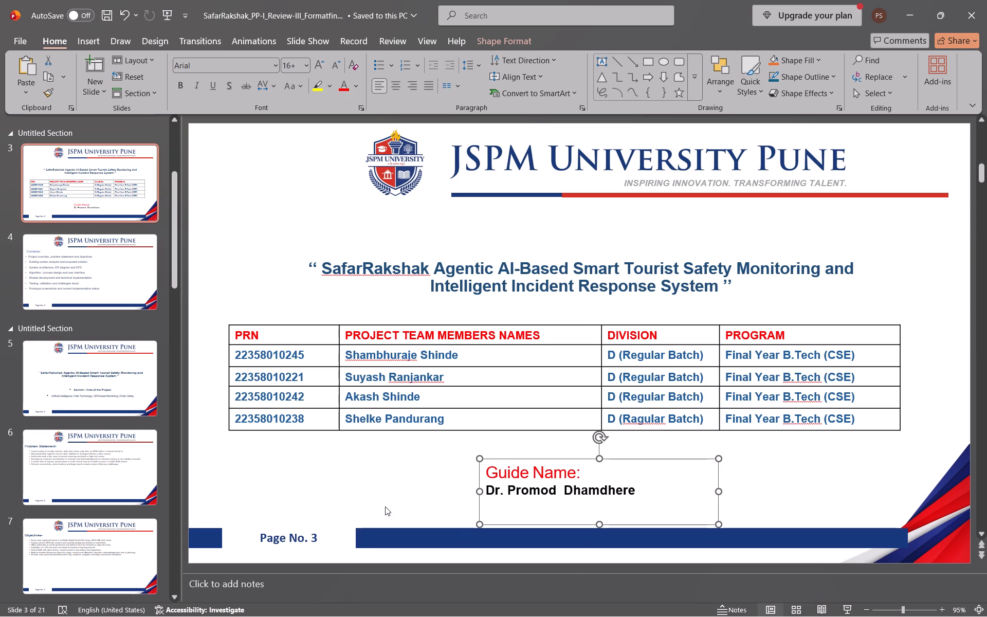
click(385, 502)
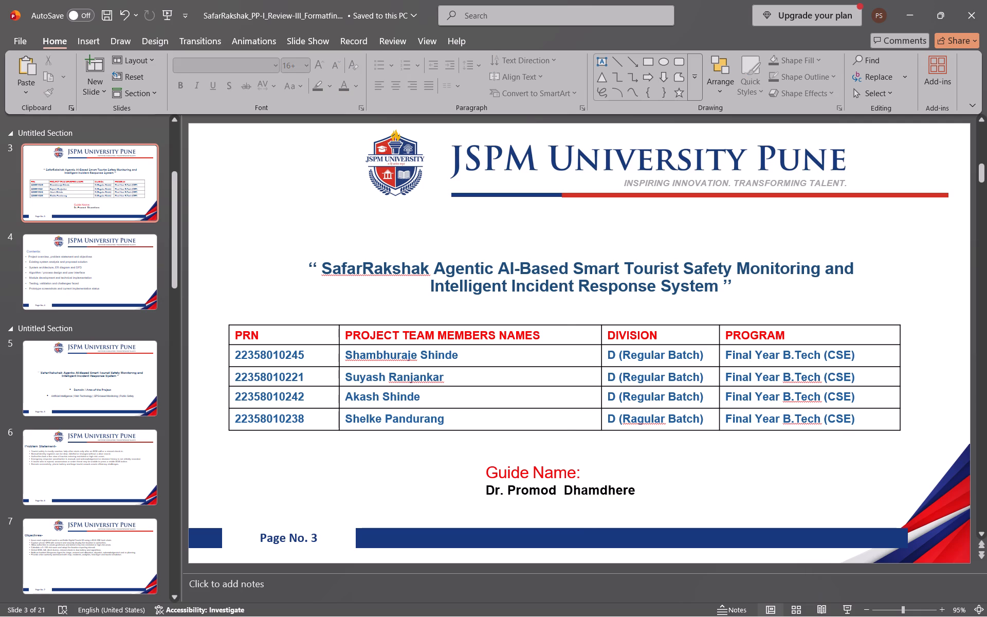
Resize the team members table from its upper-left corner, making it slightly wider and slightly shorter.
click(527, 351)
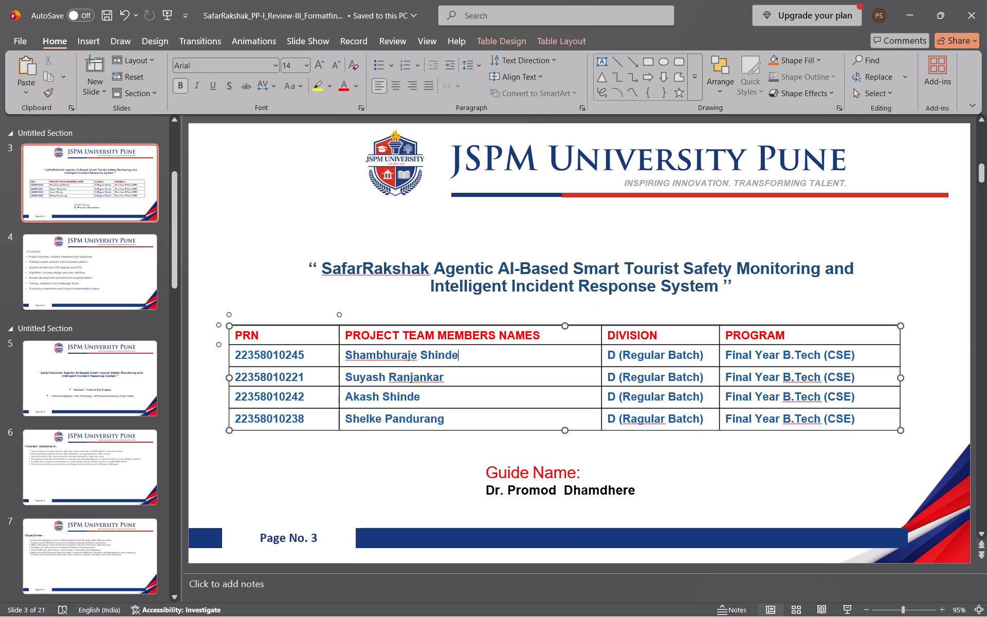
drag(230, 325, 222, 330)
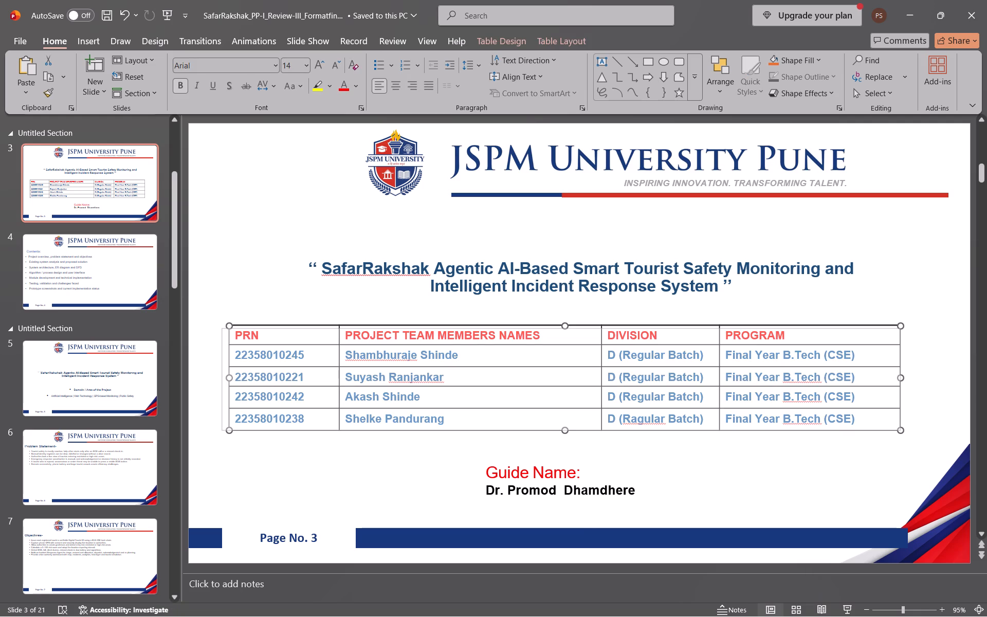
drag(222, 330, 221, 329)
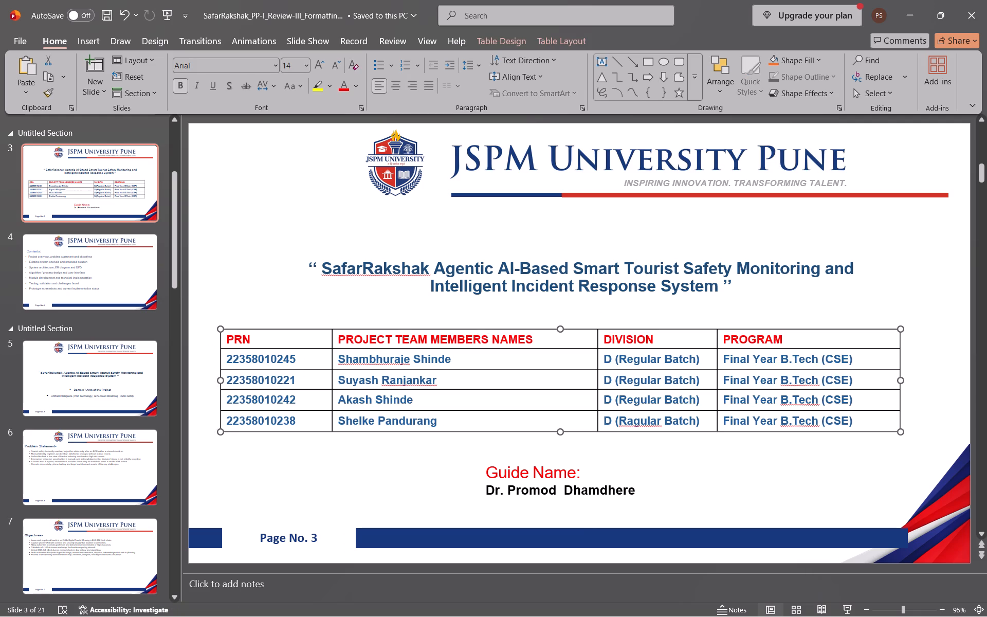
Stretch the team members table slightly taller by extending its upper edge toward the title.
click(561, 326)
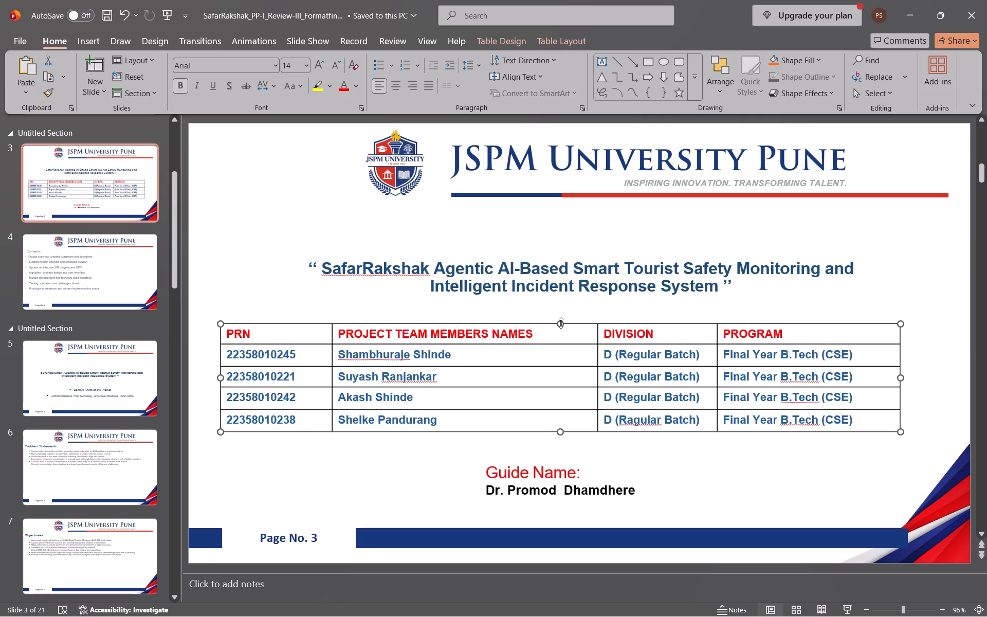
click(623, 310)
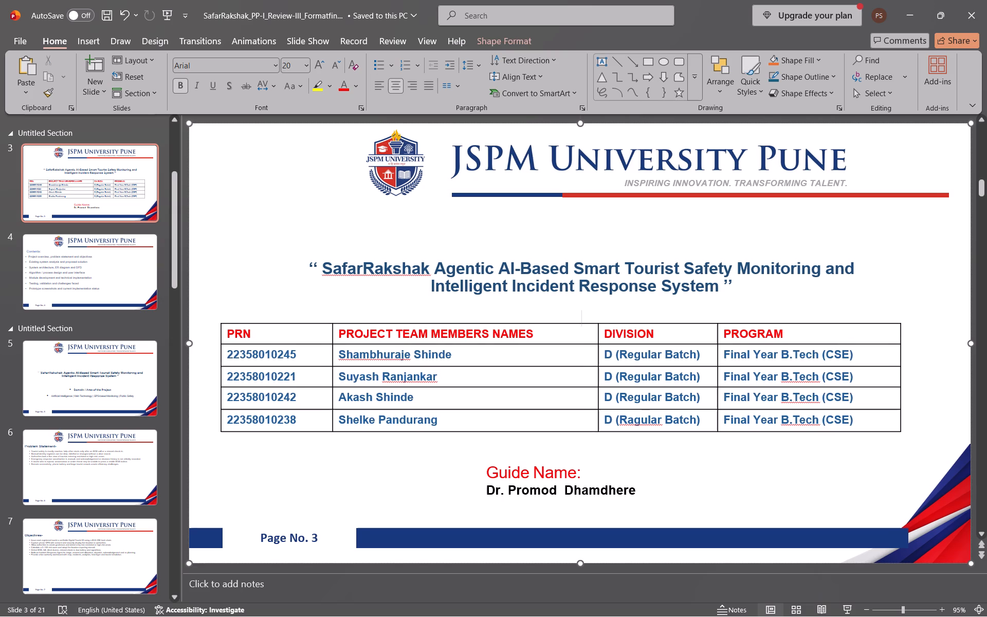
Review the opening slides of the presentation, from the student guidelines through the project domain slide.
scroll(436, 266, up, 2)
key(Right)
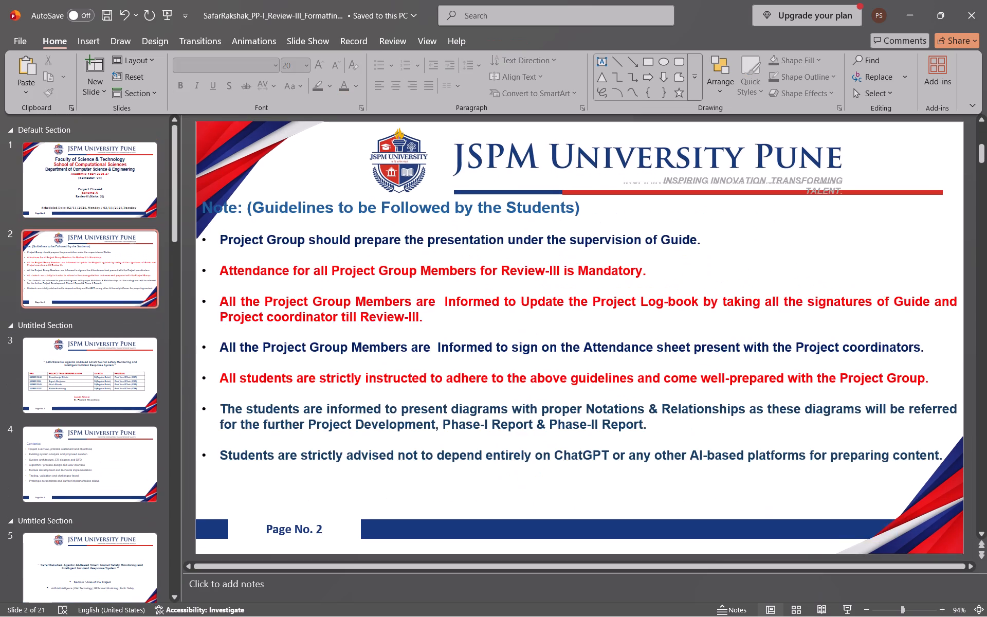
key(Right)
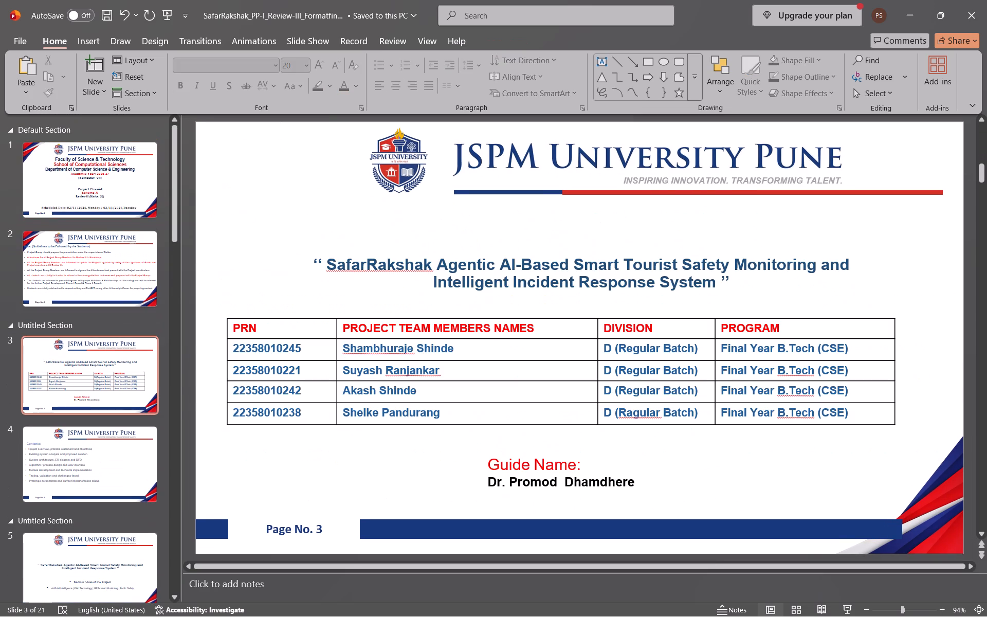
key(Right)
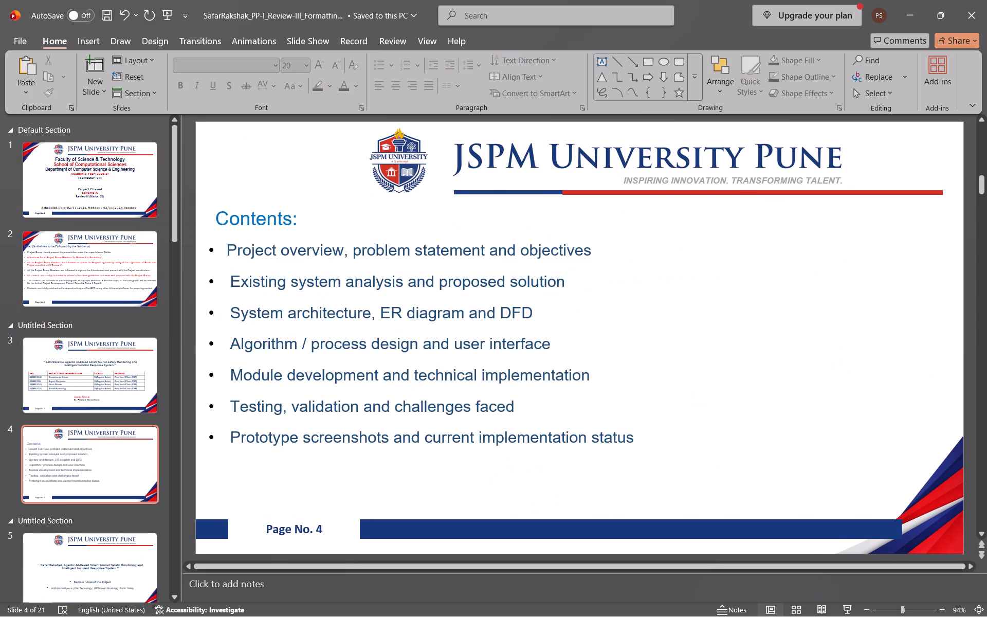
key(Right)
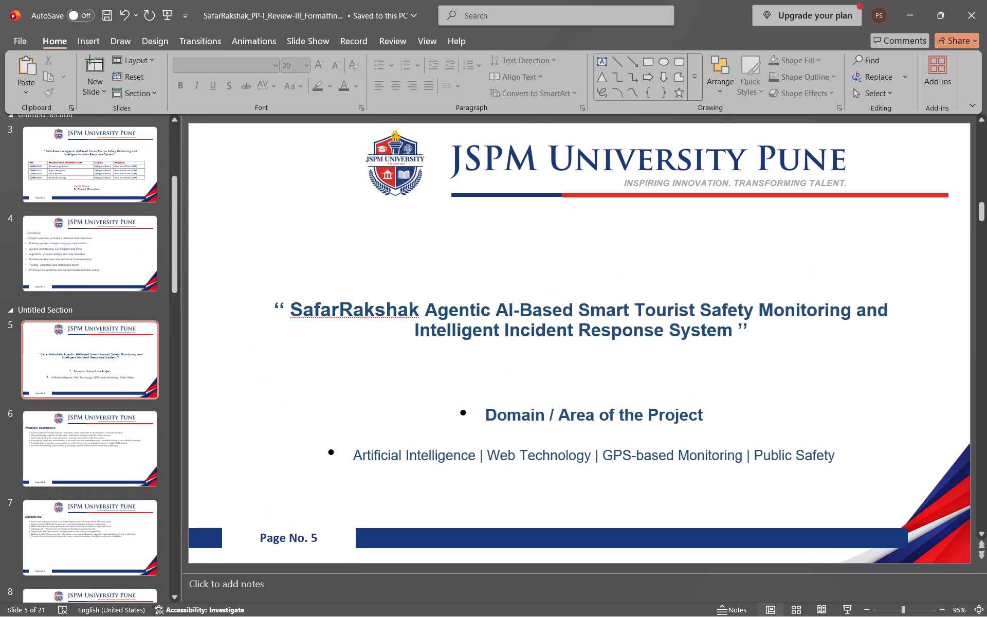
Save a copy of the presentation in the Downloads folder as SafarRakshak_PP-I_Review-III_Formatfinal2026 and close it.
click(21, 40)
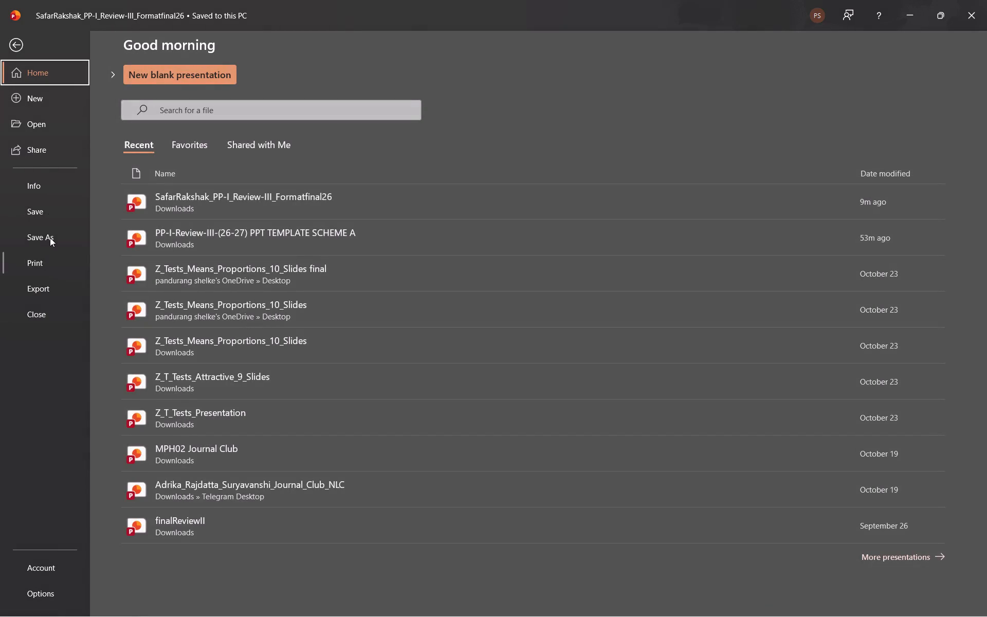
click(50, 238)
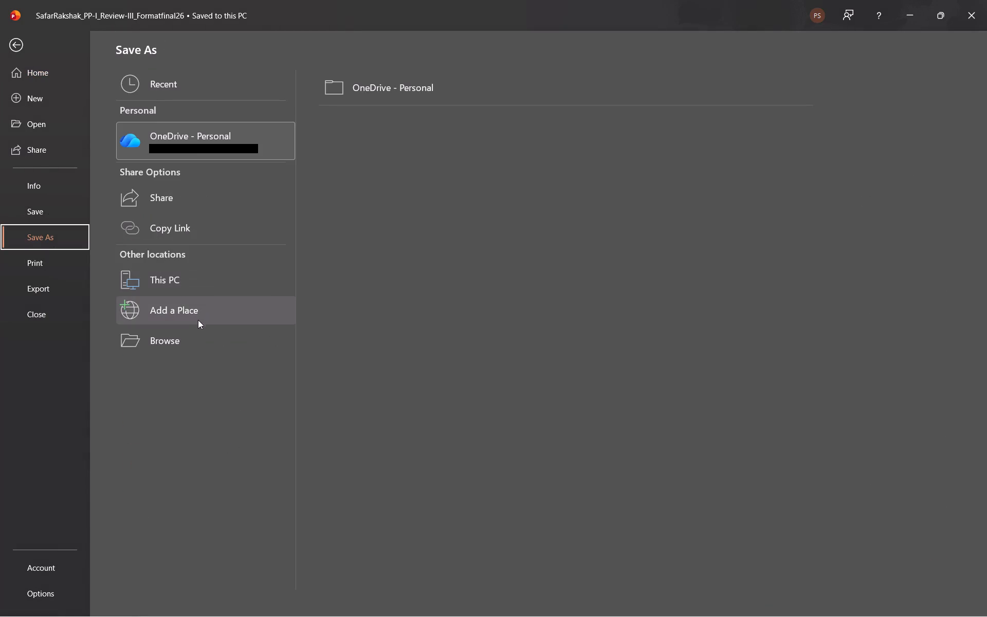
click(205, 273)
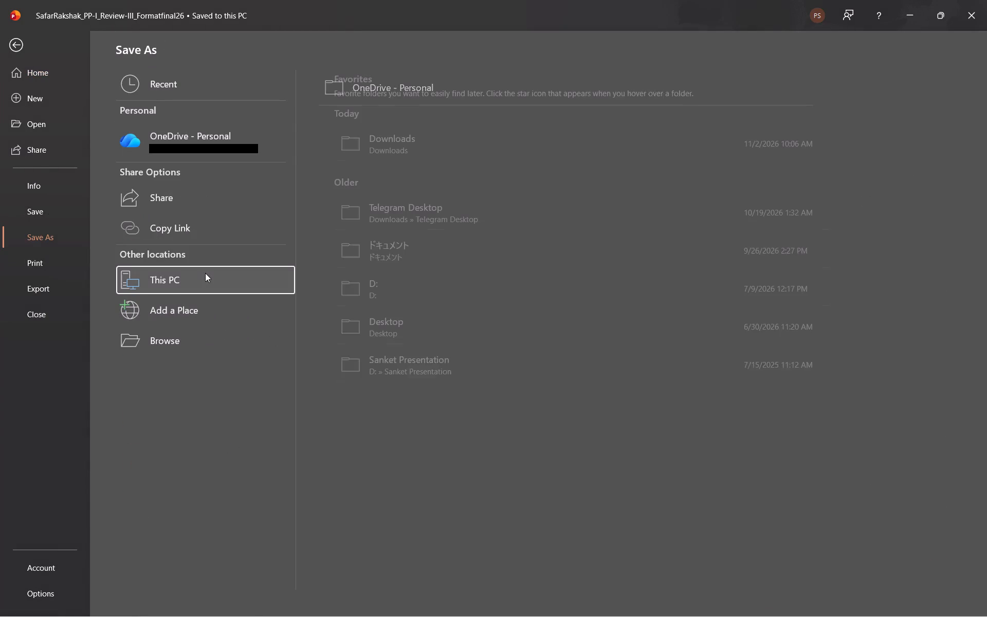
click(428, 144)
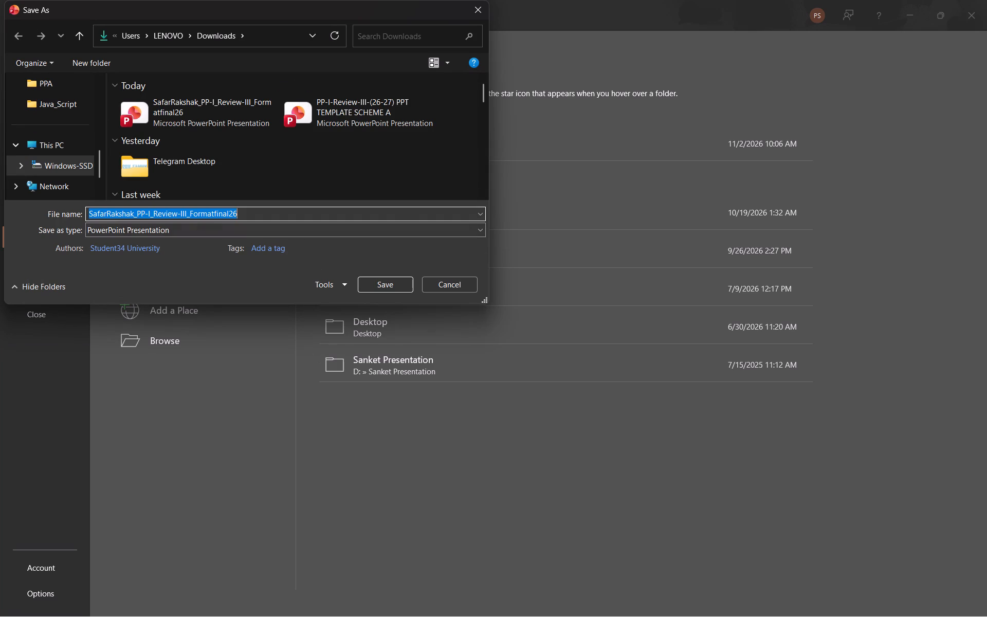
click(294, 213)
key(BackSpace)
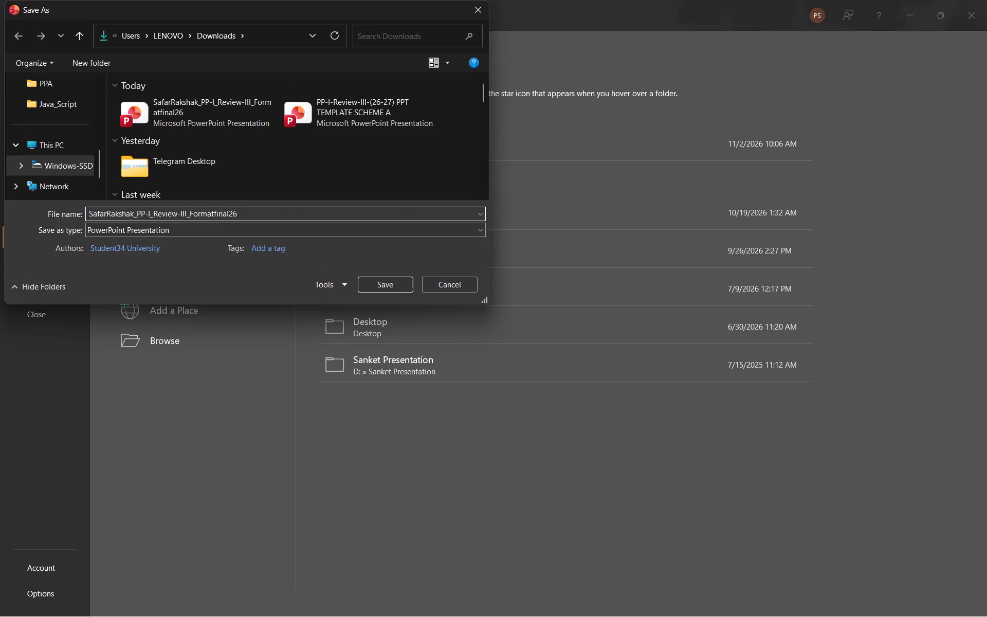
text(026)
click(393, 287)
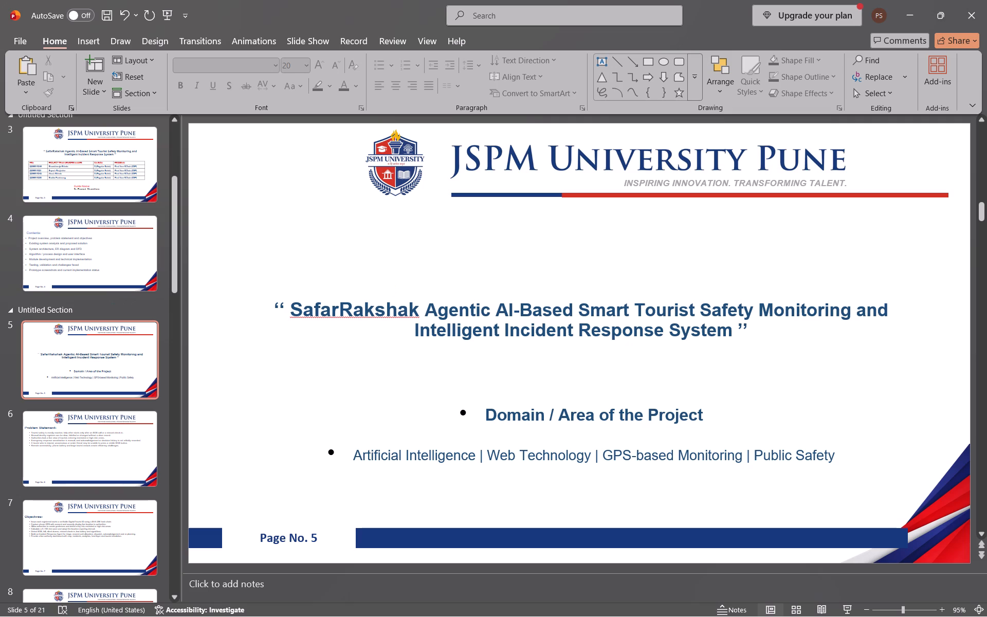
click(975, 16)
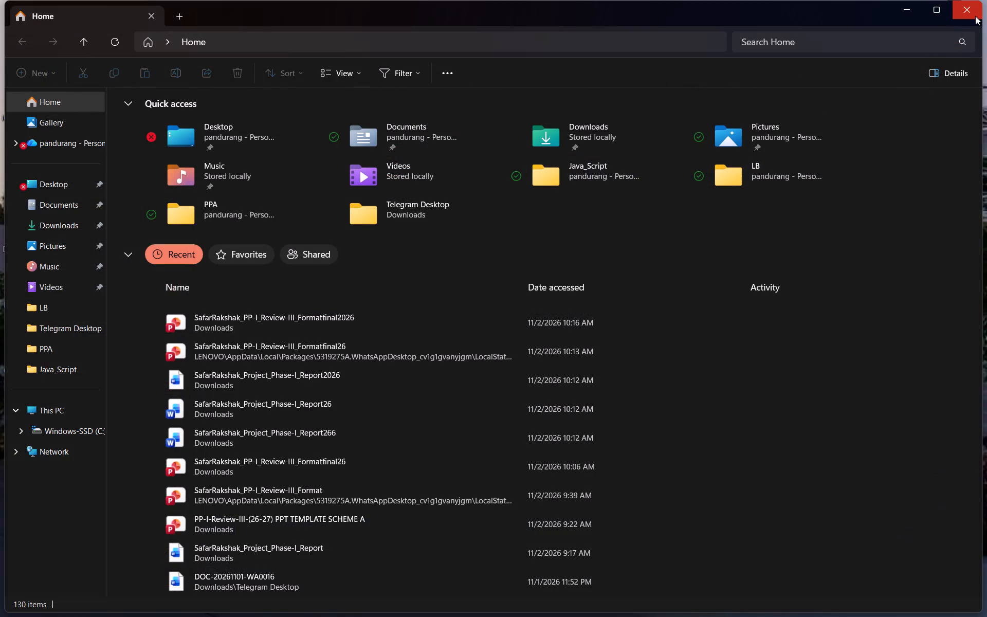
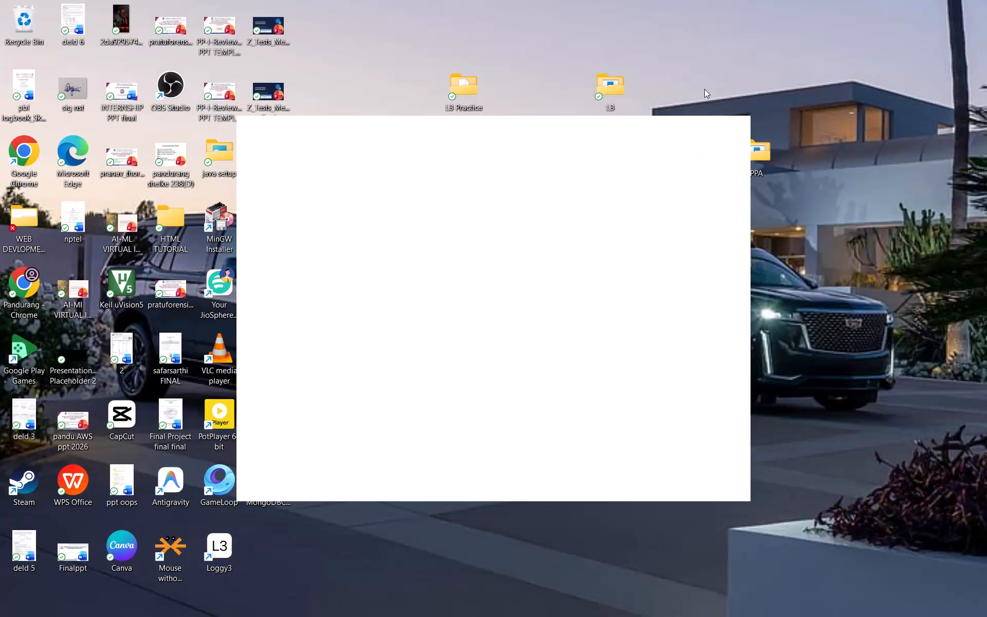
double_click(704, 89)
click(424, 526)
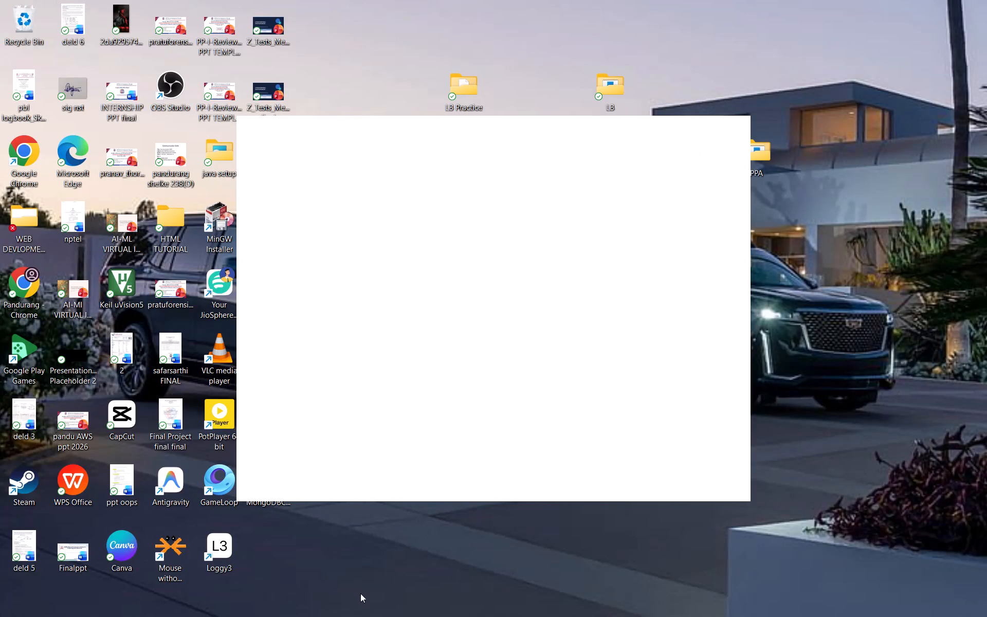
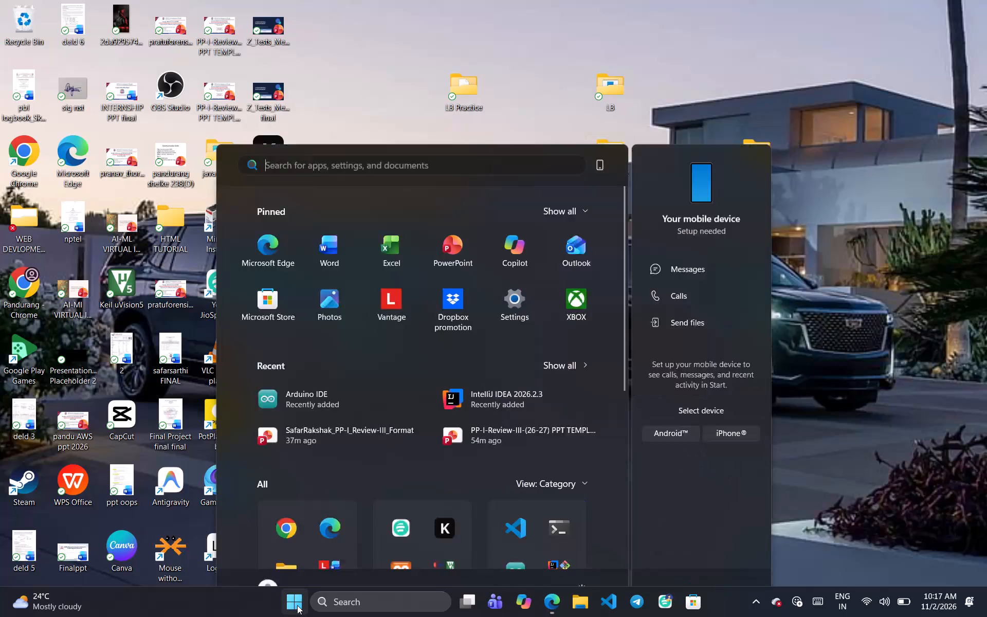
Start a system search for an app or document beginning with "w".
key(w)
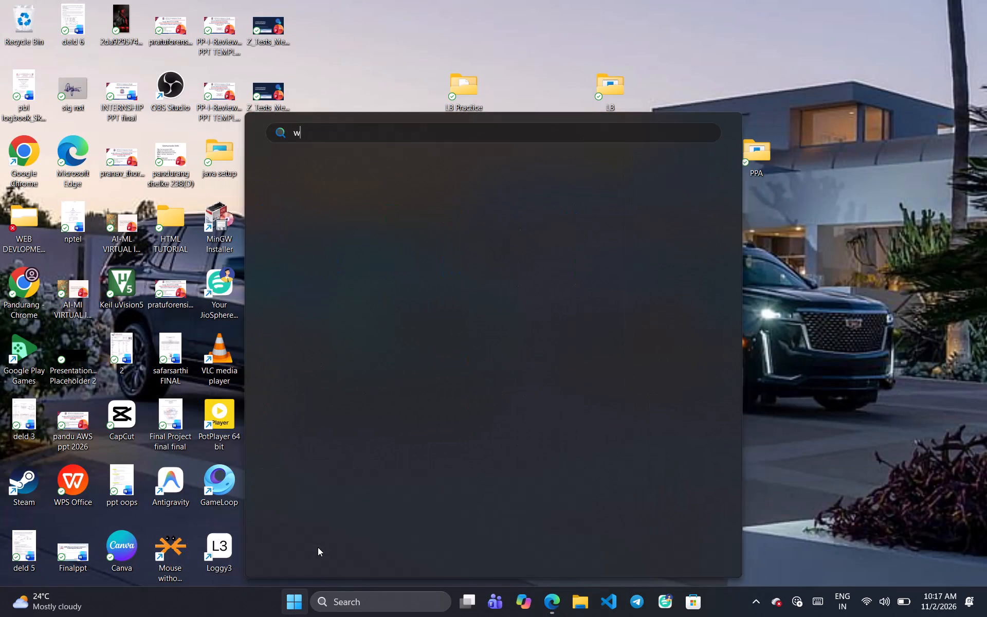
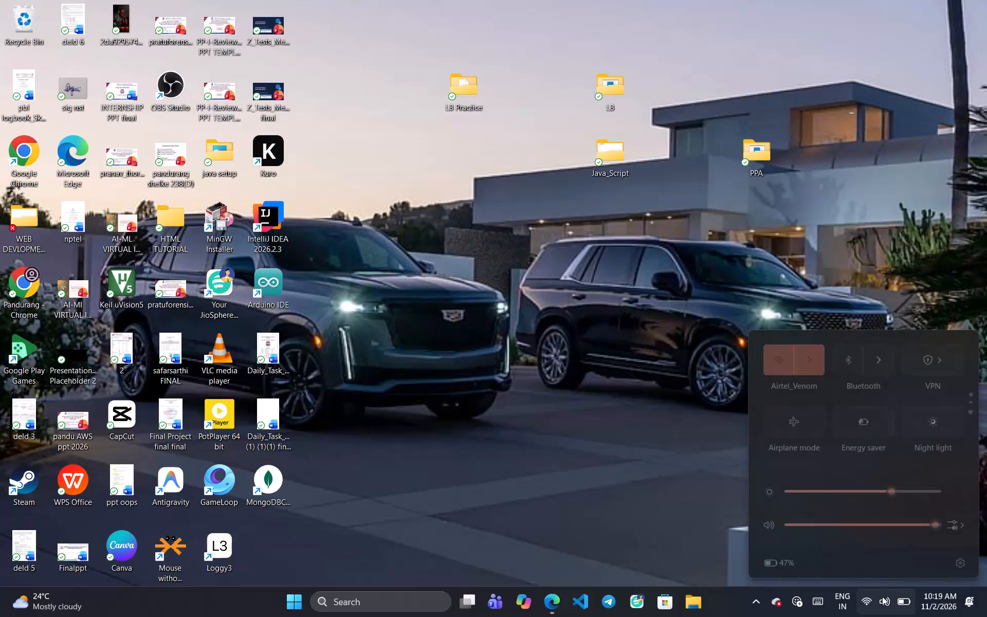
Turn off the computer's Wi-Fi connection.
click(785, 361)
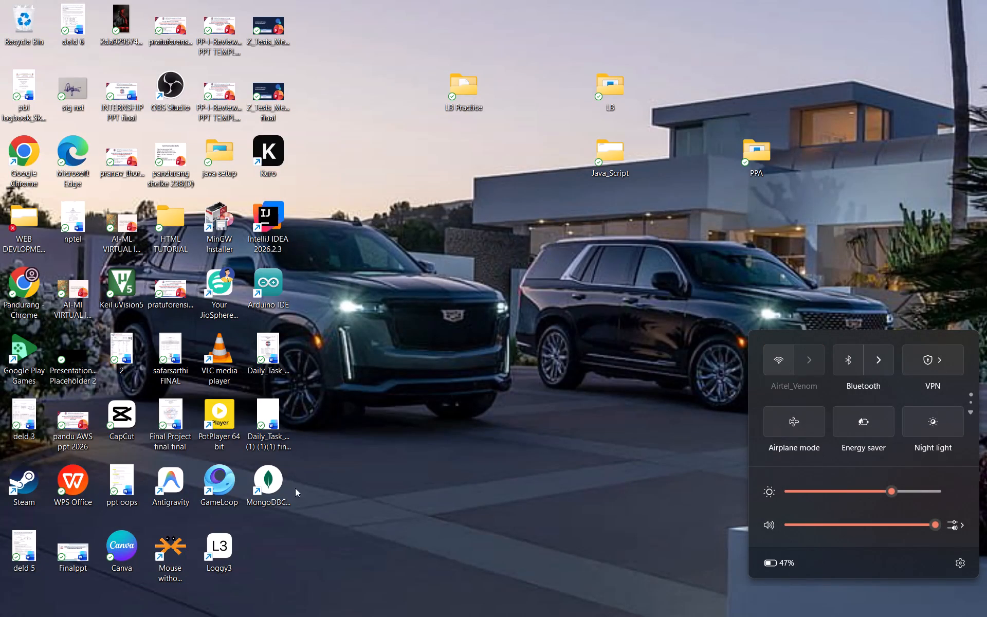
Bring up the computer's power options for shutting it down.
click(294, 600)
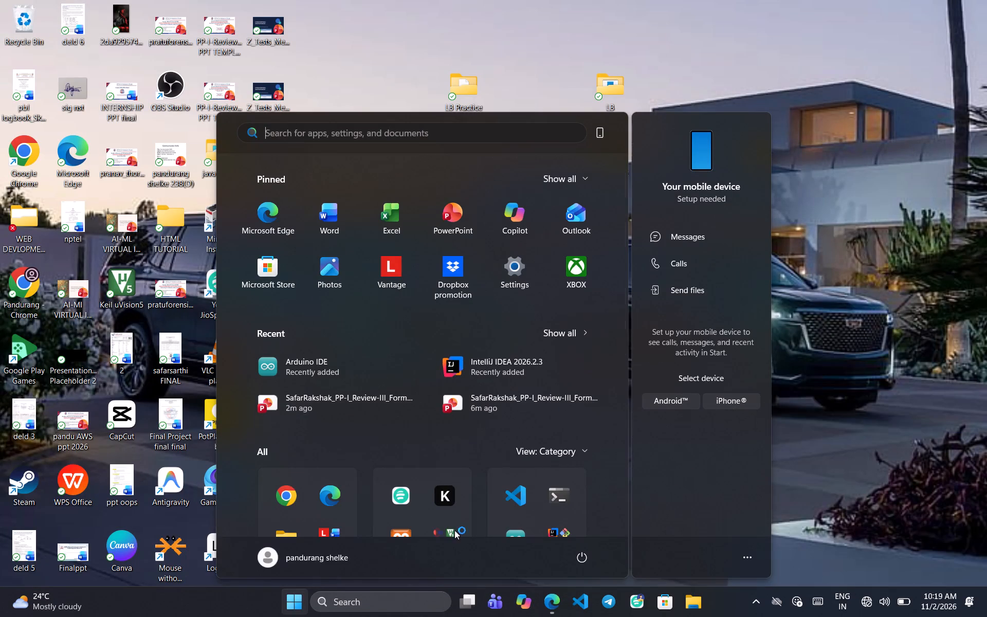
click(584, 555)
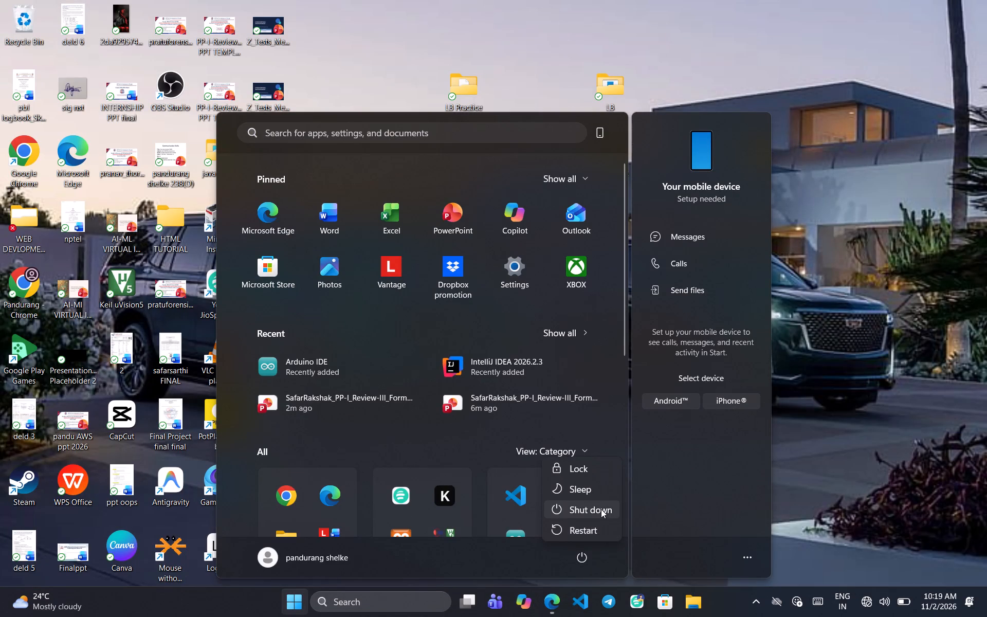